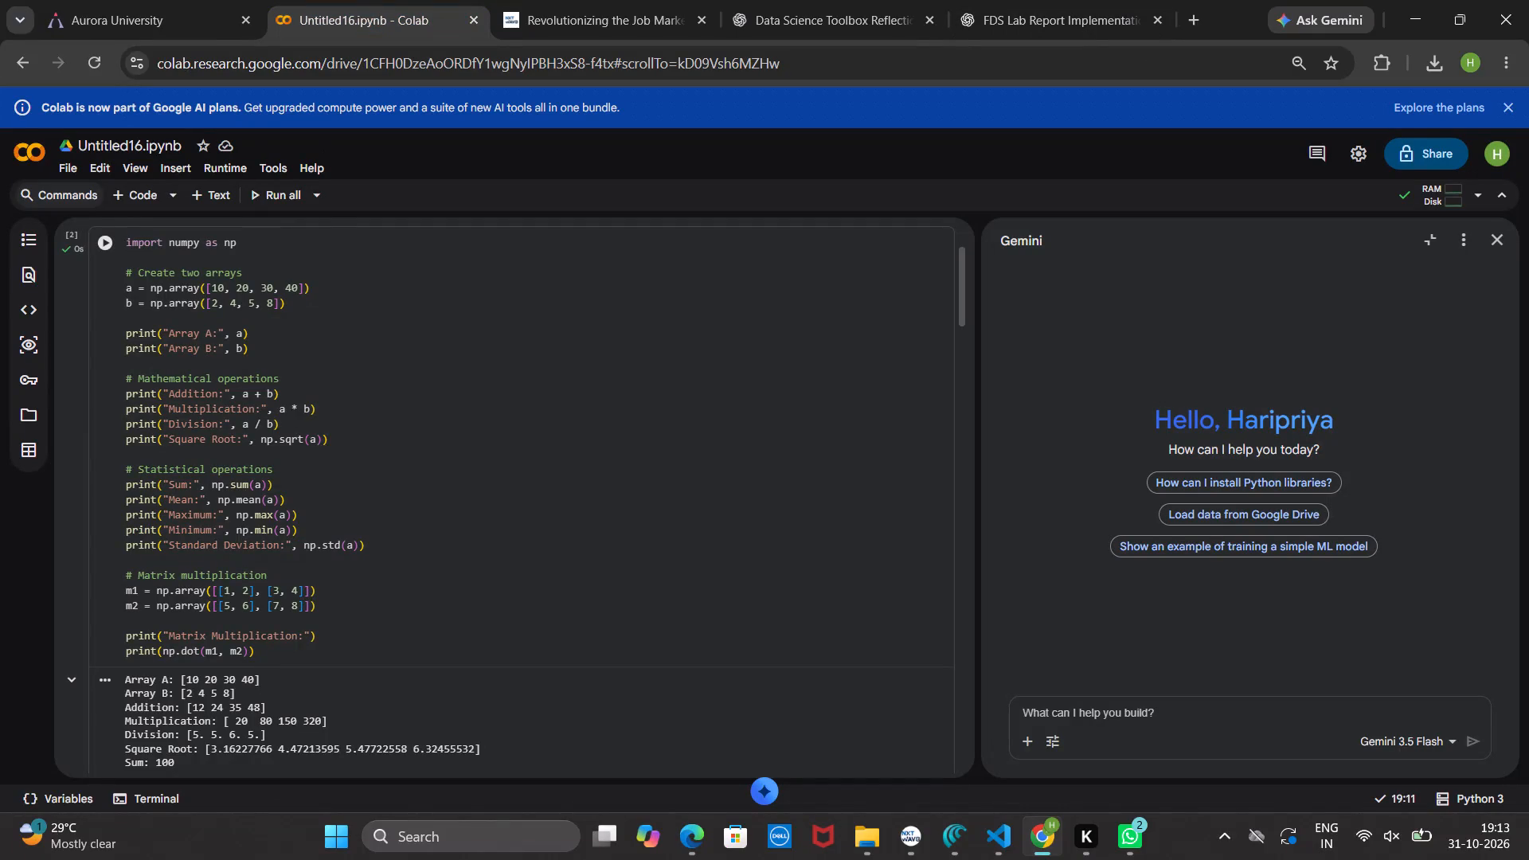
{"action": "scroll", "coordinate": [230, 358], "scroll_direction": "up", "scroll_amount": 1}
{"action": "left_click", "coordinate": [998, 8]}
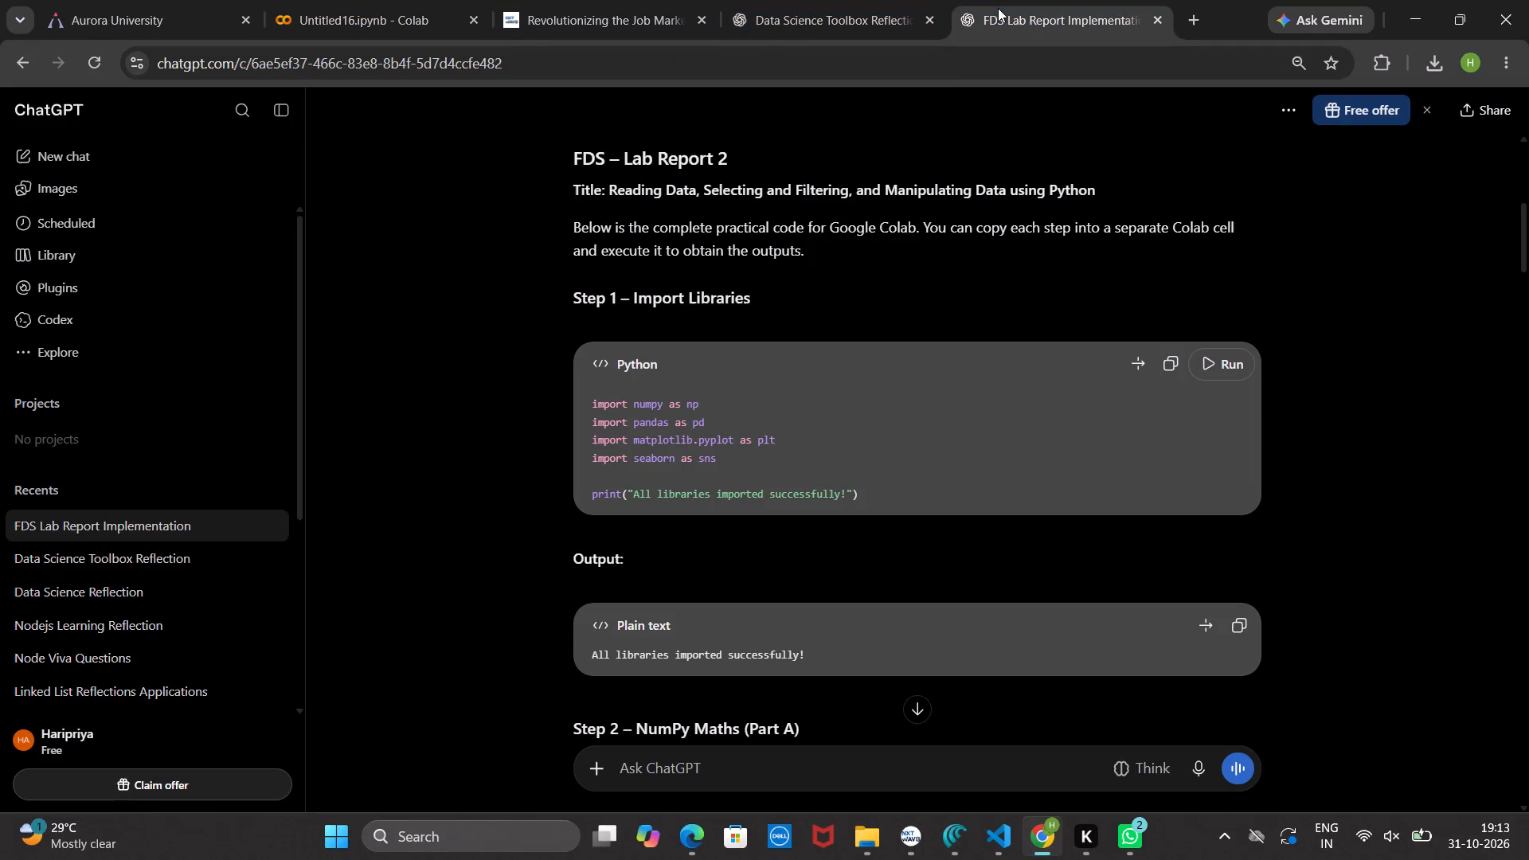
{"action": "left_click", "coordinate": [643, 765]}
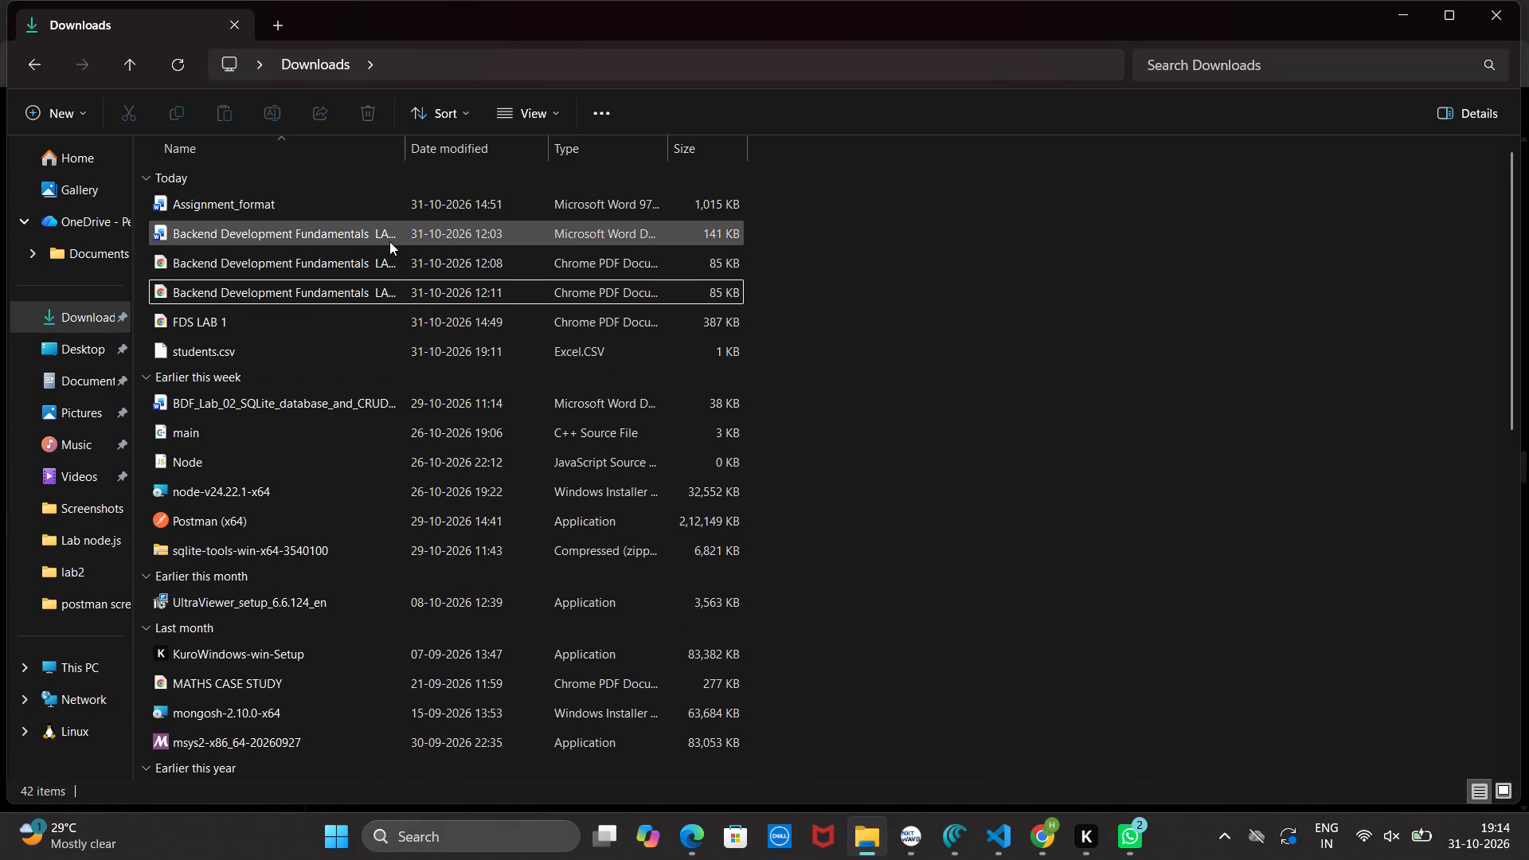
{"action": "double_click", "coordinate": [276, 197]}
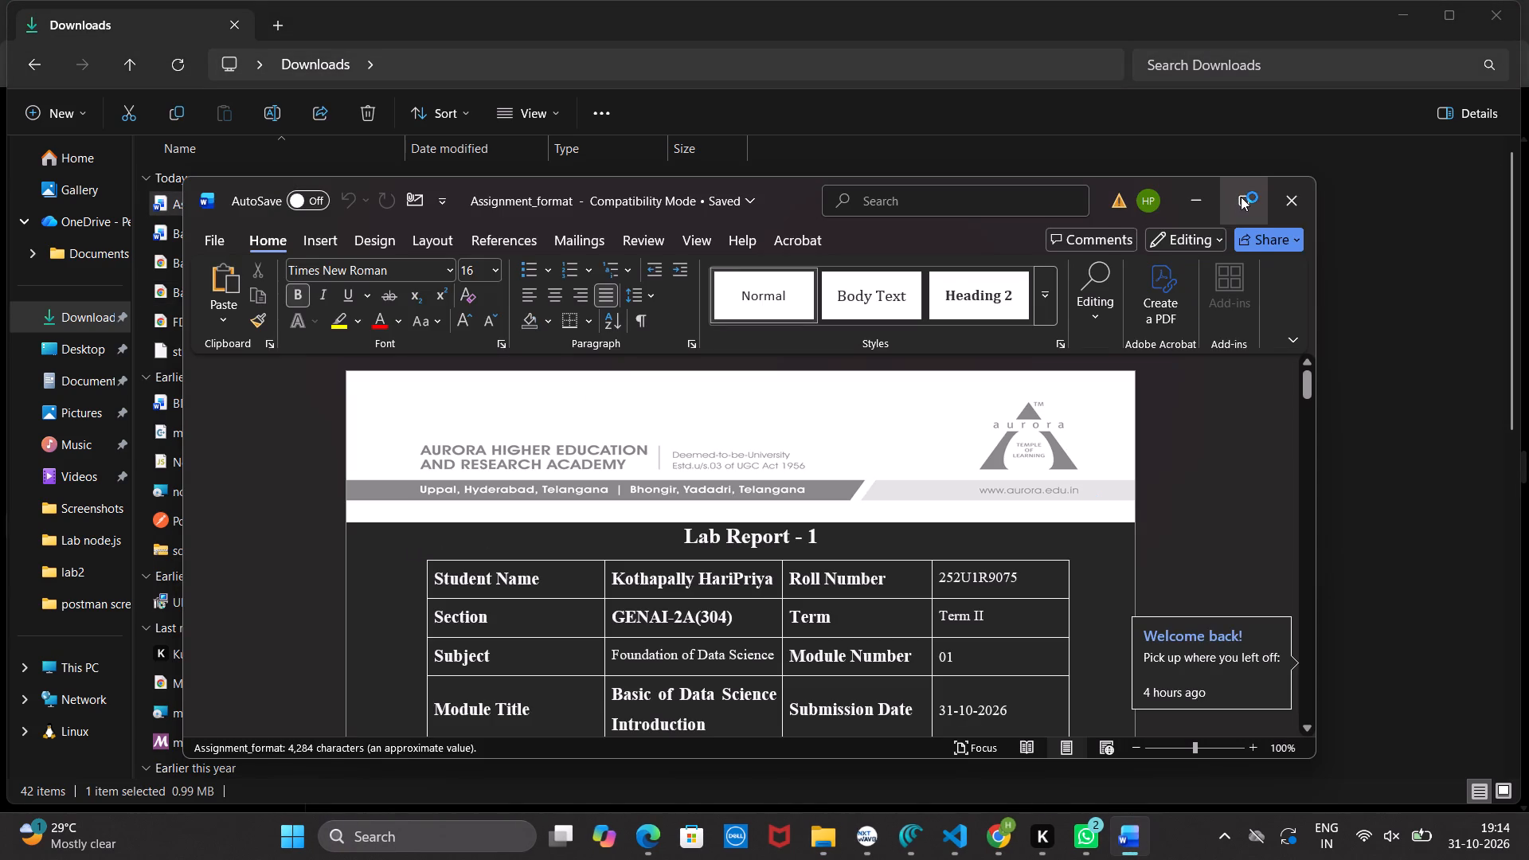
{"action": "left_click", "coordinate": [1241, 197]}
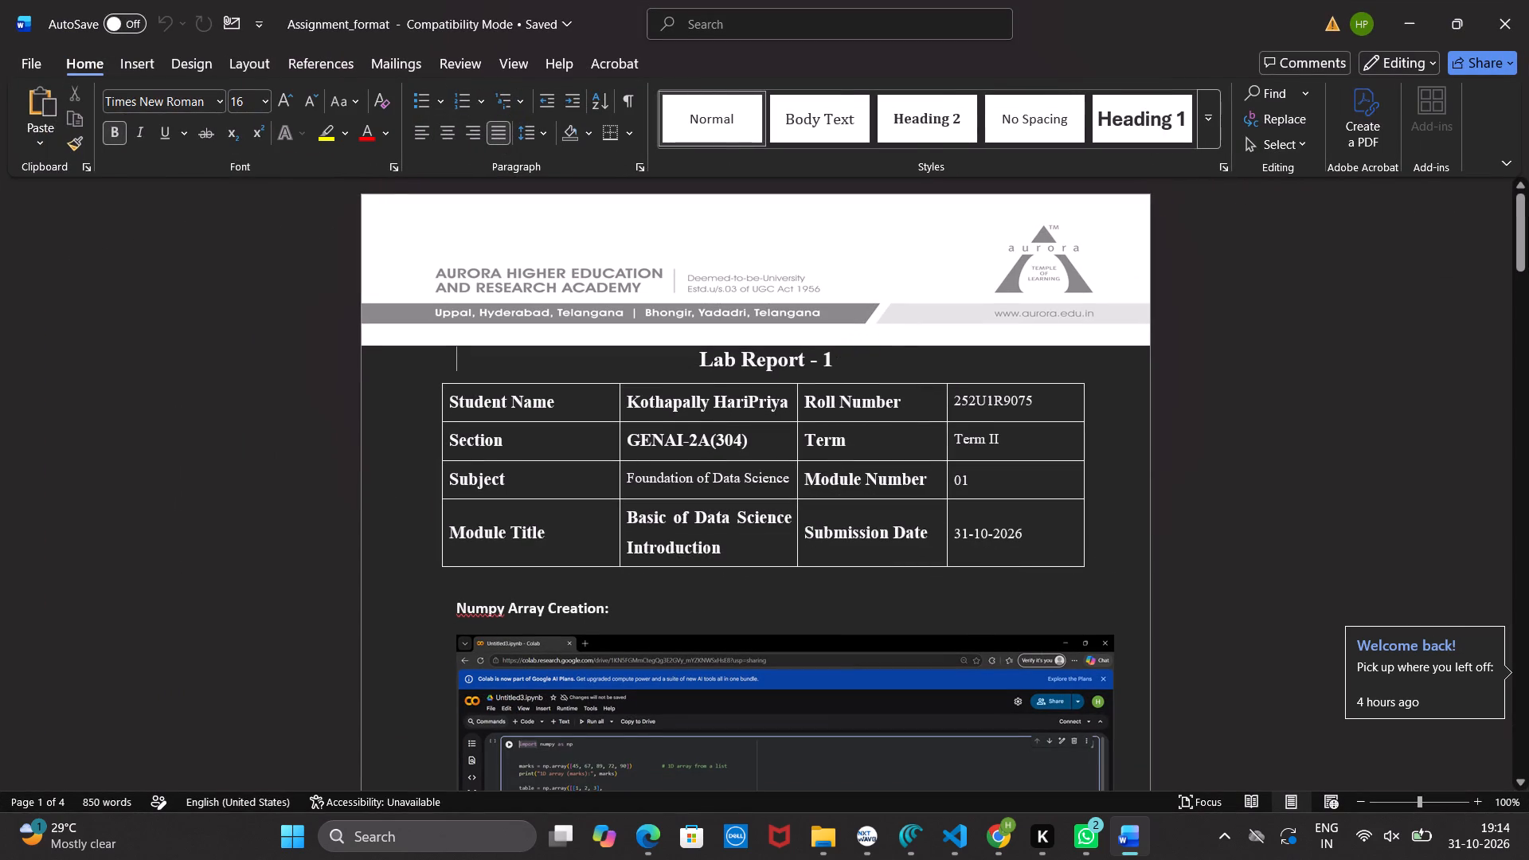
Change the number in the document's title so it reads "Lab Report - 2".
{"action": "left_click", "coordinate": [830, 352]}
{"action": "key", "text": "BackSpace"}
{"action": "key", "text": "2"}
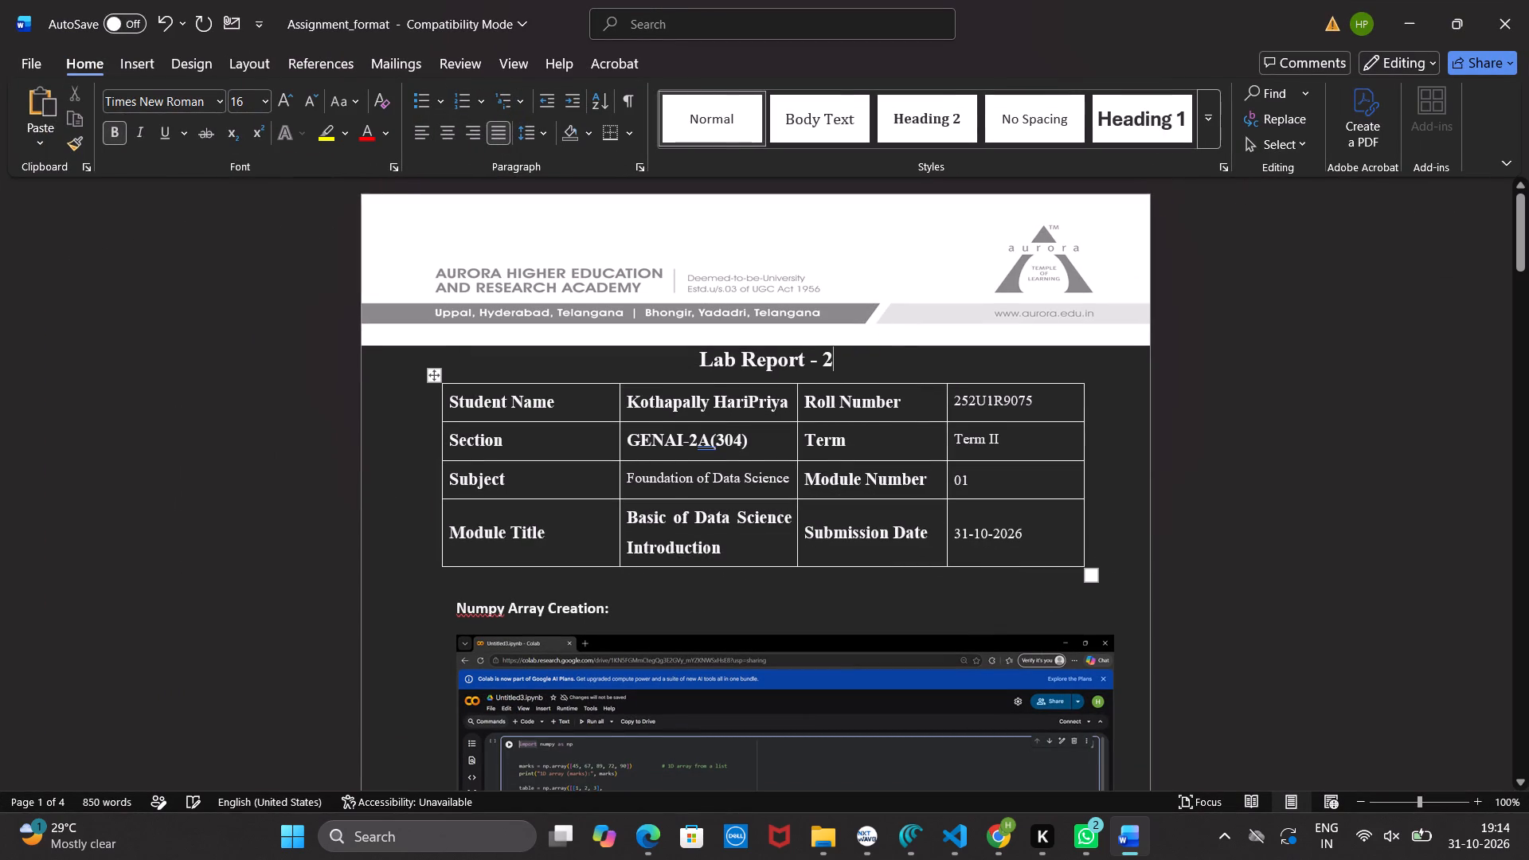
{"action": "scroll", "coordinate": [988, 524], "scroll_direction": "down", "scroll_amount": 1}
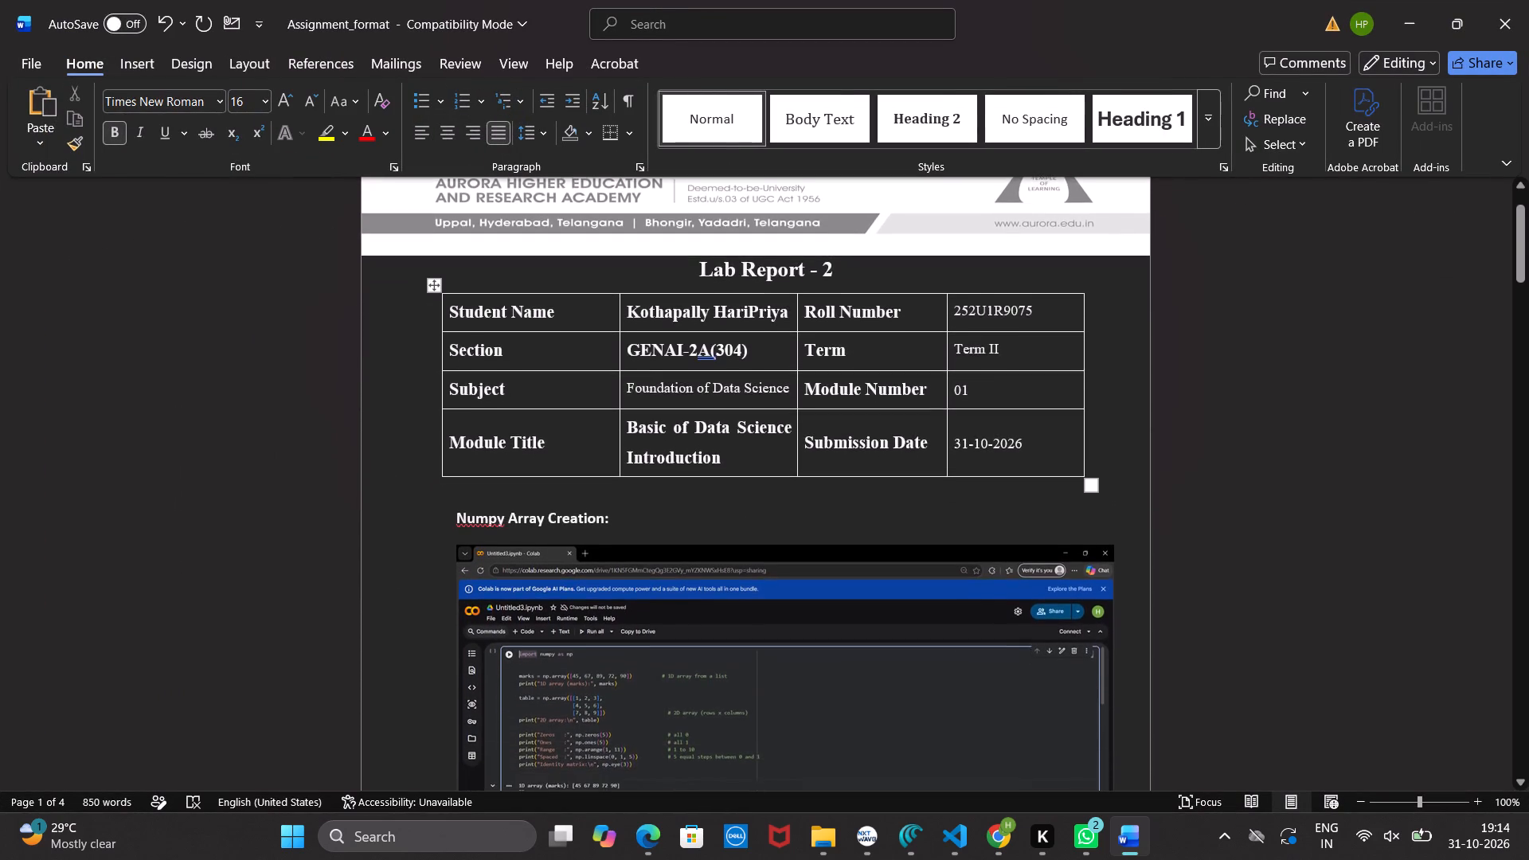
Remove the Numpy Array Creation screenshot, heading and explanation below the details table, along with the Numpy Attributes heading and screenshot.
{"action": "scroll", "coordinate": [988, 524], "scroll_direction": "down", "scroll_amount": 1}
{"action": "right_click", "coordinate": [704, 459]}
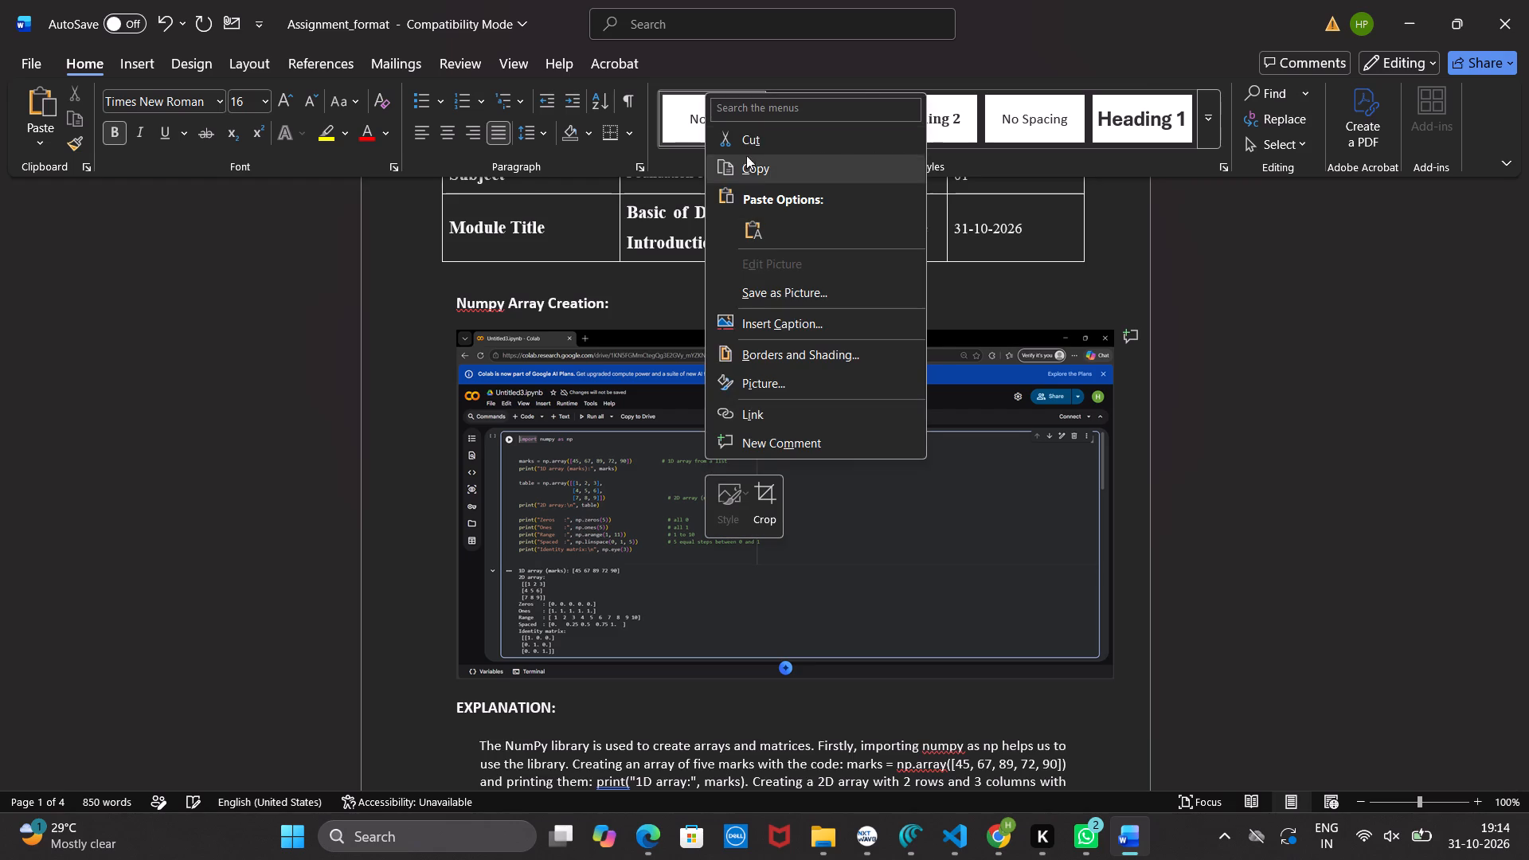
{"action": "left_click", "coordinate": [748, 130]}
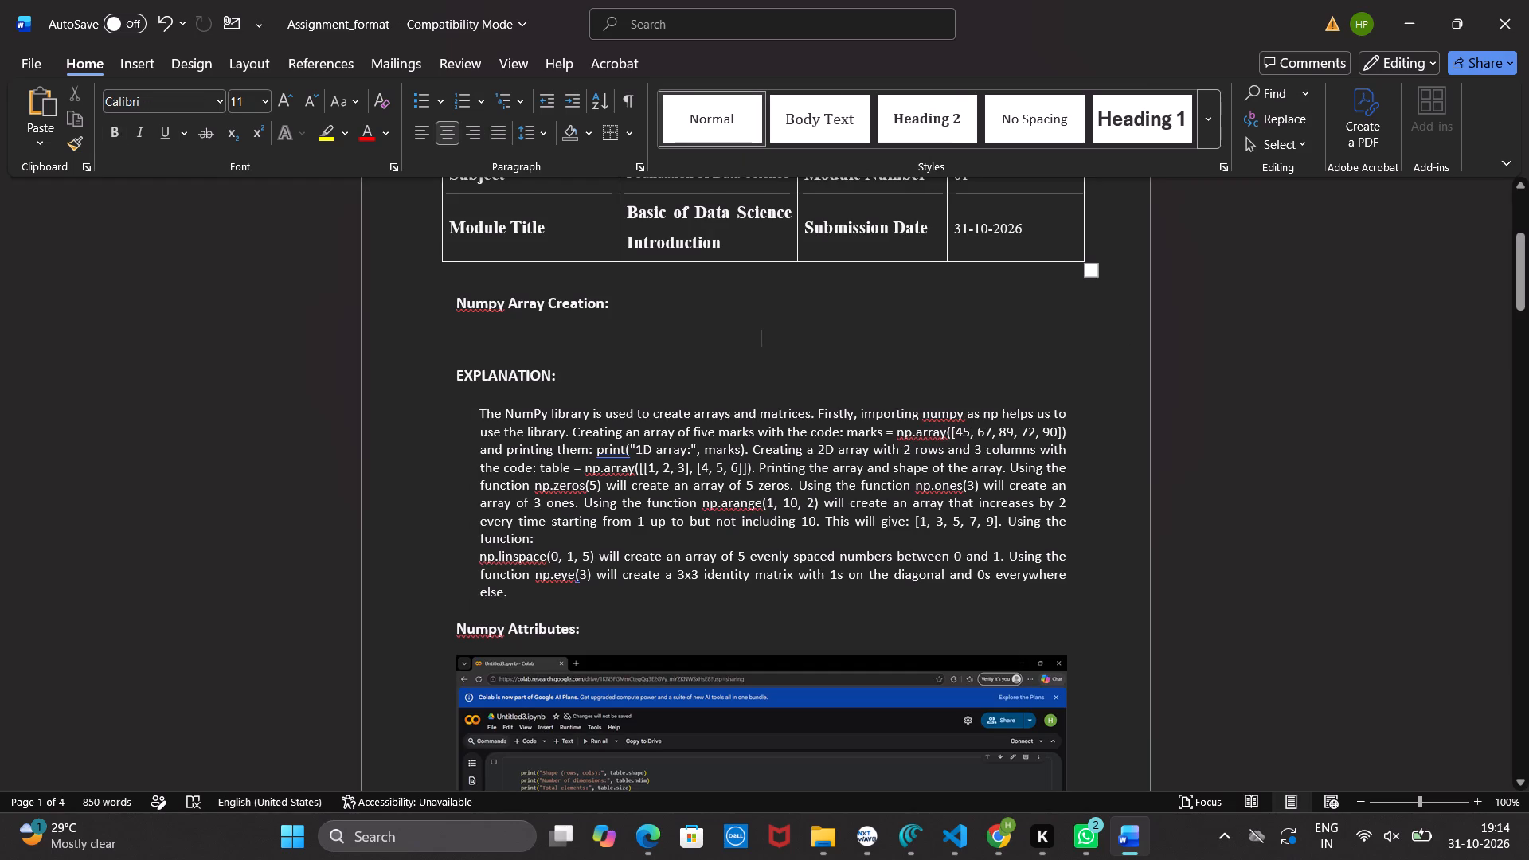
{"action": "left_click_drag", "start_coordinate": [453, 300], "coordinate": [638, 694]}
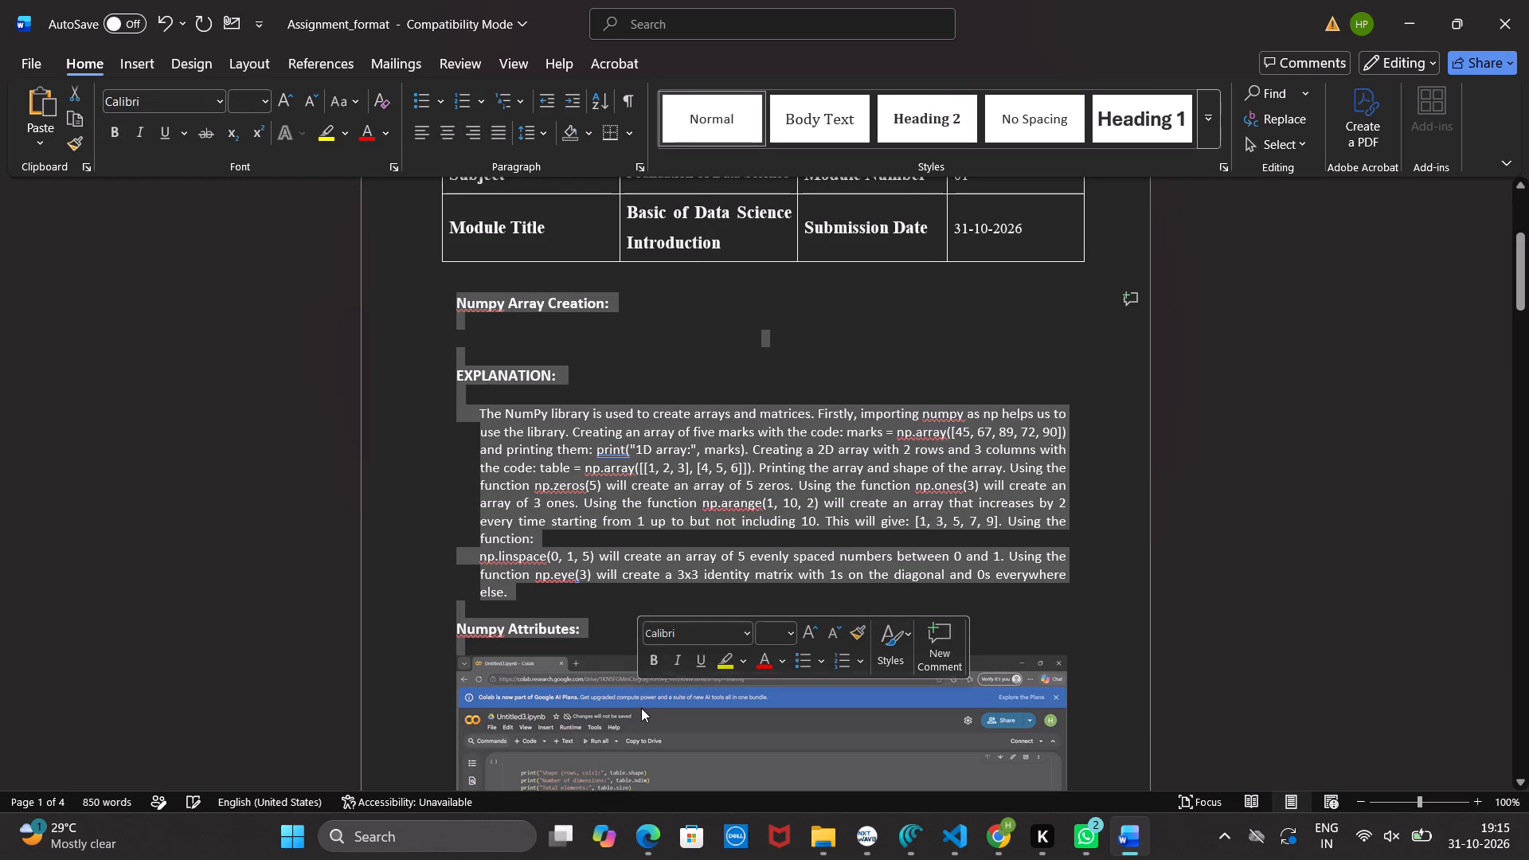
{"action": "key", "text": "BackSpace"}
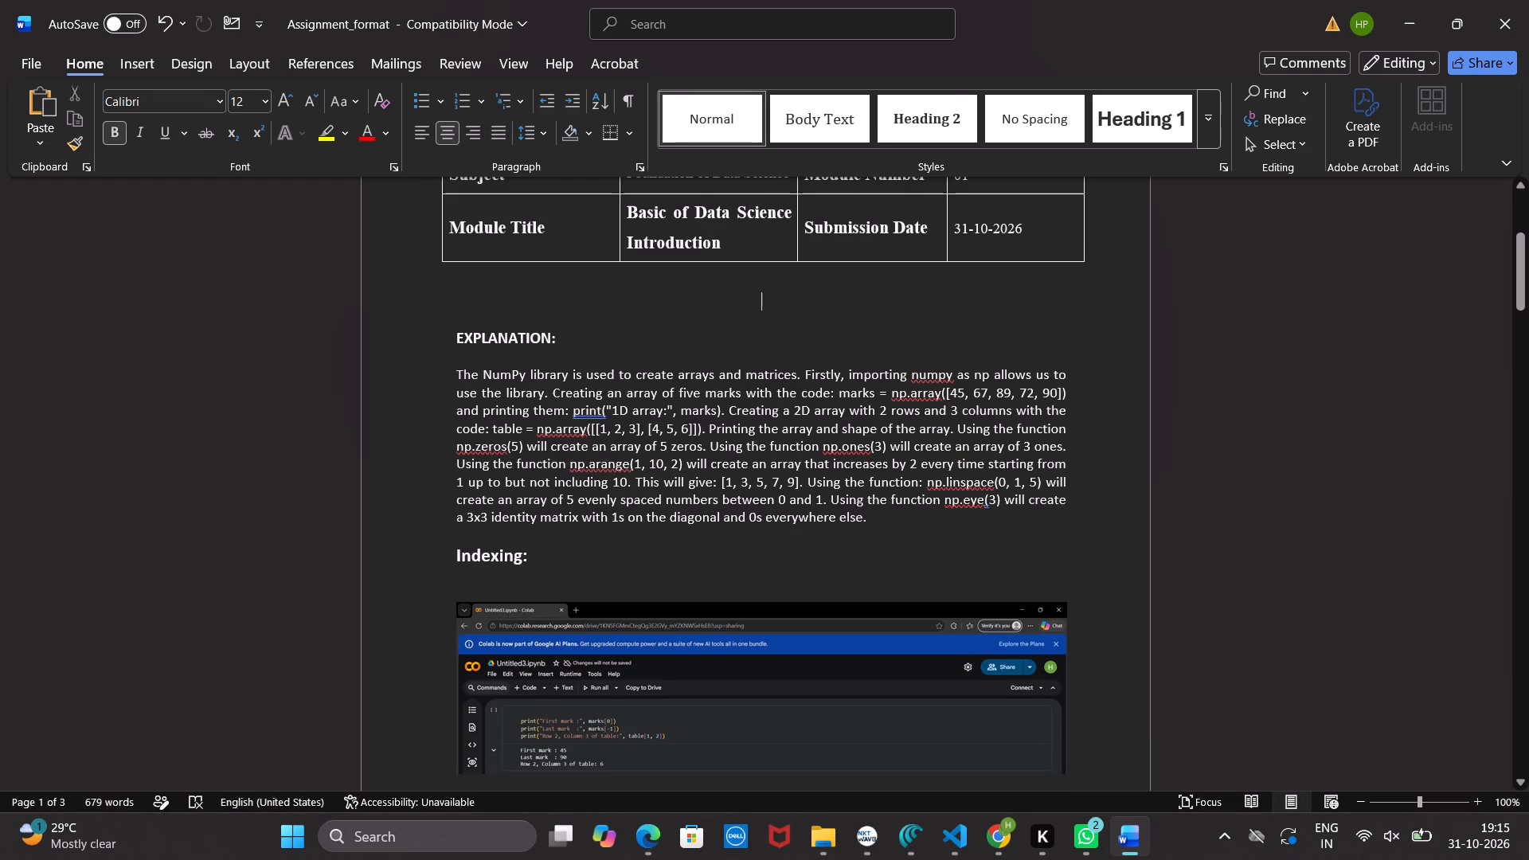
Delete the old content from the remaining EXPLANATION heading through the end of the Data Type conversion explanation, including the Indexing section.
{"action": "left_click_drag", "start_coordinate": [457, 340], "coordinate": [641, 811]}
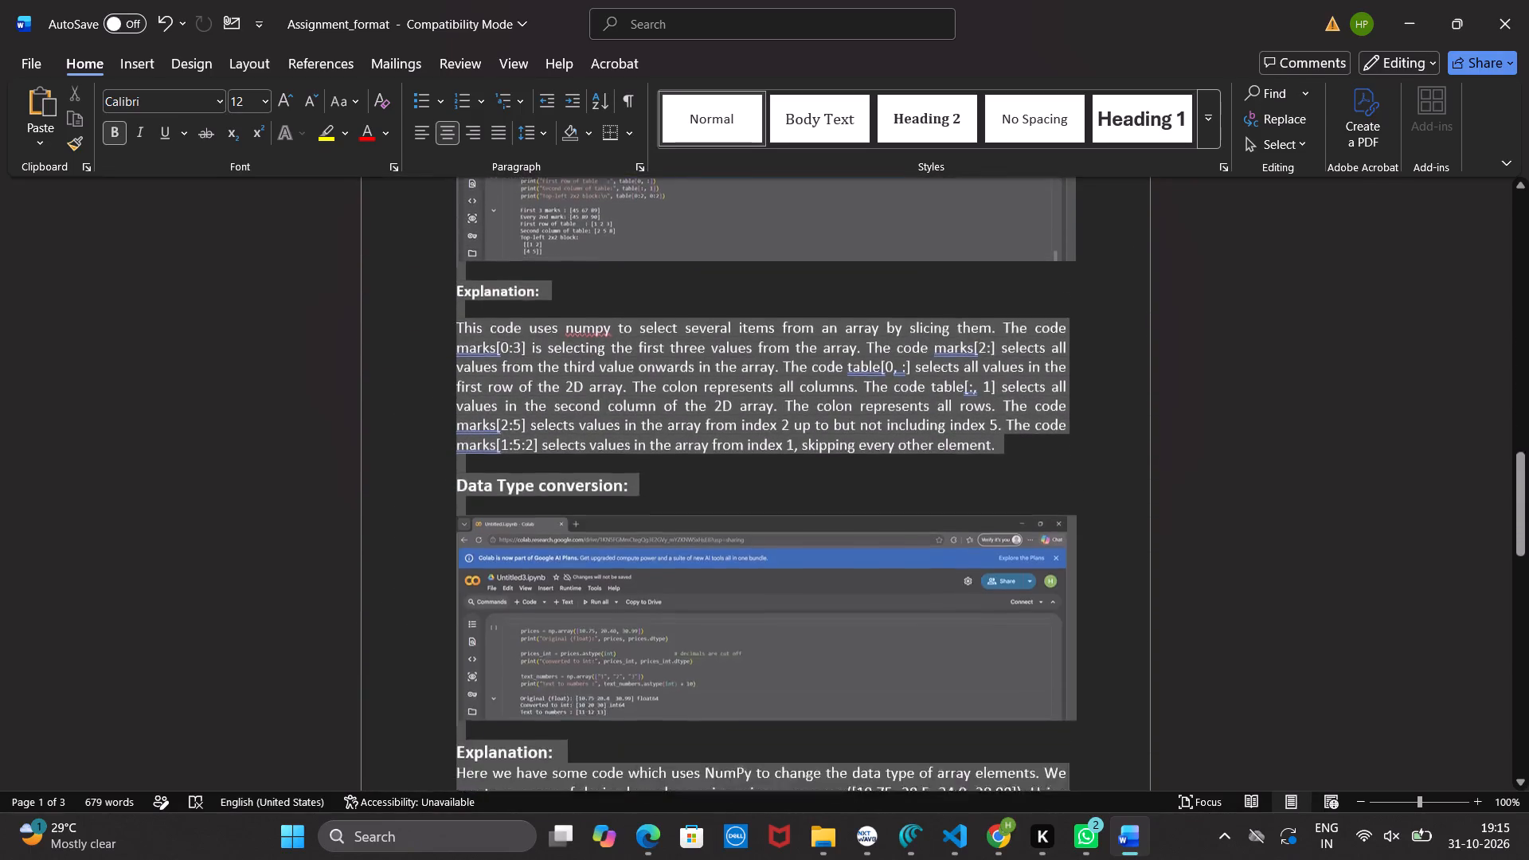
{"action": "left_click_drag", "start_coordinate": [641, 811], "coordinate": [786, 414]}
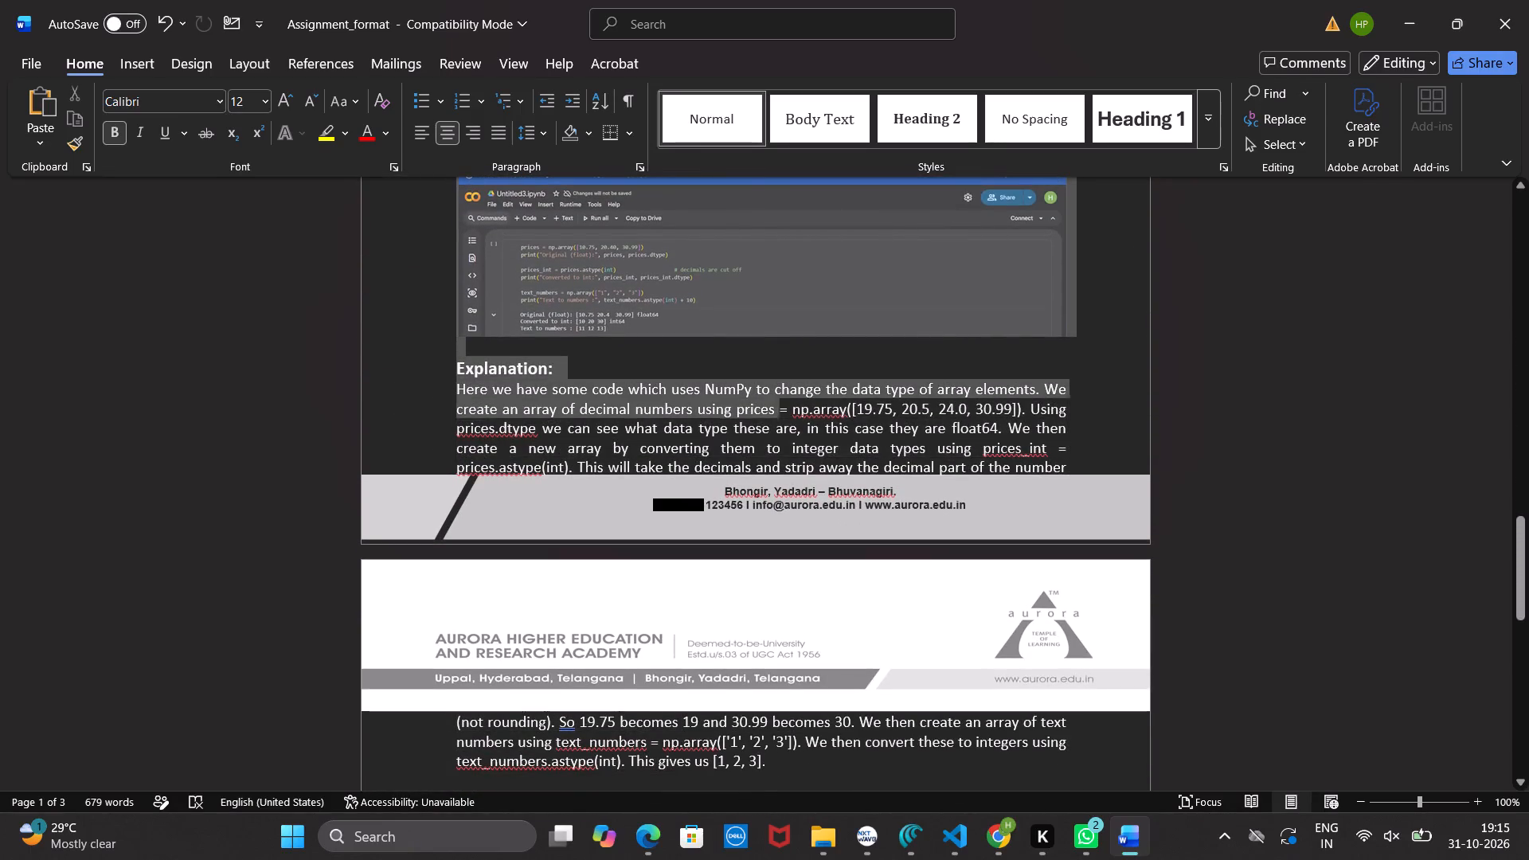
{"action": "left_click_drag", "start_coordinate": [786, 414], "coordinate": [843, 755]}
{"action": "key", "text": "BackSpace"}
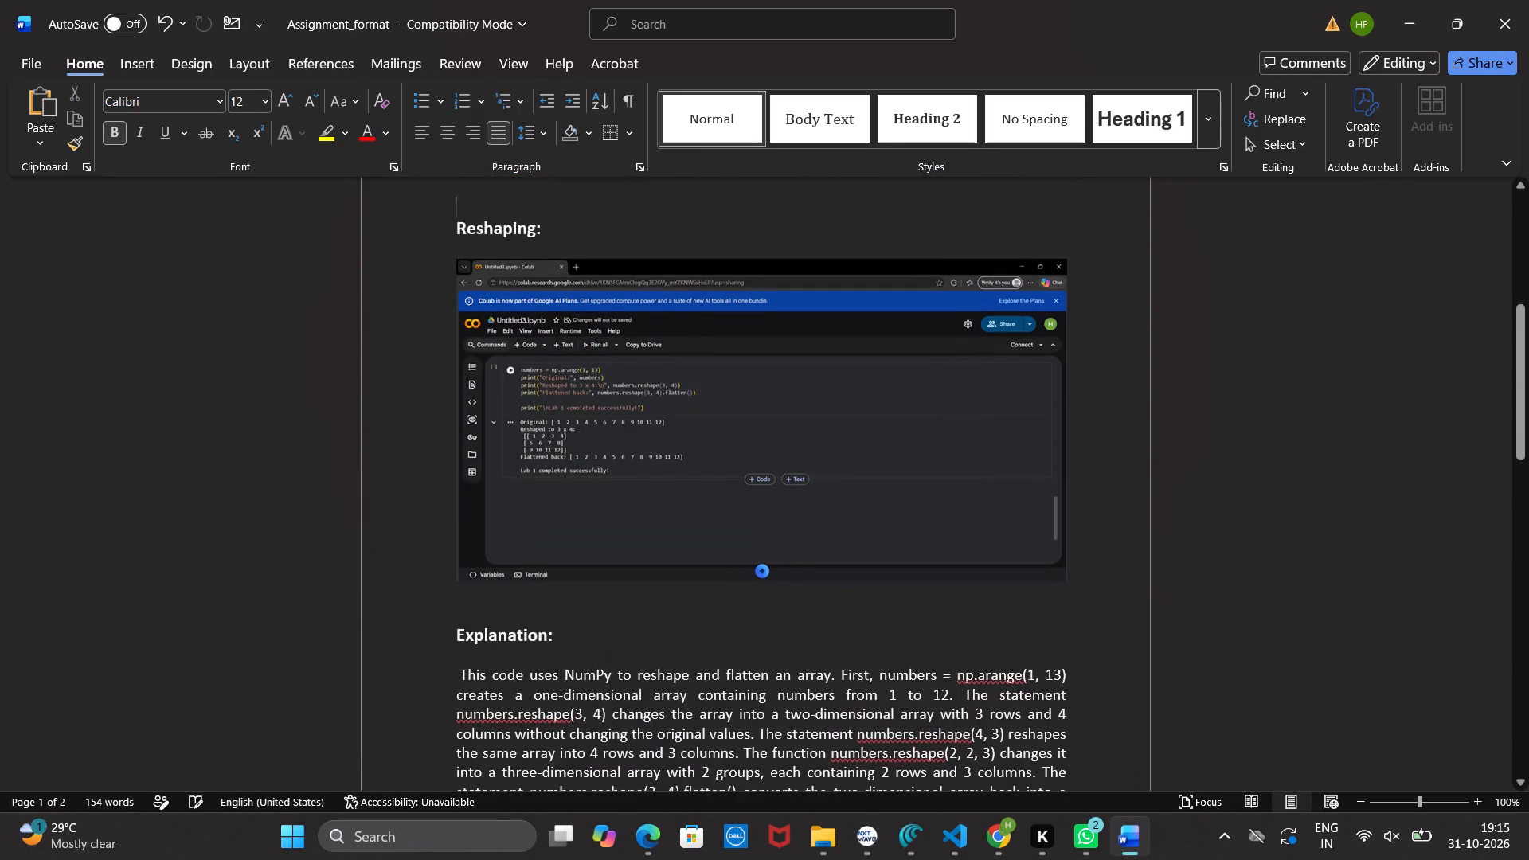
Delete the remaining Reshaping section with its screenshot and explanation, leaving the area below the details table empty.
{"action": "scroll", "coordinate": [478, 450], "scroll_direction": "up", "scroll_amount": 1}
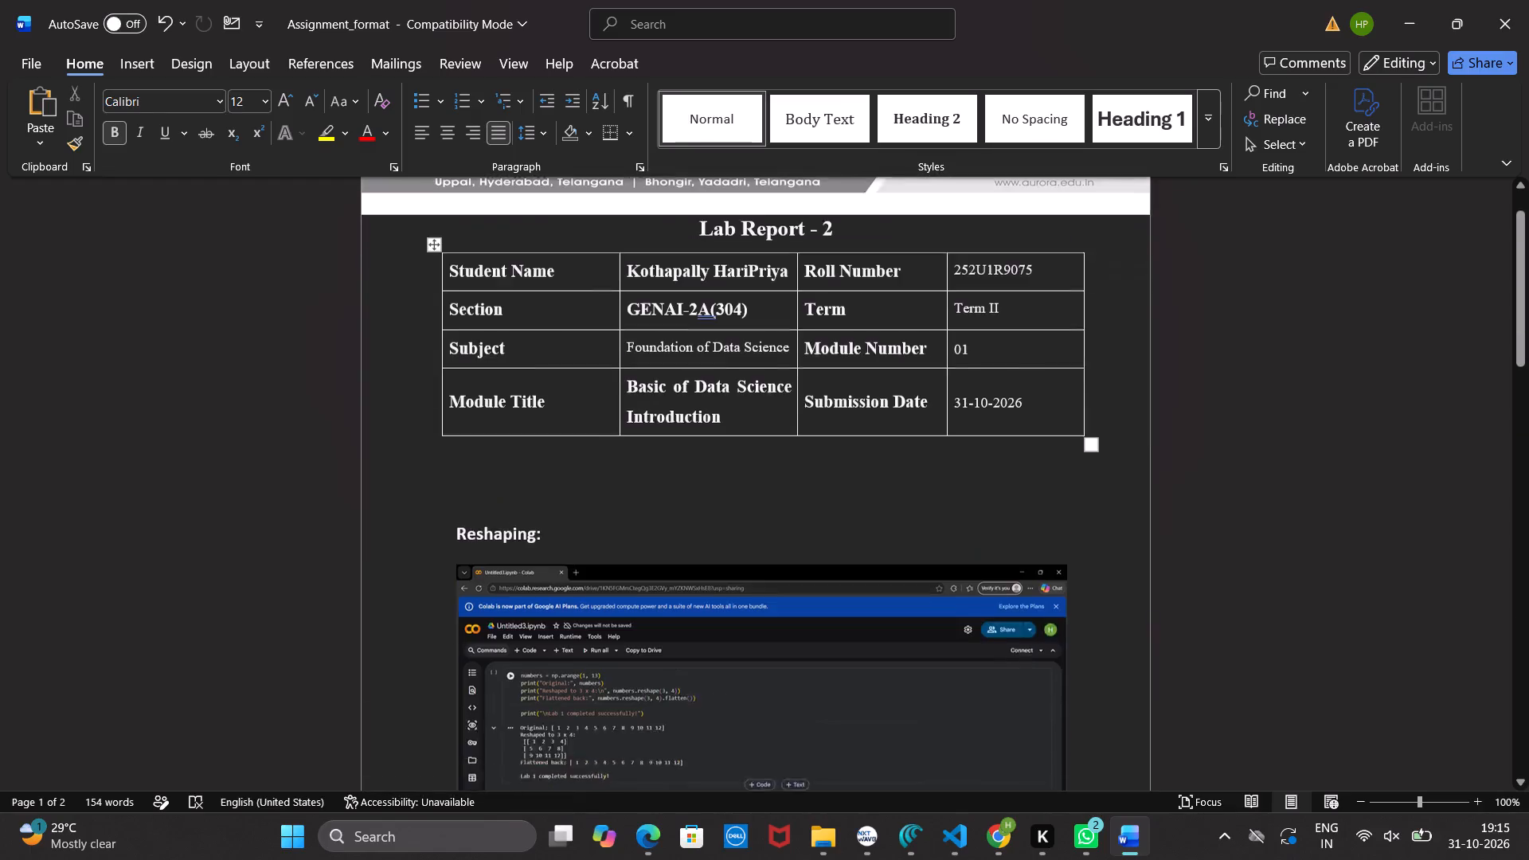
{"action": "scroll", "coordinate": [478, 450], "scroll_direction": "up", "scroll_amount": 1}
{"action": "left_click_drag", "start_coordinate": [452, 587], "coordinate": [562, 838]}
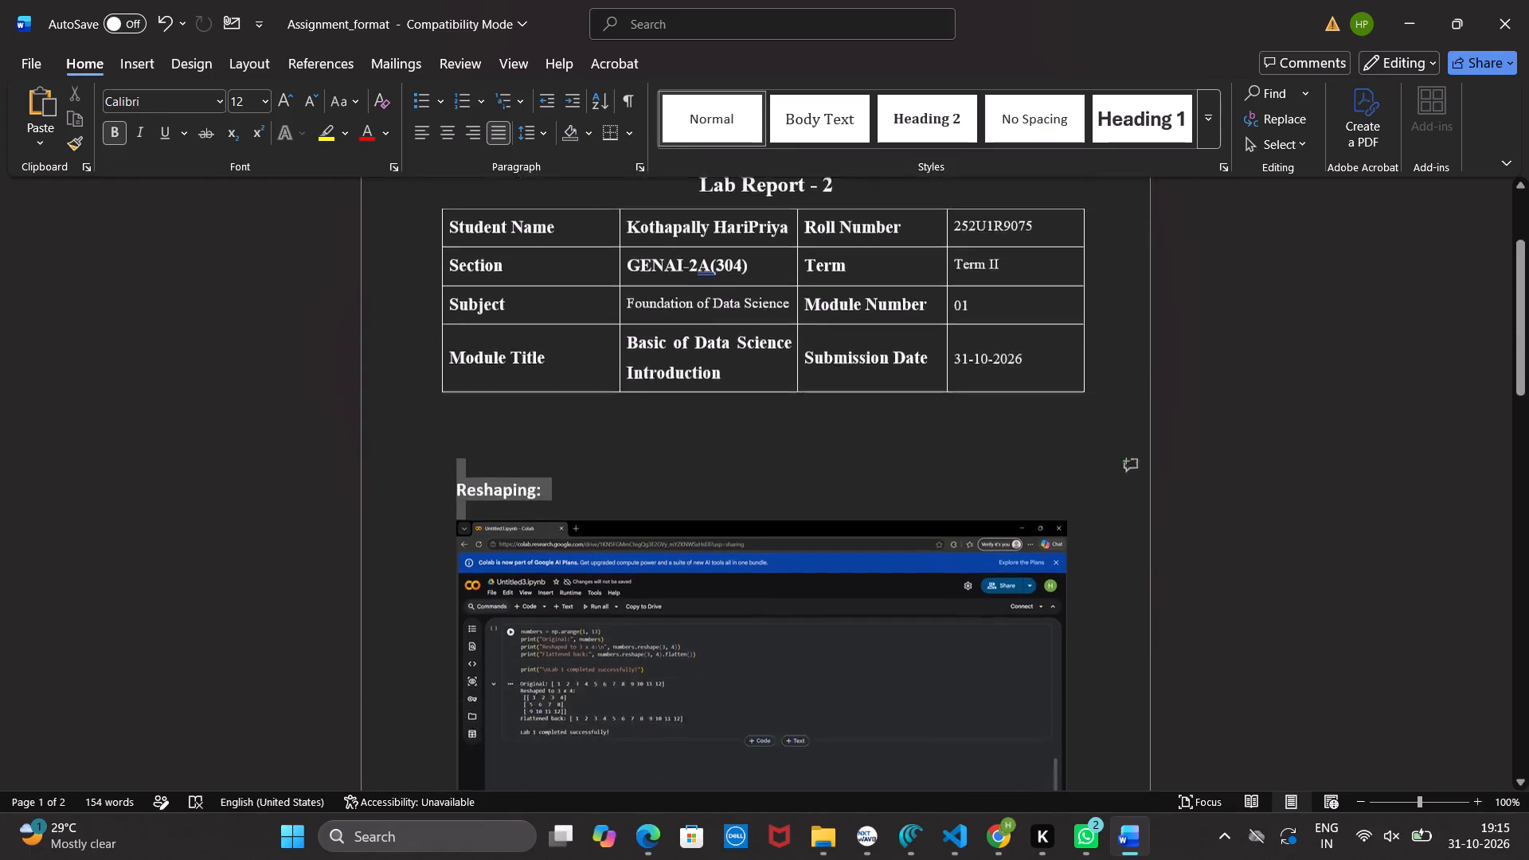
{"action": "left_click_drag", "start_coordinate": [562, 838], "coordinate": [658, 483]}
{"action": "key", "text": "BackSpace"}
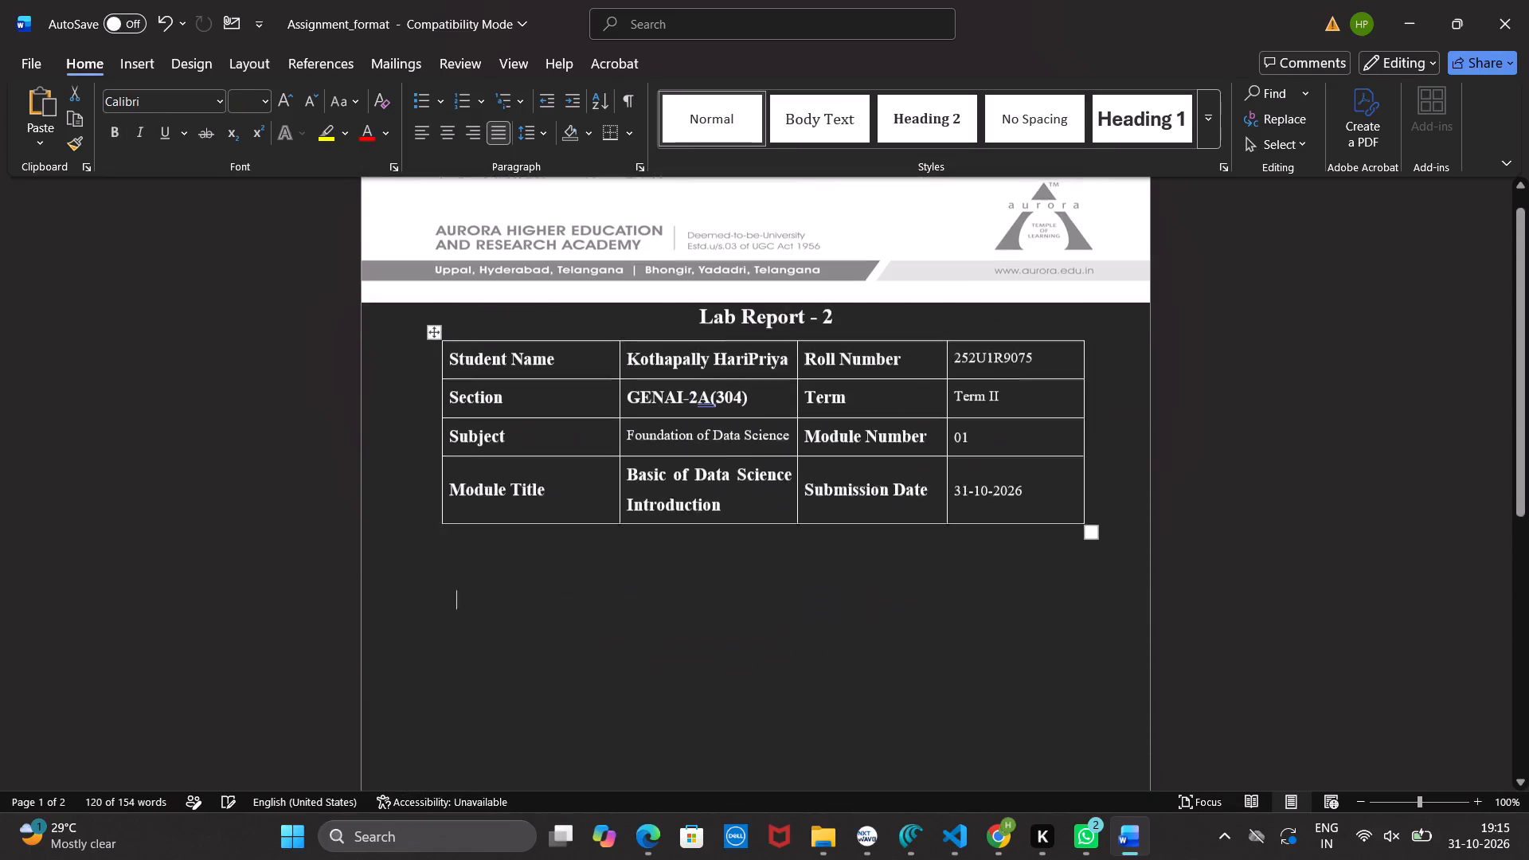
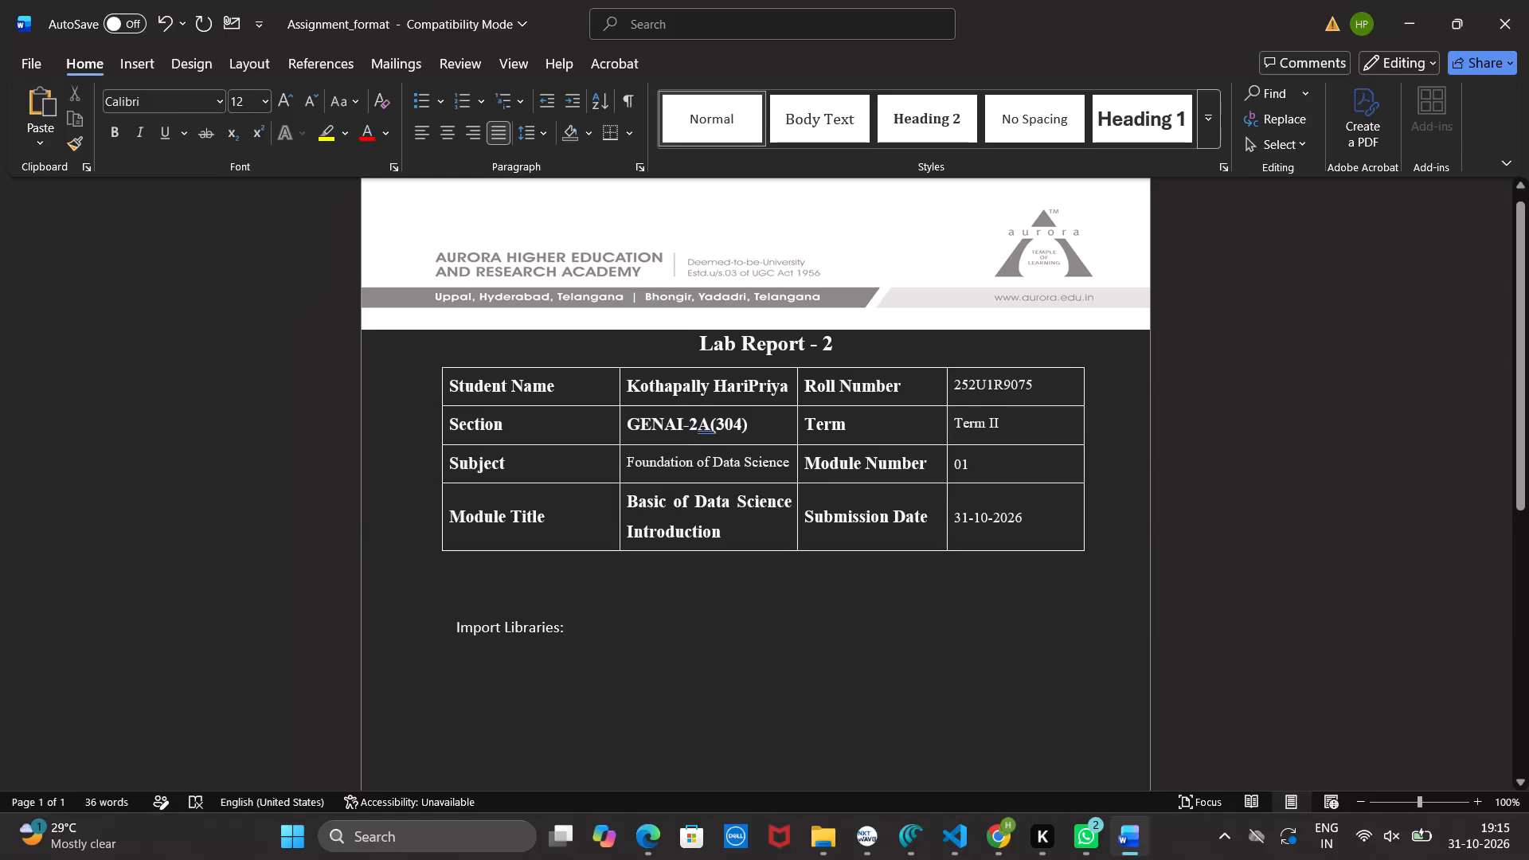
Make the "Import Libraries:" heading bold at 14 pt and add blank lines below it for the step's content.
{"action": "left_click_drag", "start_coordinate": [570, 631], "coordinate": [459, 626]}
{"action": "left_click", "coordinate": [479, 592]}
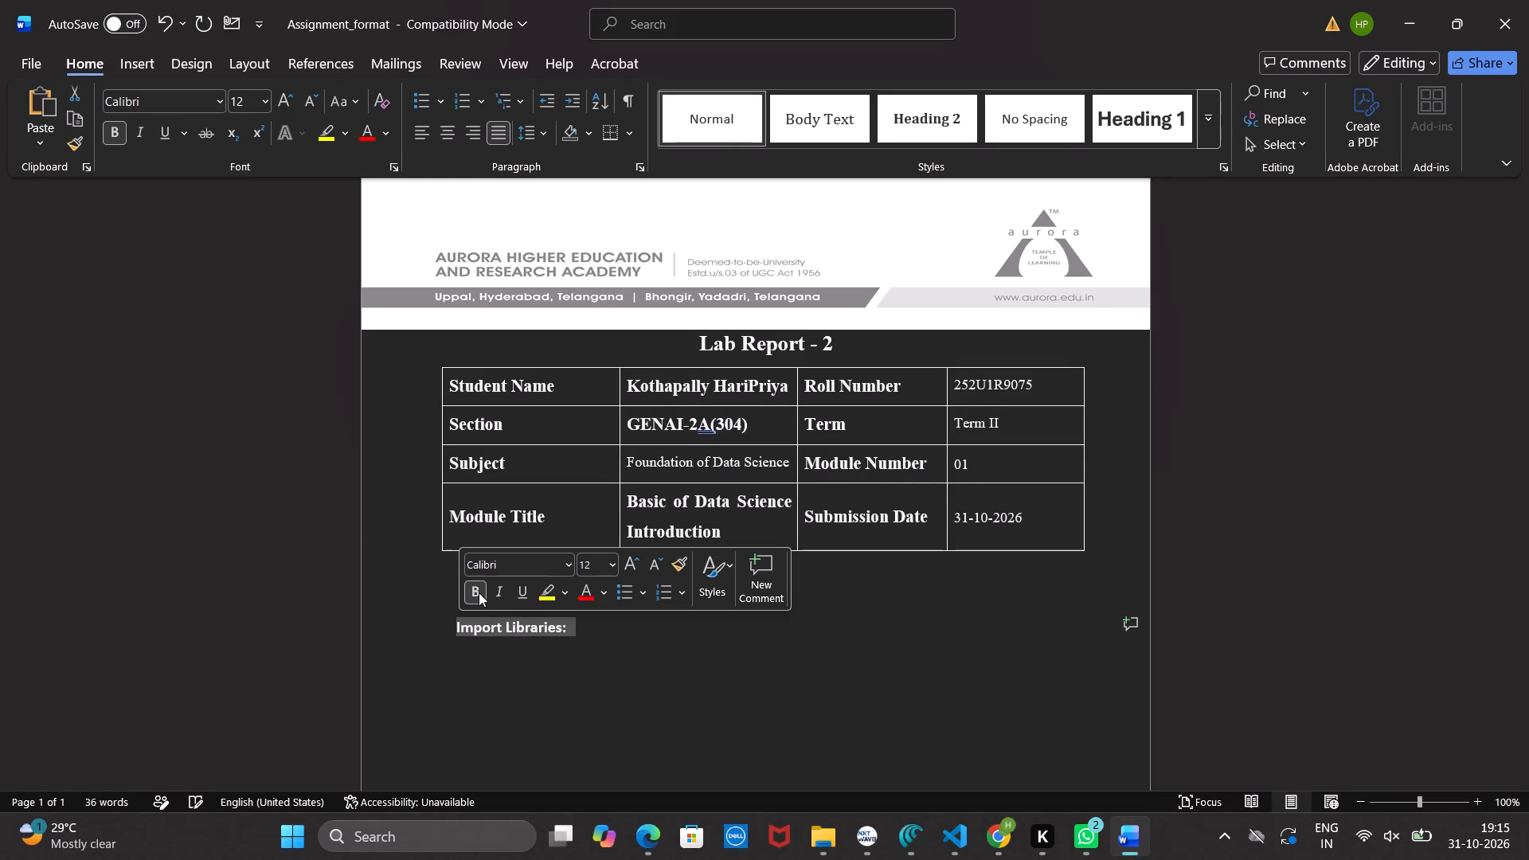
{"action": "left_click", "coordinate": [624, 565]}
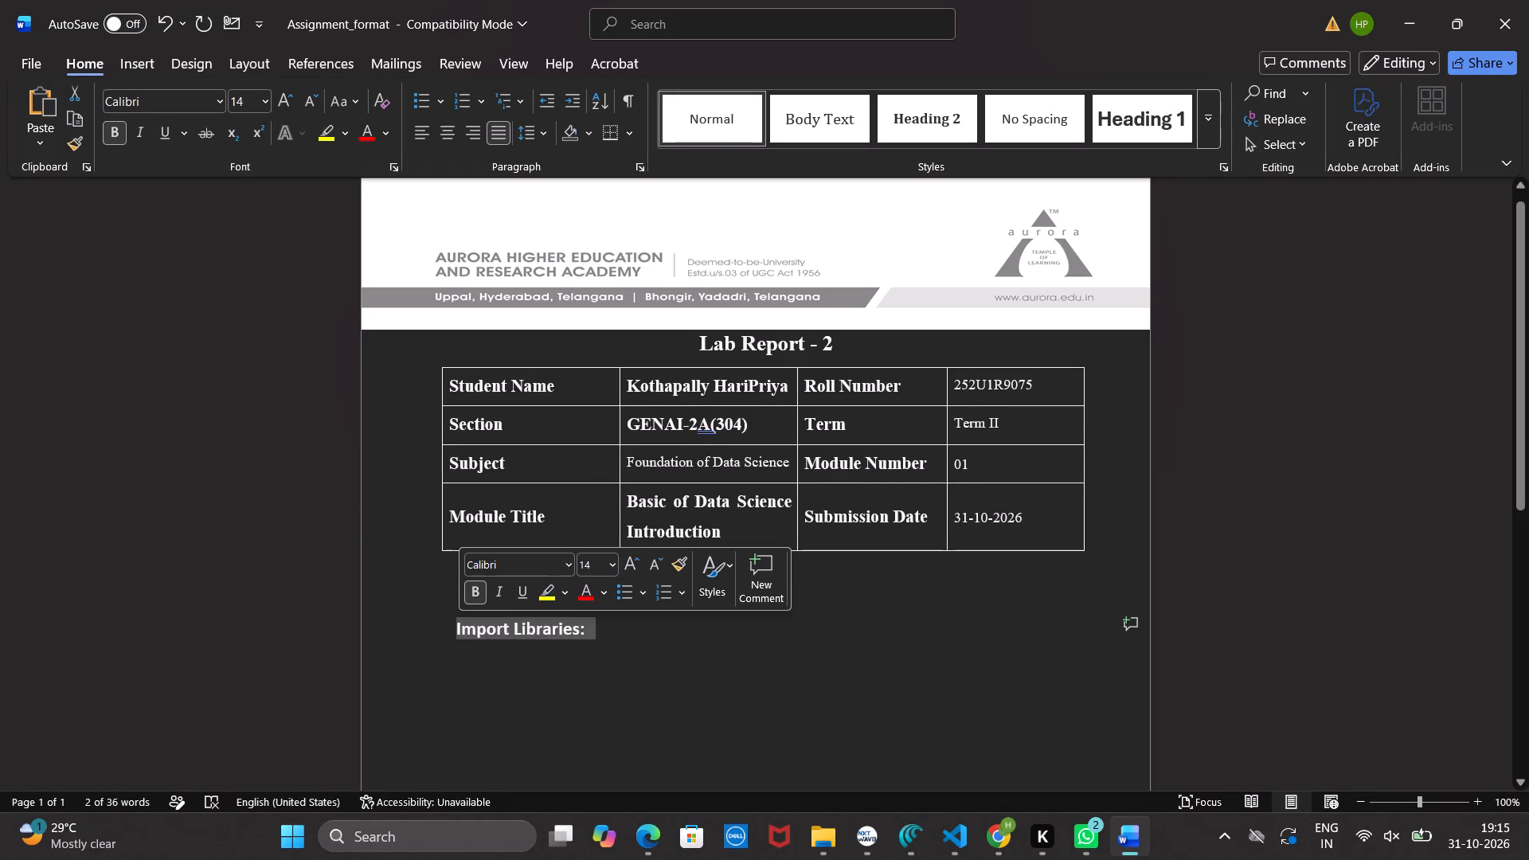
{"action": "left_click", "coordinate": [611, 683]}
{"action": "key", "text": "Return"}
{"action": "key", "text": "Return"}
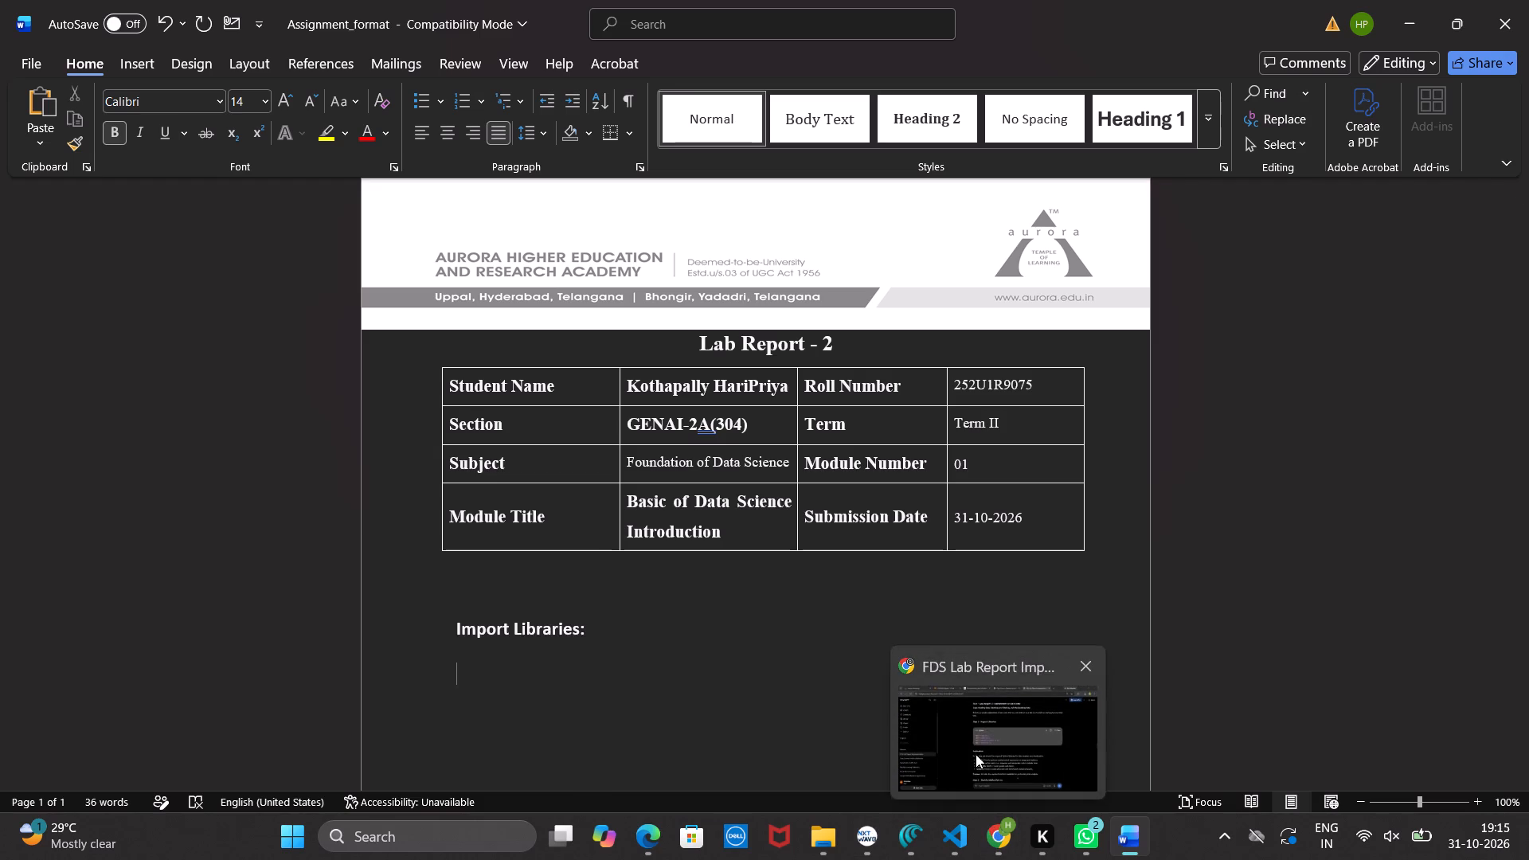
Switch to Chrome and bring up the Untitled16.ipynb notebook in Colab.
{"action": "left_click", "coordinate": [976, 754]}
{"action": "left_click", "coordinate": [362, 14]}
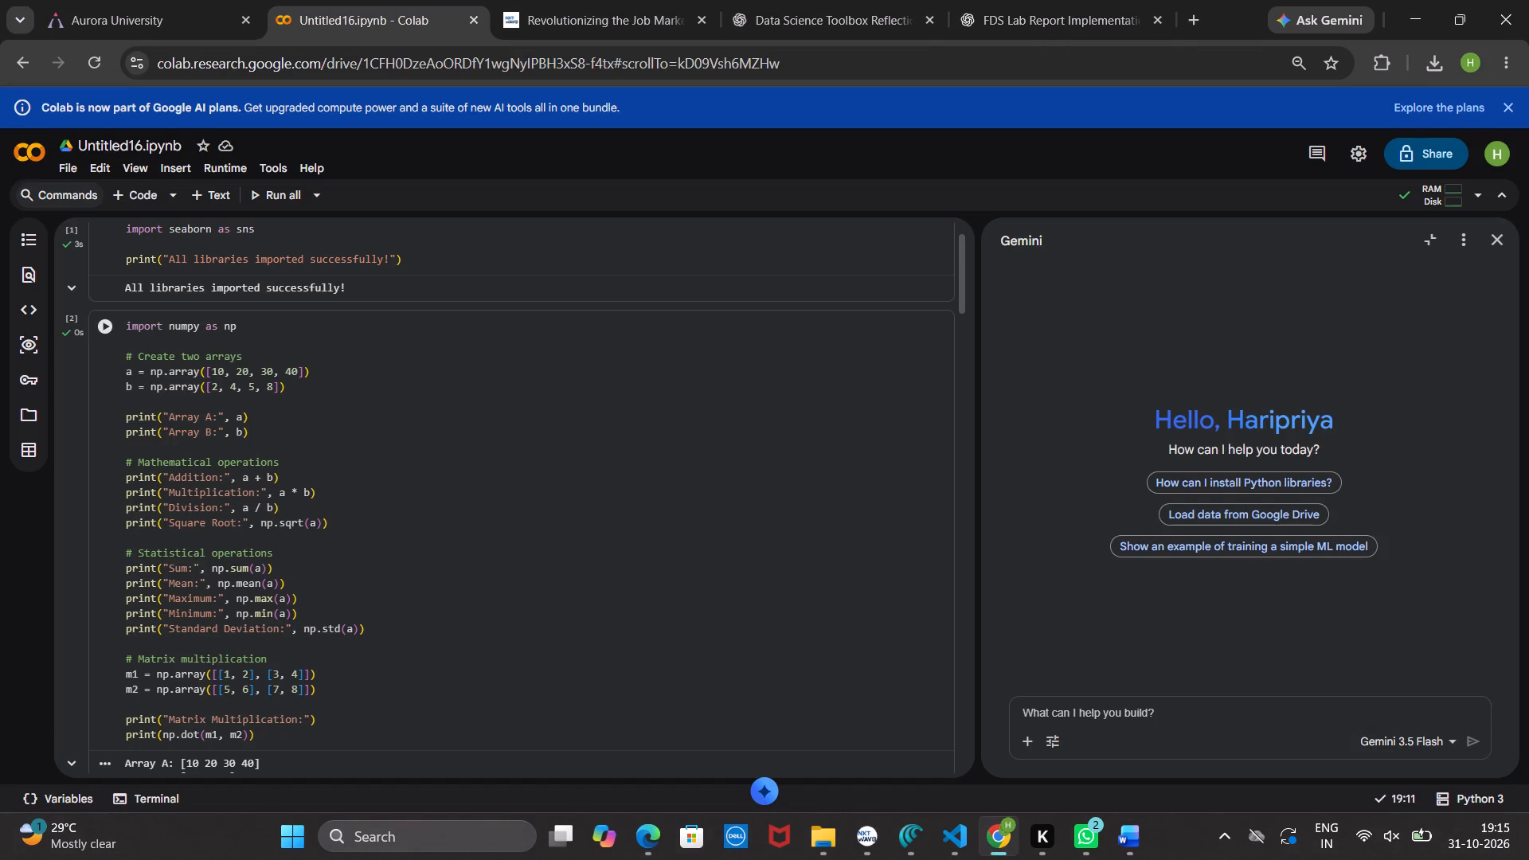
Capture a full-width screenshot of the Colab notebook window from its top edge down to the output of the import-libraries cell.
{"action": "scroll", "coordinate": [342, 420], "scroll_direction": "up", "scroll_amount": 1}
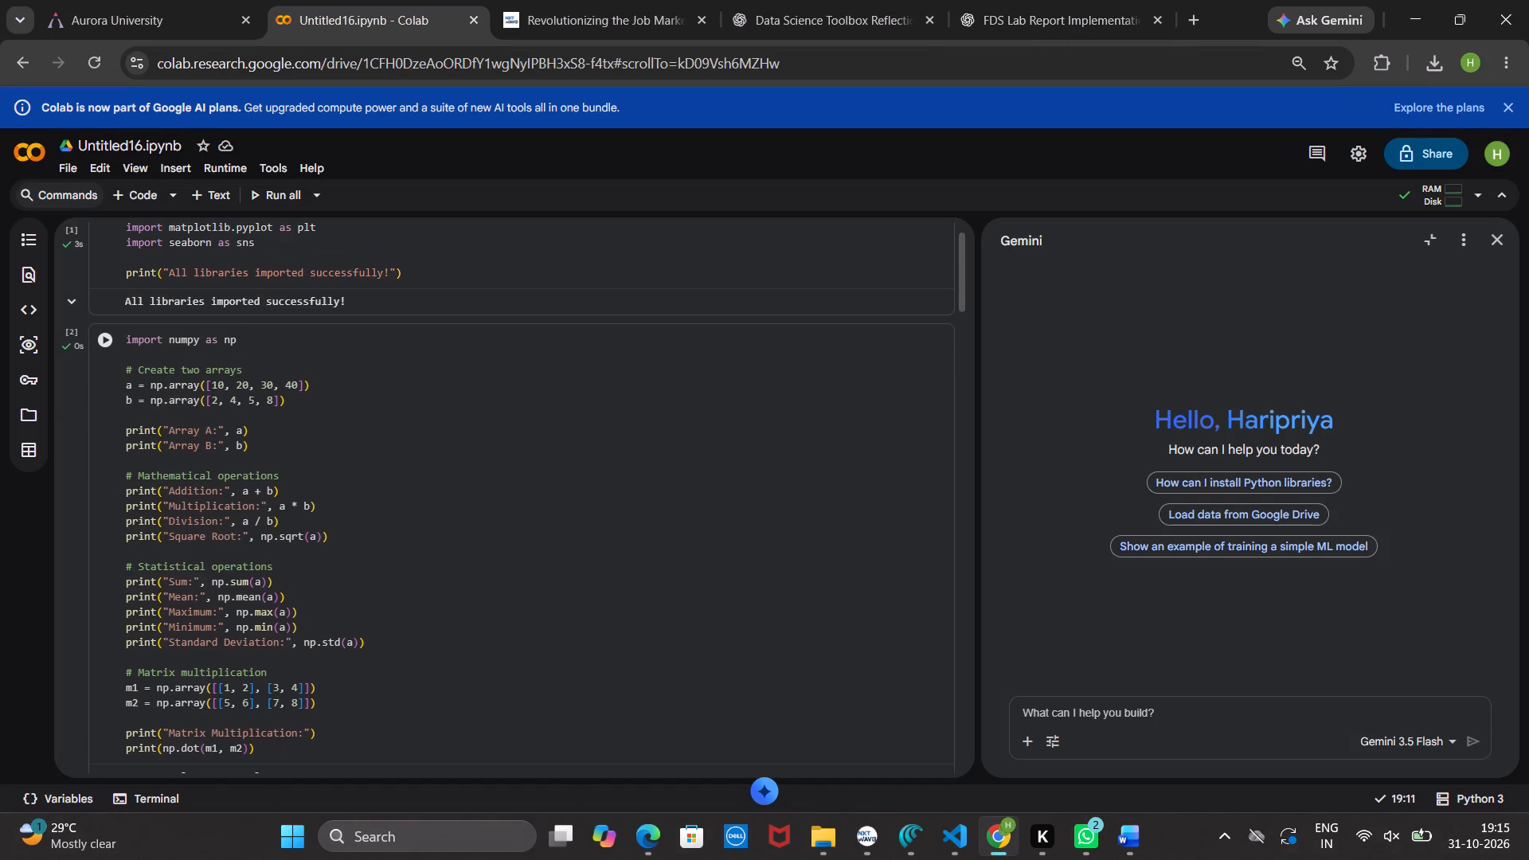
{"action": "scroll", "coordinate": [342, 420], "scroll_direction": "up", "scroll_amount": 1}
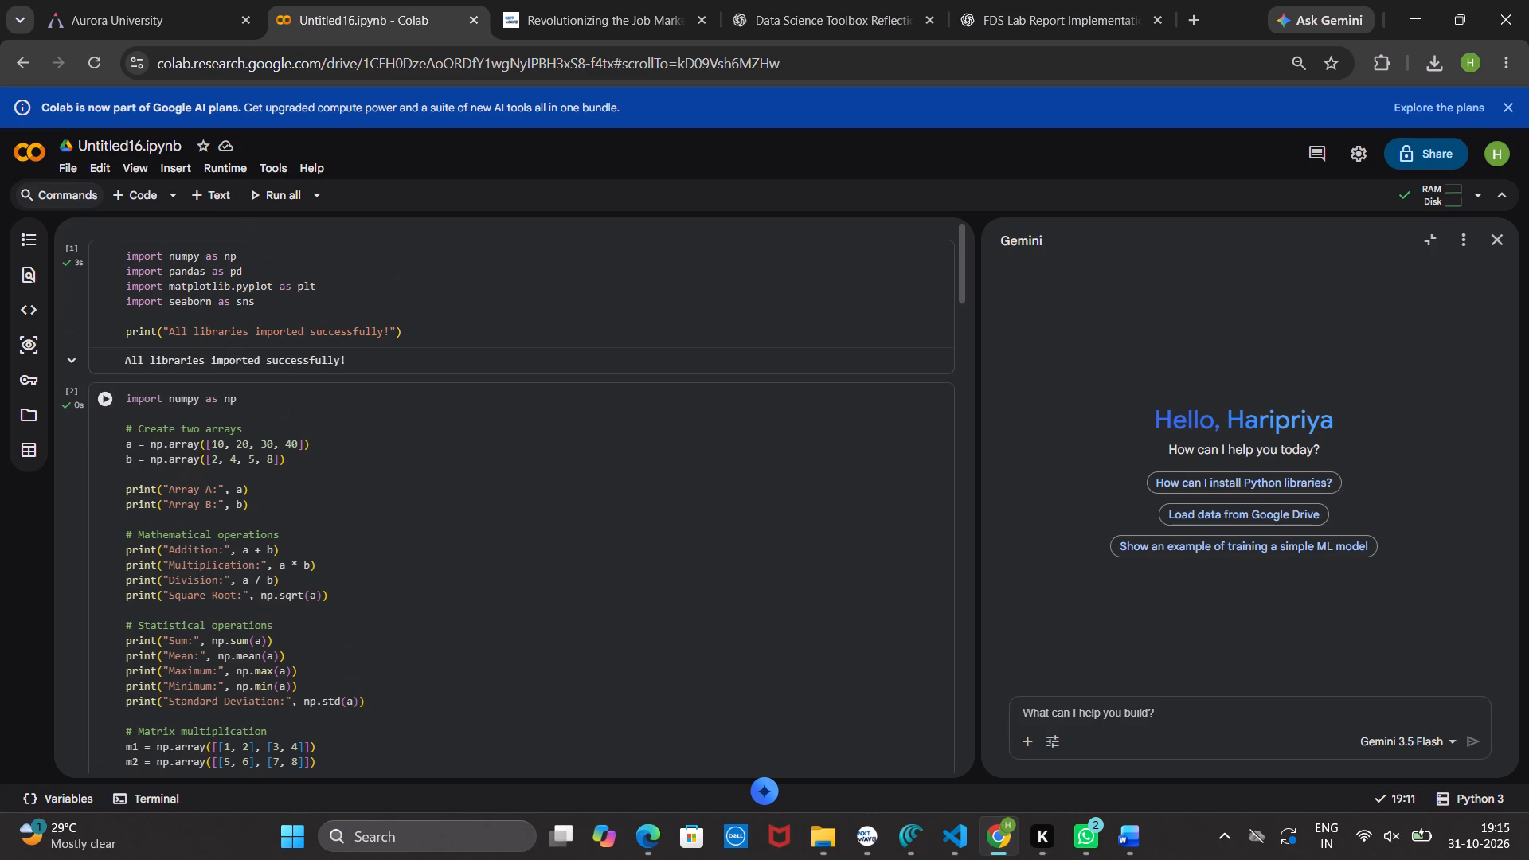
{"action": "key", "text": "ctrl+equal"}
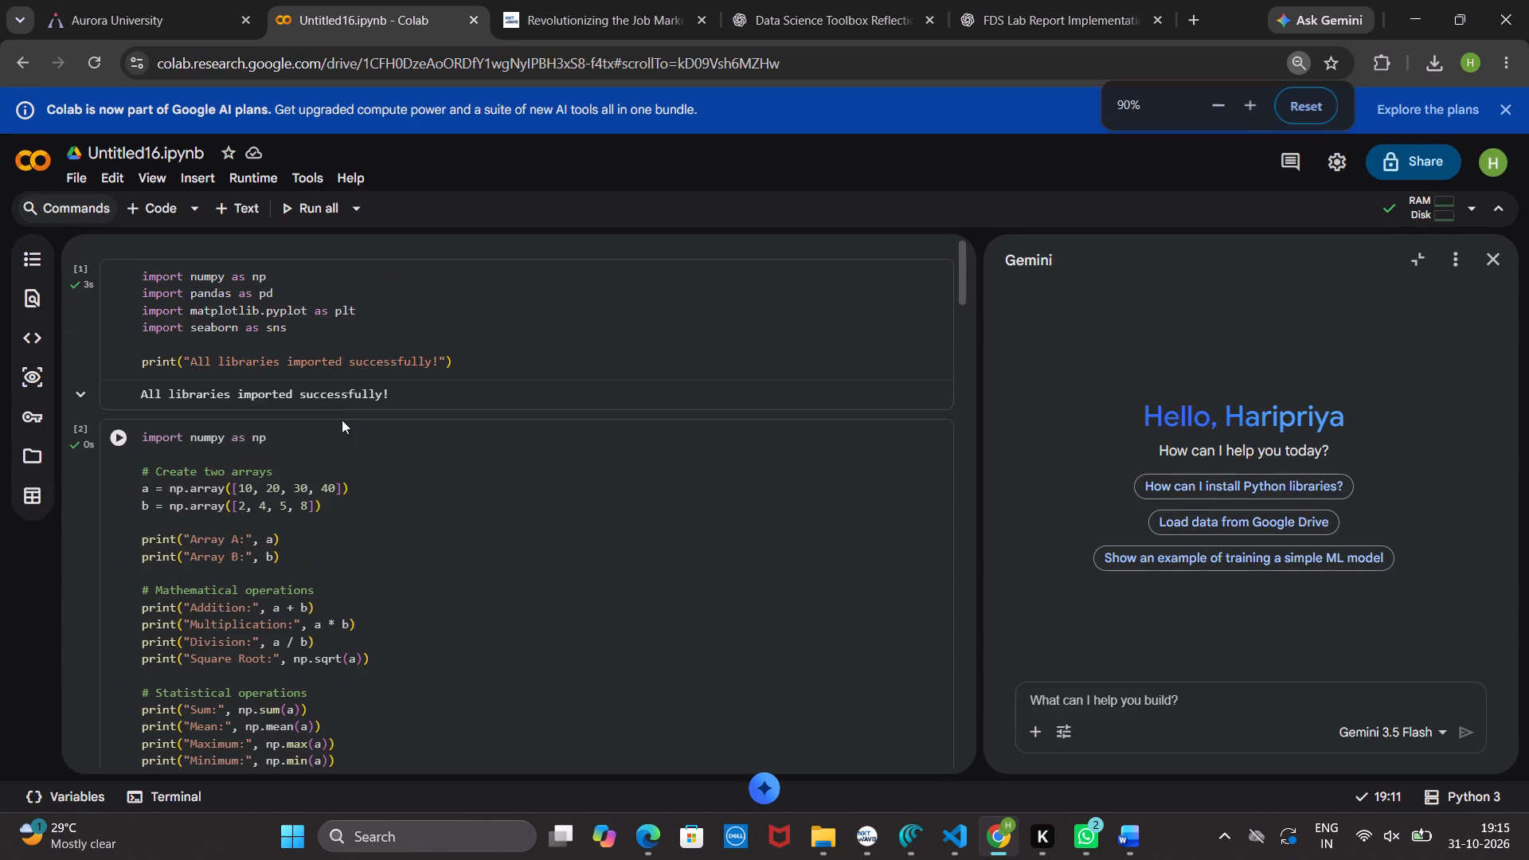
{"action": "key", "text": "equal"}
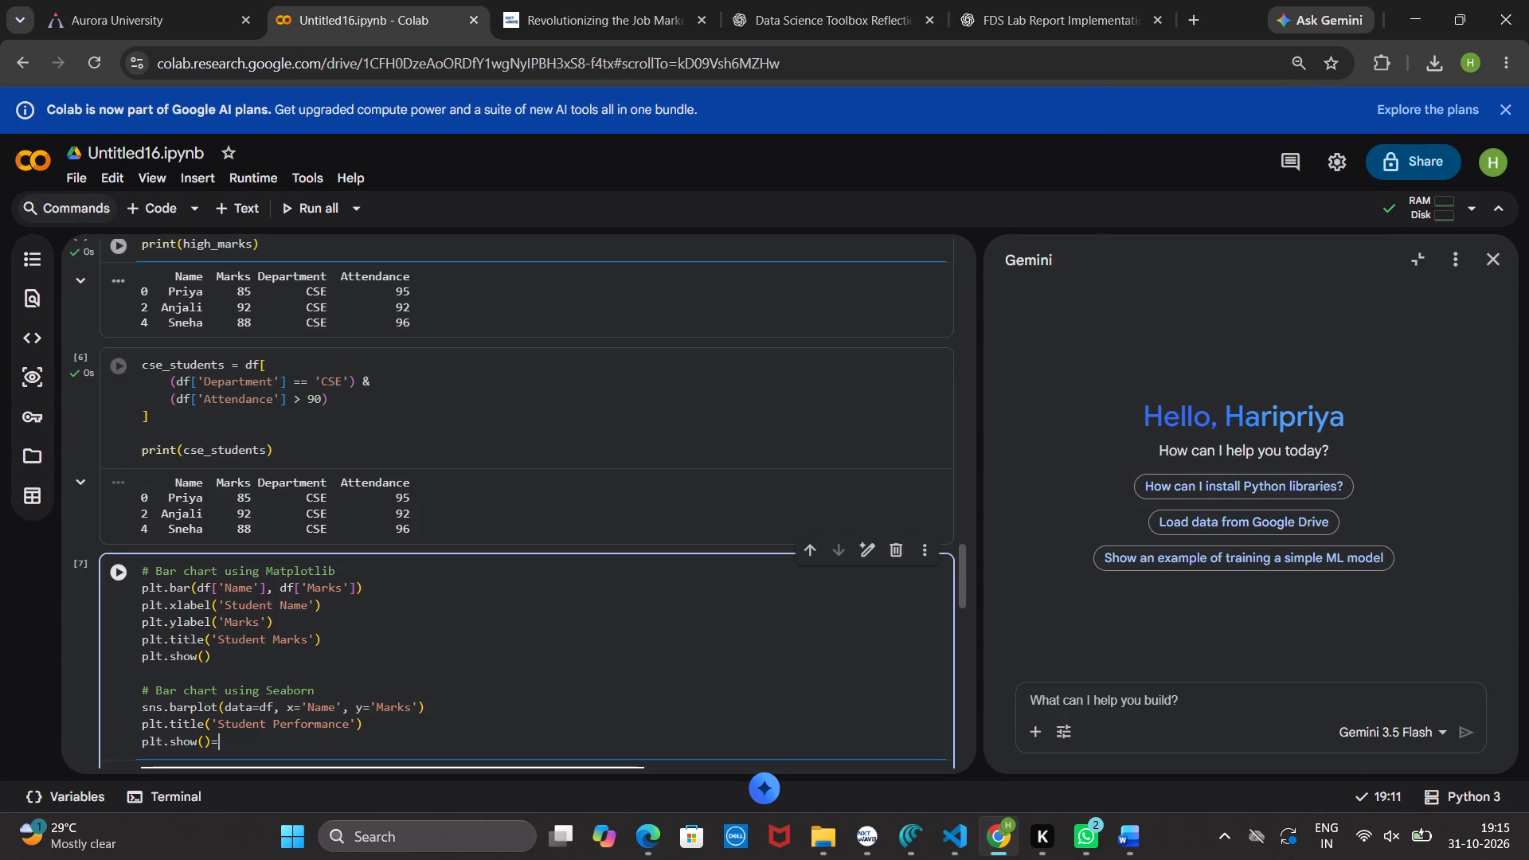
{"action": "scroll", "coordinate": [333, 416], "scroll_direction": "up", "scroll_amount": 8}
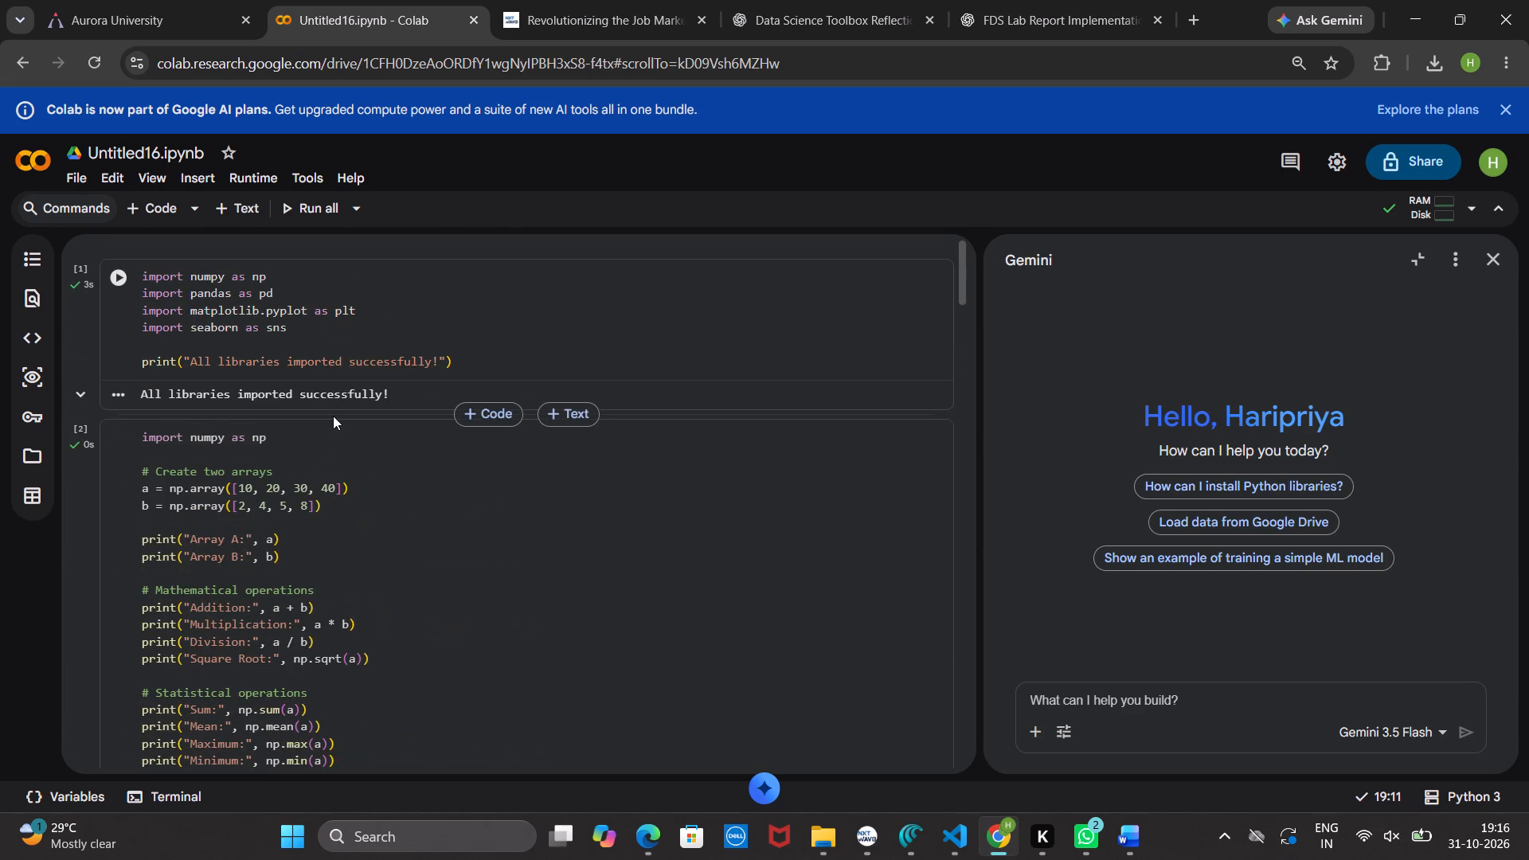
{"action": "key", "text": "Print"}
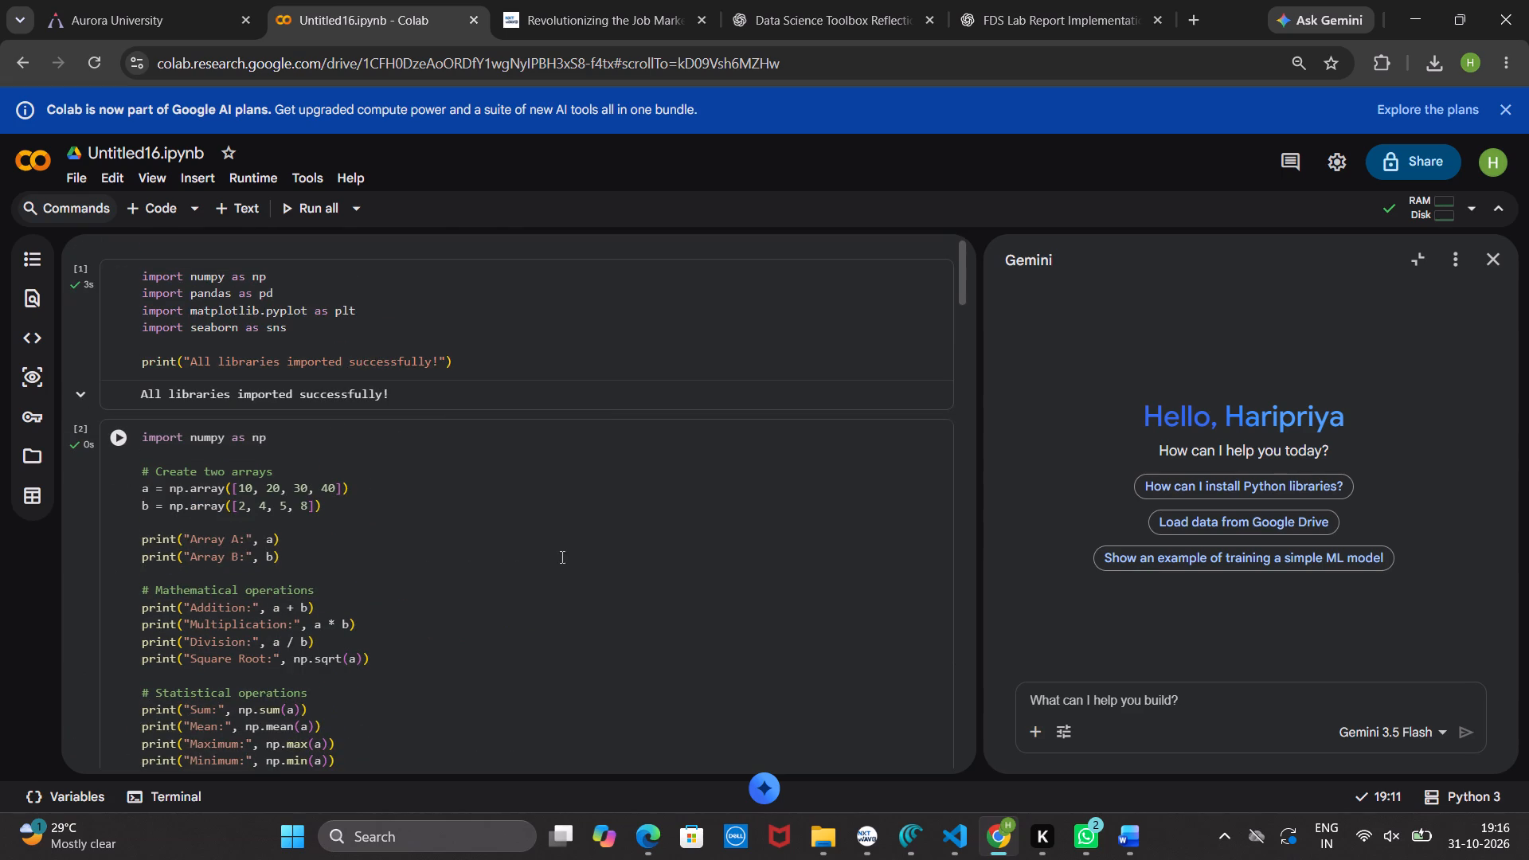
{"action": "left_click_drag", "start_coordinate": [0, 0], "coordinate": [237, 129]}
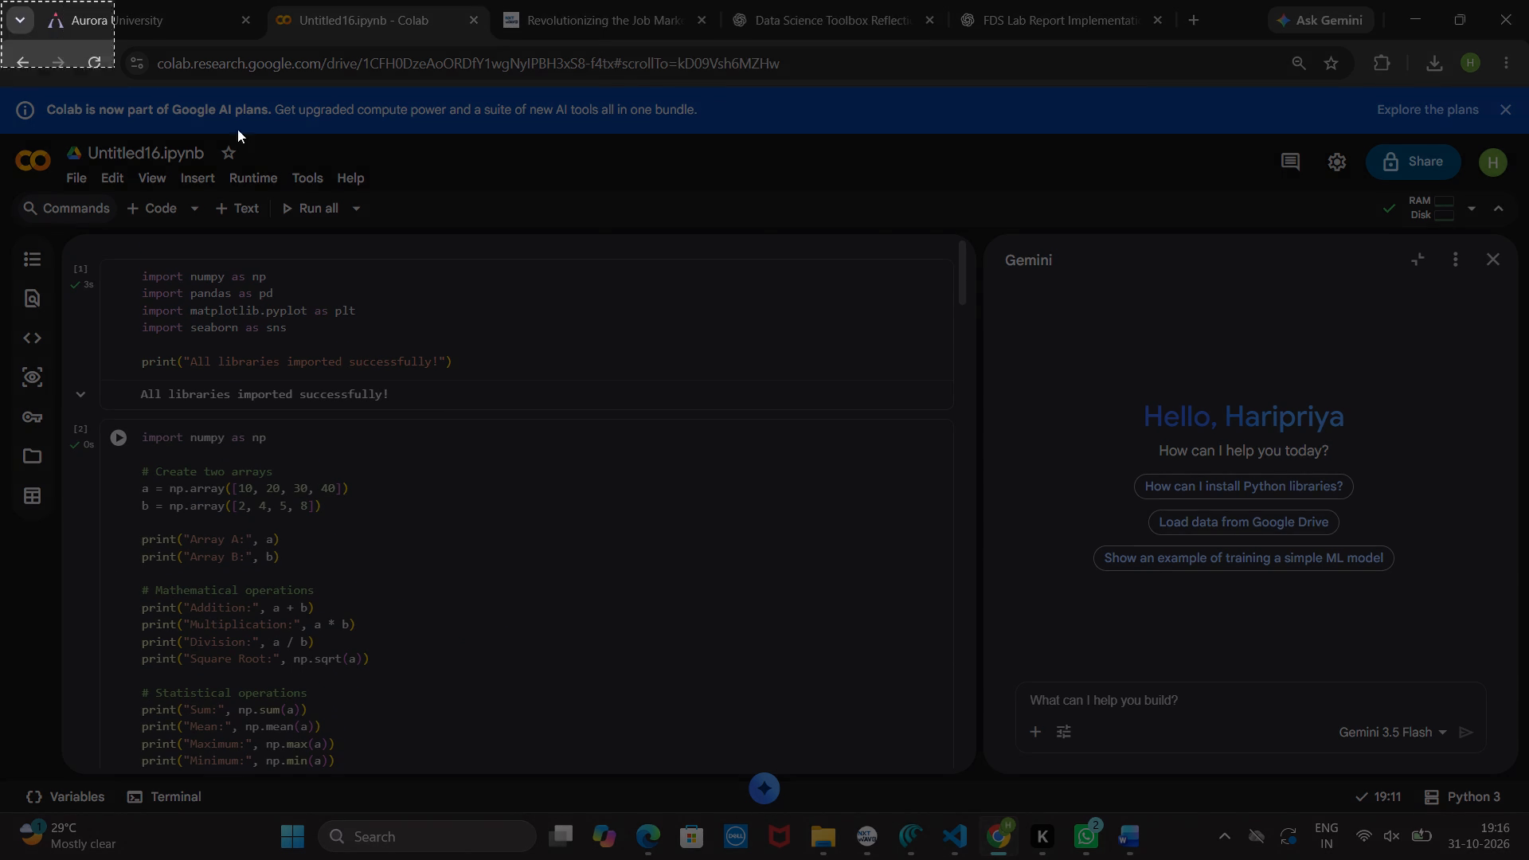
{"action": "left_click_drag", "start_coordinate": [237, 129], "coordinate": [1309, 431]}
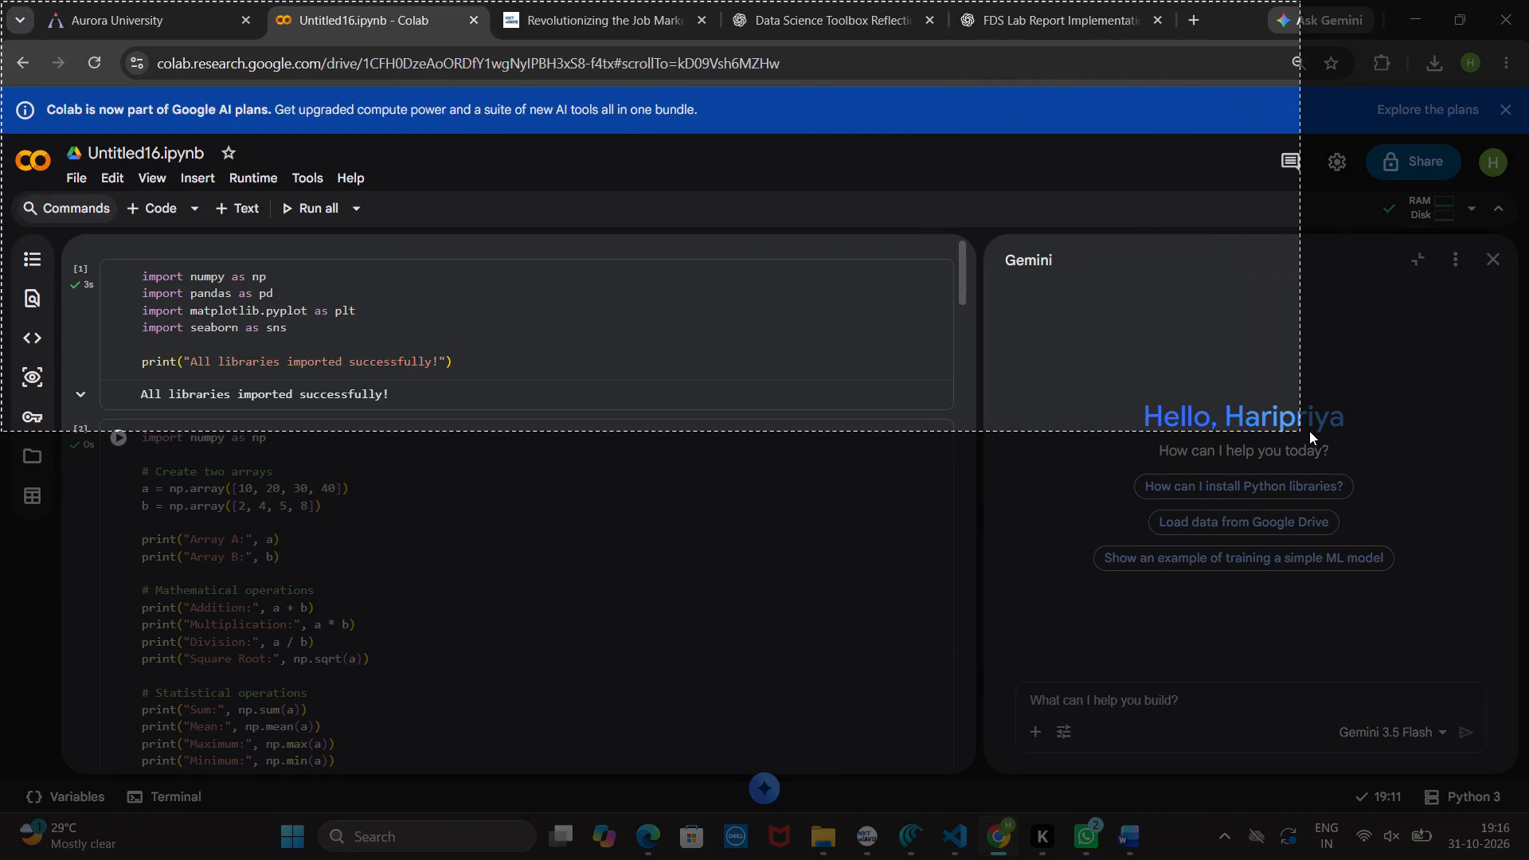
{"action": "left_click_drag", "start_coordinate": [1309, 431], "coordinate": [1527, 423]}
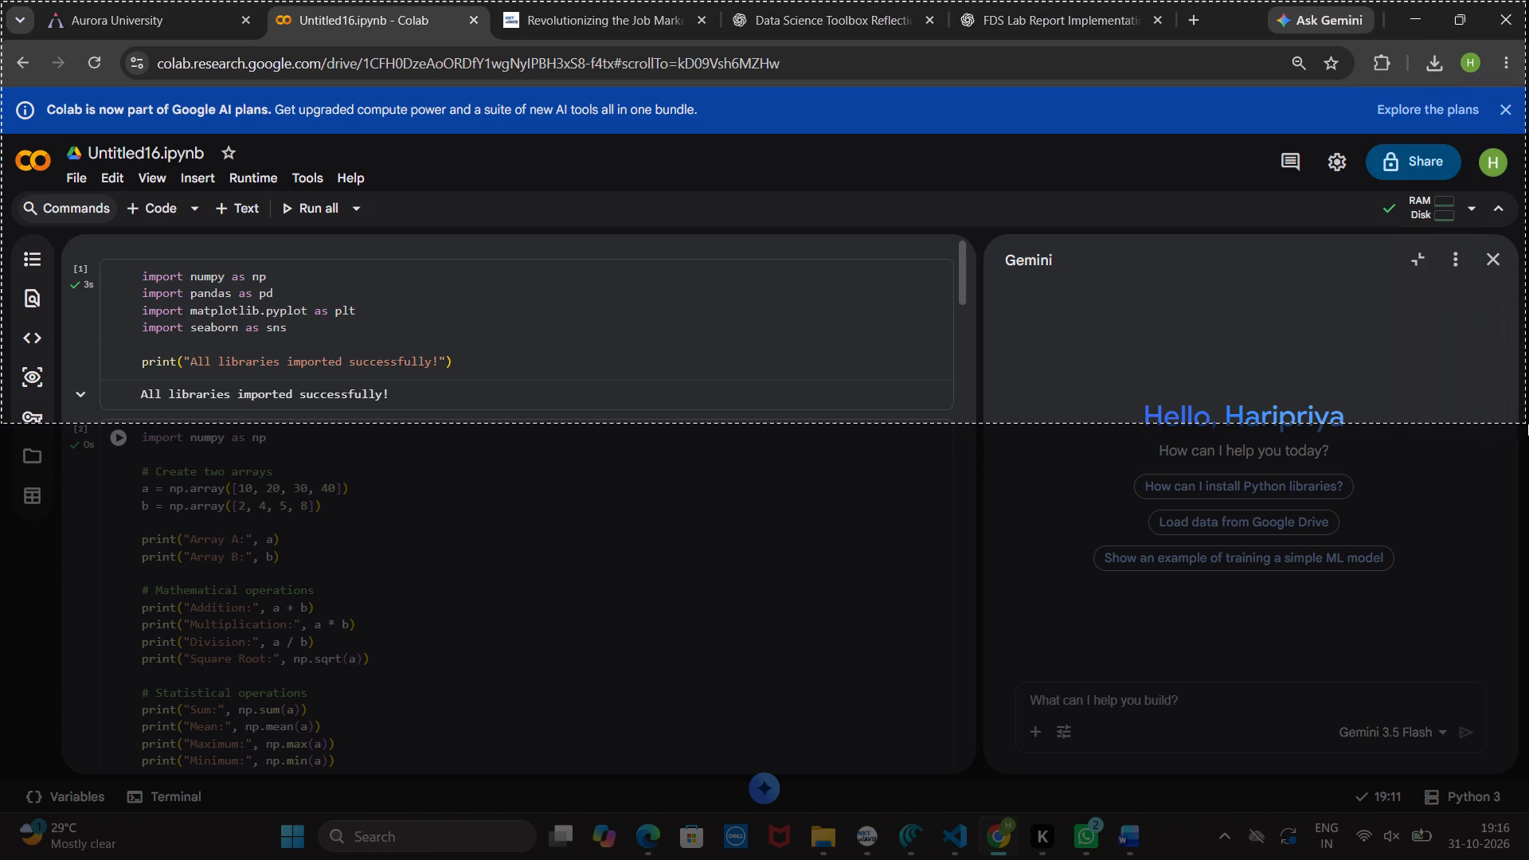
{"action": "left_click_drag", "start_coordinate": [1527, 423], "coordinate": [1528, 422]}
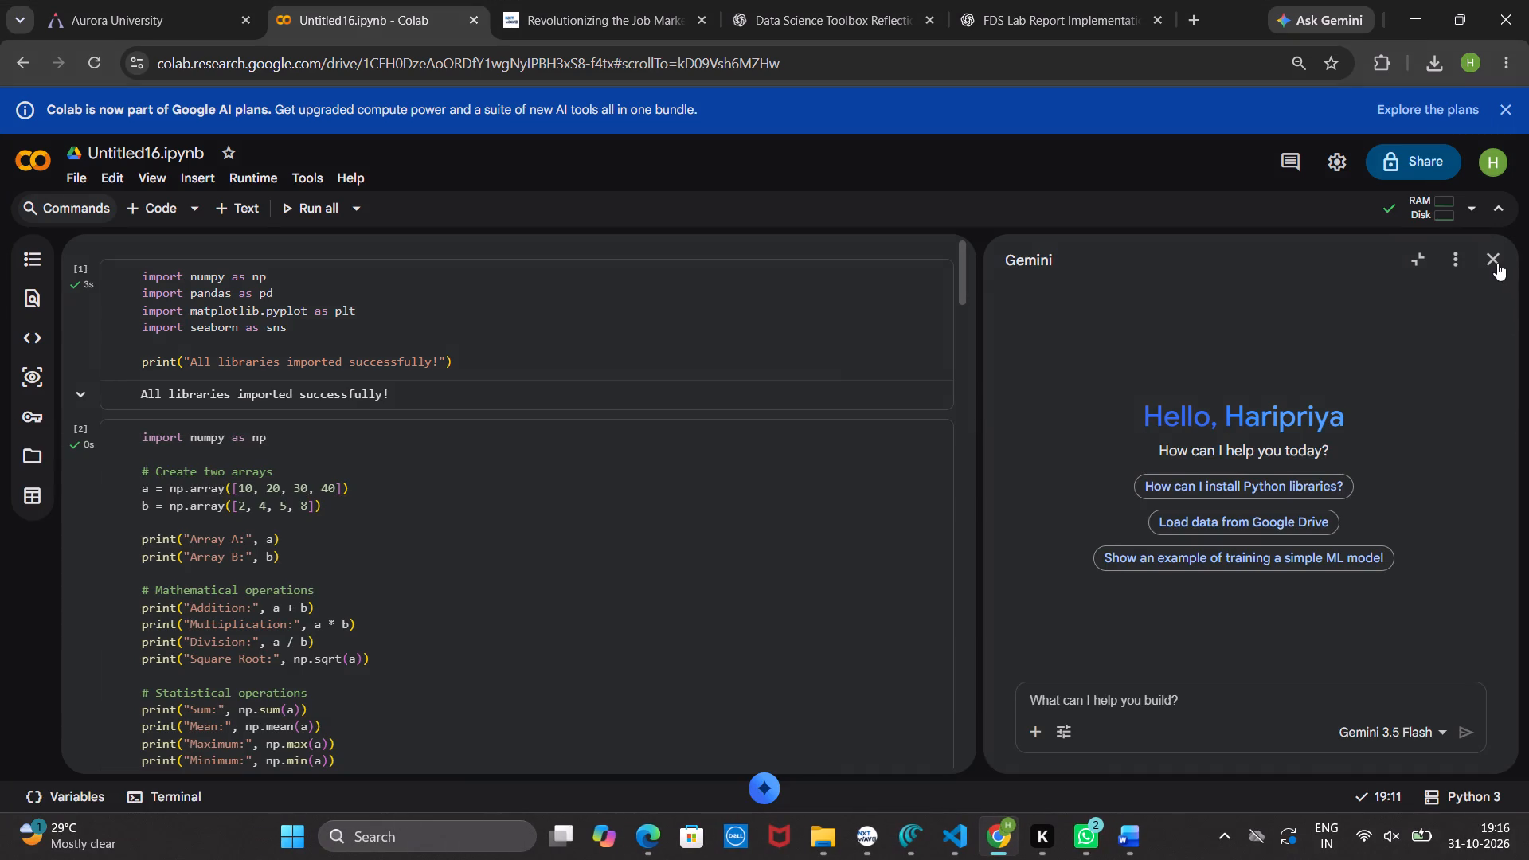
Close the Gemini pane in the notebook and dismiss the screenshot notification.
{"action": "left_click", "coordinate": [1496, 262]}
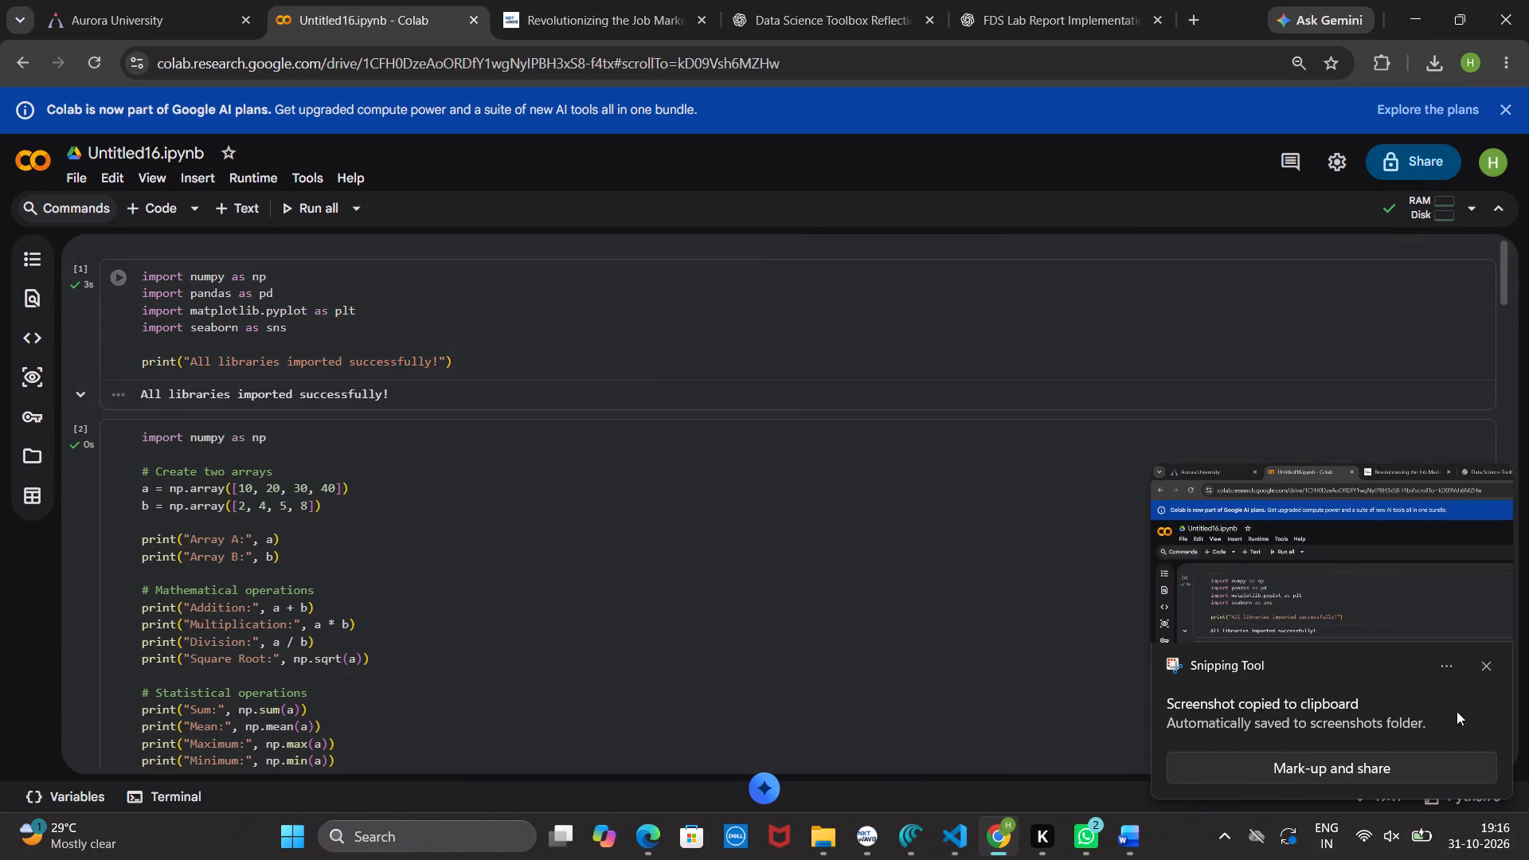
{"action": "left_click", "coordinate": [1489, 666]}
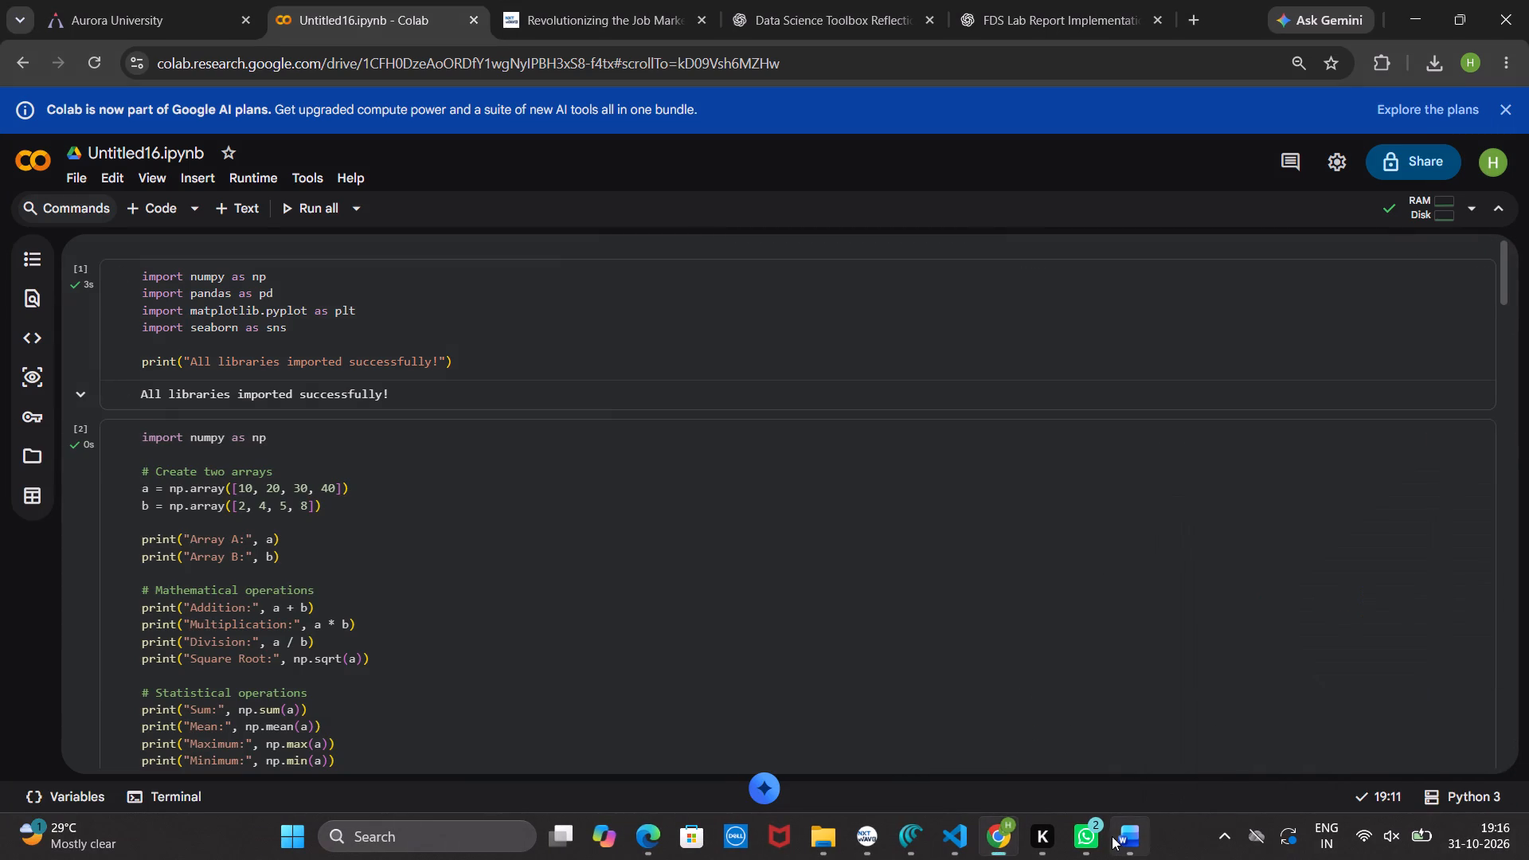
Switch to the Word report, paste the screenshot under the Import Libraries heading and start a new line below it.
{"action": "left_click", "coordinate": [1124, 760]}
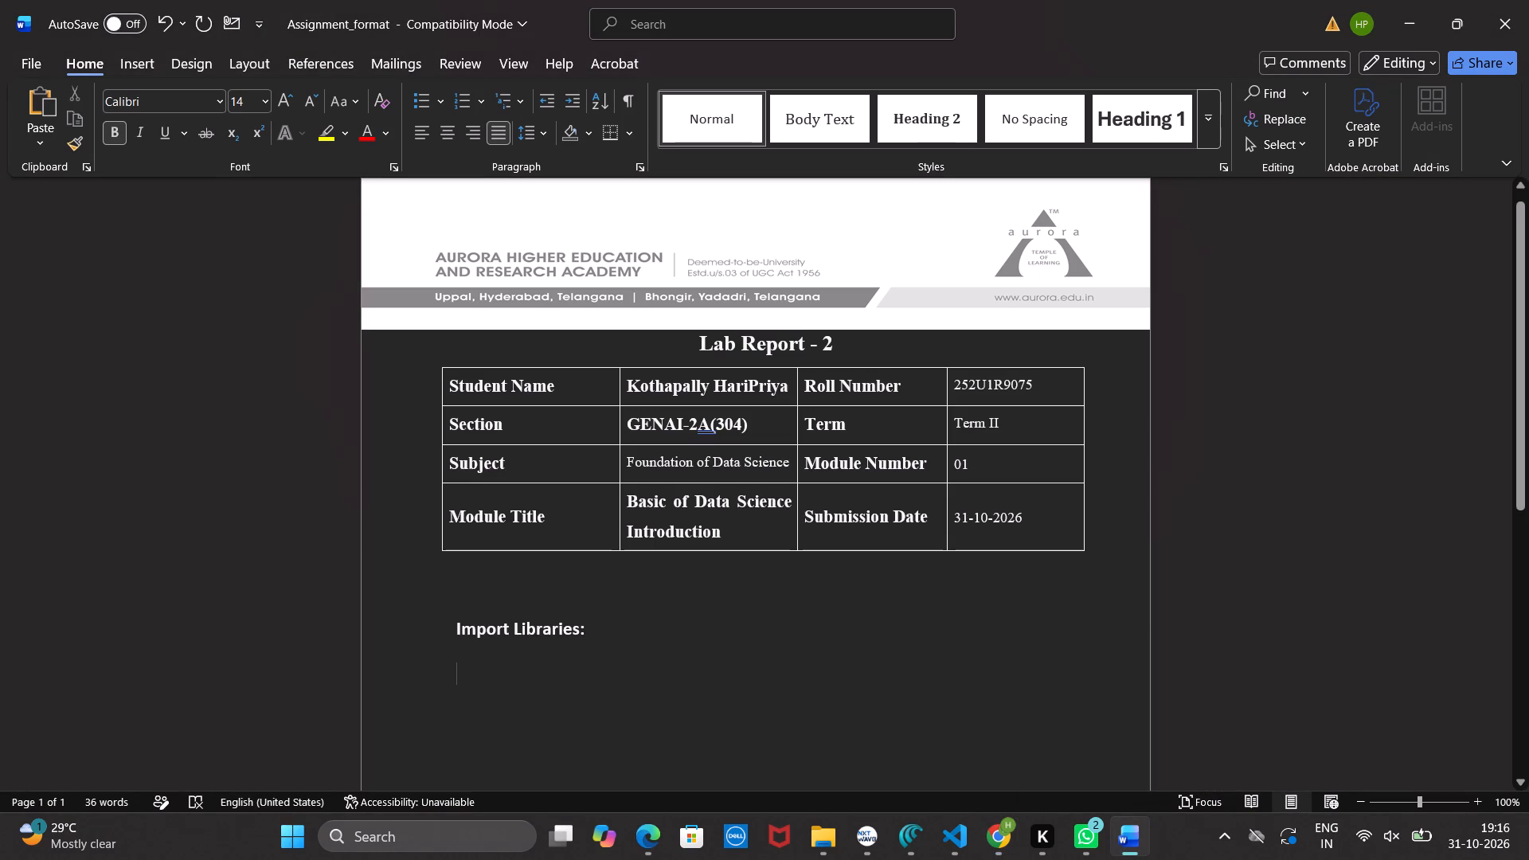
{"action": "key", "text": "ctrl+v"}
{"action": "scroll", "coordinate": [702, 704], "scroll_direction": "down", "scroll_amount": 1}
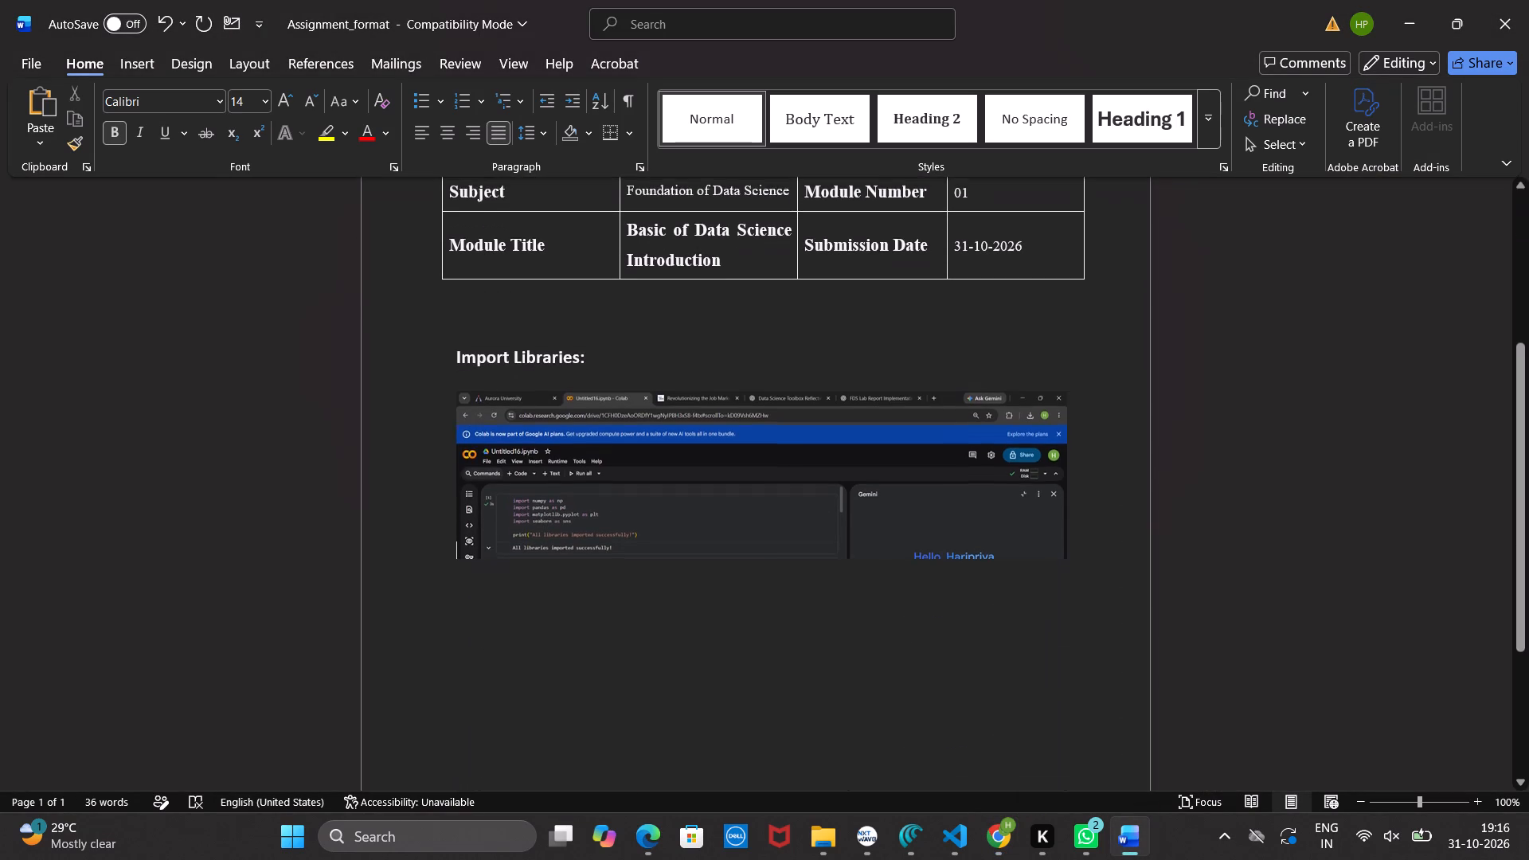
{"action": "scroll", "coordinate": [702, 704], "scroll_direction": "down", "scroll_amount": 1}
{"action": "key", "text": "Return"}
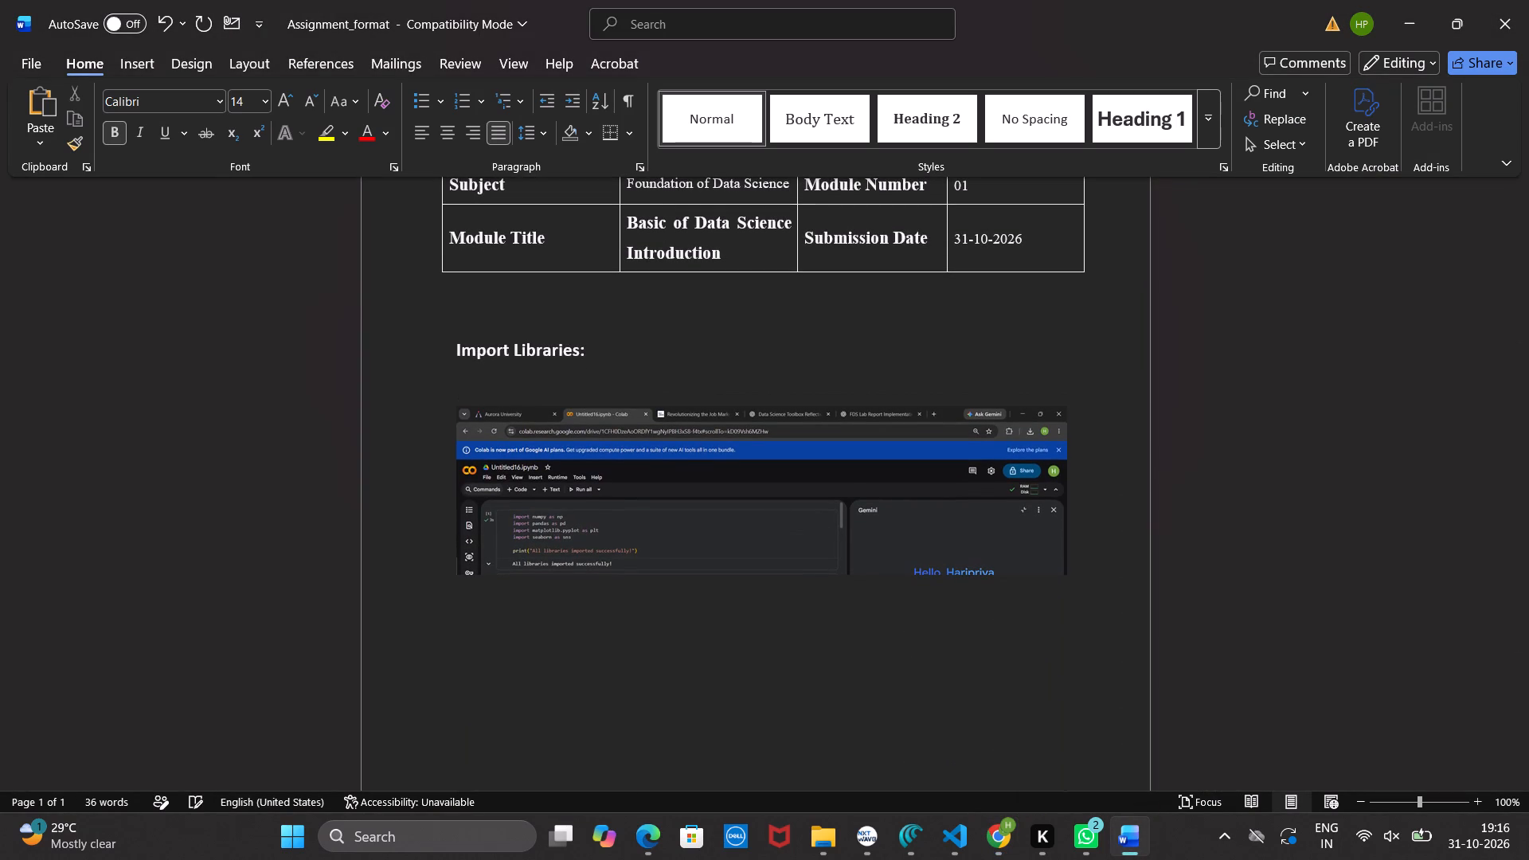
{"action": "key", "text": "BackSpace"}
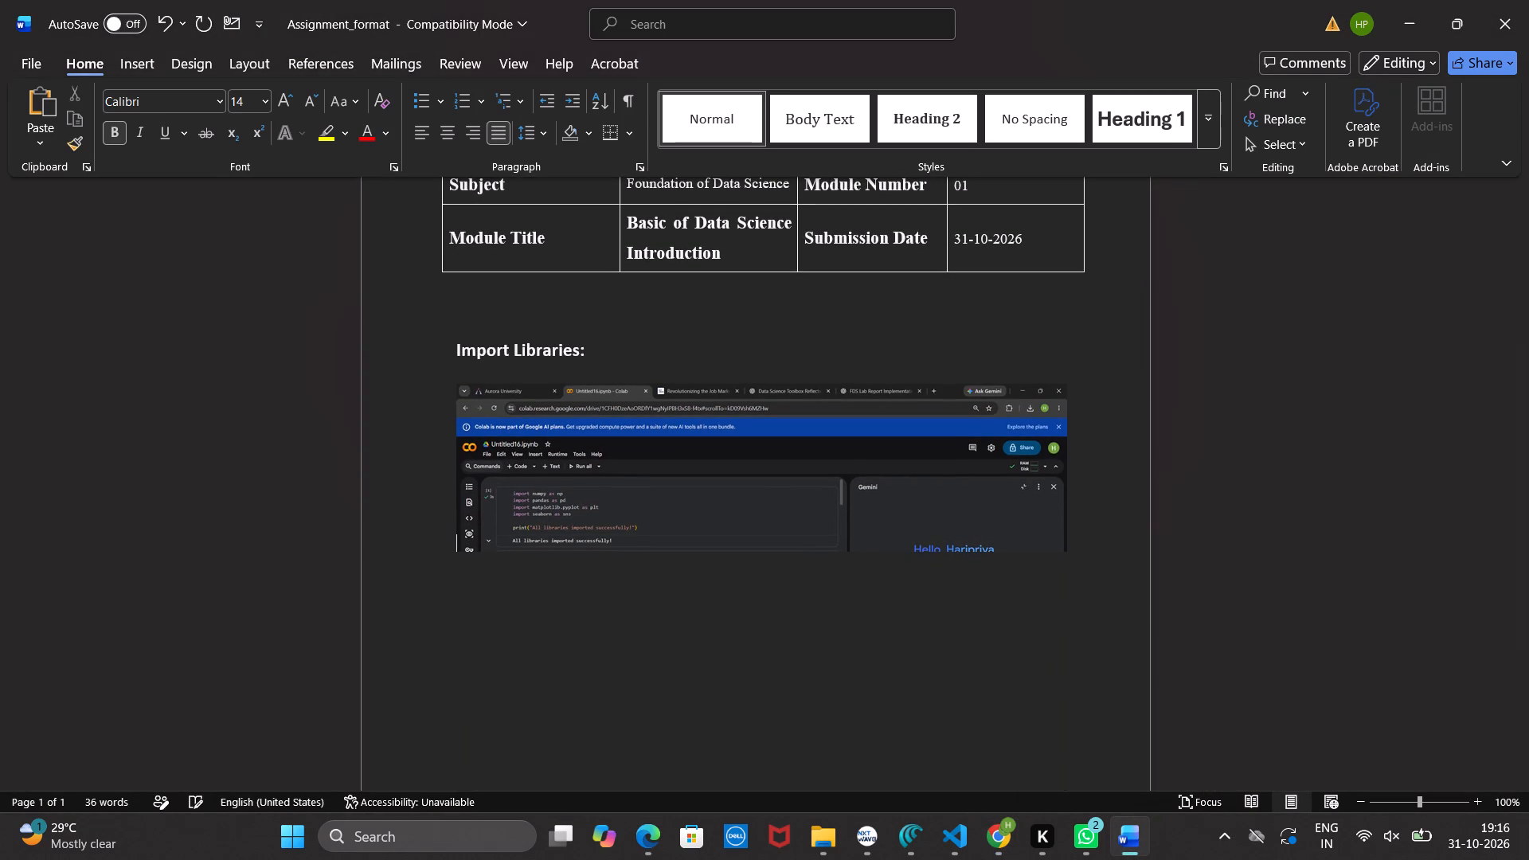
{"action": "left_click", "coordinate": [1073, 537]}
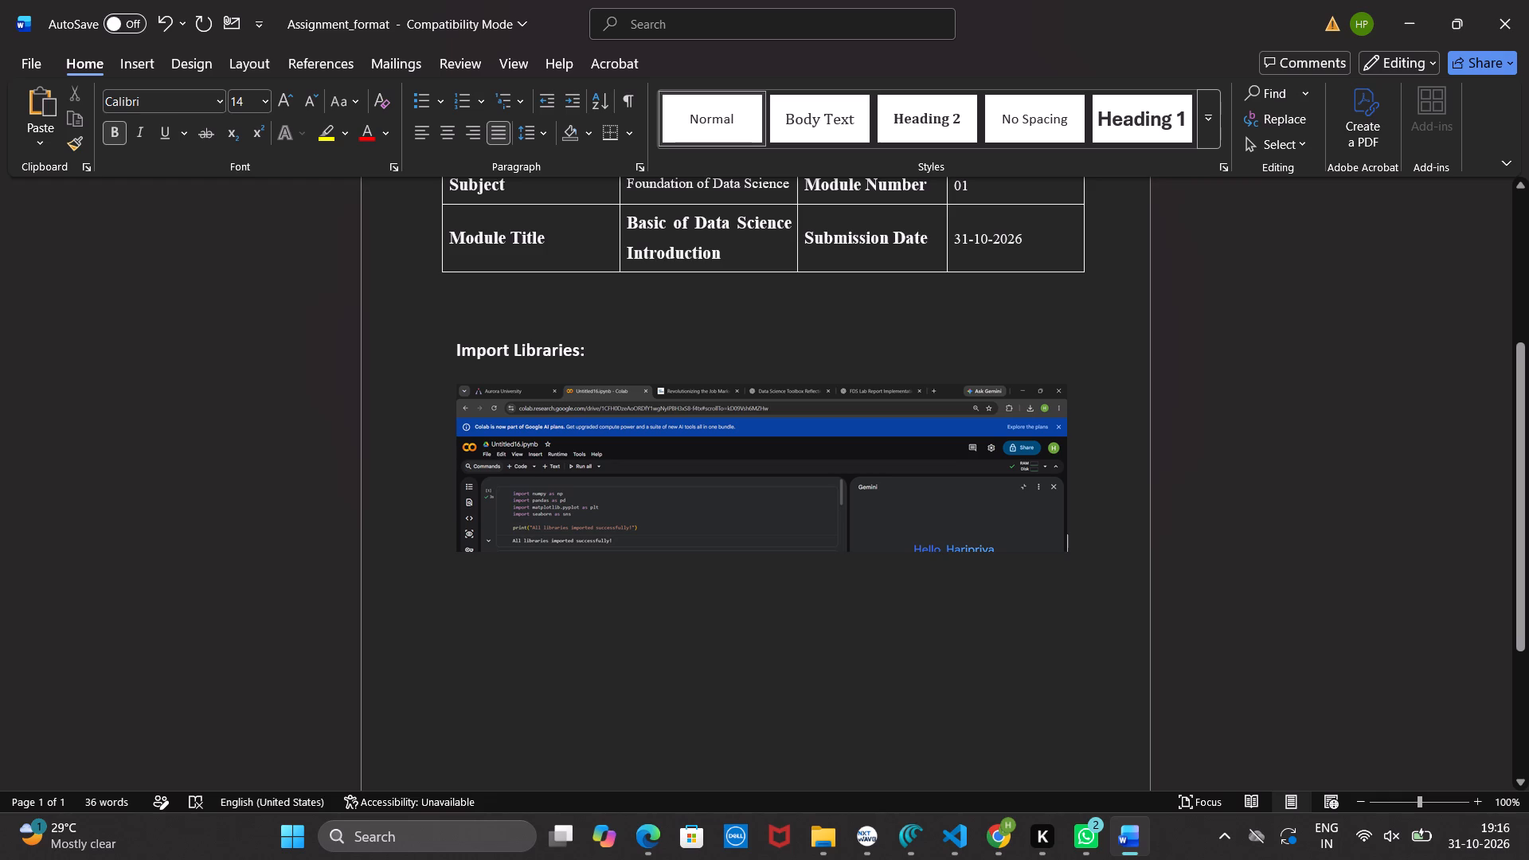
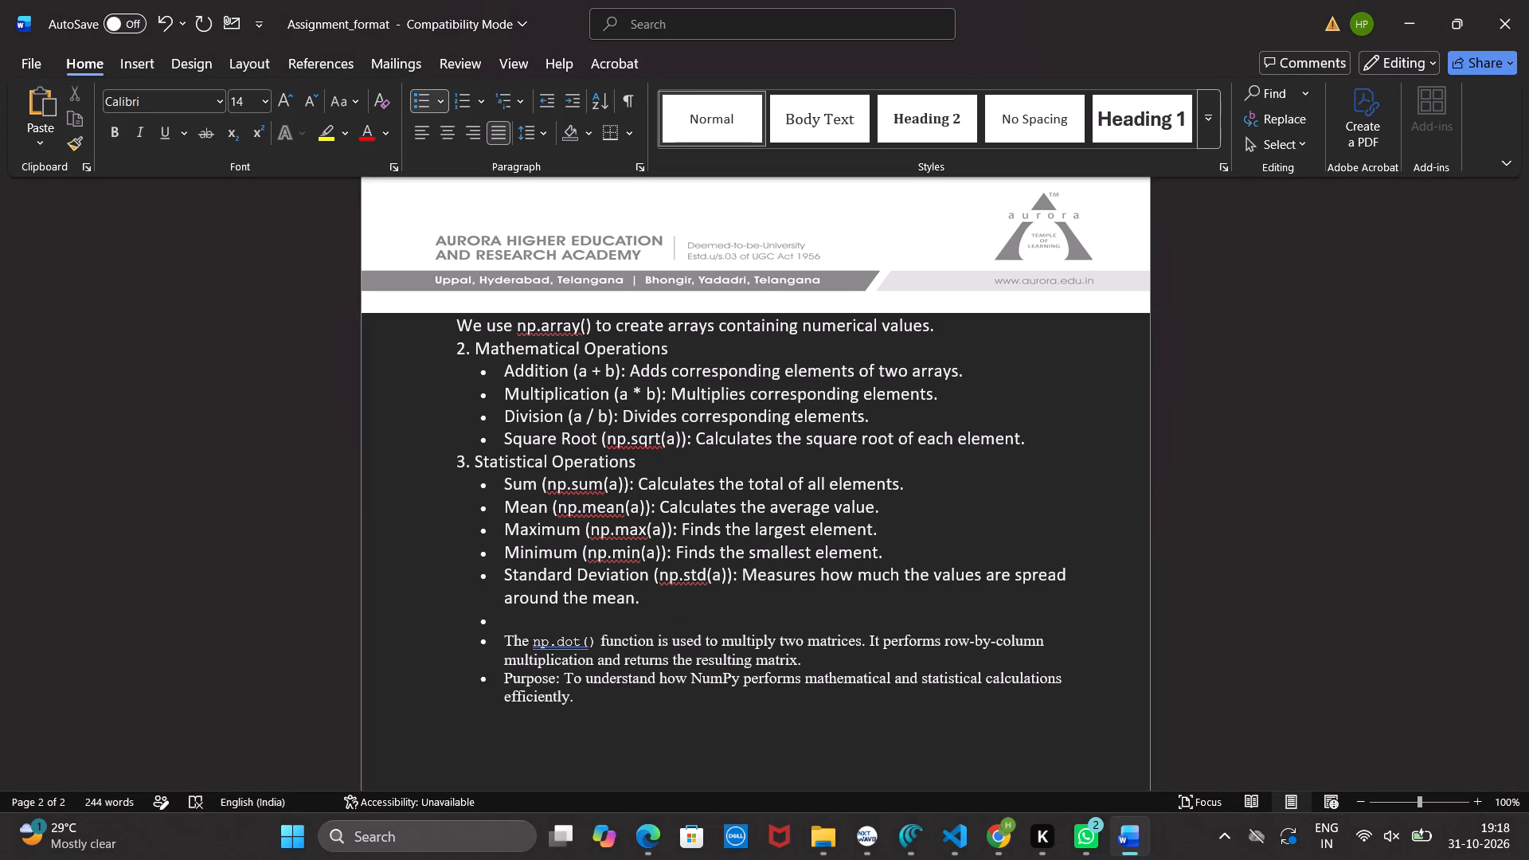
{"action": "key", "text": "BackSpace"}
{"action": "key", "text": "BackSpace"}
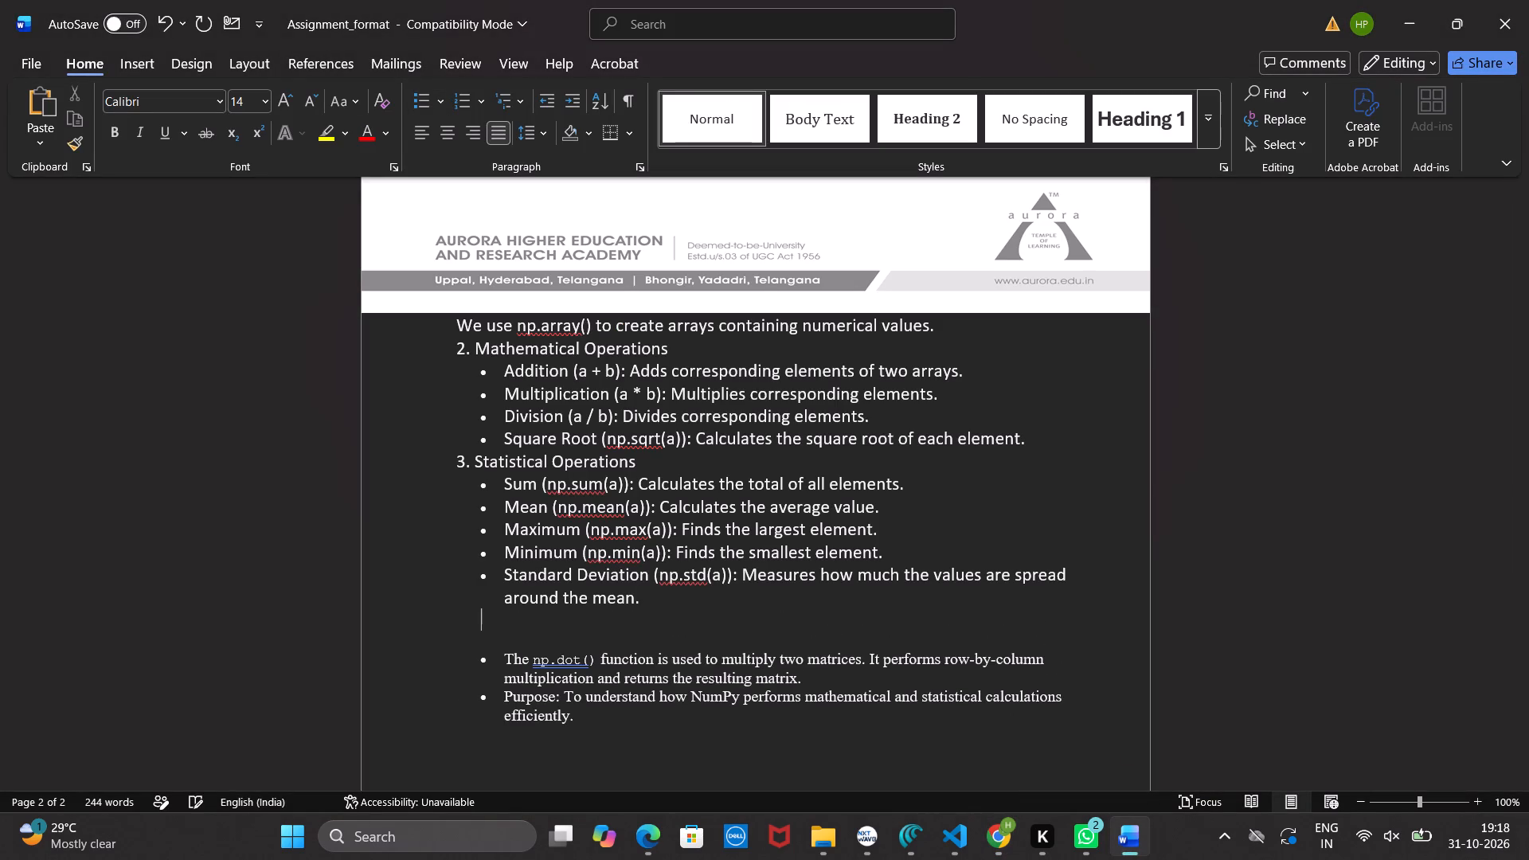
{"action": "key", "text": "BackSpace"}
{"action": "key", "text": "ctrl+v"}
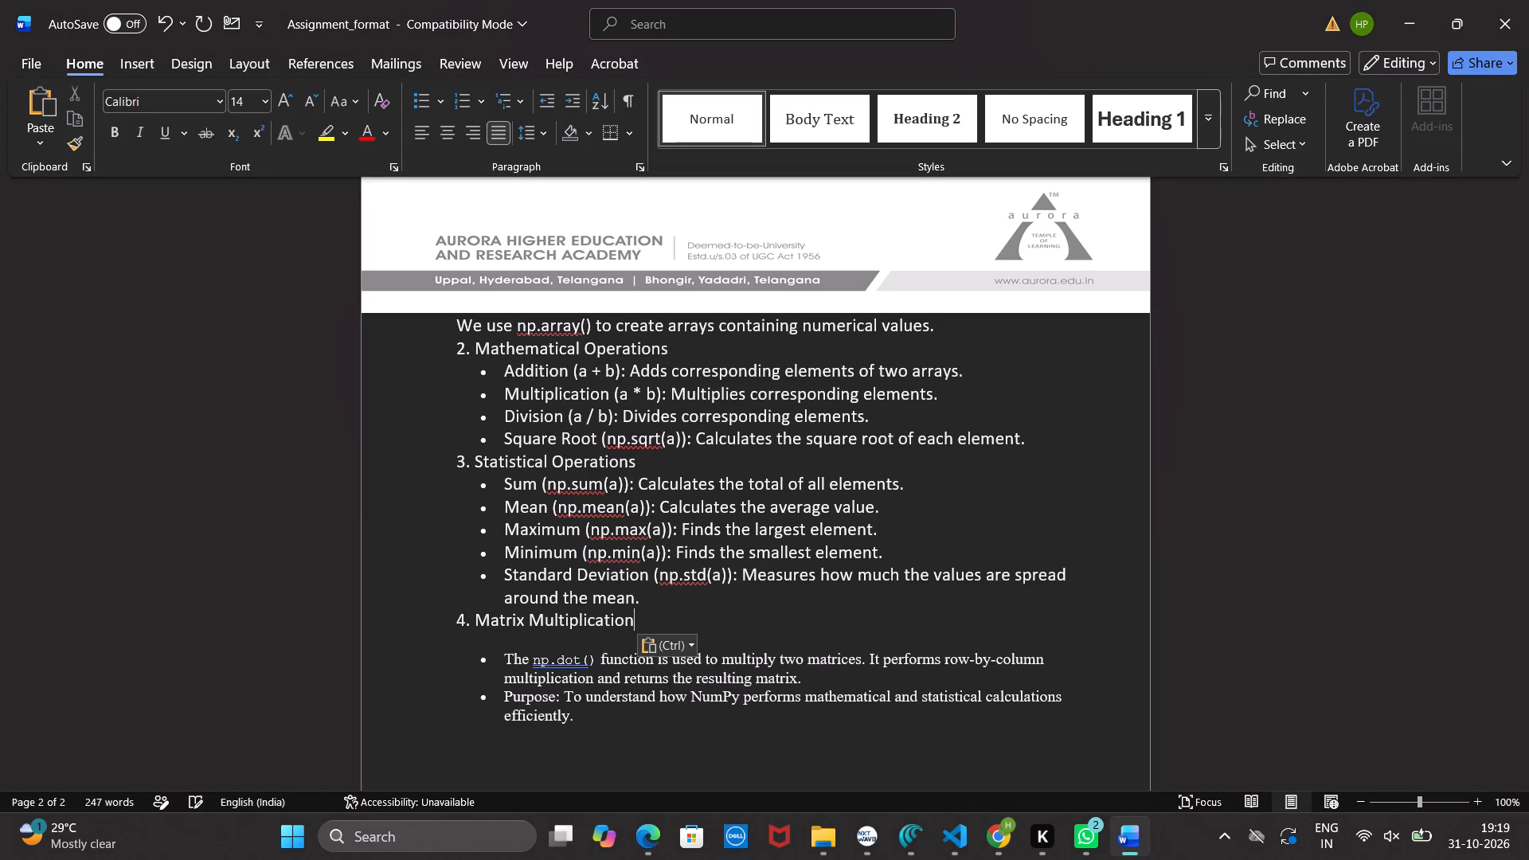
Increase the font size of the np.dot() and Purpose bullets under Matrix Multiplication to 14.
{"action": "left_click_drag", "start_coordinate": [505, 660], "coordinate": [574, 727]}
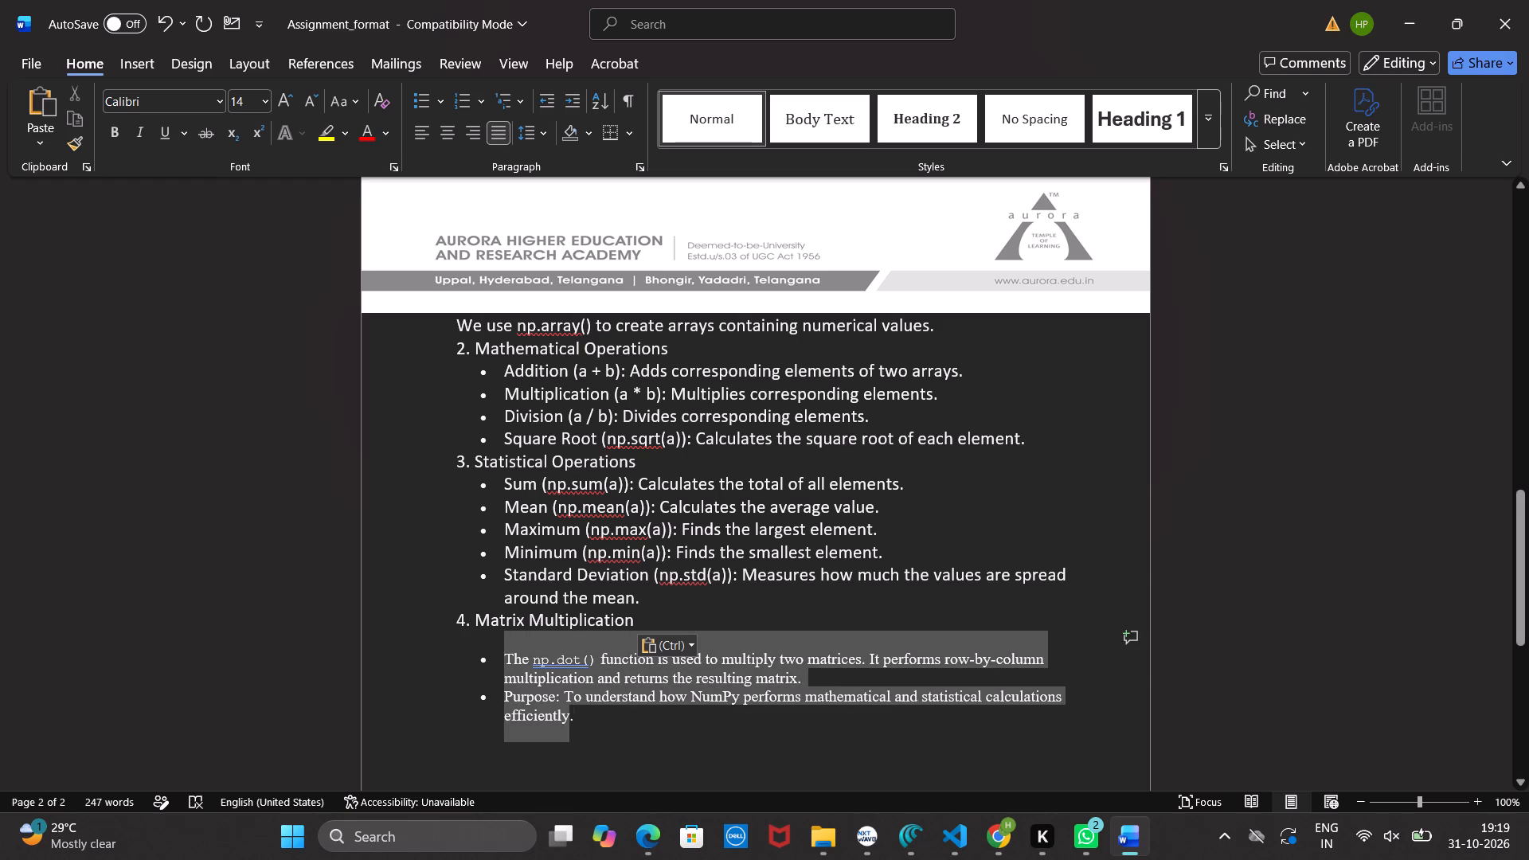
{"action": "left_click_drag", "start_coordinate": [574, 727], "coordinate": [585, 725]}
{"action": "left_click", "coordinate": [754, 663]}
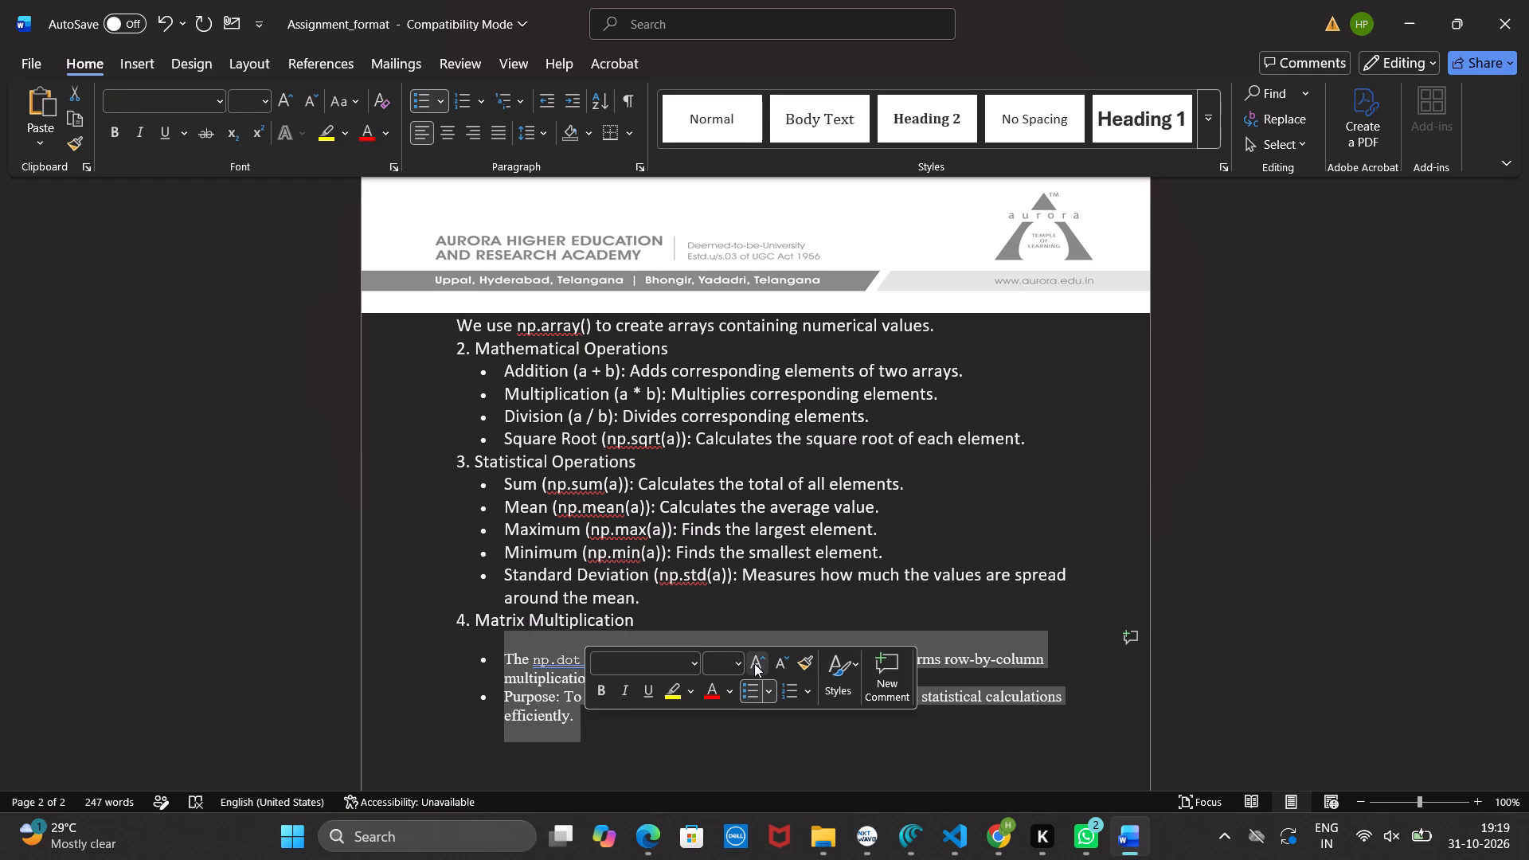
{"action": "left_click", "coordinate": [752, 741]}
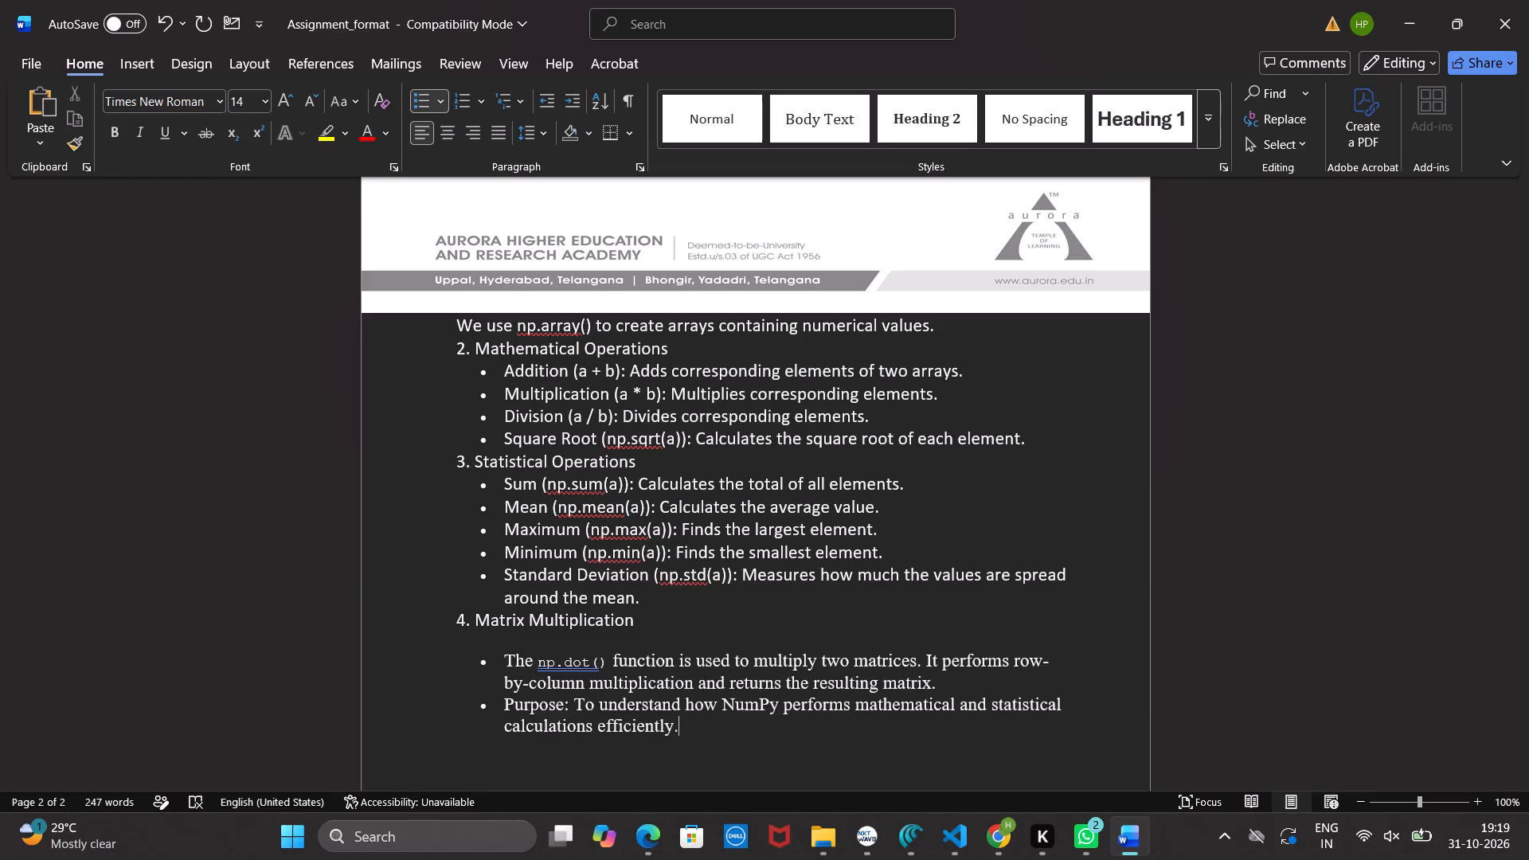
Make the "NumPy Maths (Part A):" heading bold.
{"action": "scroll", "coordinate": [568, 522], "scroll_direction": "up", "scroll_amount": 3}
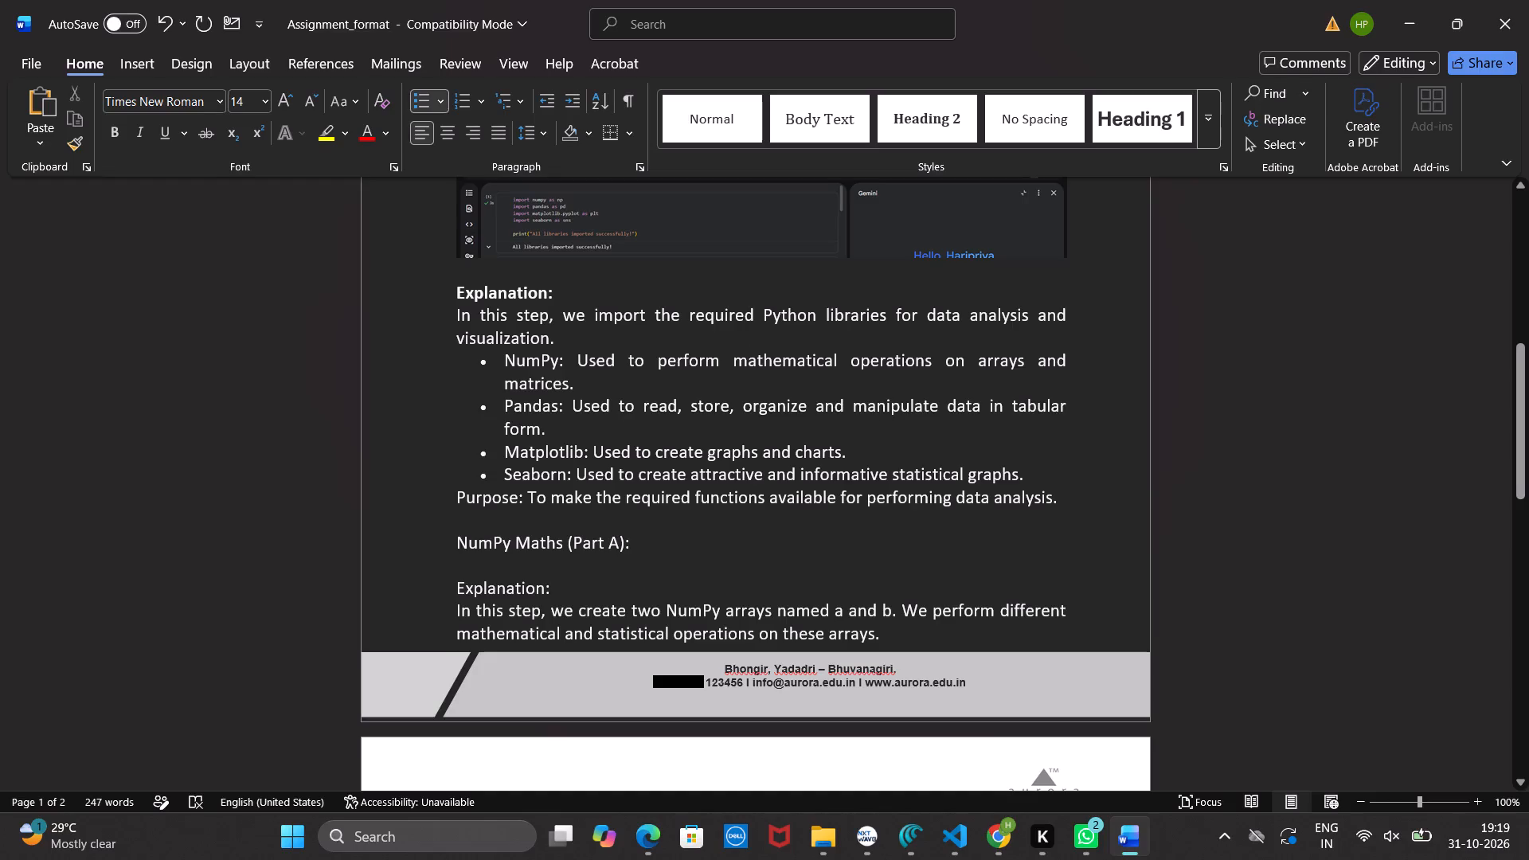
{"action": "left_click_drag", "start_coordinate": [633, 549], "coordinate": [471, 542]}
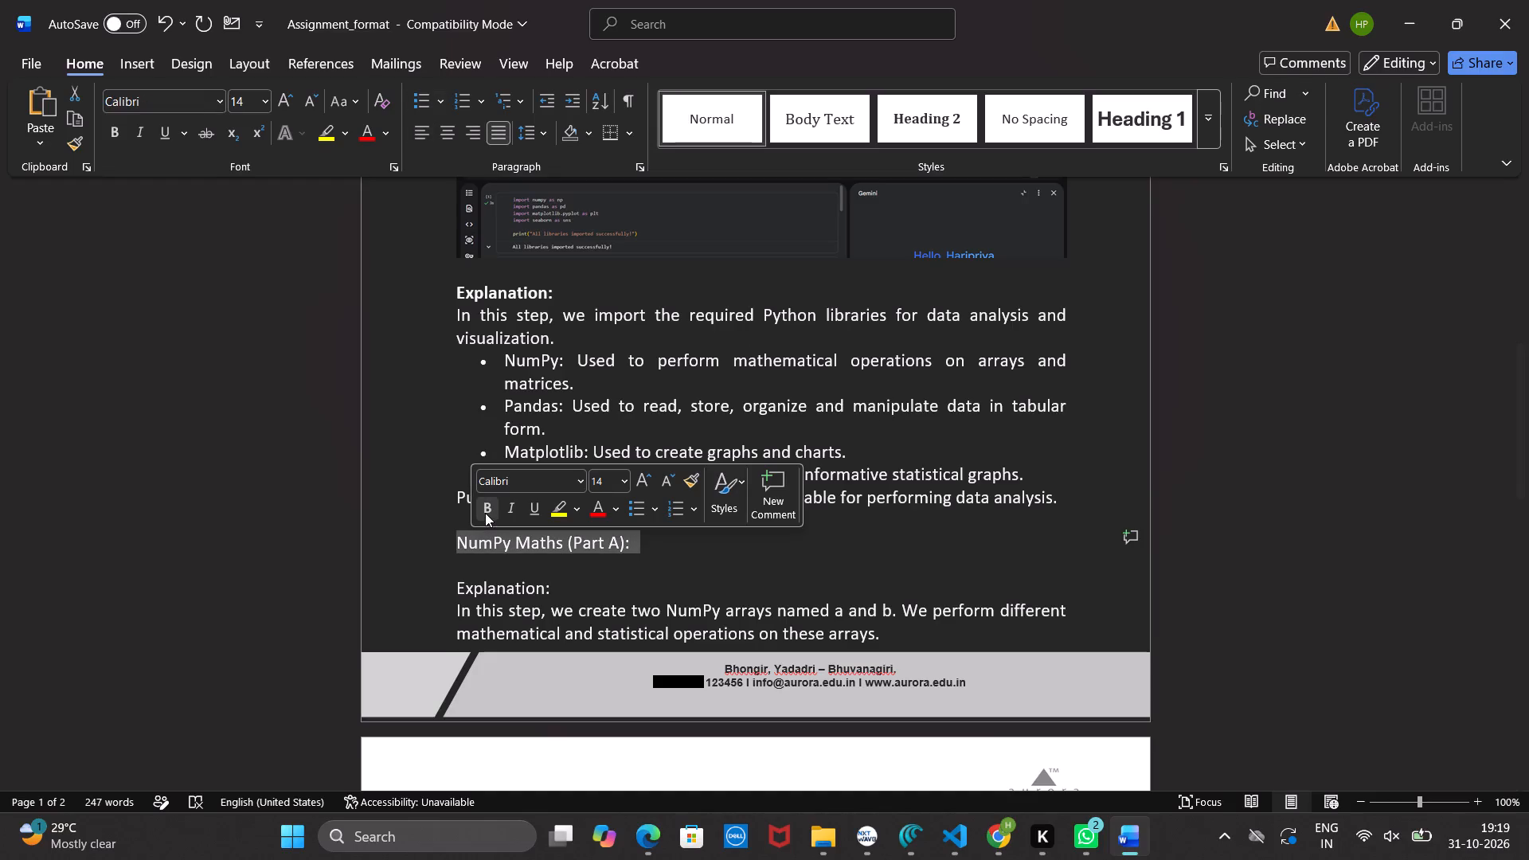
{"action": "left_click", "coordinate": [485, 513]}
Insert three blank lines between the NumPy Maths (Part A) heading and its Explanation label.
{"action": "left_click", "coordinate": [667, 546]}
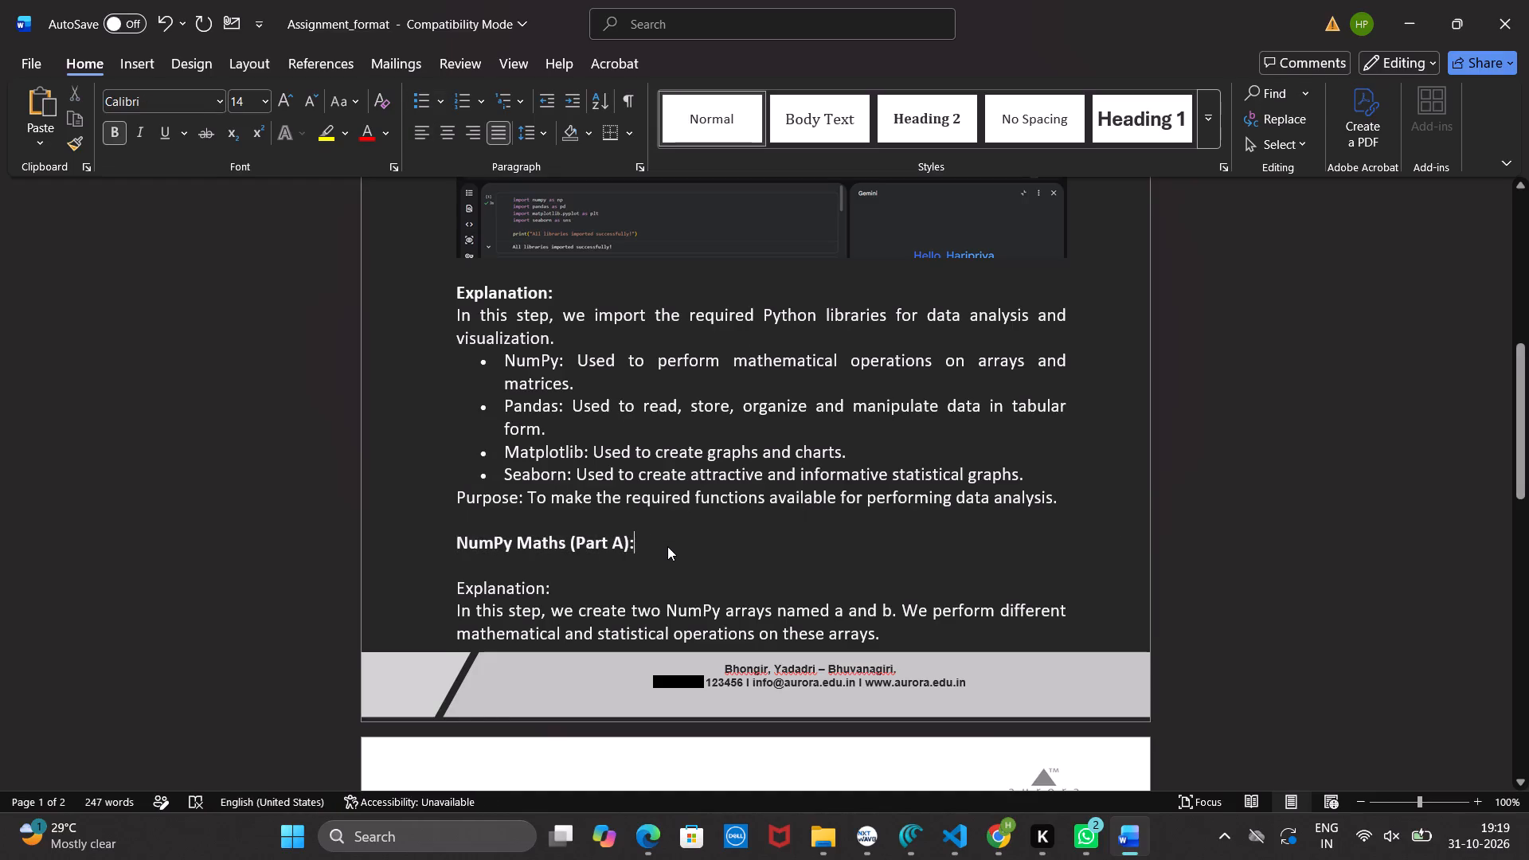
{"action": "key", "text": "Return"}
{"action": "key", "text": "Return"}
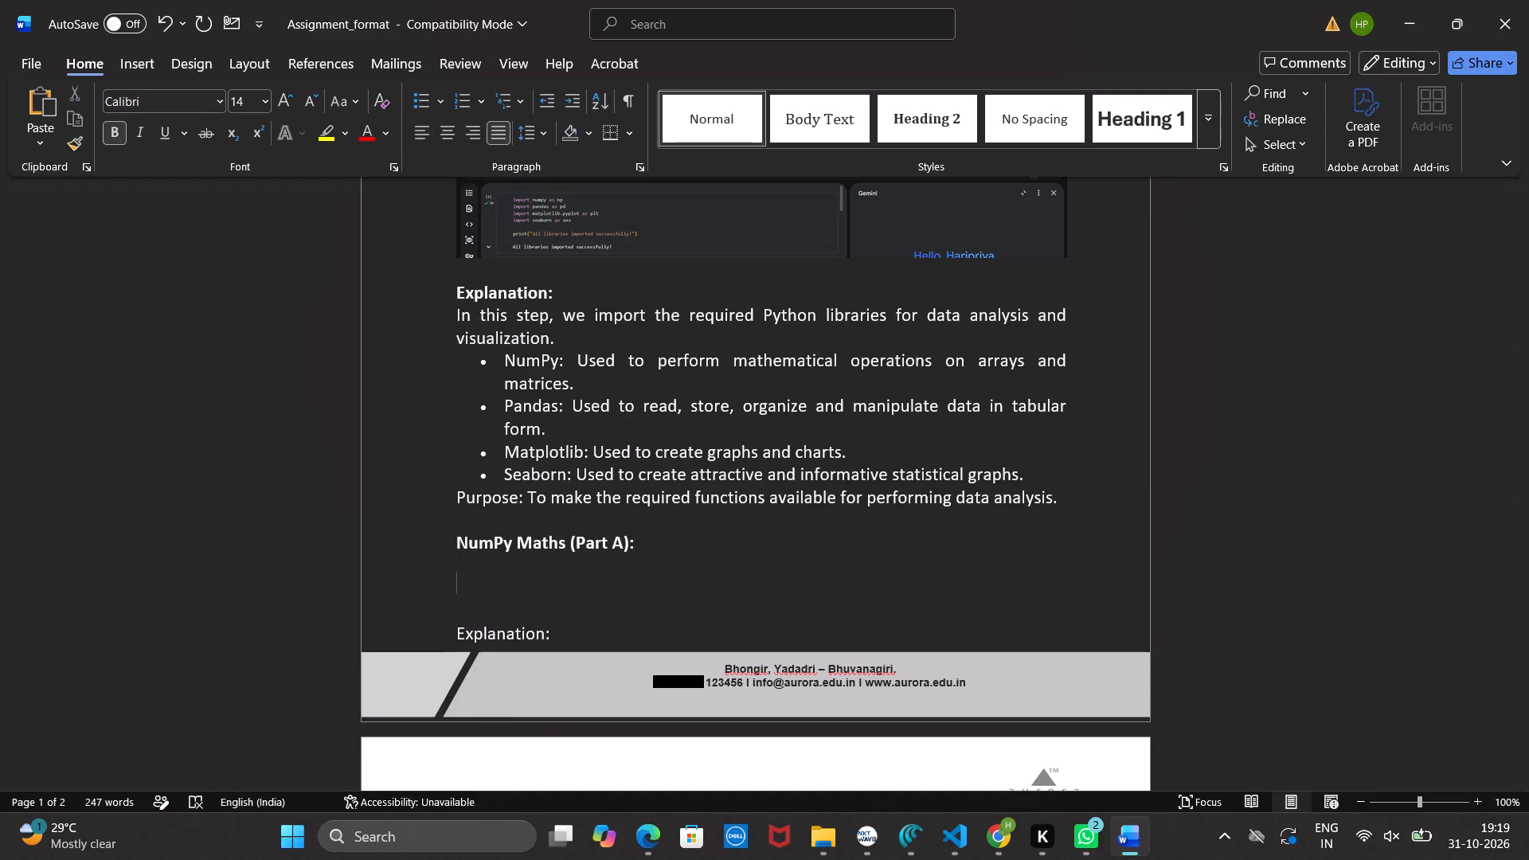
{"action": "key", "text": "Return"}
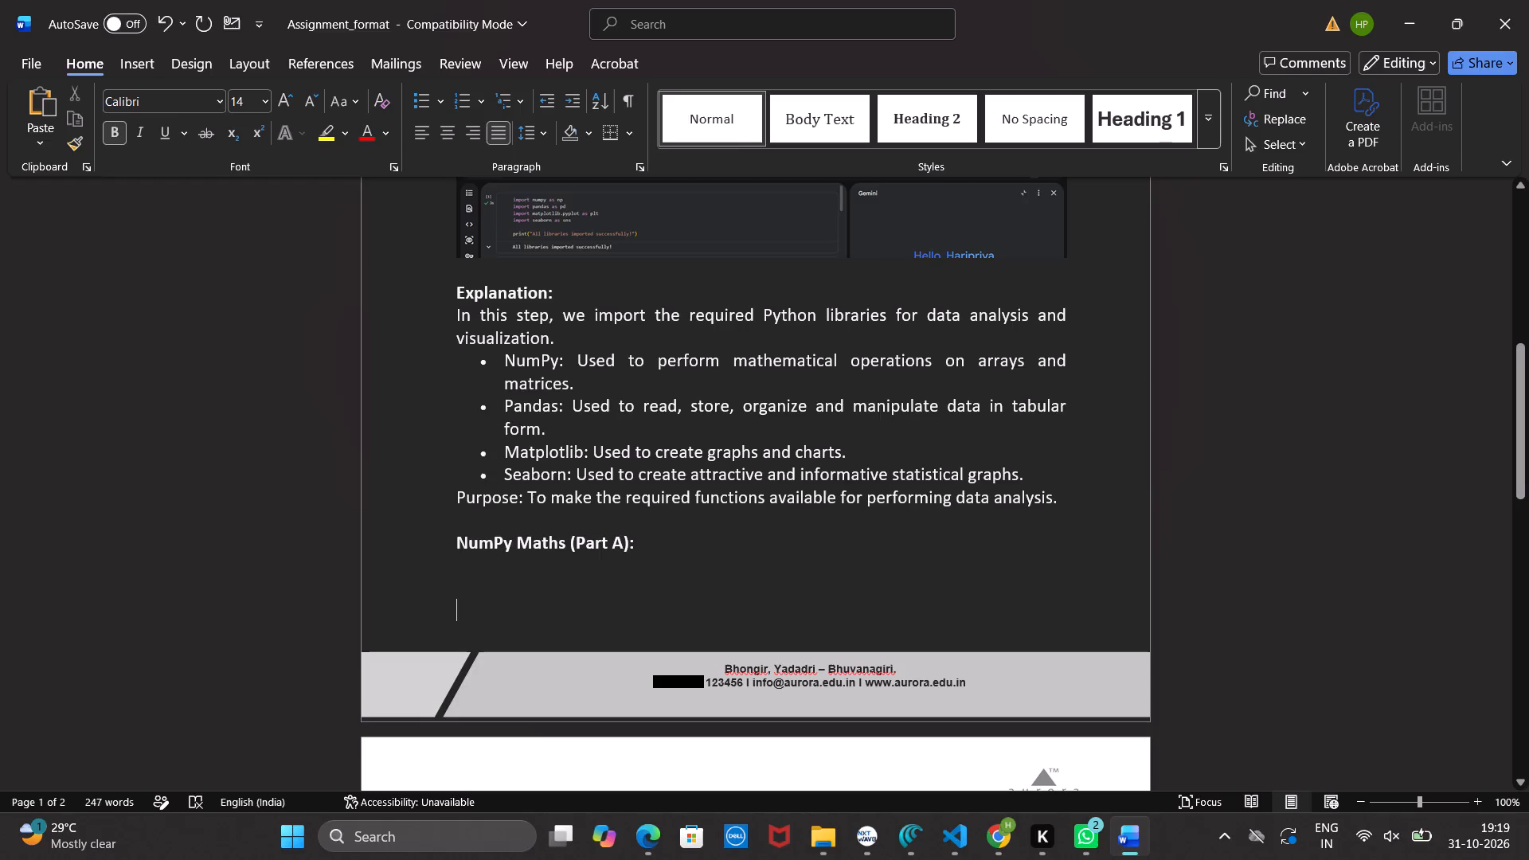
Insert five blank lines after the first section's Purpose sentence to move the NumPy Maths (Part A) heading to page 2.
{"action": "left_click", "coordinate": [1066, 502]}
{"action": "key", "text": "Return"}
{"action": "key", "text": "Return"}
{"action": "key", "text": "Return"}
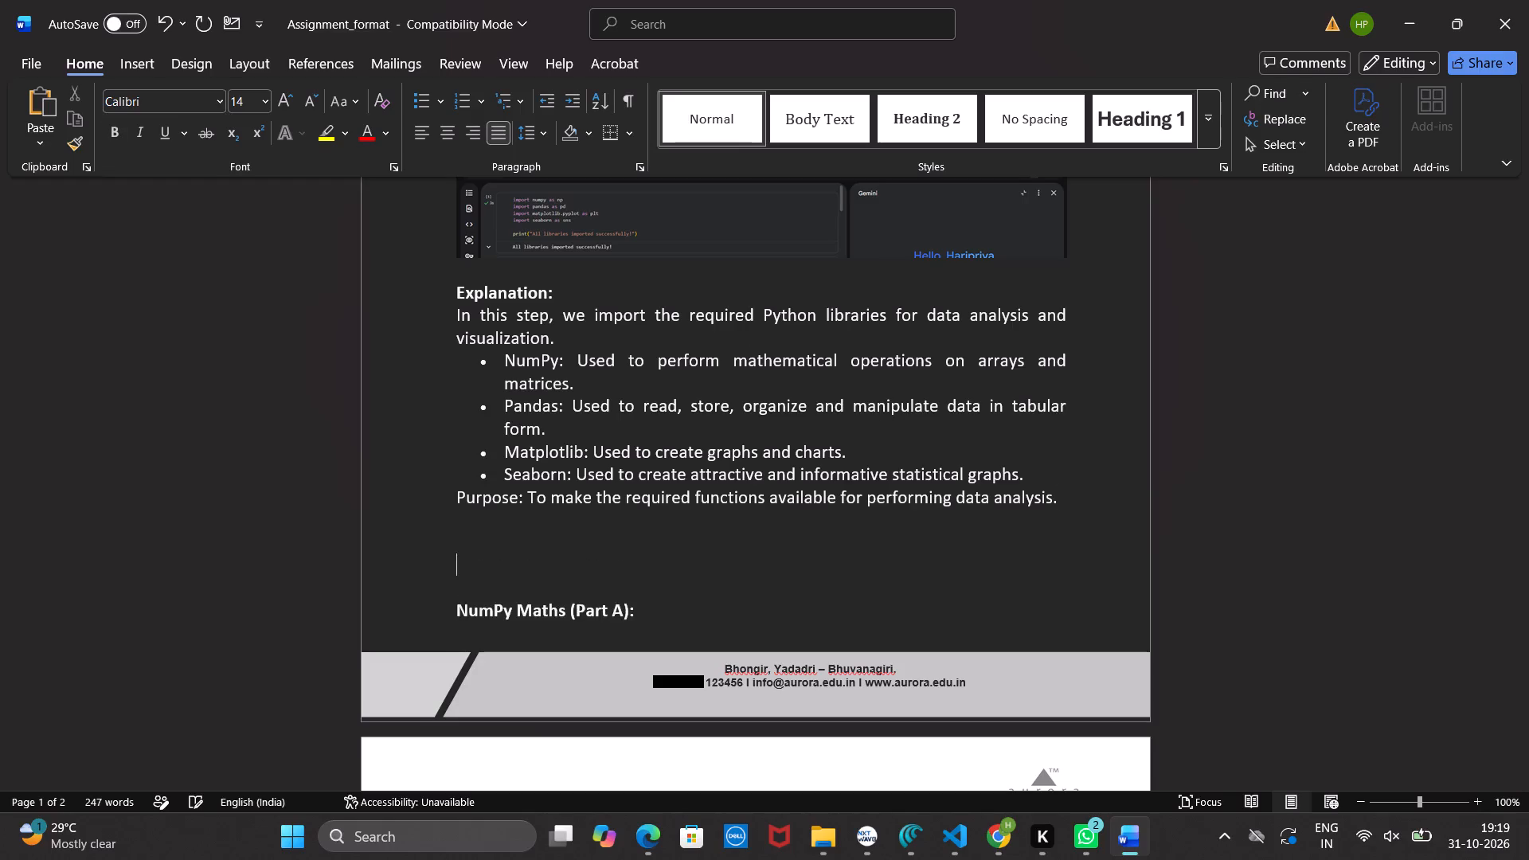
{"action": "key", "text": "Return"}
{"action": "key", "text": "Return"}
{"action": "scroll", "coordinate": [1066, 502], "scroll_direction": "down", "scroll_amount": 3}
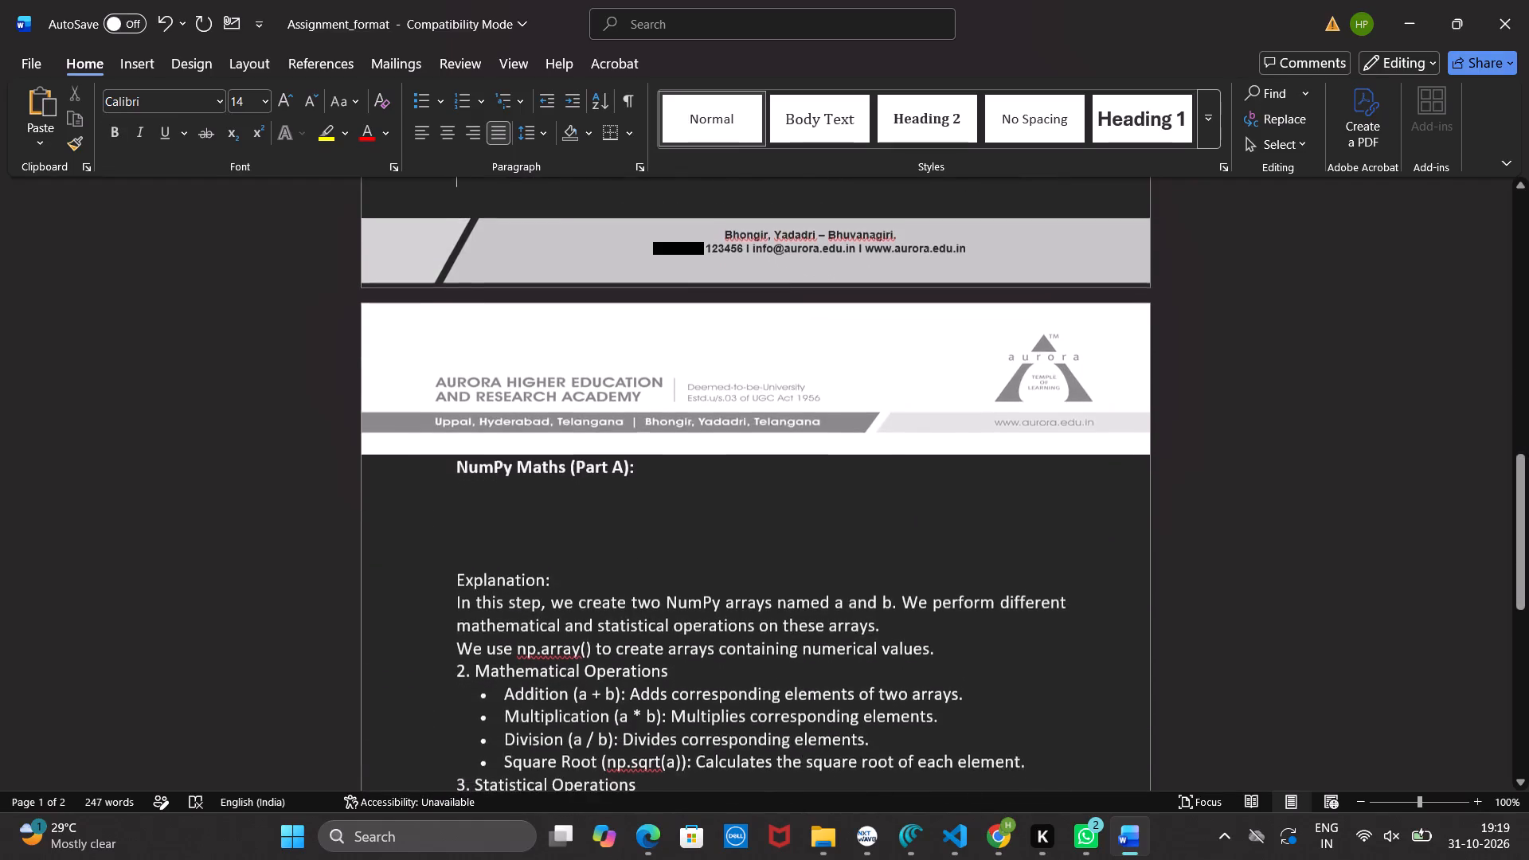
{"action": "scroll", "coordinate": [1066, 502], "scroll_direction": "down", "scroll_amount": 1}
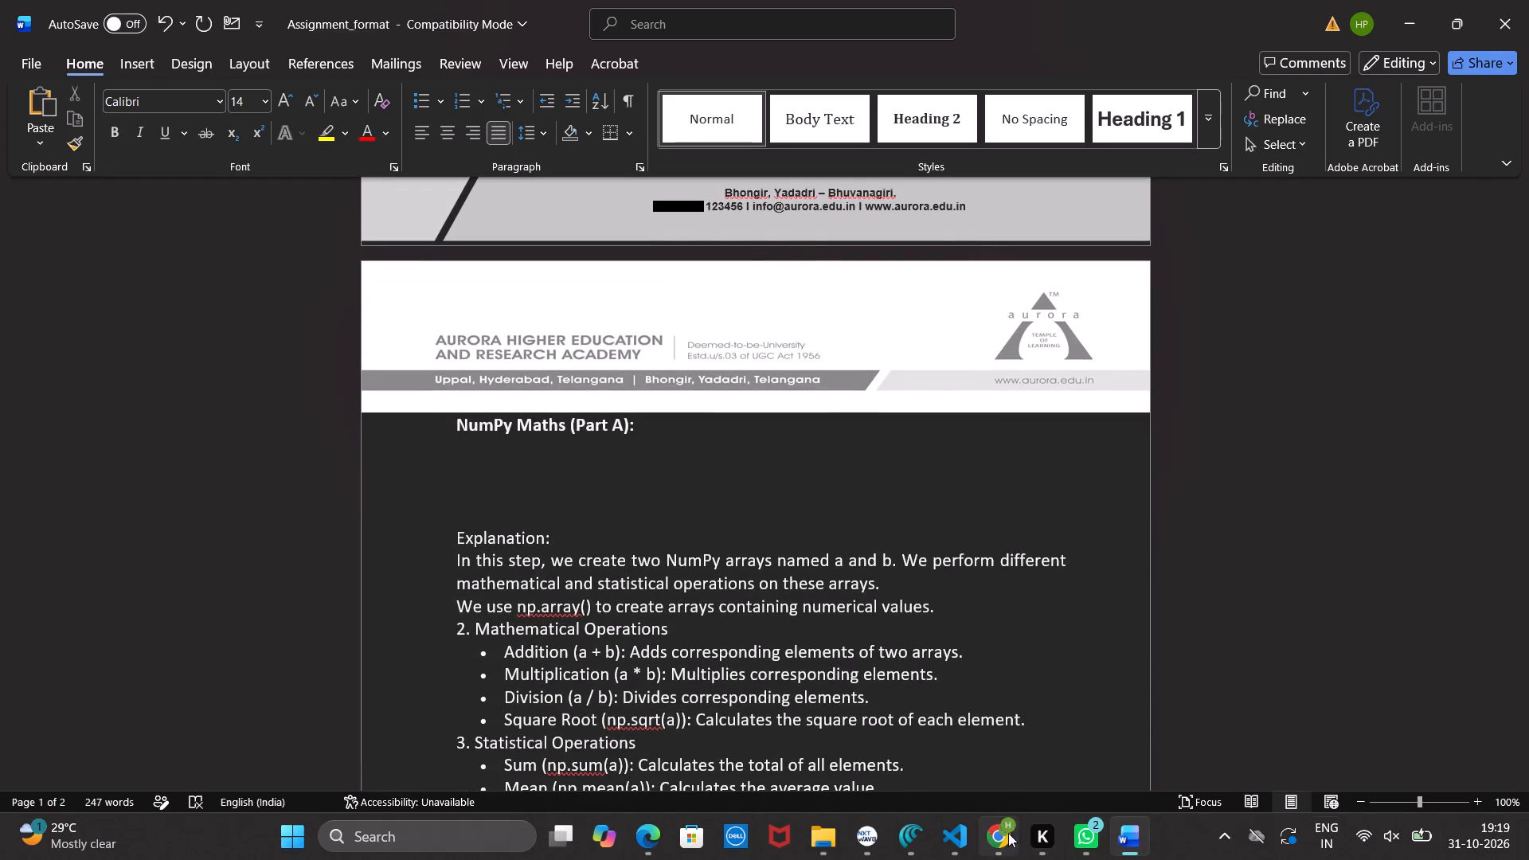
In the Untitled16.ipynb Colab notebook in Chrome, zoom out to 80% and capture the browser window showing the NumPy array cell and its output.
{"action": "left_click", "coordinate": [997, 719]}
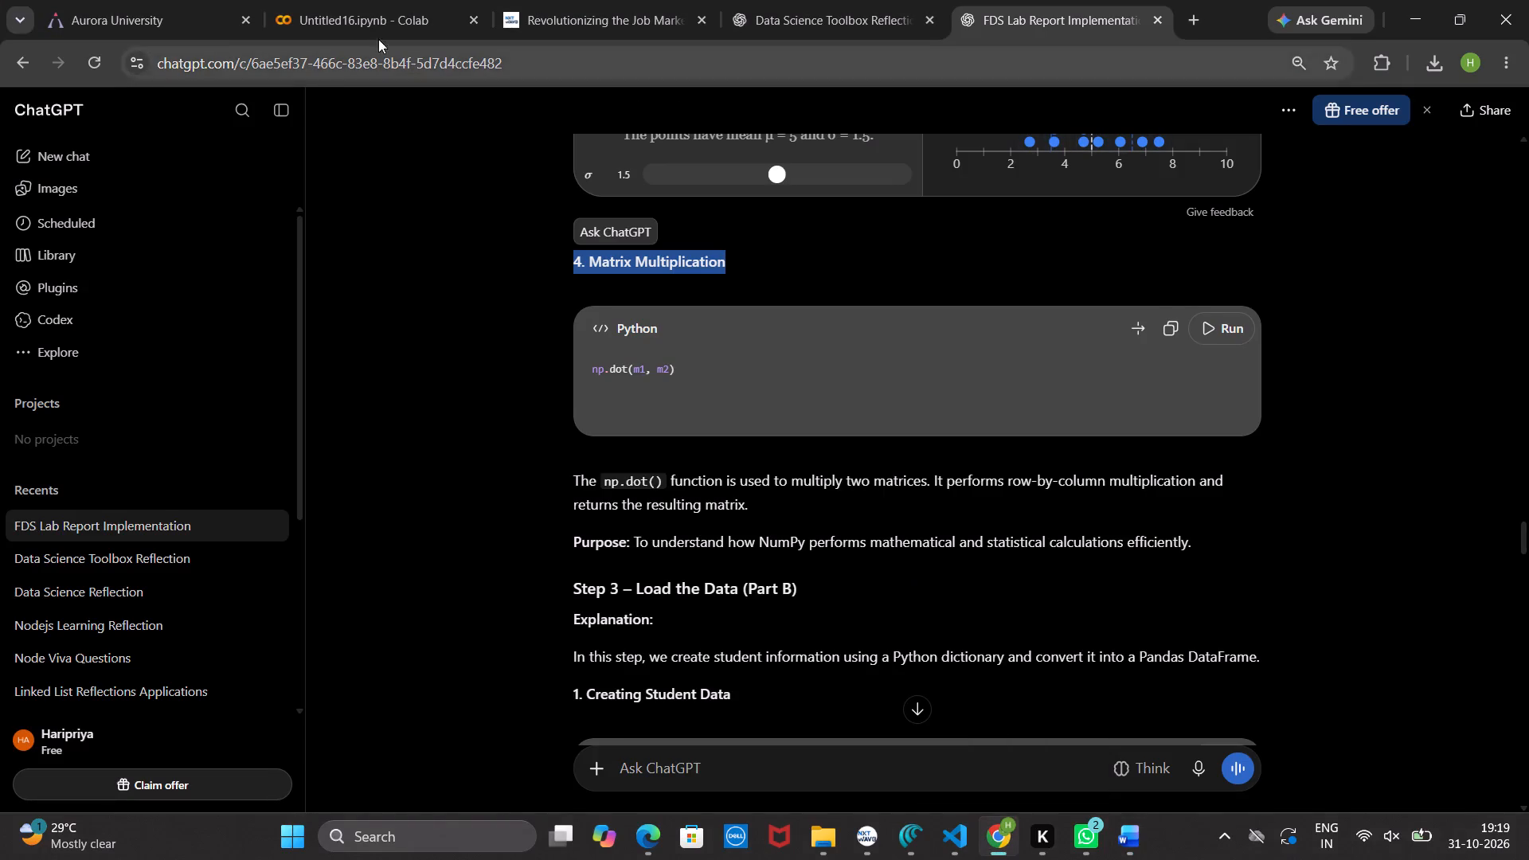
{"action": "left_click", "coordinate": [367, 18]}
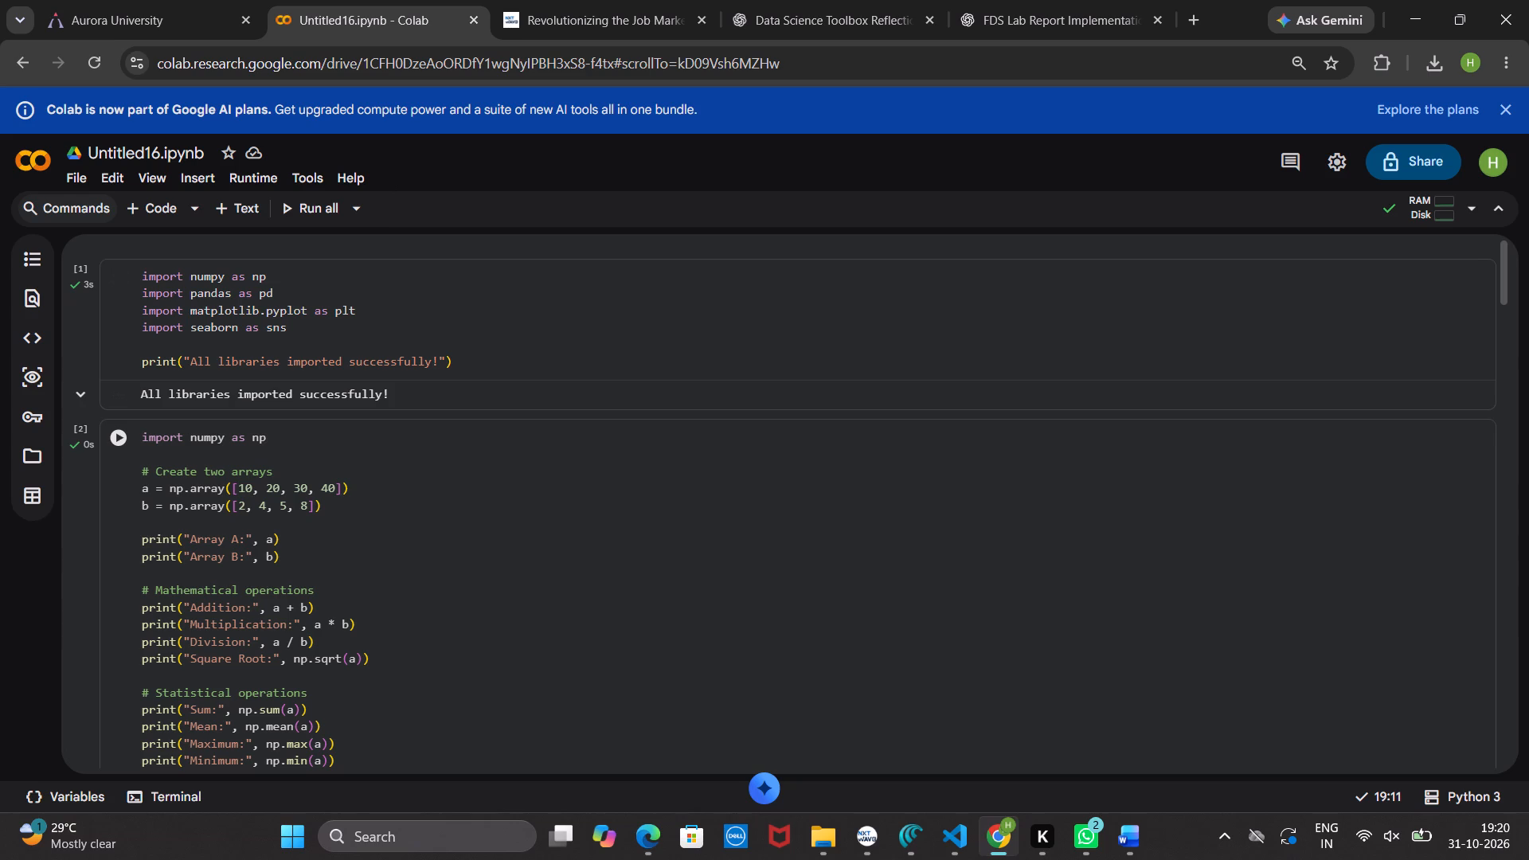
{"action": "scroll", "coordinate": [385, 451], "scroll_direction": "down", "scroll_amount": 3}
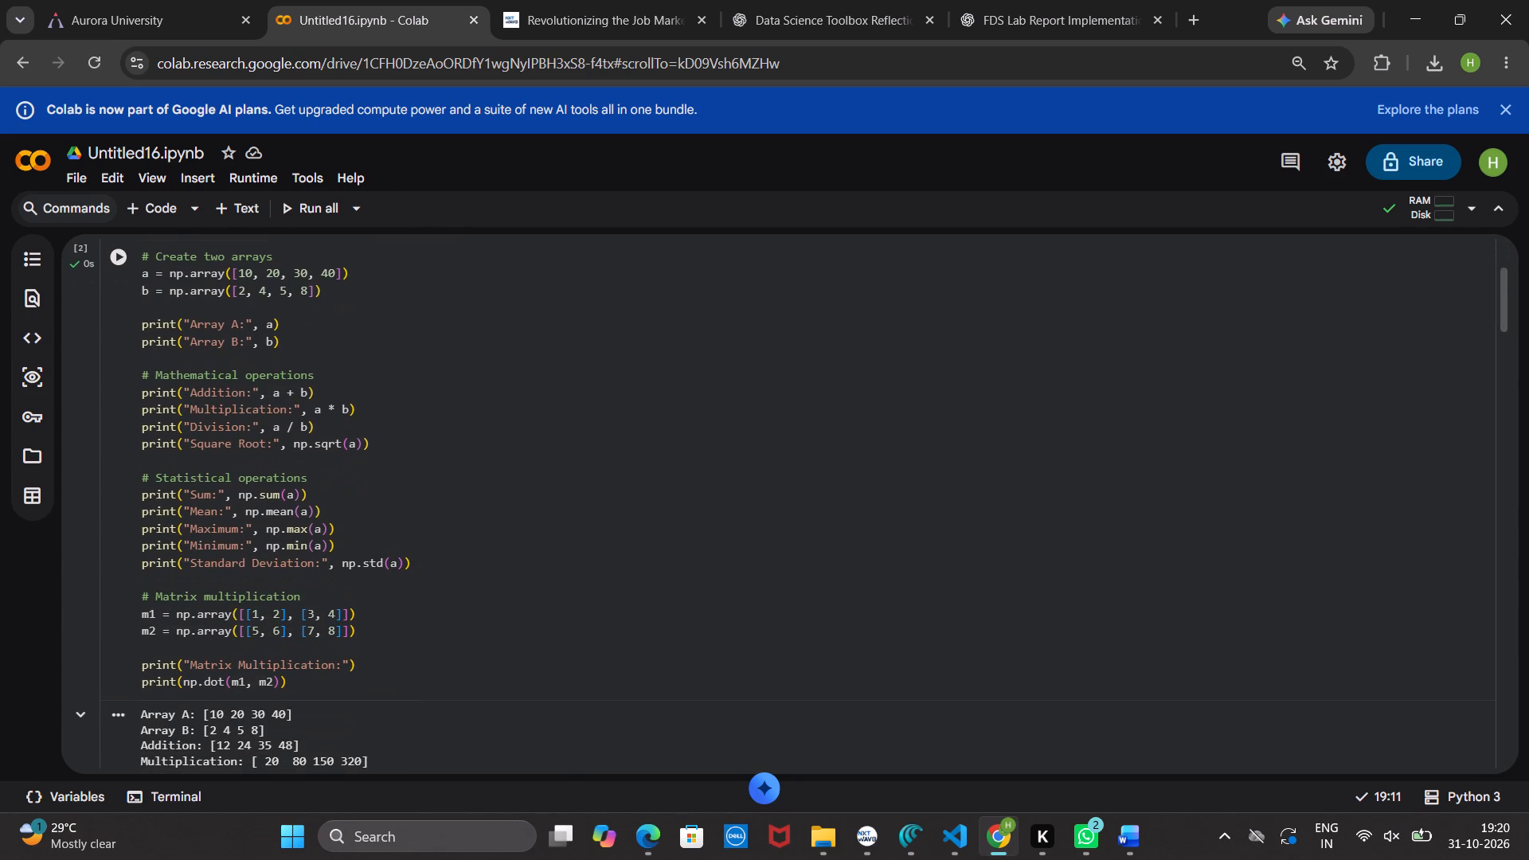
{"action": "scroll", "coordinate": [385, 451], "scroll_direction": "down", "scroll_amount": 1}
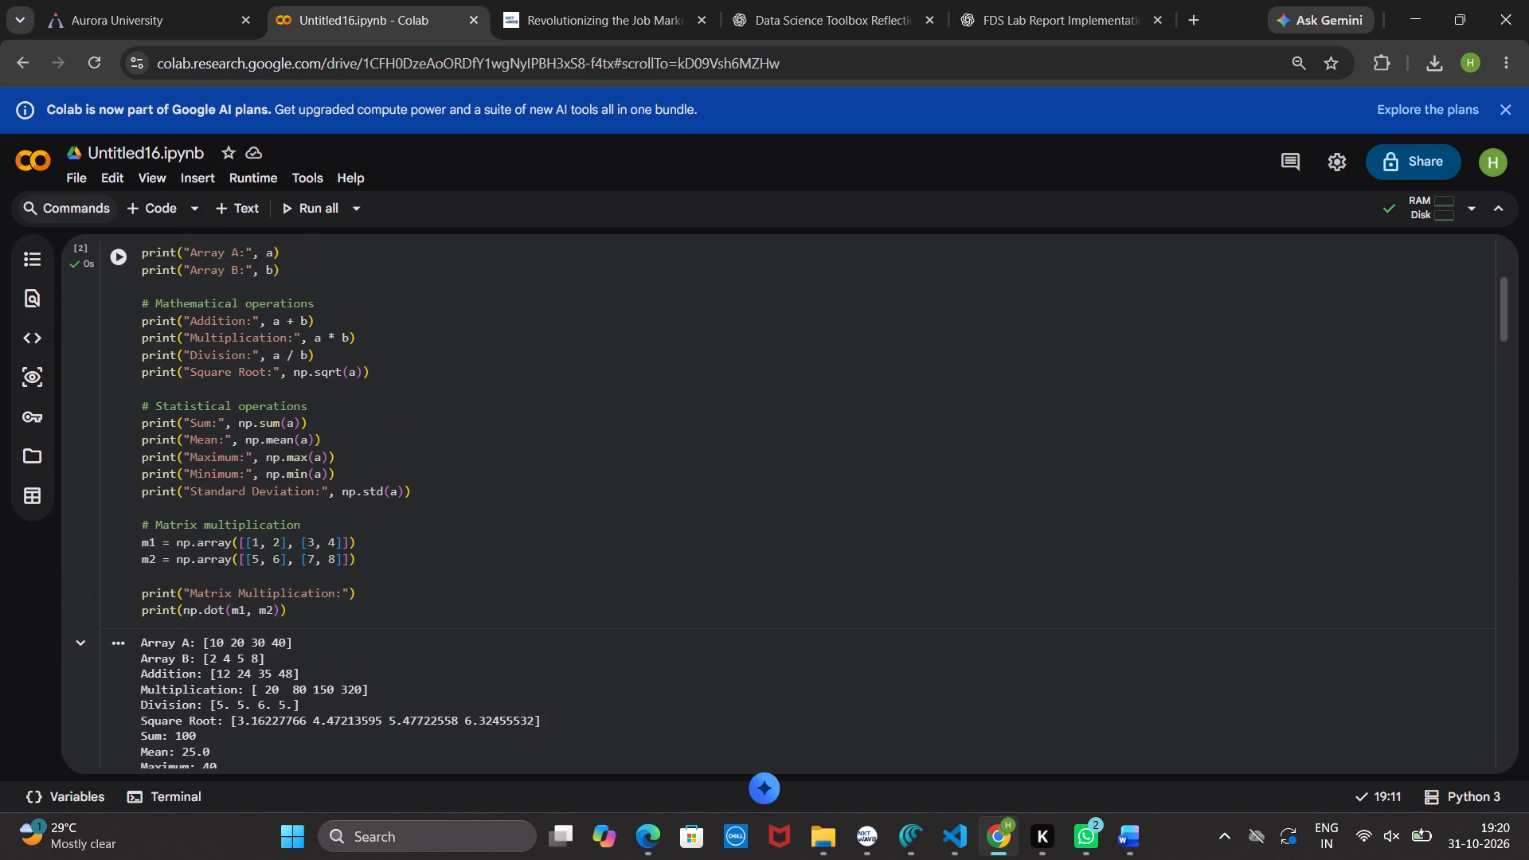
{"action": "key", "text": "ctrl+minus"}
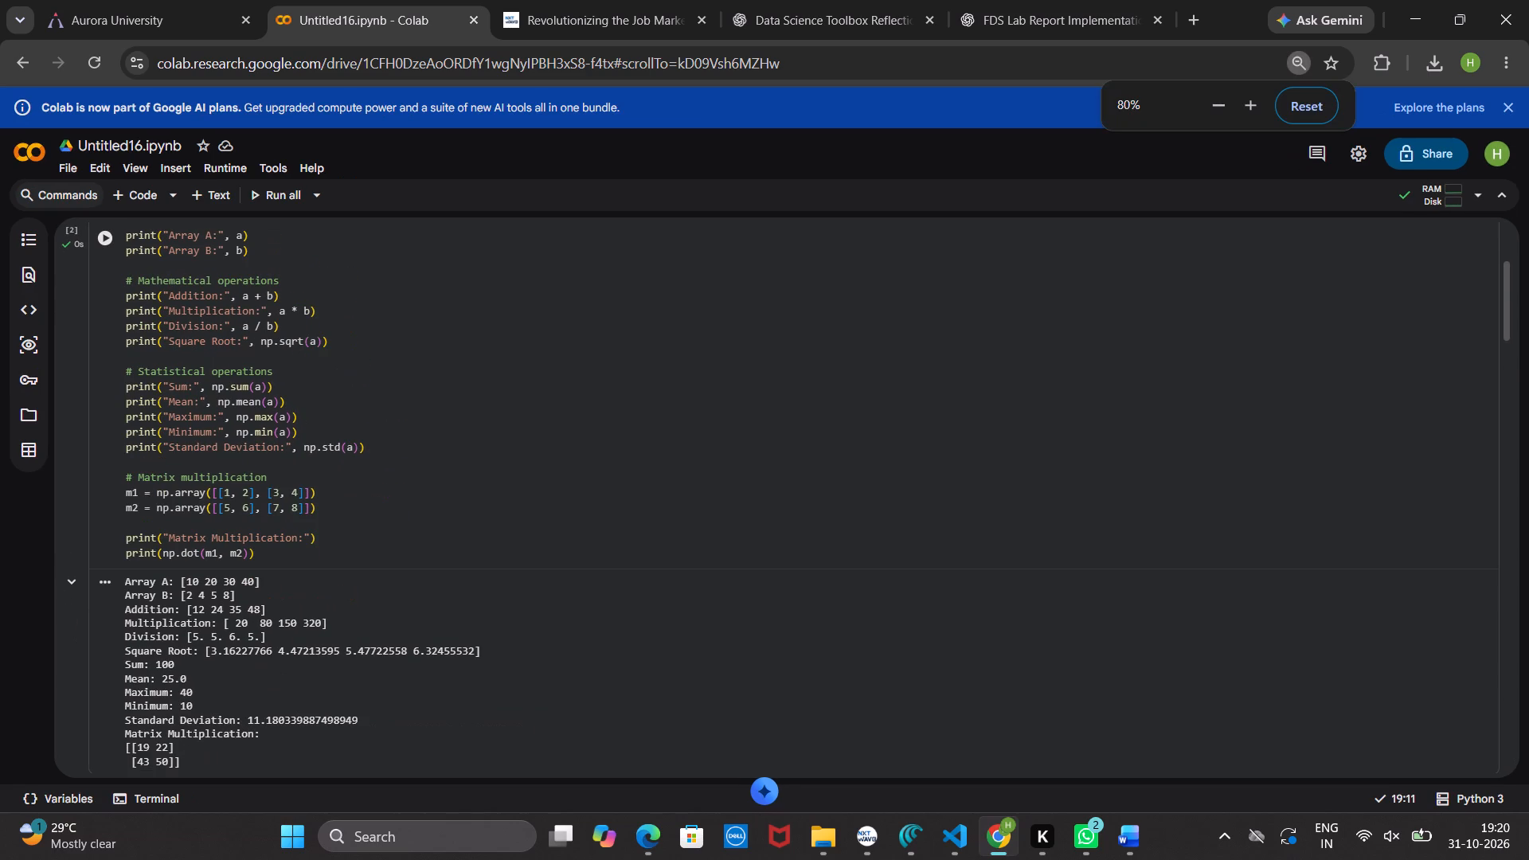
{"action": "key", "text": "minus"}
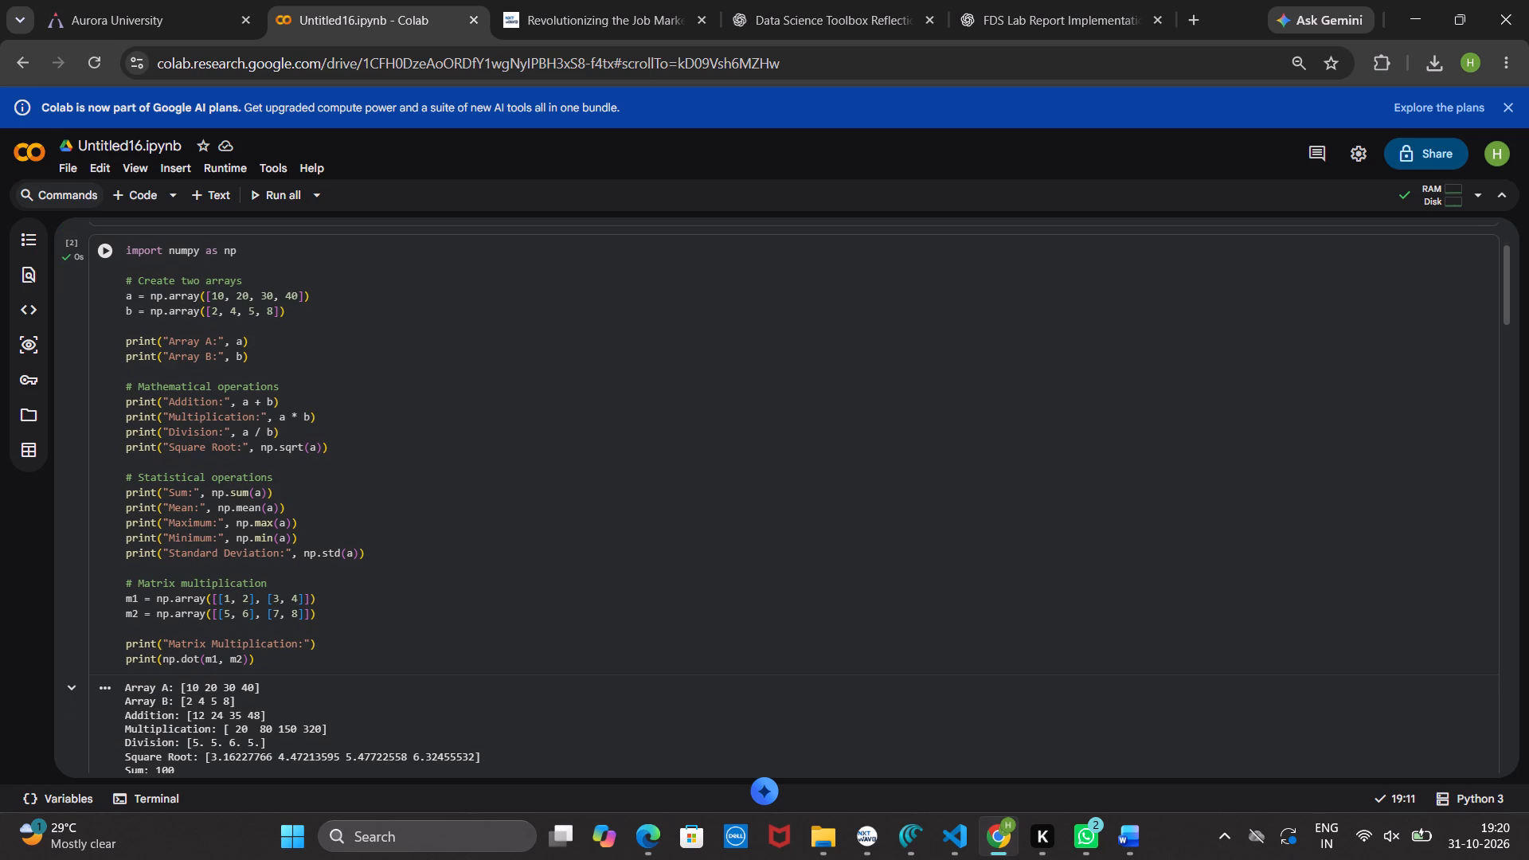
{"action": "scroll", "coordinate": [420, 534], "scroll_direction": "down", "scroll_amount": 2}
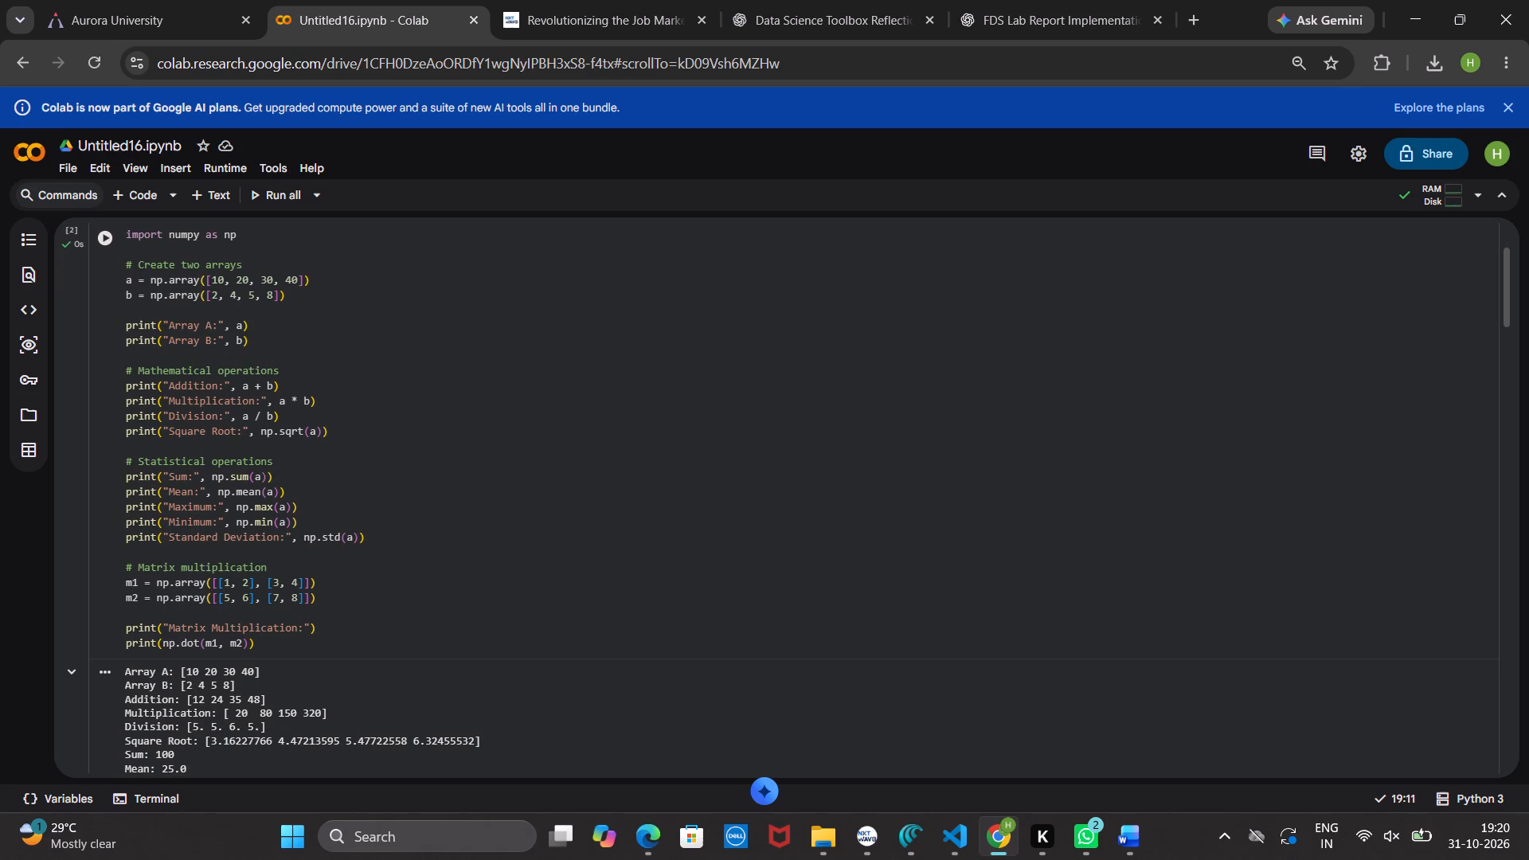
{"action": "scroll", "coordinate": [420, 534], "scroll_direction": "down", "scroll_amount": 2}
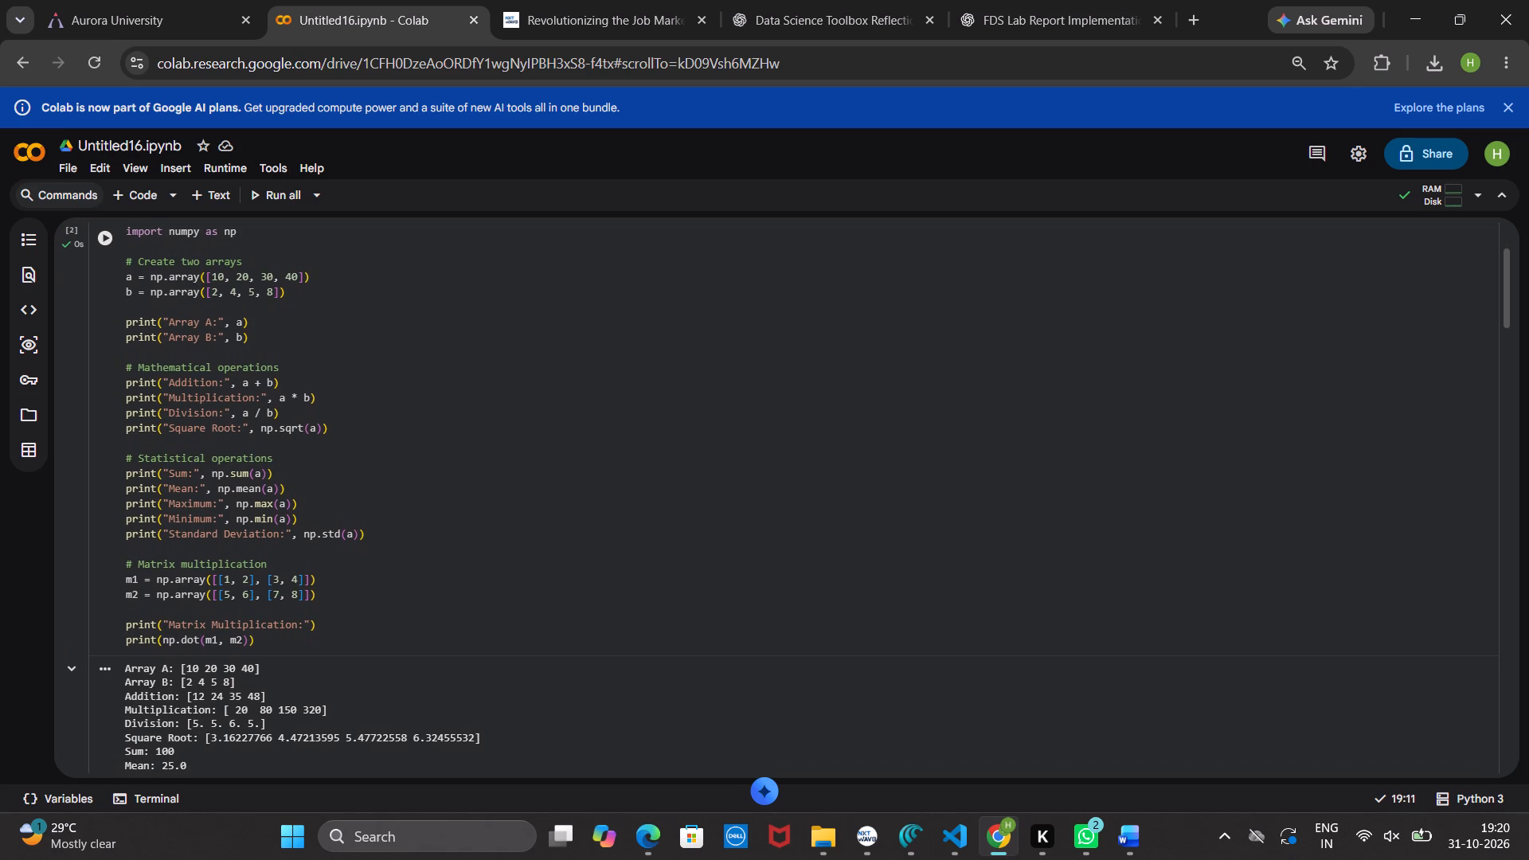
{"action": "scroll", "coordinate": [420, 534], "scroll_direction": "down", "scroll_amount": 3}
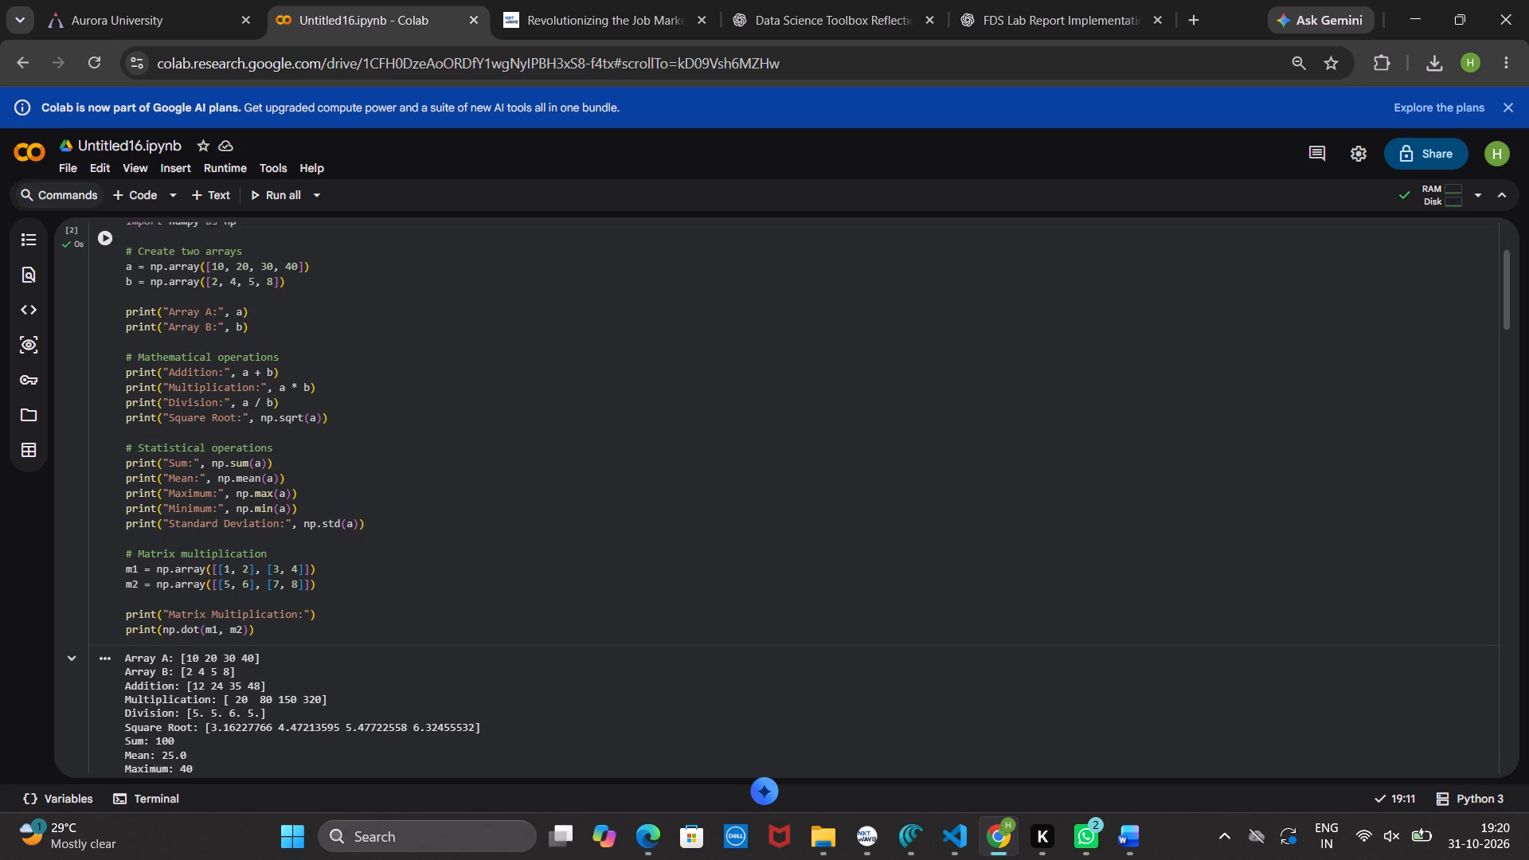
{"action": "scroll", "coordinate": [420, 534], "scroll_direction": "down", "scroll_amount": 1}
{"action": "scroll", "coordinate": [420, 534], "scroll_direction": "up", "scroll_amount": 1}
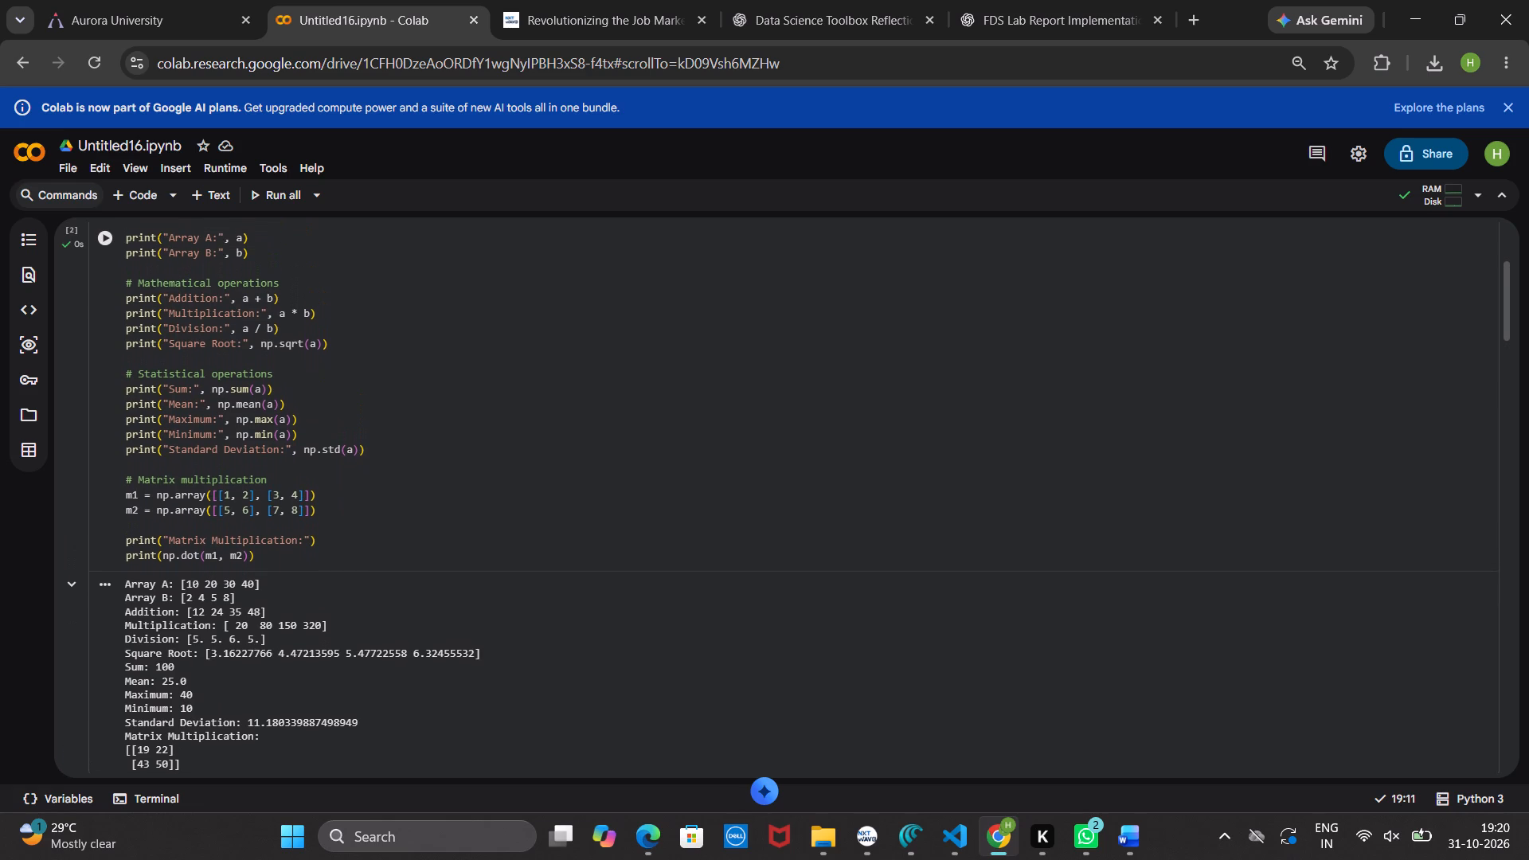
{"action": "scroll", "coordinate": [420, 534], "scroll_direction": "up", "scroll_amount": 3}
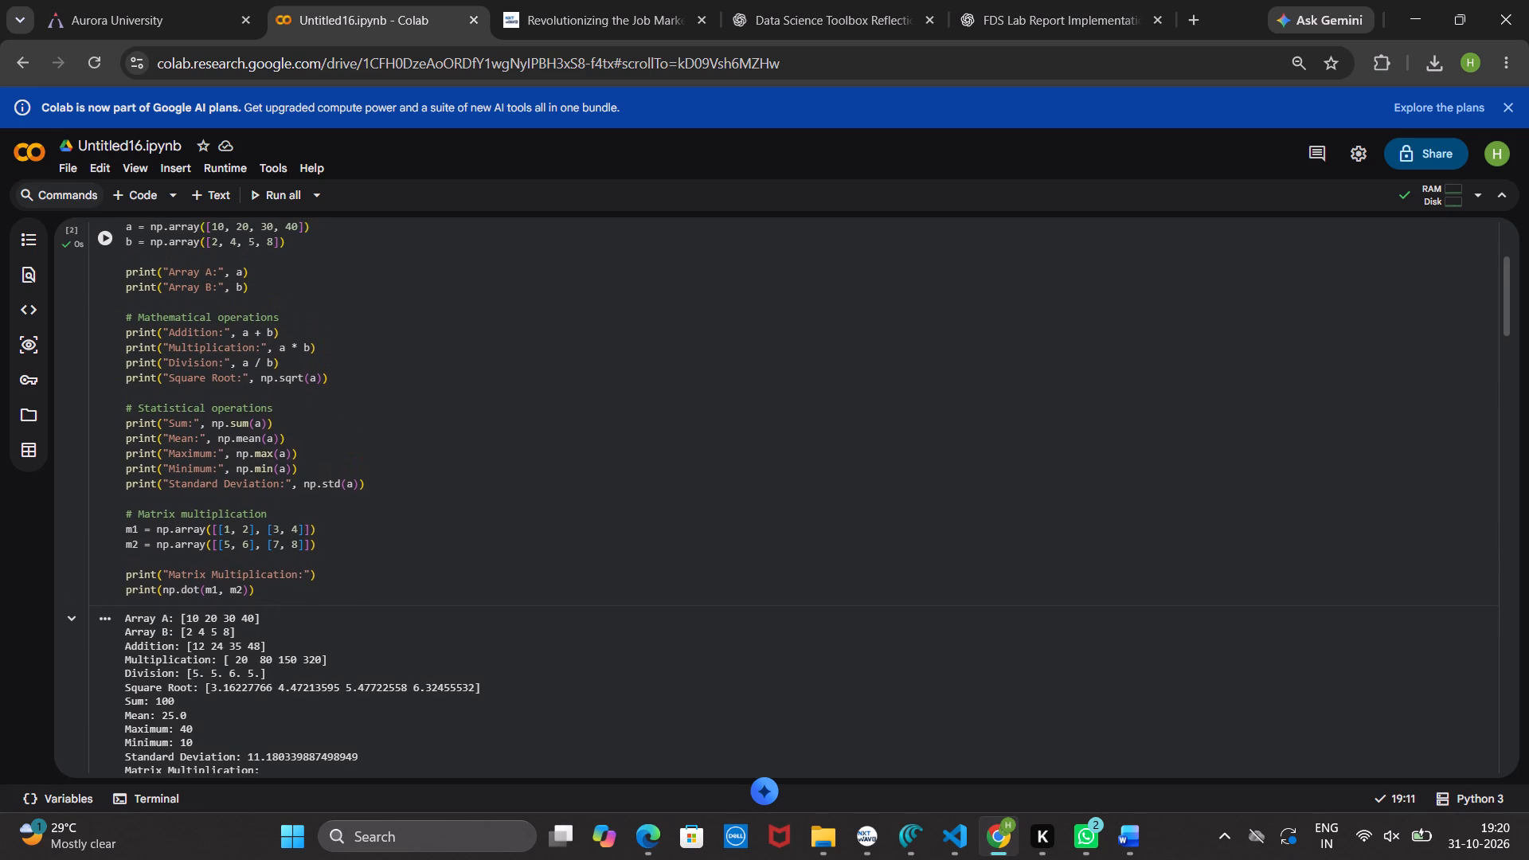
{"action": "scroll", "coordinate": [420, 534], "scroll_direction": "up", "scroll_amount": 1}
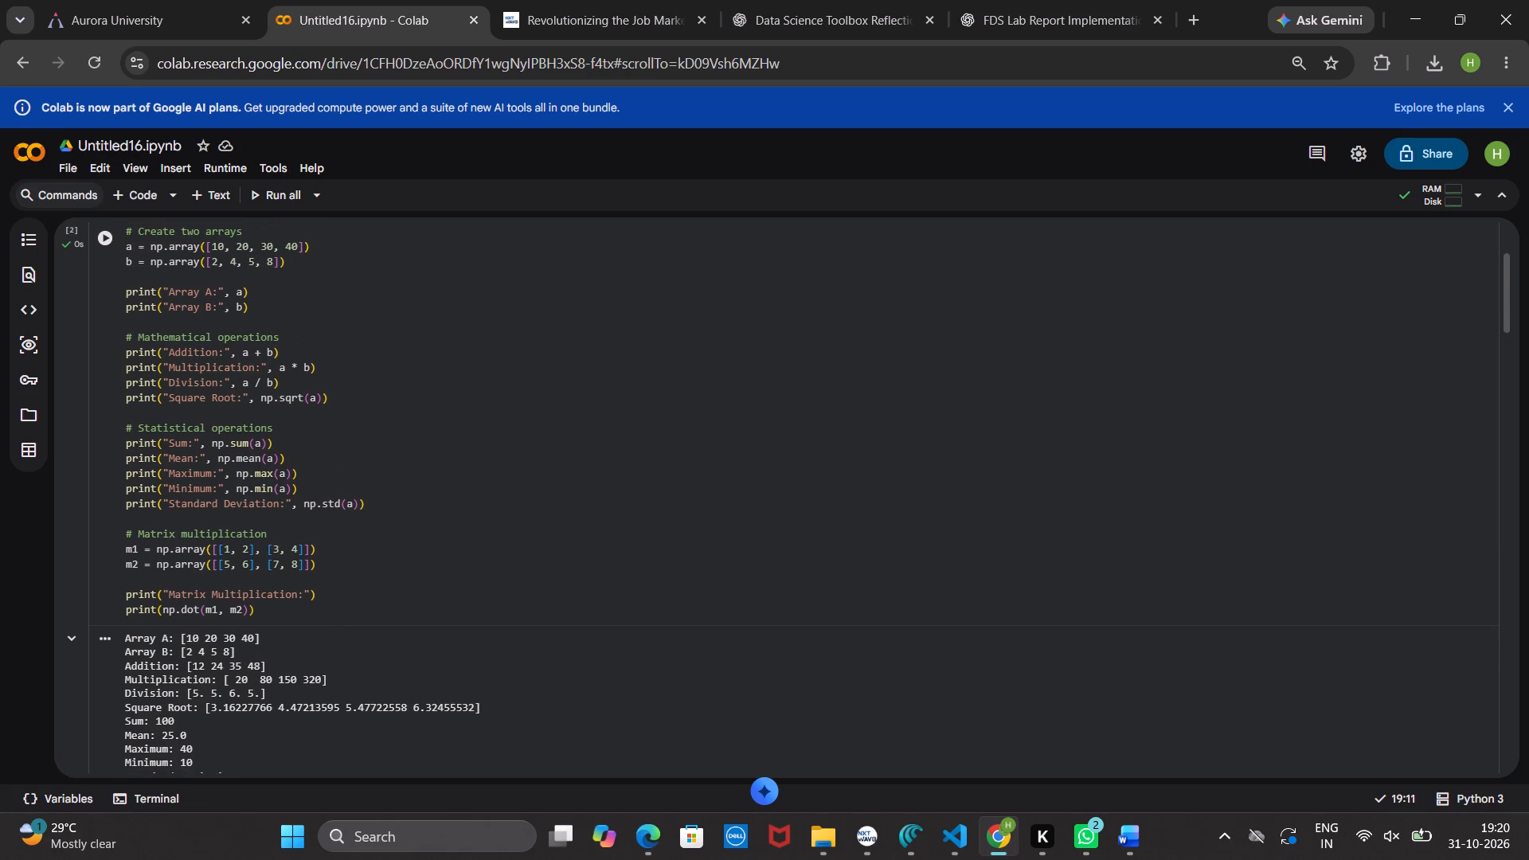
{"action": "scroll", "coordinate": [420, 534], "scroll_direction": "up", "scroll_amount": 2}
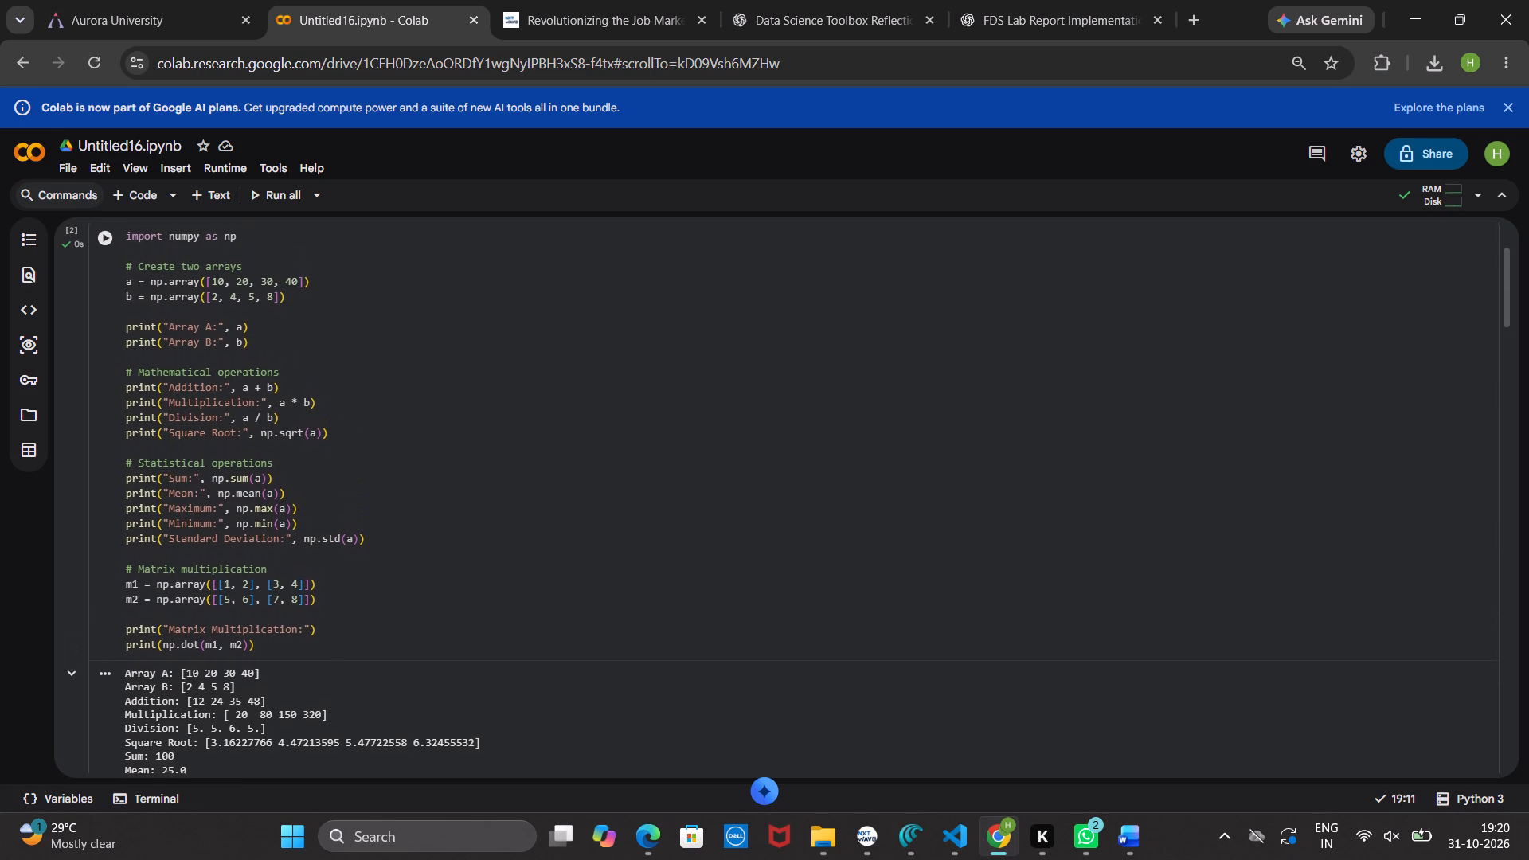
{"action": "scroll", "coordinate": [420, 534], "scroll_direction": "up", "scroll_amount": 1}
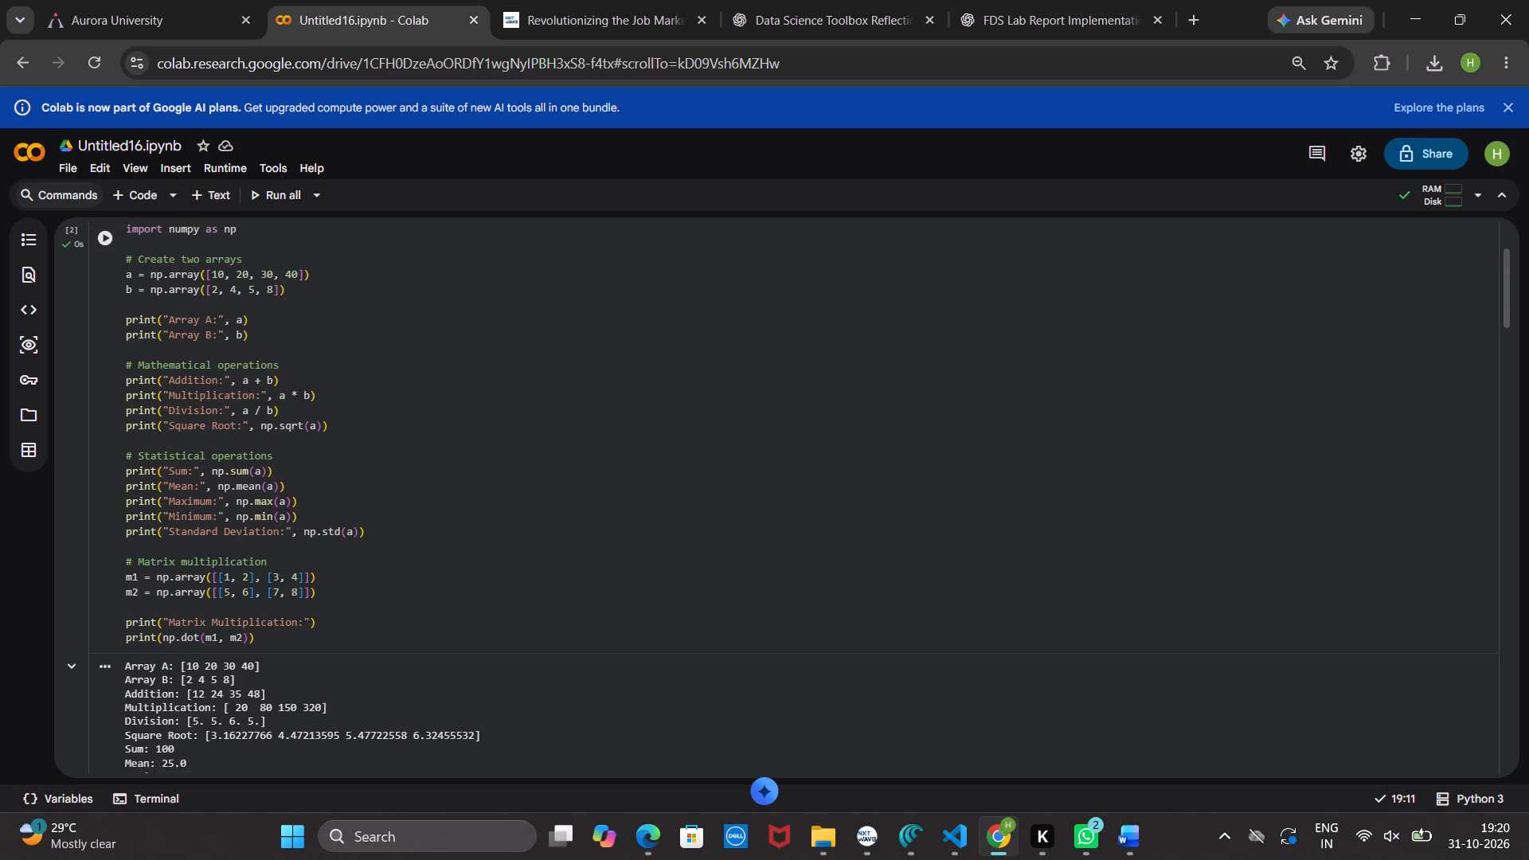
{"action": "scroll", "coordinate": [420, 534], "scroll_direction": "up", "scroll_amount": 2}
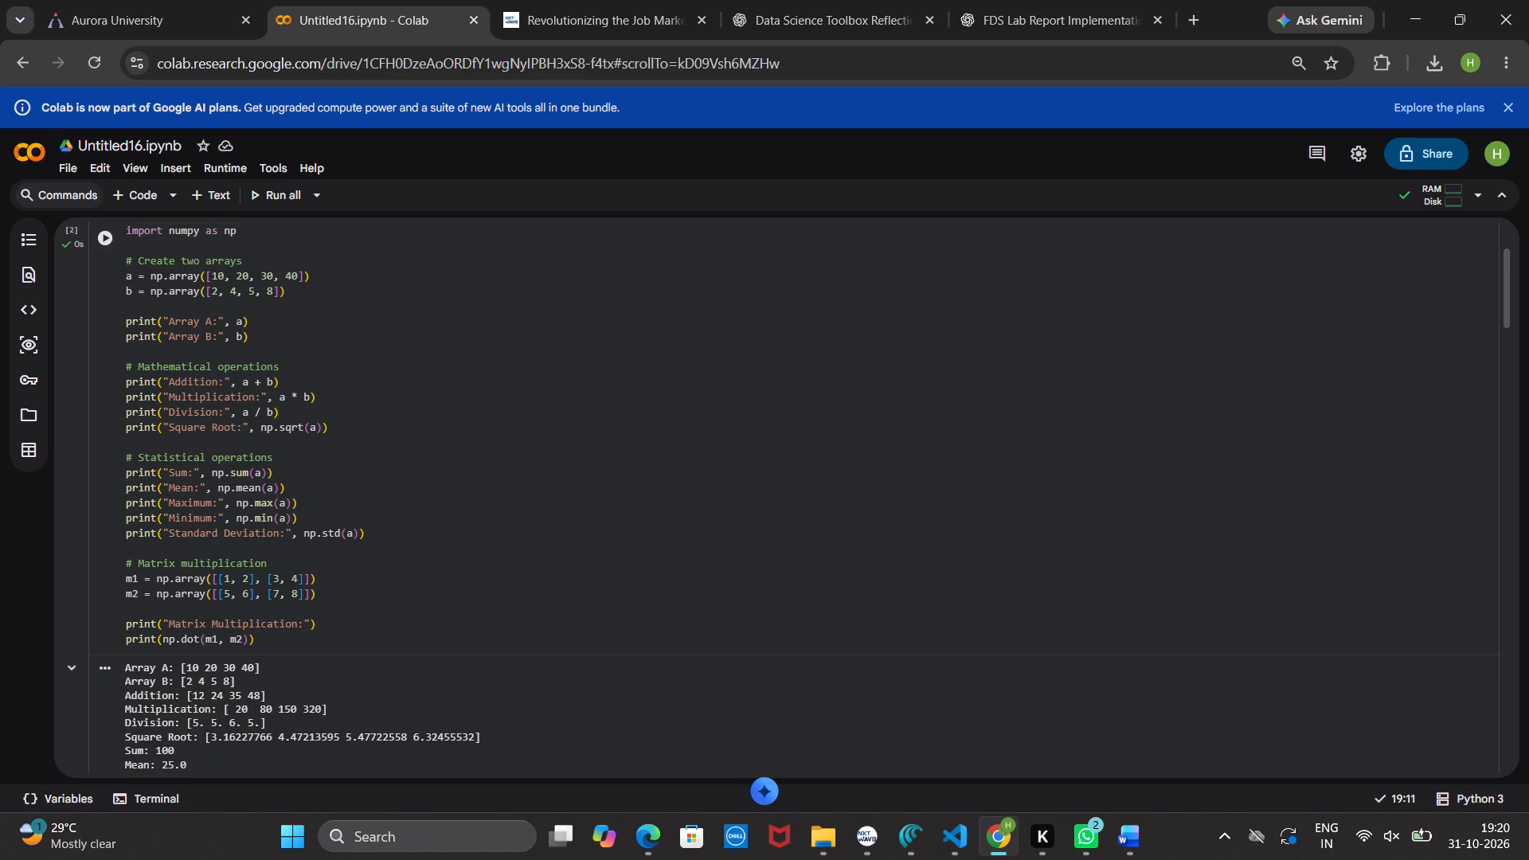
{"action": "key", "text": "Print"}
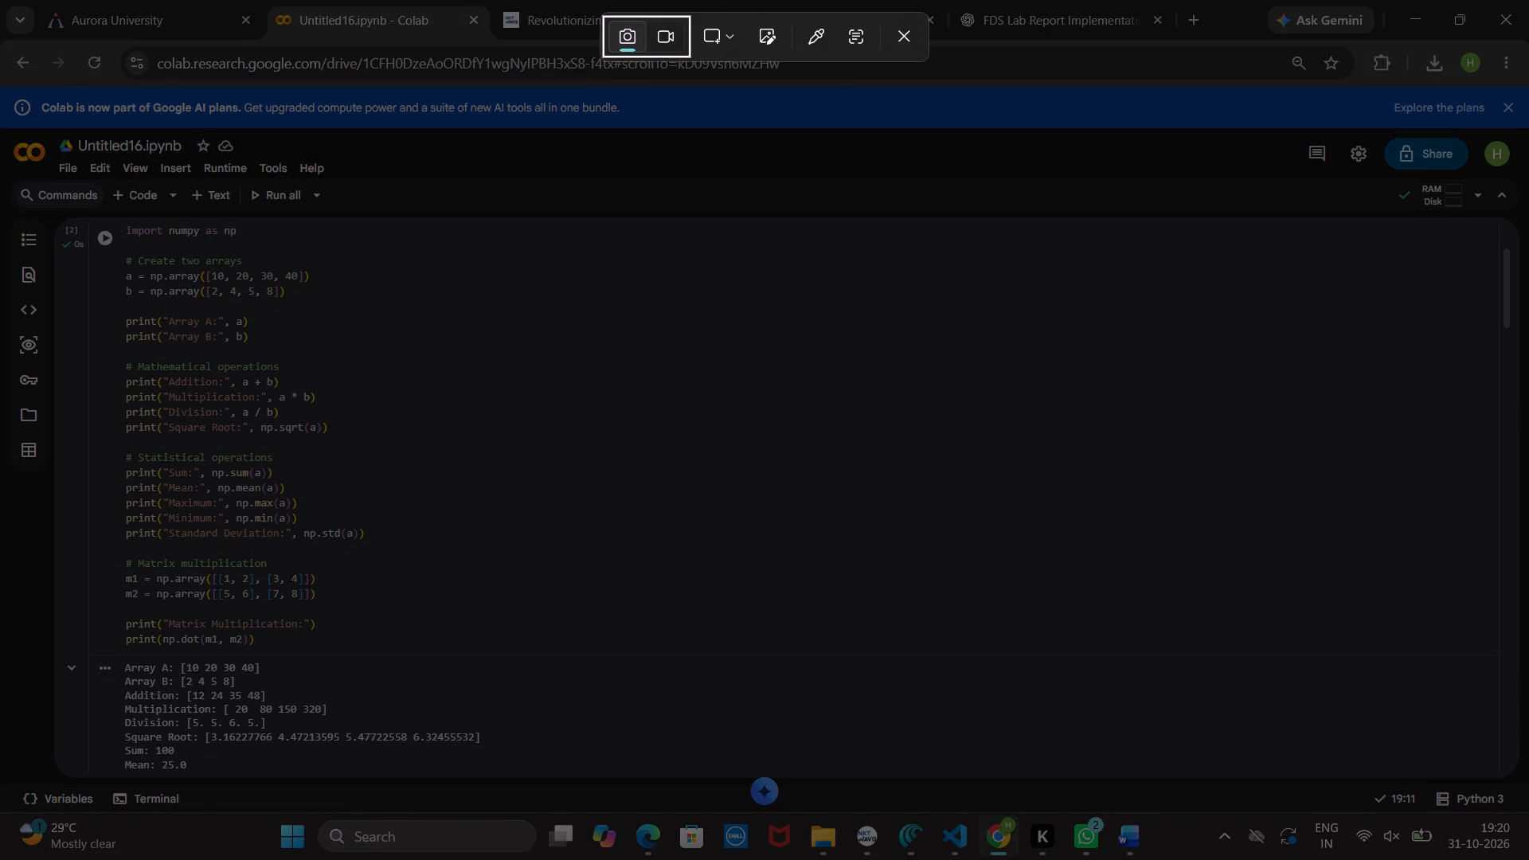
{"action": "left_click_drag", "start_coordinate": [0, 0], "coordinate": [1129, 788]}
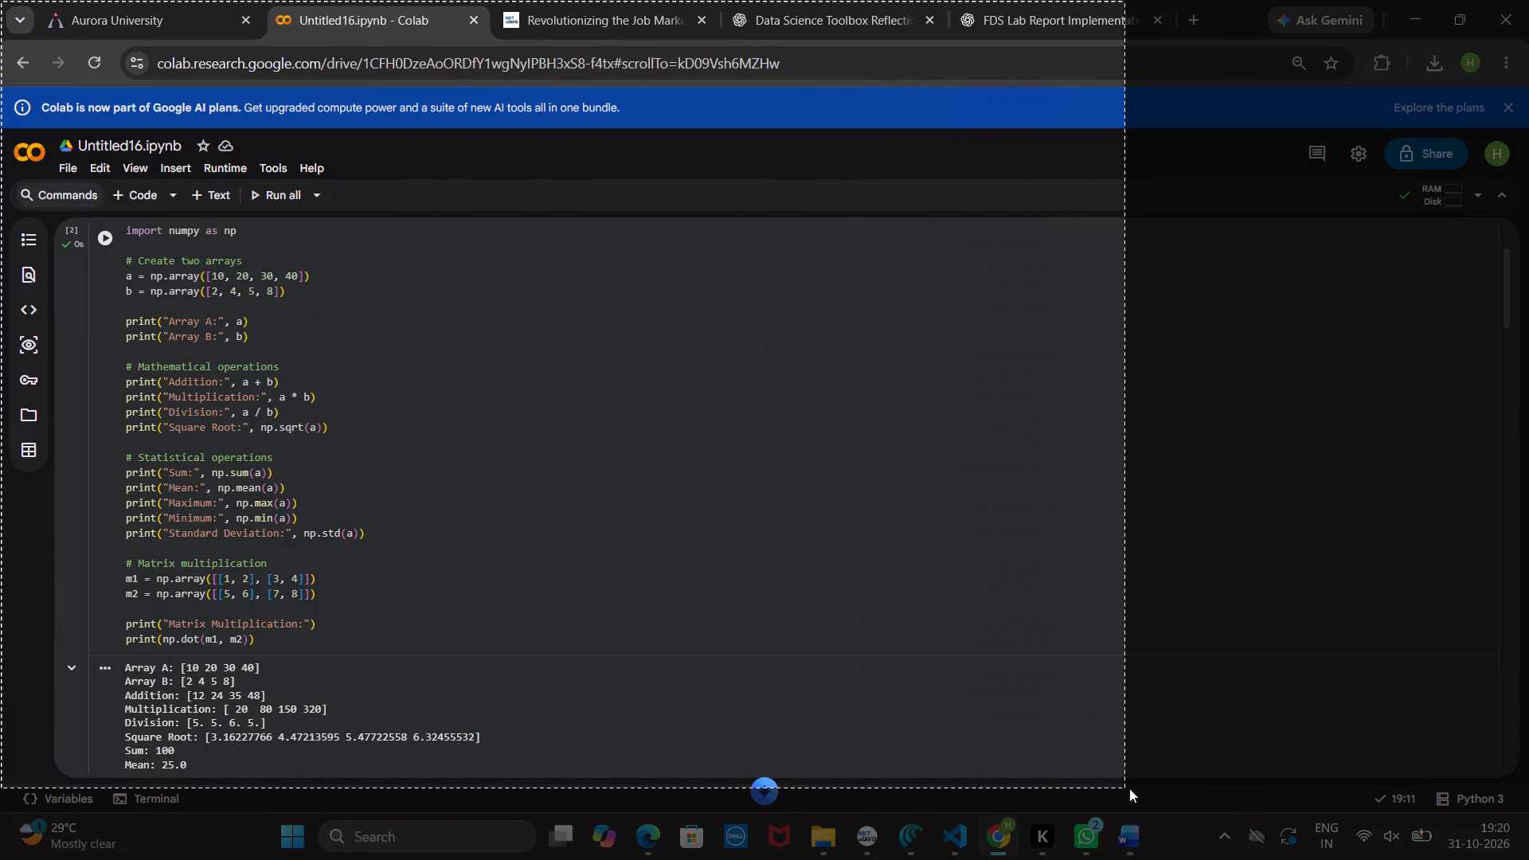
{"action": "left_click_drag", "start_coordinate": [1129, 788], "coordinate": [1494, 808]}
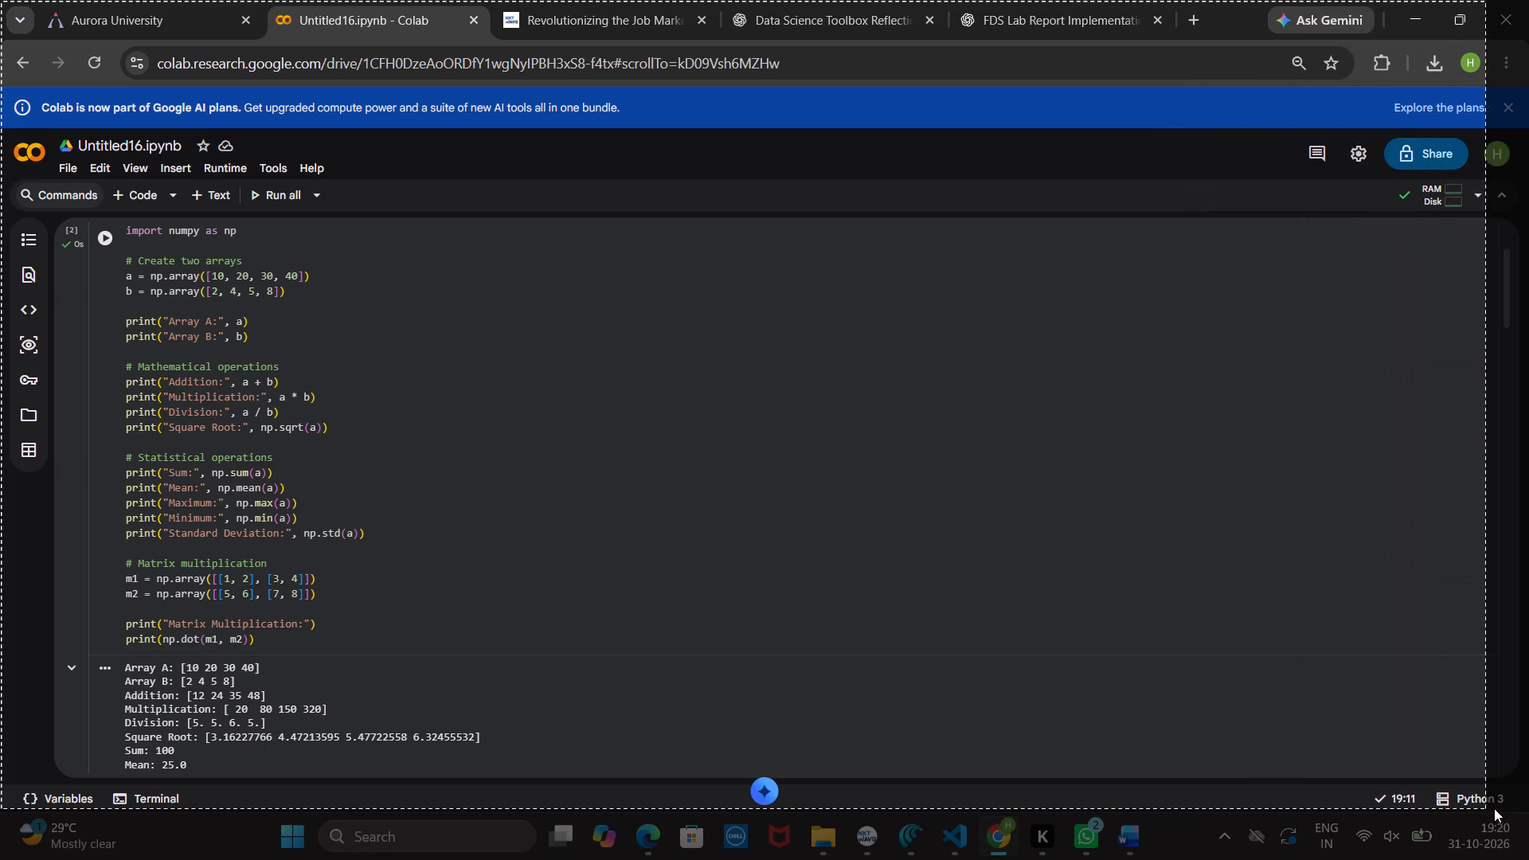
{"action": "left_click_drag", "start_coordinate": [1494, 808], "coordinate": [1528, 807]}
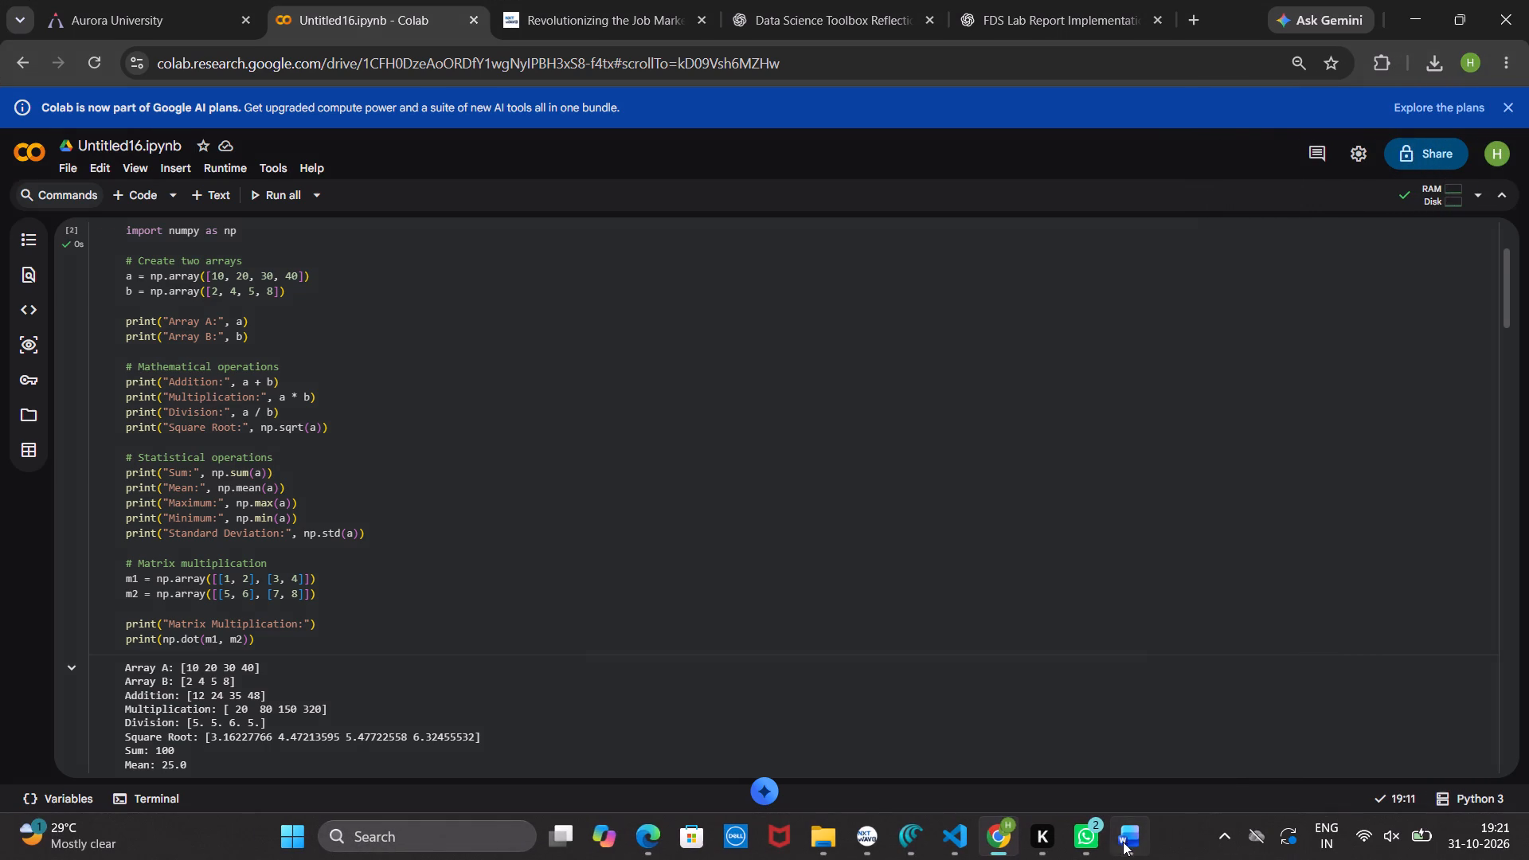
Back in Word, add two new lines after the NumPy Maths (Part A) heading and paste the captured screenshot there.
{"action": "left_click", "coordinate": [1120, 780]}
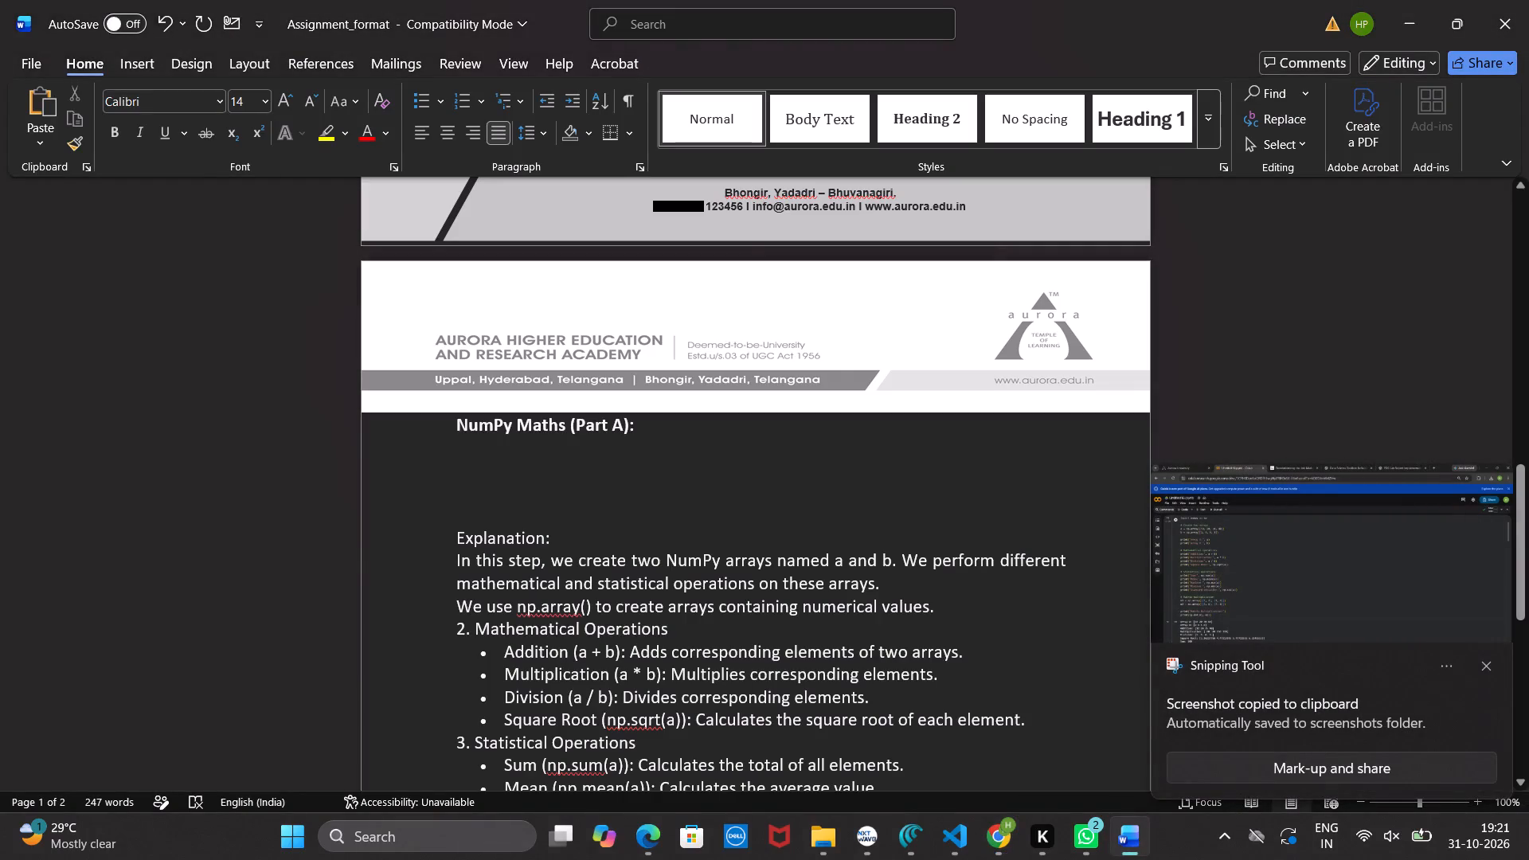
{"action": "left_click", "coordinate": [646, 430]}
{"action": "key", "text": "Return"}
{"action": "key", "text": "Return"}
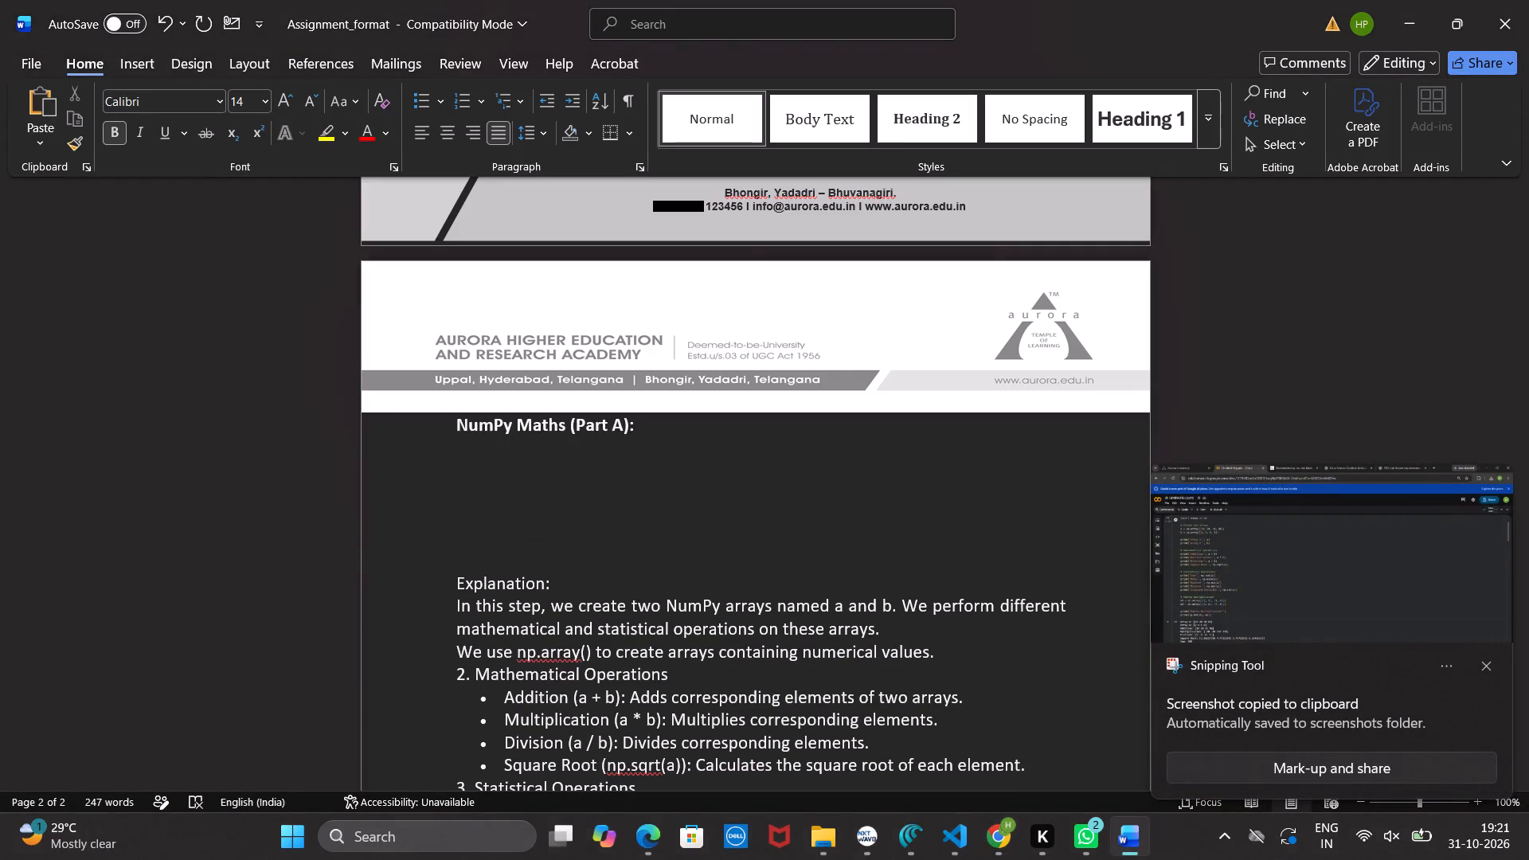
{"action": "key", "text": "ctrl+v"}
Remove two blank lines between the pasted NumPy screenshot and the Explanation label.
{"action": "scroll", "coordinate": [643, 623], "scroll_direction": "down", "scroll_amount": 1}
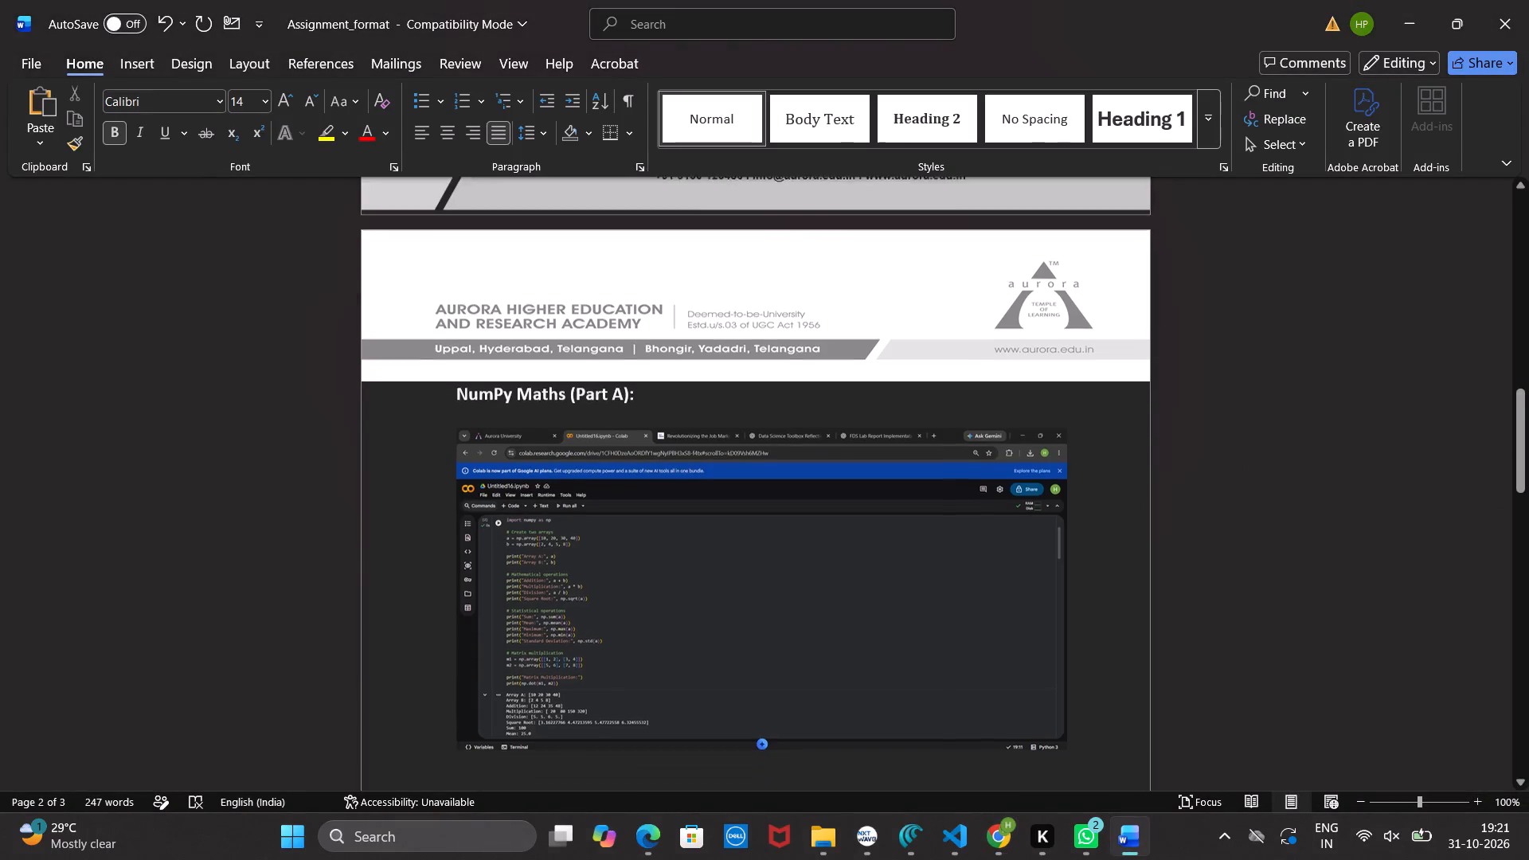
{"action": "scroll", "coordinate": [643, 623], "scroll_direction": "down", "scroll_amount": 2}
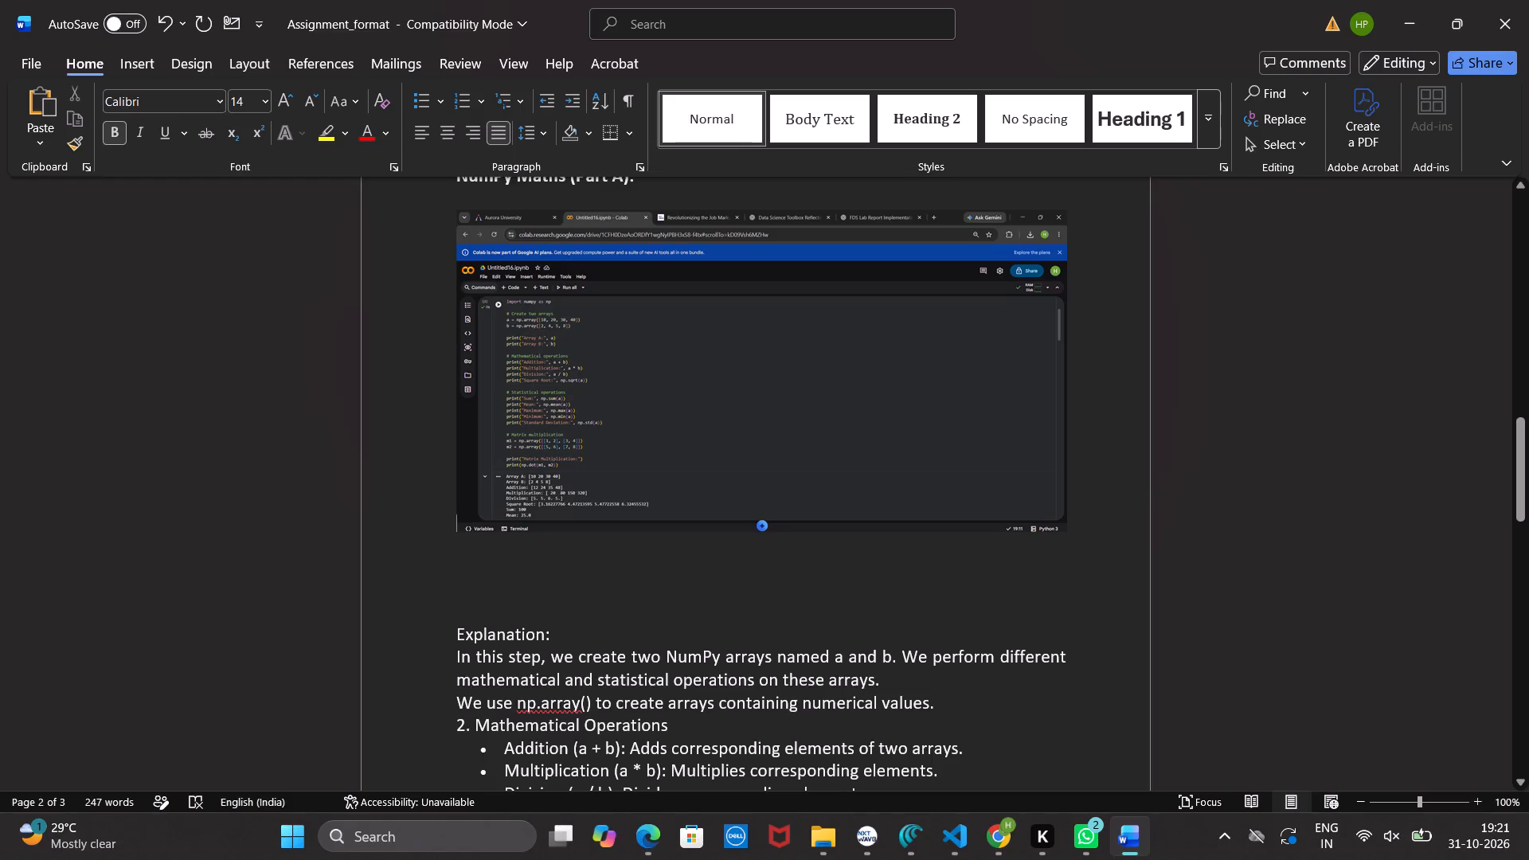
{"action": "left_click", "coordinate": [452, 631]}
{"action": "key", "text": "BackSpace"}
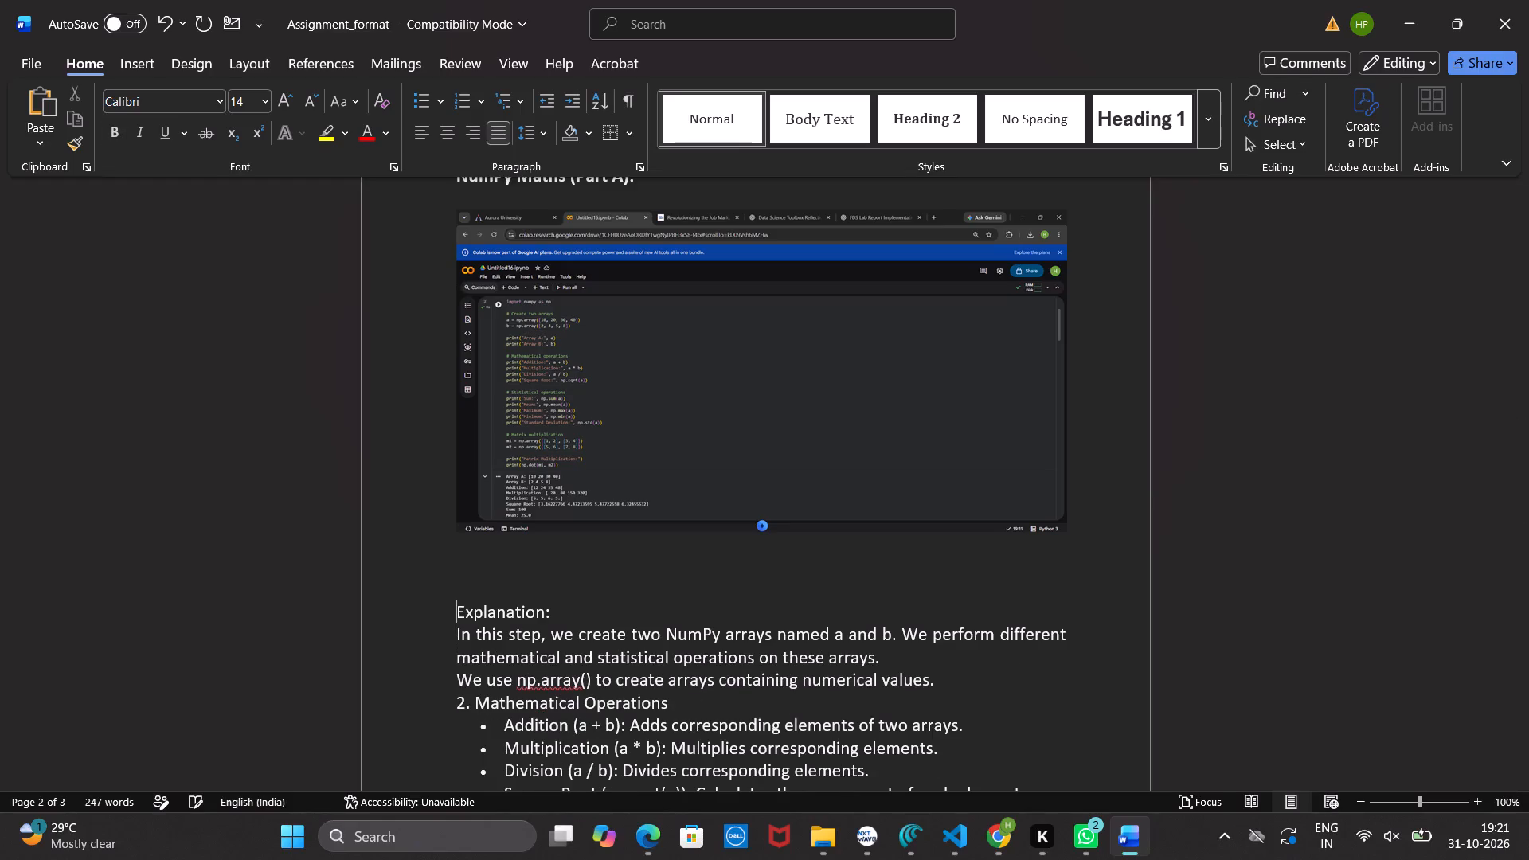
{"action": "key", "text": "BackSpace"}
Start a new unbulleted line below the Purpose bullet that closes the NumPy Maths section.
{"action": "scroll", "coordinate": [604, 712], "scroll_direction": "down", "scroll_amount": 2}
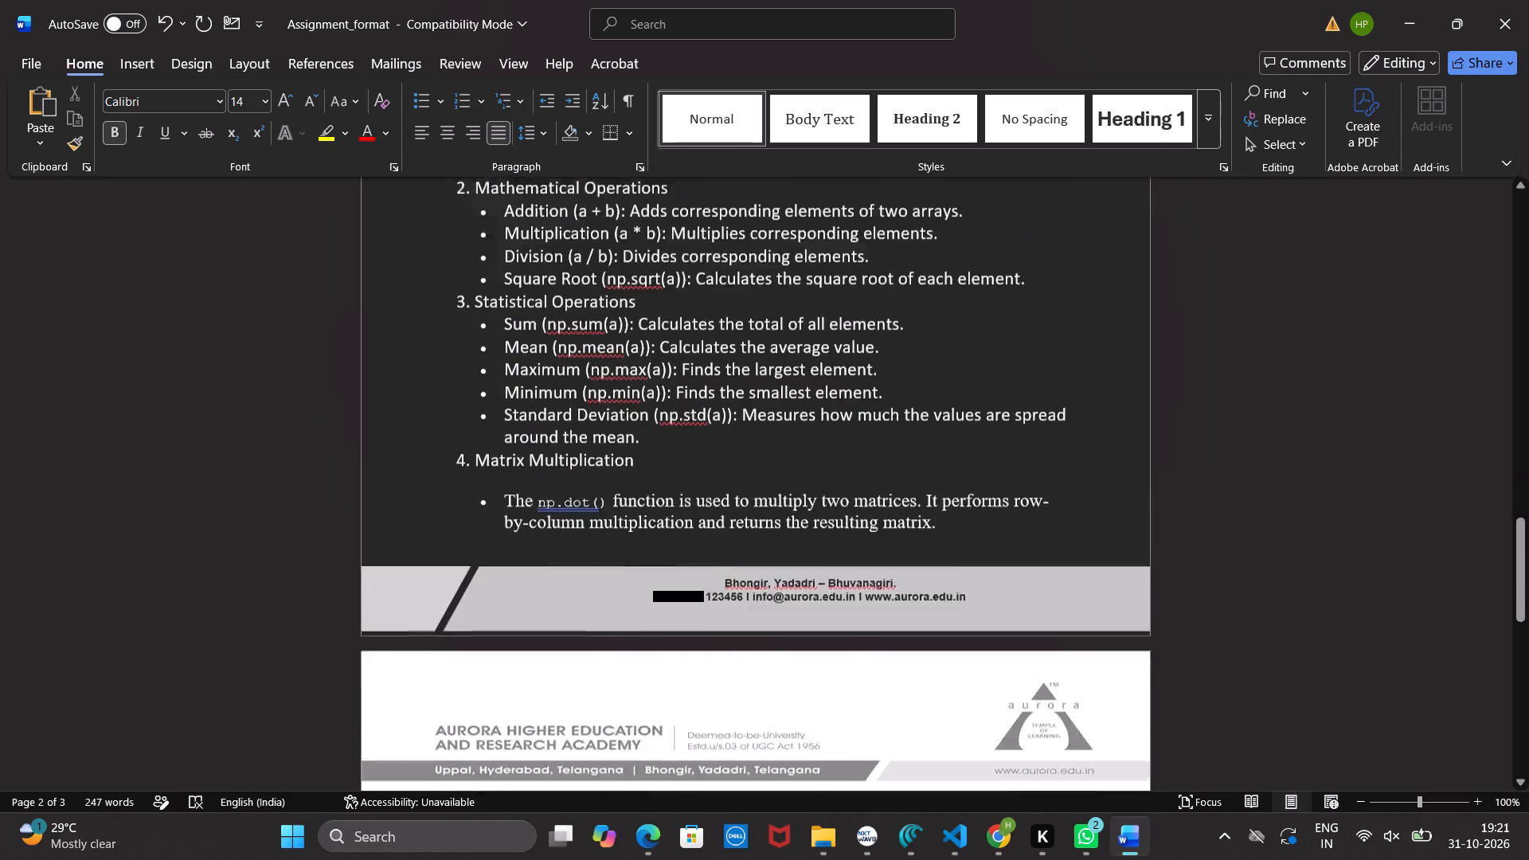
{"action": "scroll", "coordinate": [604, 712], "scroll_direction": "down", "scroll_amount": 2}
{"action": "left_click", "coordinate": [703, 586]}
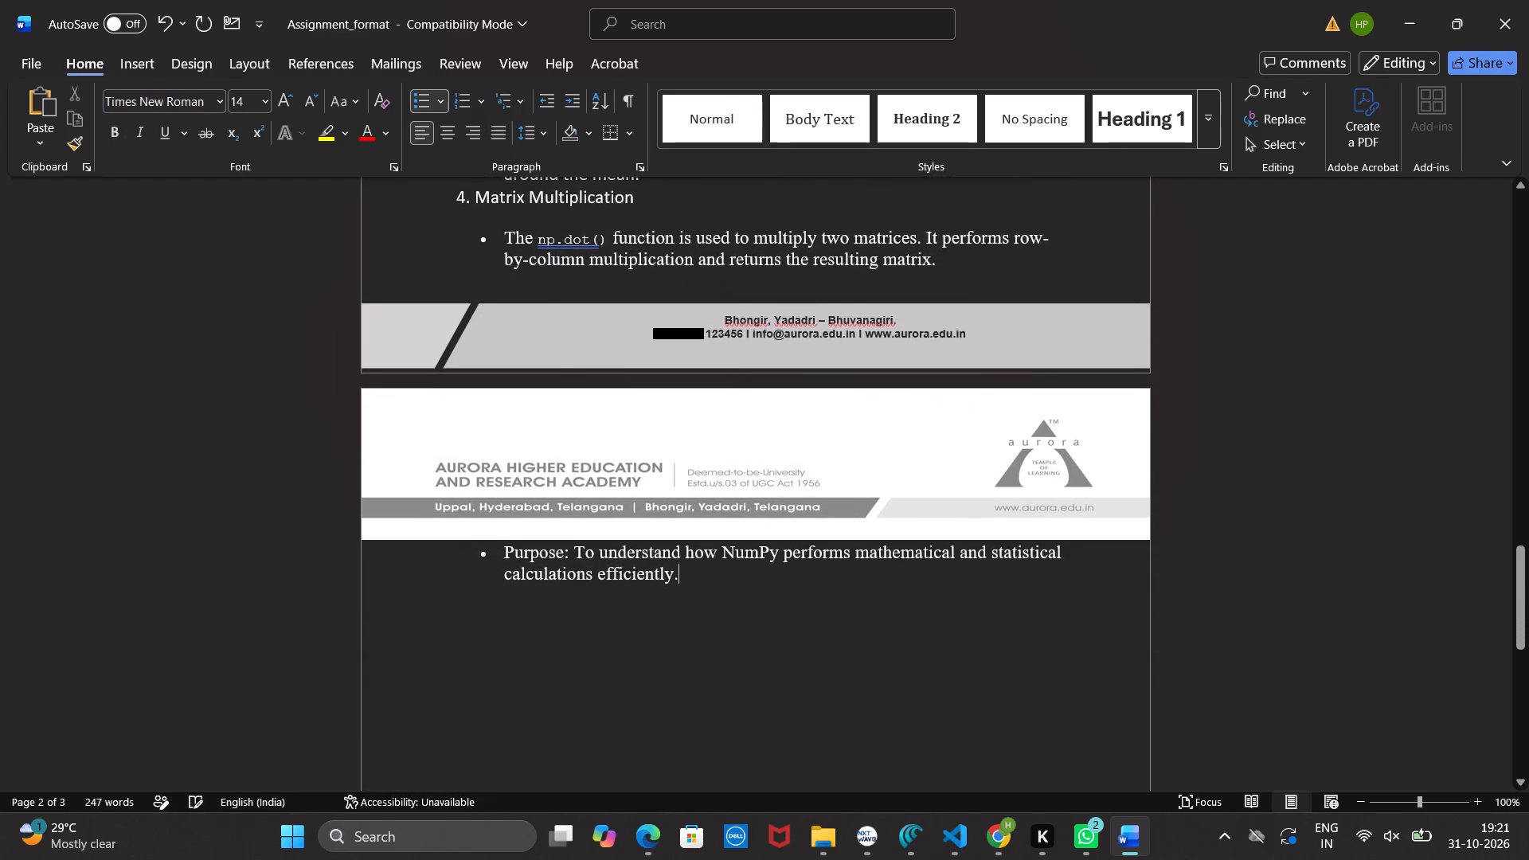
{"action": "key", "text": "Return"}
{"action": "key", "text": "Return"}
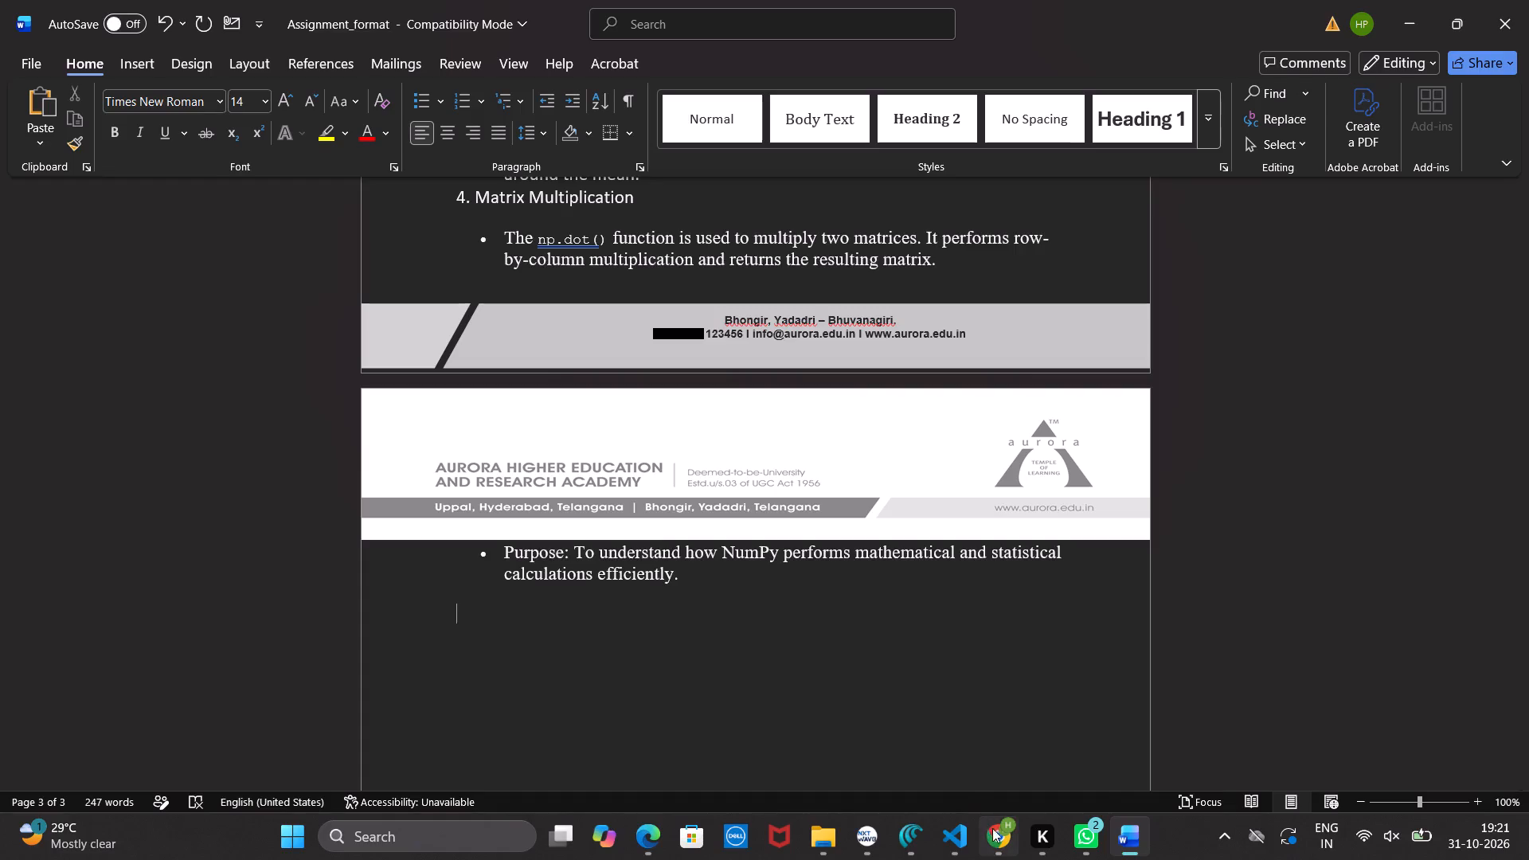
Switch to the Untitled16.ipynb Colab notebook in Chrome.
{"action": "left_click", "coordinate": [980, 754]}
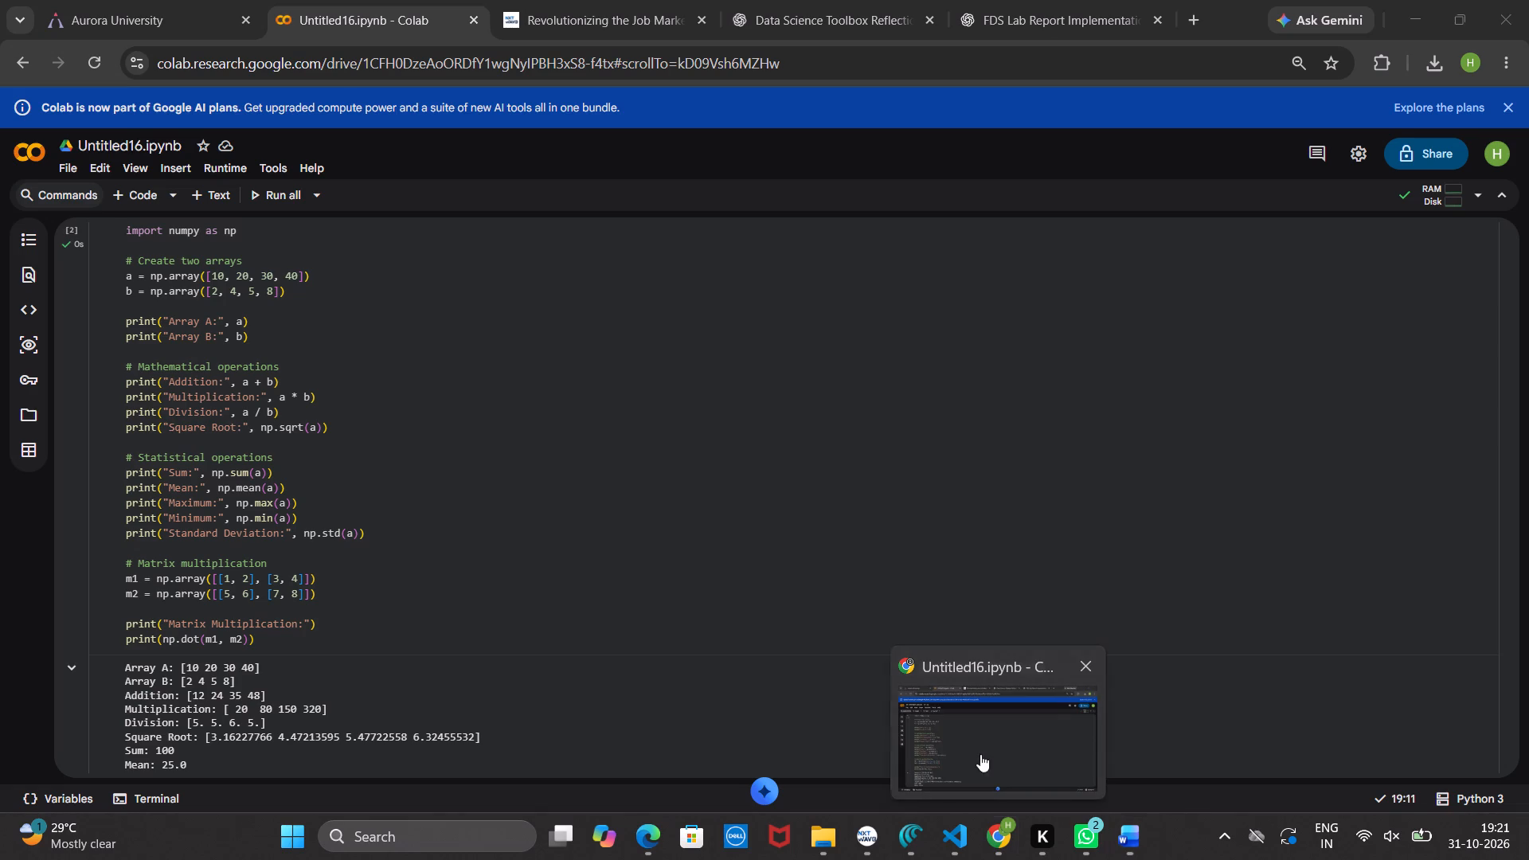
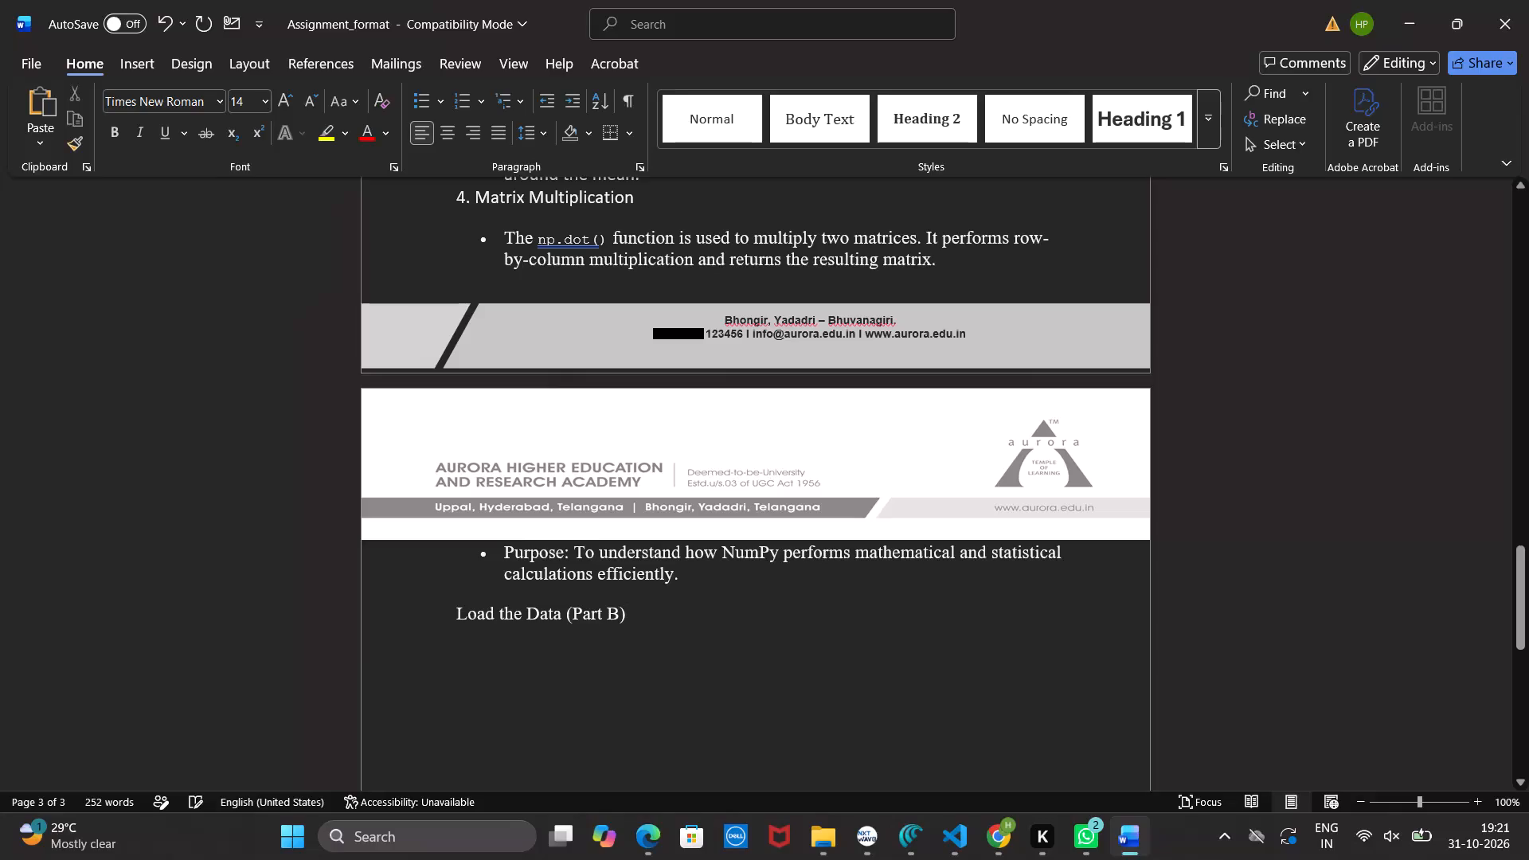
End the Load the Data (Part B) heading with a colon, add a new line below it, and make the heading bold.
{"action": "key", "text": "shift+colon"}
{"action": "key", "text": "Return"}
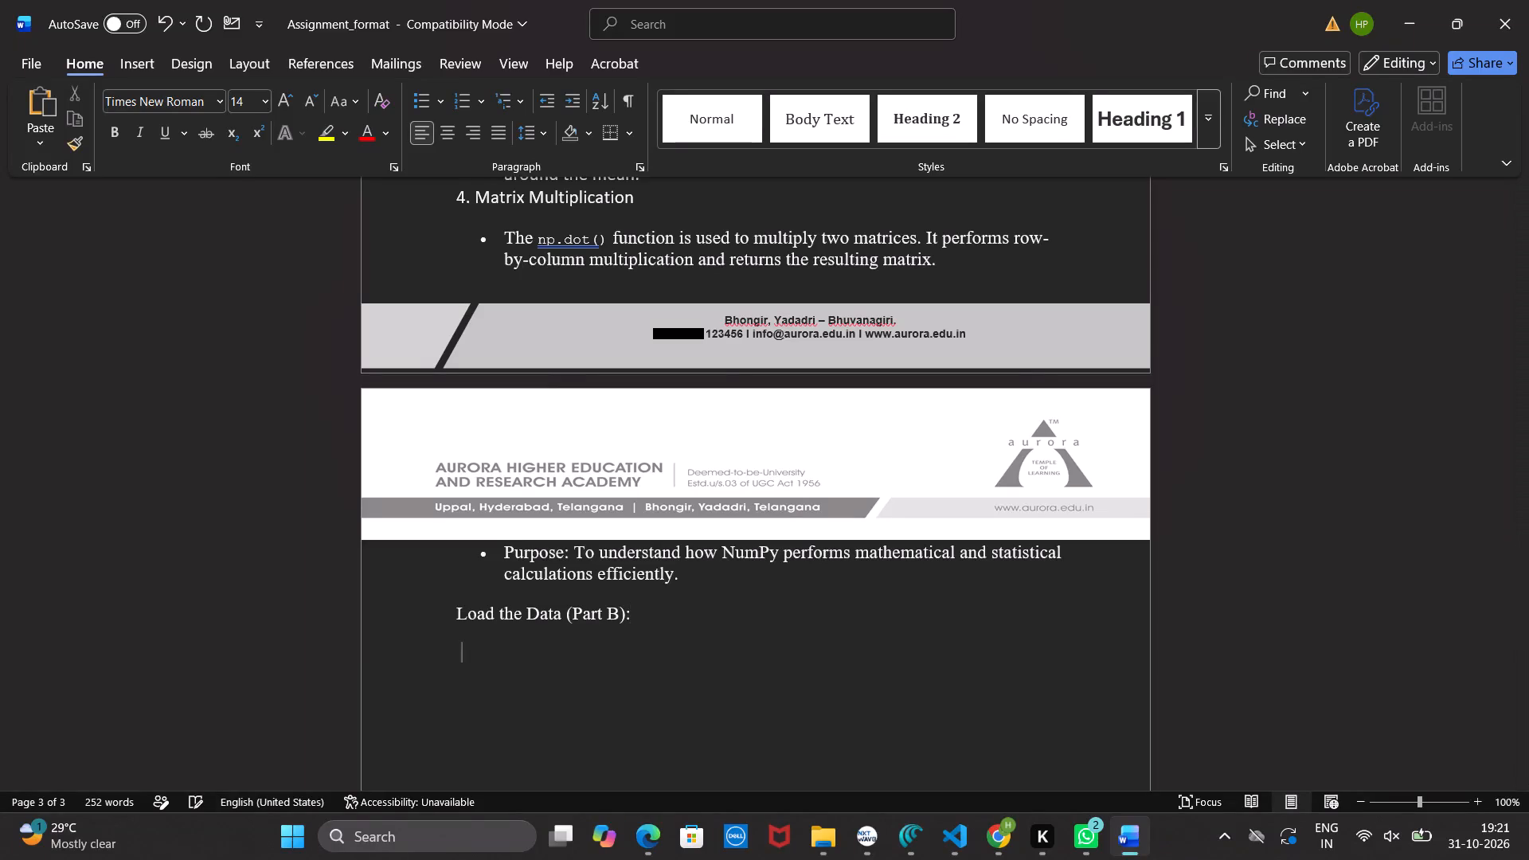
{"action": "left_click_drag", "start_coordinate": [452, 617], "coordinate": [647, 629]}
{"action": "left_click", "coordinate": [660, 592]}
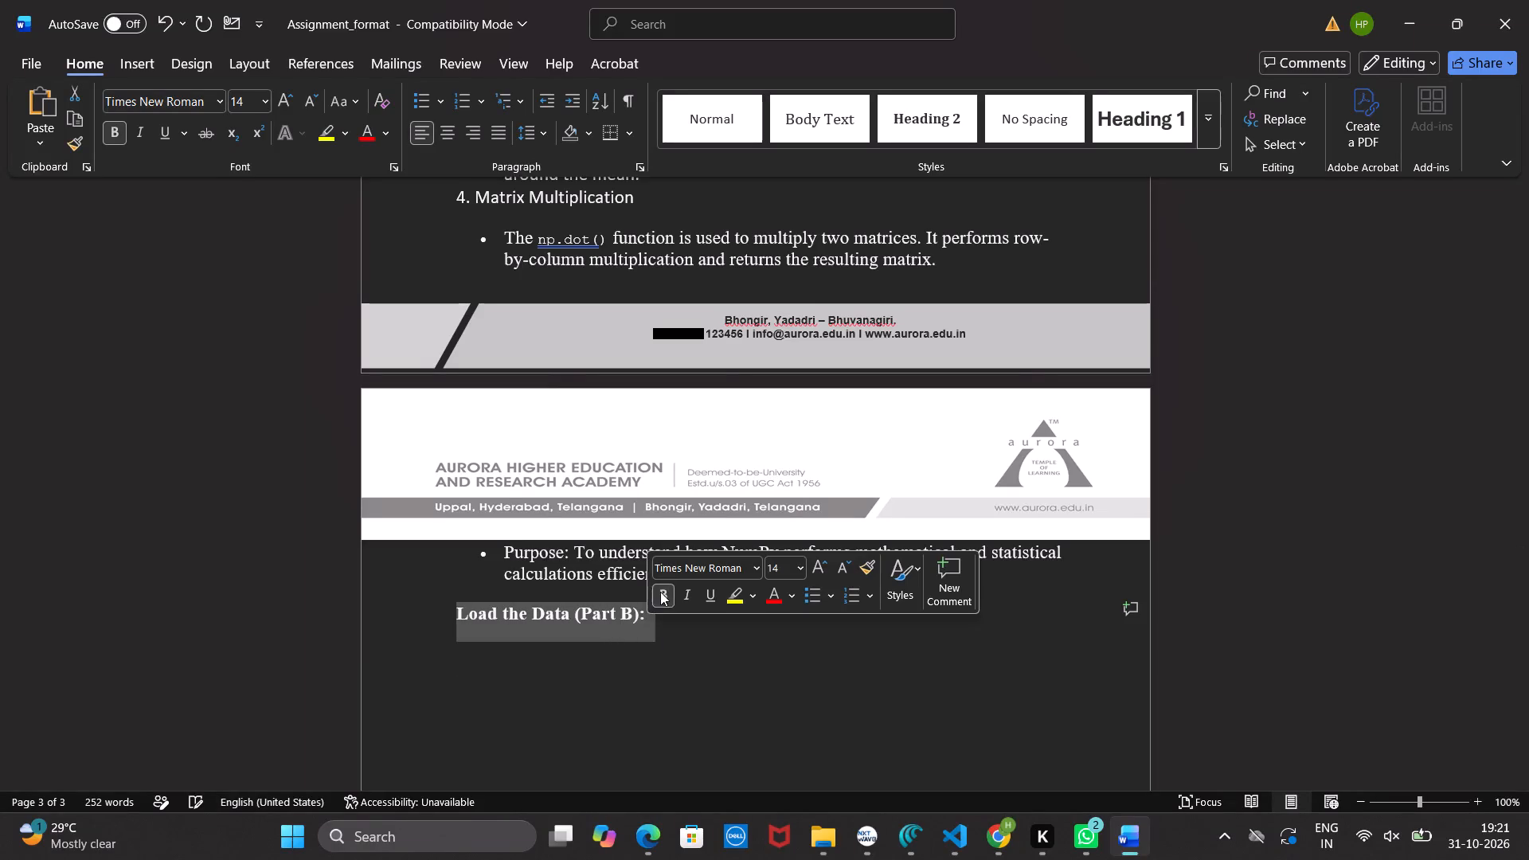
{"action": "left_click", "coordinate": [650, 651]}
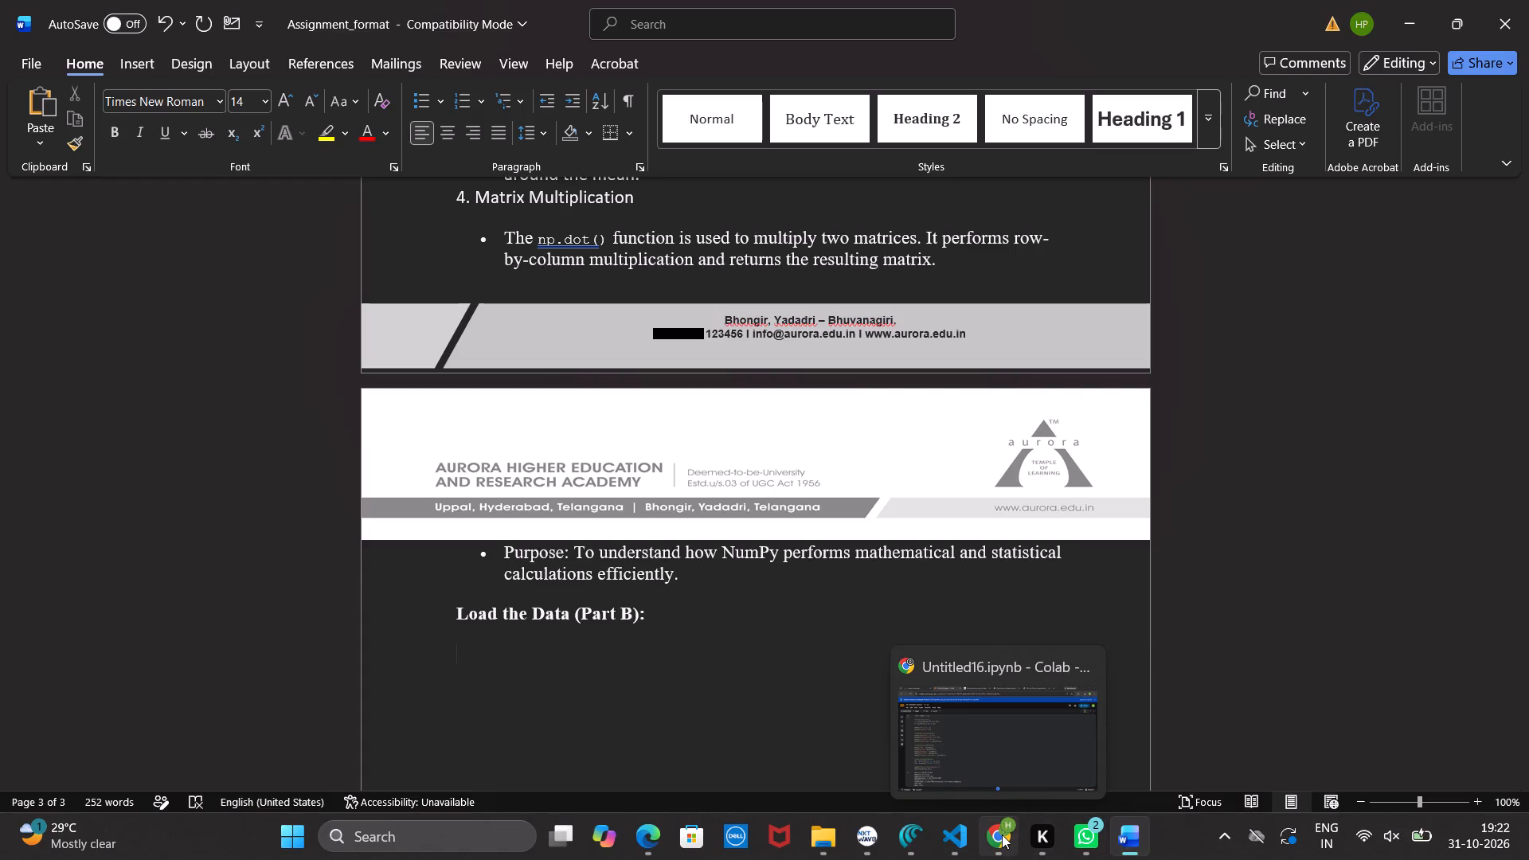
{"action": "left_click", "coordinate": [1007, 755]}
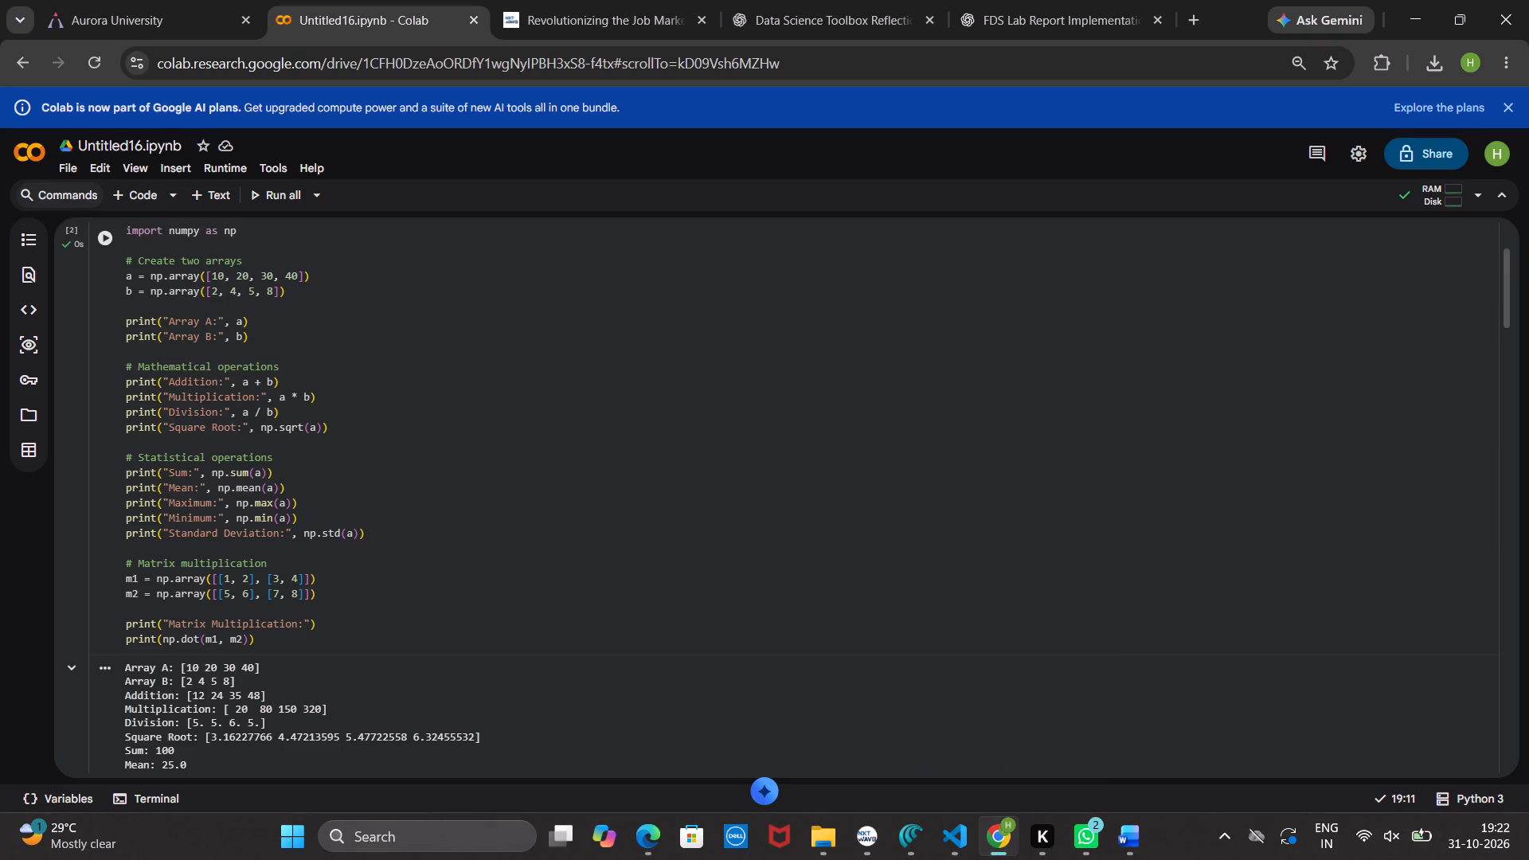
{"action": "scroll", "coordinate": [592, 484], "scroll_direction": "down", "scroll_amount": 2}
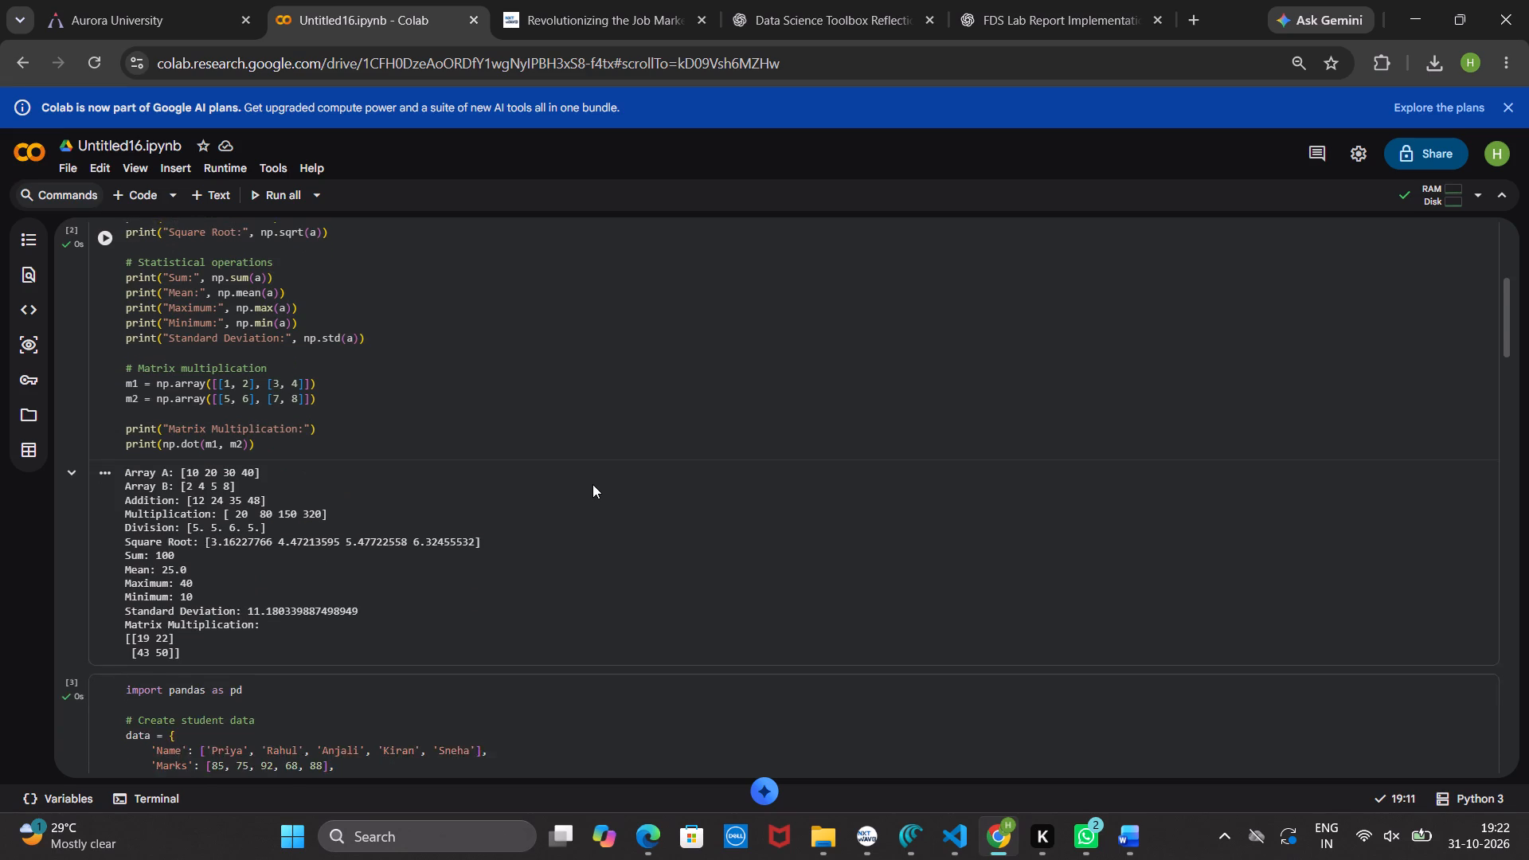
{"action": "scroll", "coordinate": [592, 484], "scroll_direction": "down", "scroll_amount": 3}
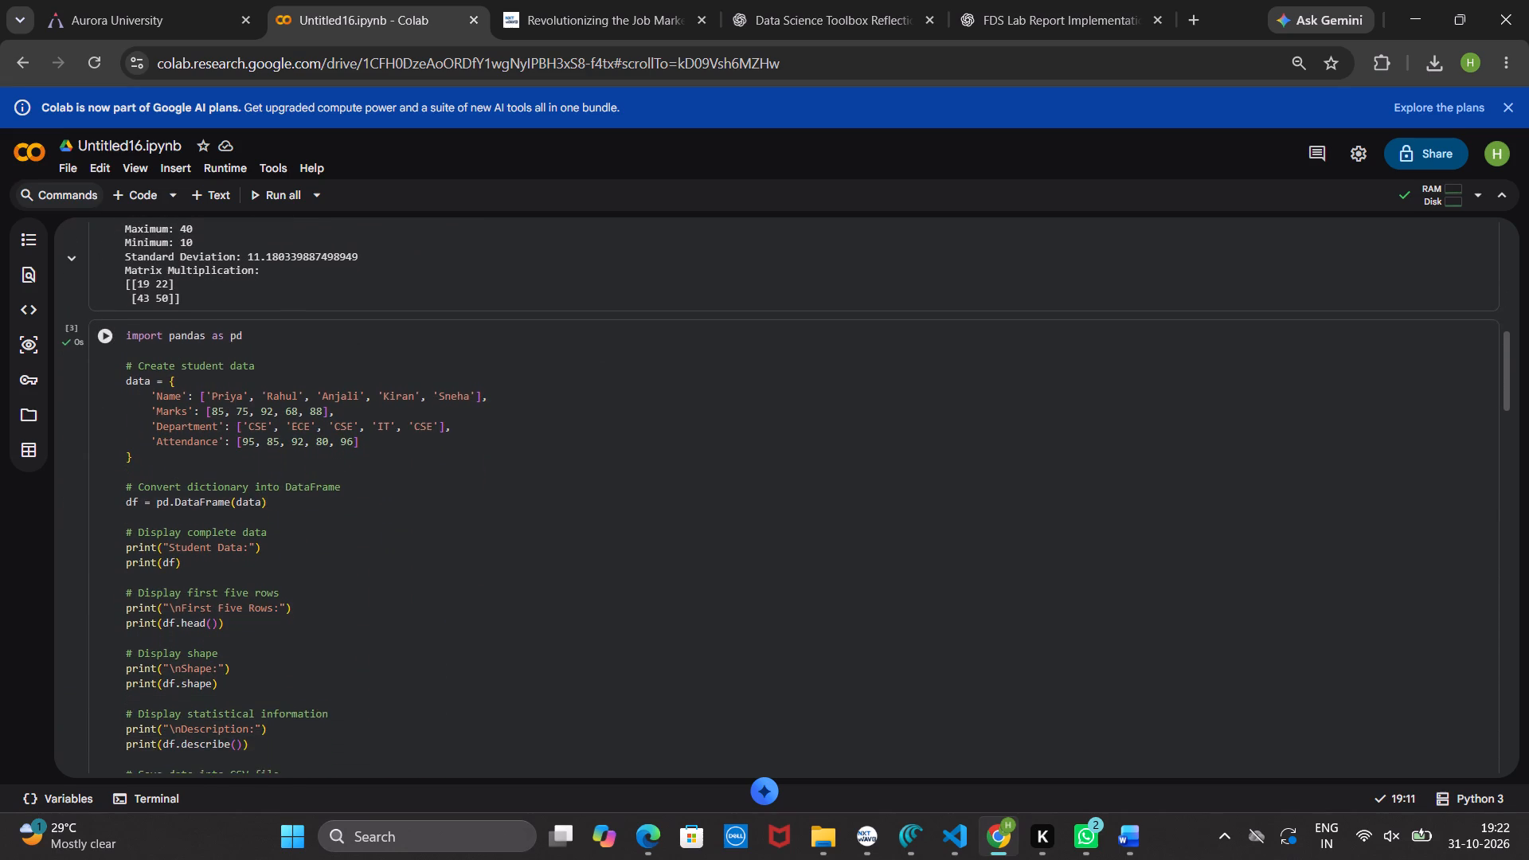
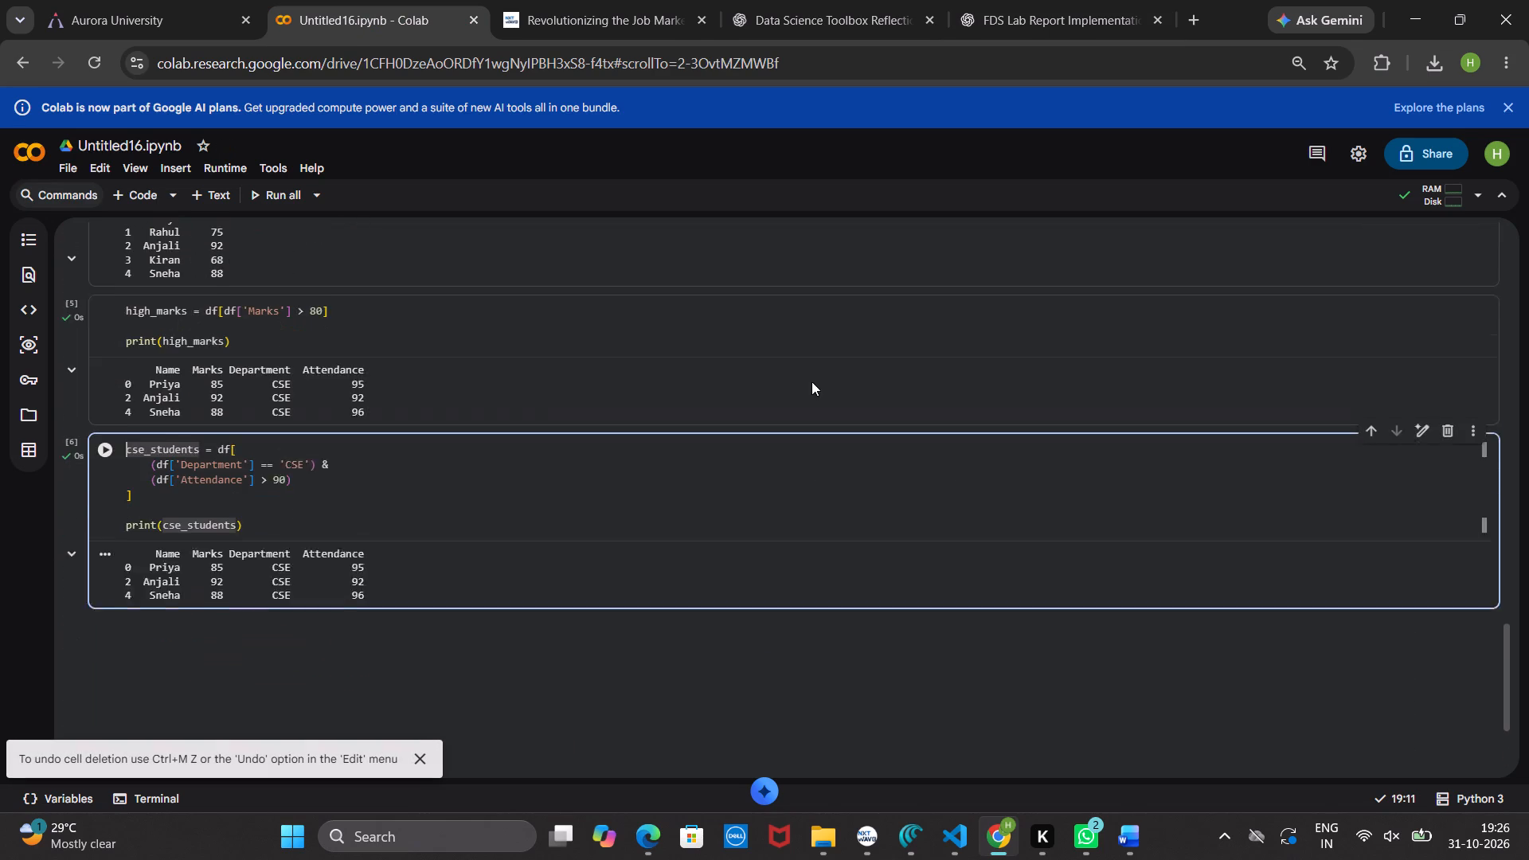
{"action": "scroll", "coordinate": [811, 381], "scroll_direction": "up", "scroll_amount": 6}
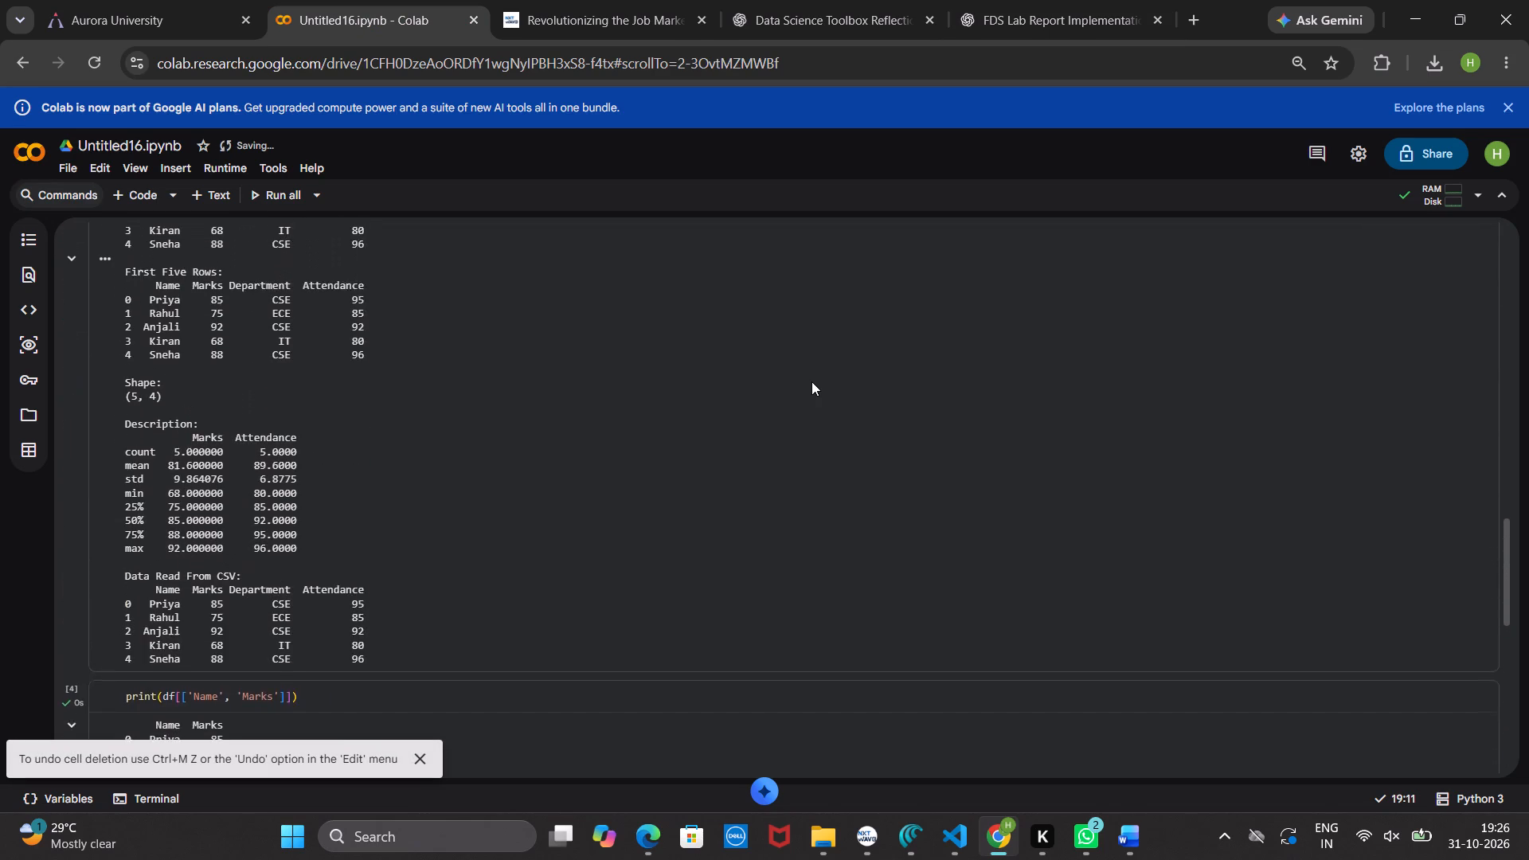
{"action": "scroll", "coordinate": [811, 381], "scroll_direction": "up", "scroll_amount": 5}
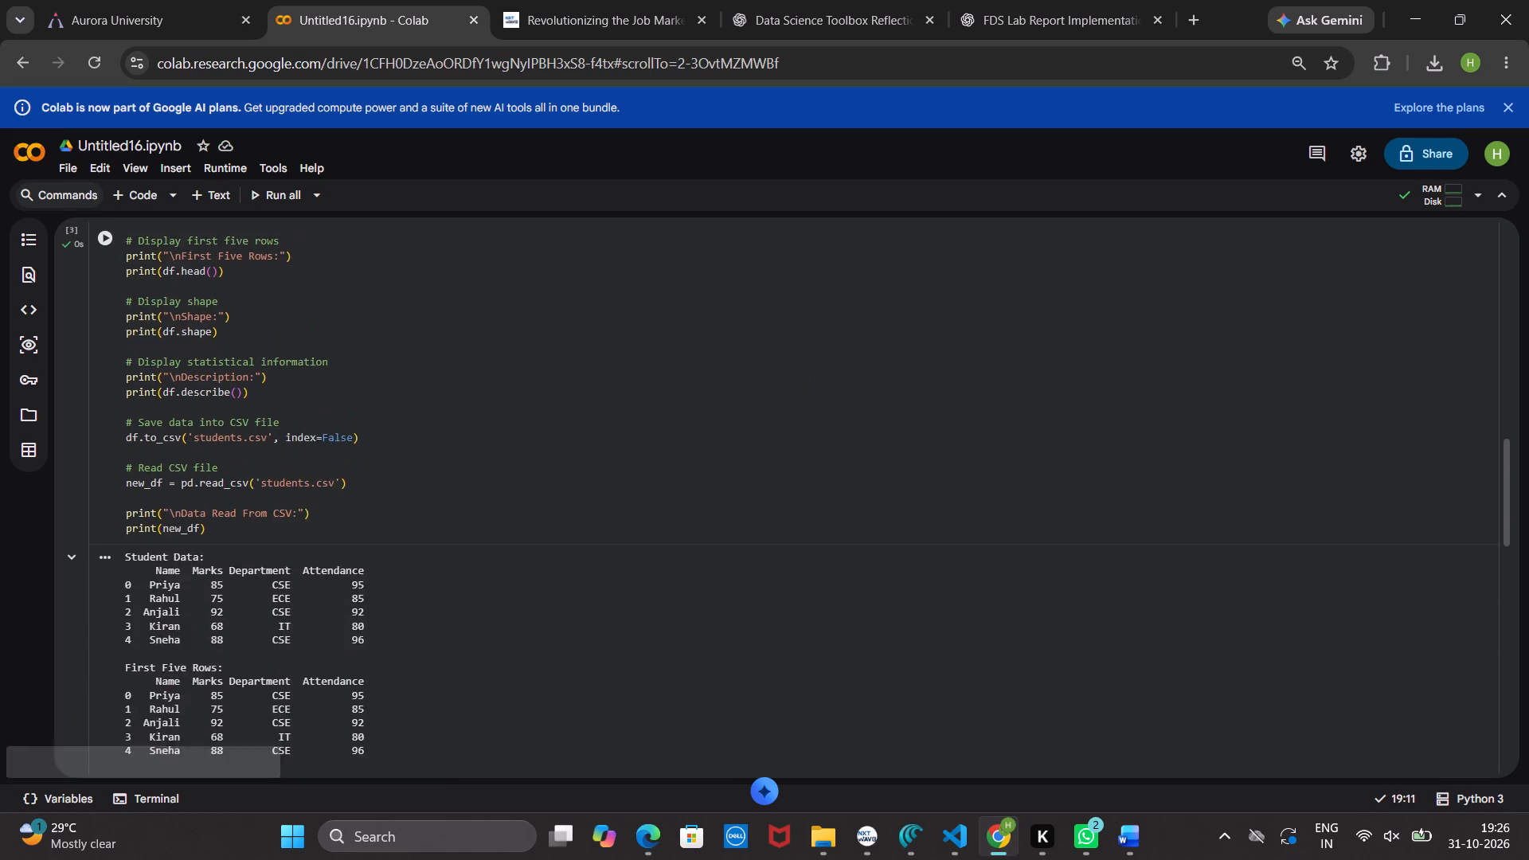
{"action": "scroll", "coordinate": [811, 381], "scroll_direction": "up", "scroll_amount": 2}
{"action": "scroll", "coordinate": [811, 381], "scroll_direction": "down", "scroll_amount": 1}
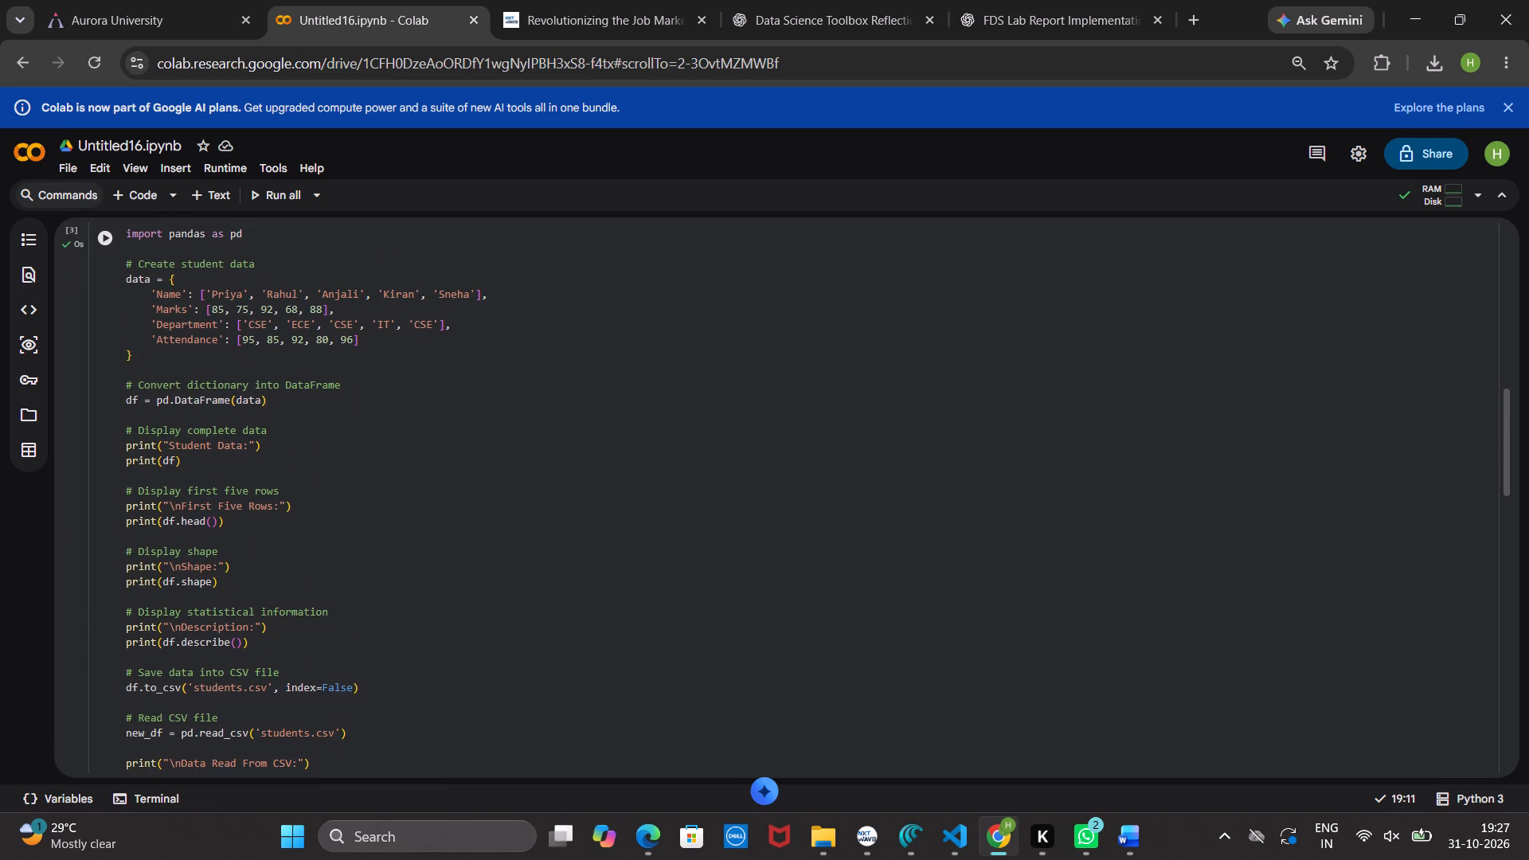
{"action": "scroll", "coordinate": [811, 381], "scroll_direction": "down", "scroll_amount": 2}
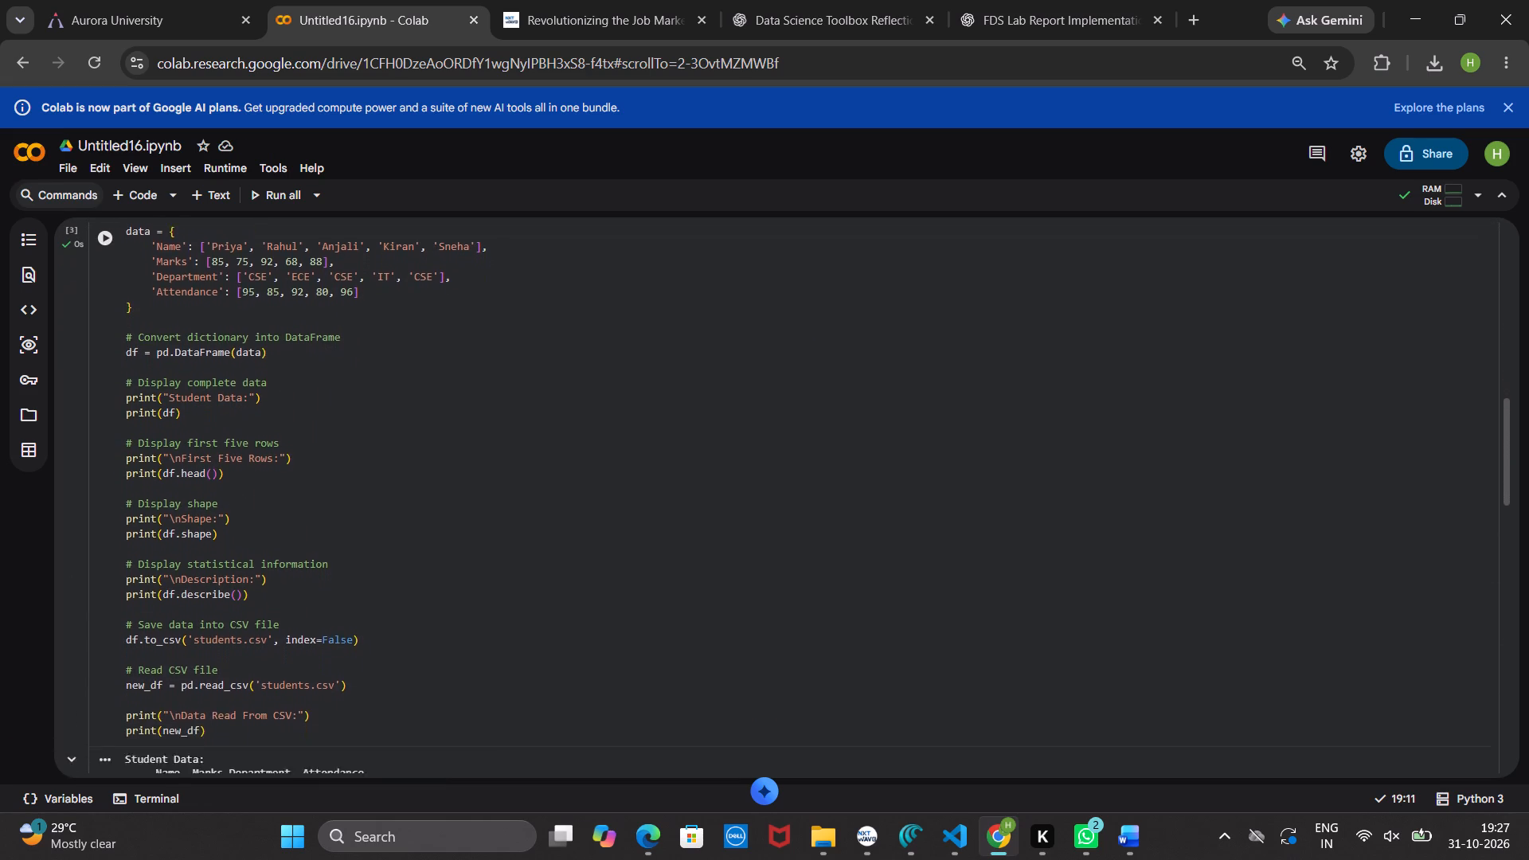
{"action": "scroll", "coordinate": [811, 381], "scroll_direction": "down", "scroll_amount": 5}
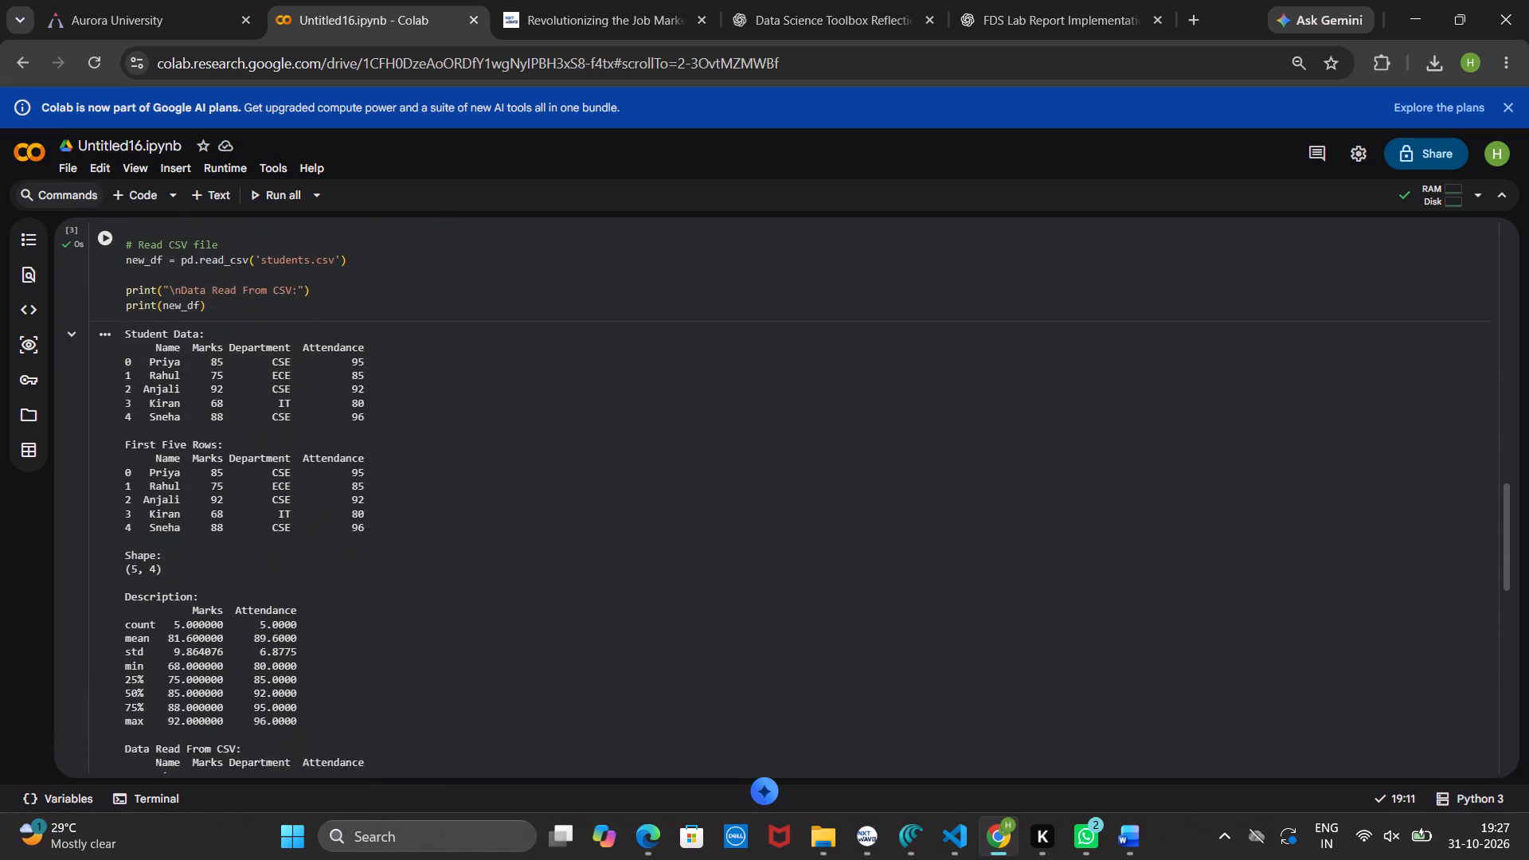
{"action": "scroll", "coordinate": [811, 381], "scroll_direction": "down", "scroll_amount": 1}
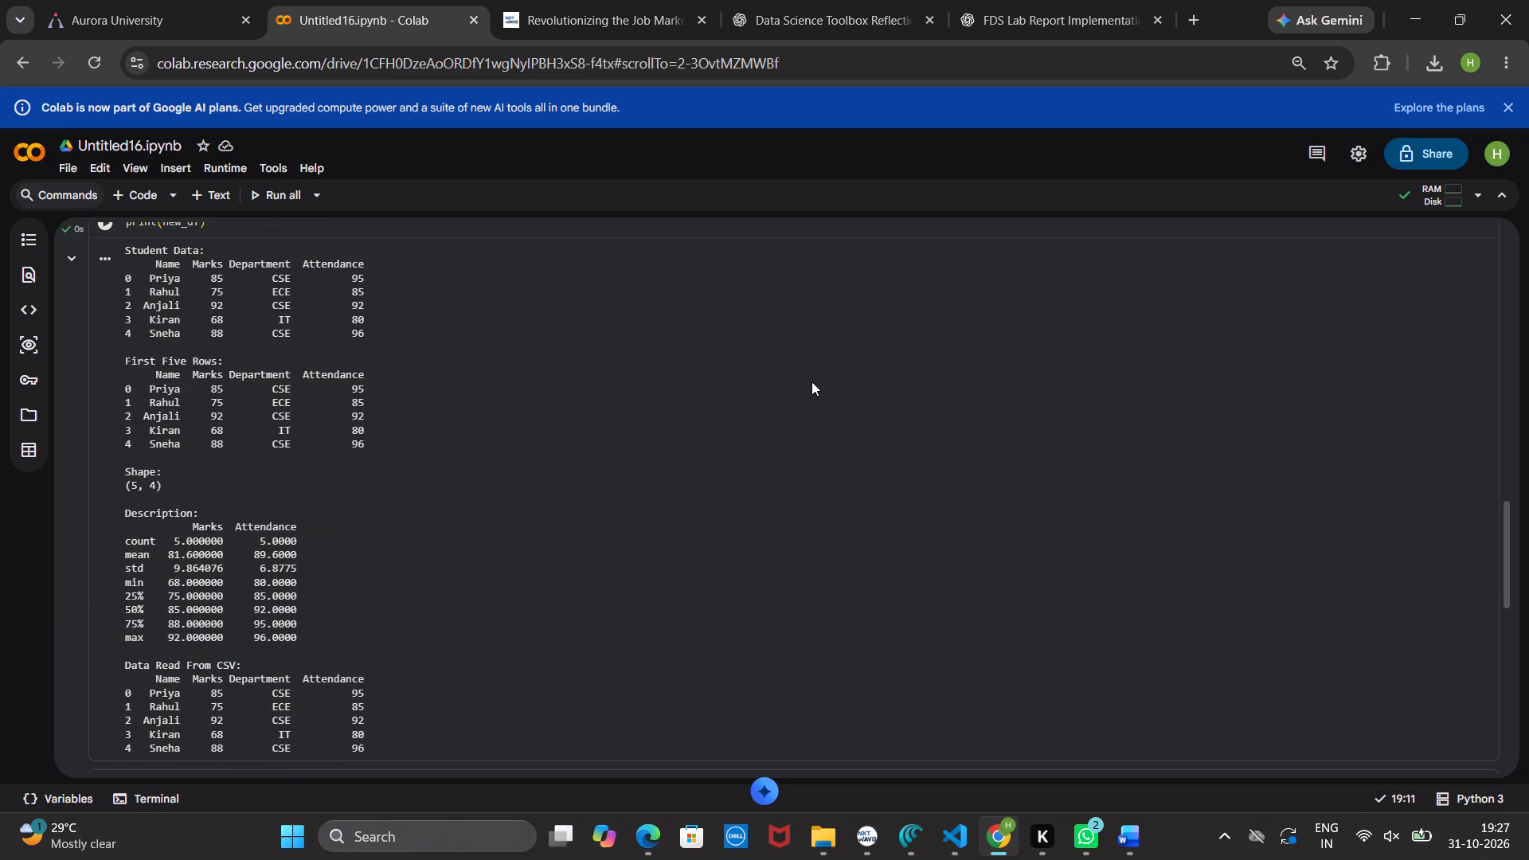
{"action": "scroll", "coordinate": [811, 381], "scroll_direction": "up", "scroll_amount": 3}
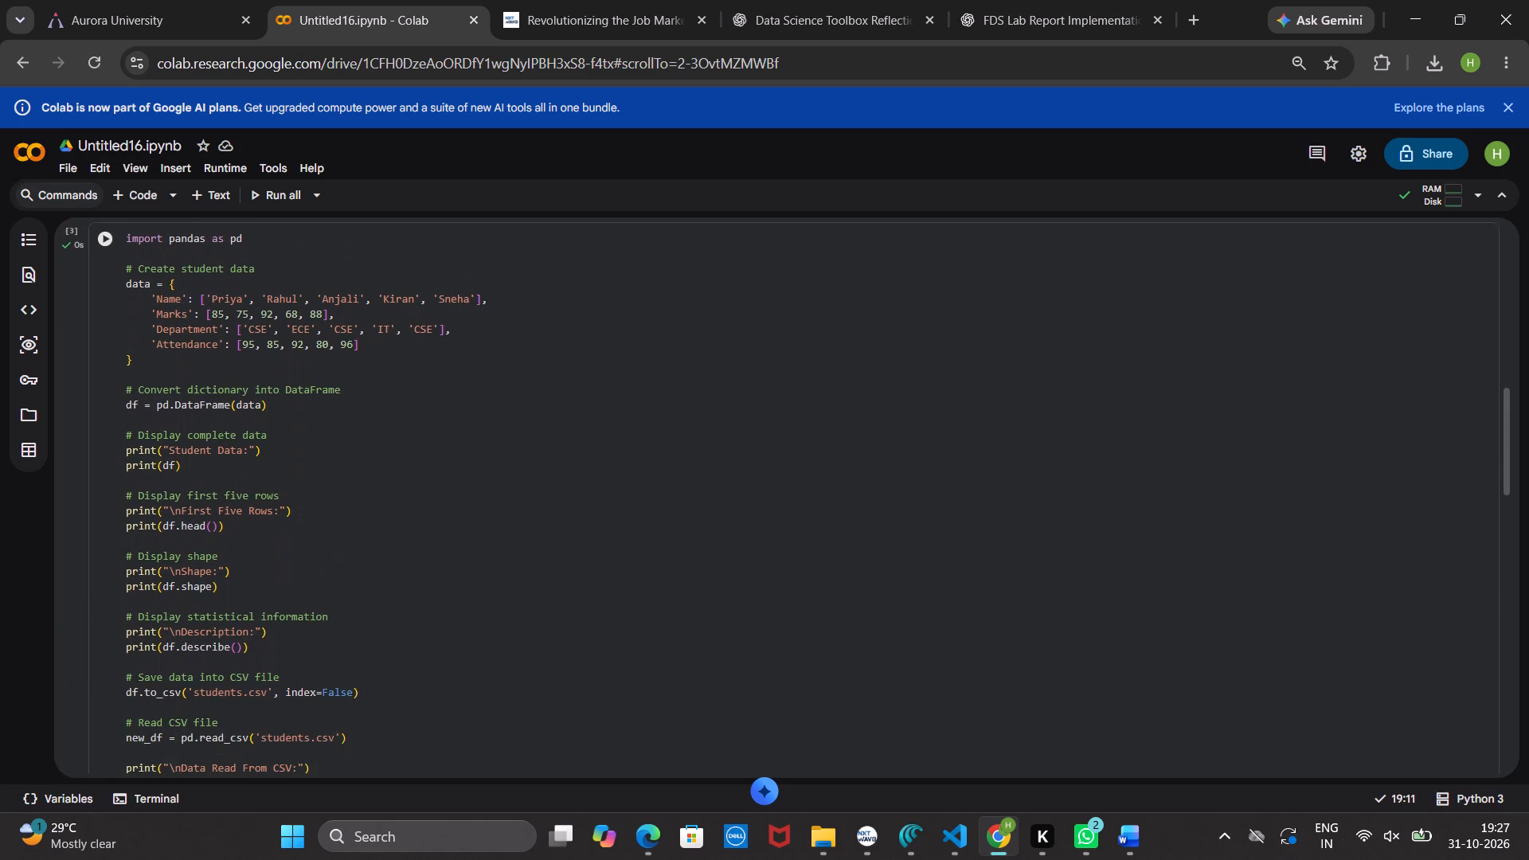
{"action": "scroll", "coordinate": [811, 381], "scroll_direction": "up", "scroll_amount": 3}
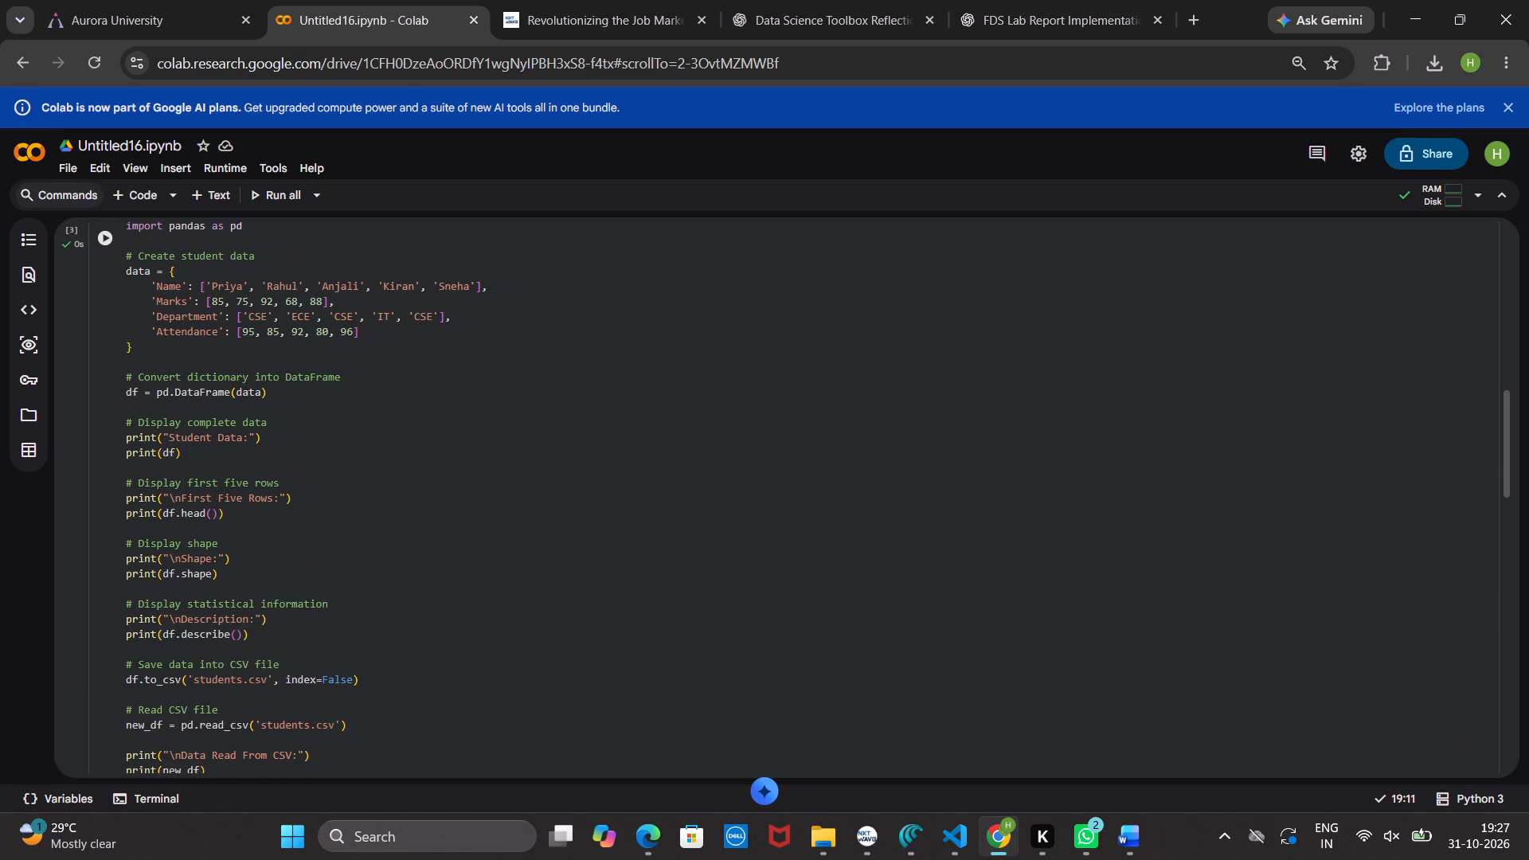
{"action": "key", "text": "Print"}
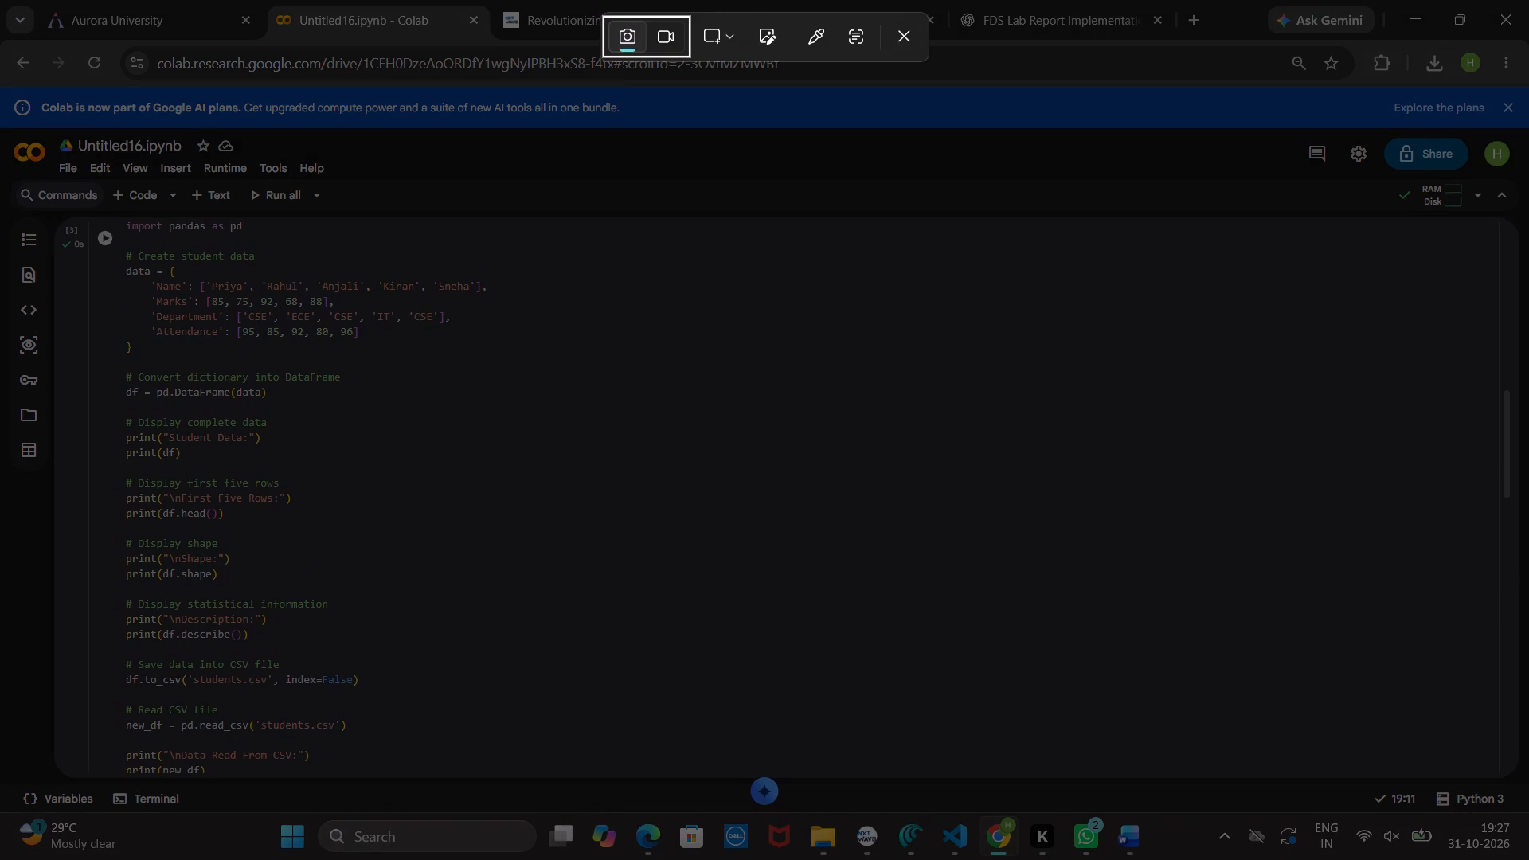
{"action": "left_click_drag", "start_coordinate": [0, 1], "coordinate": [1239, 735]}
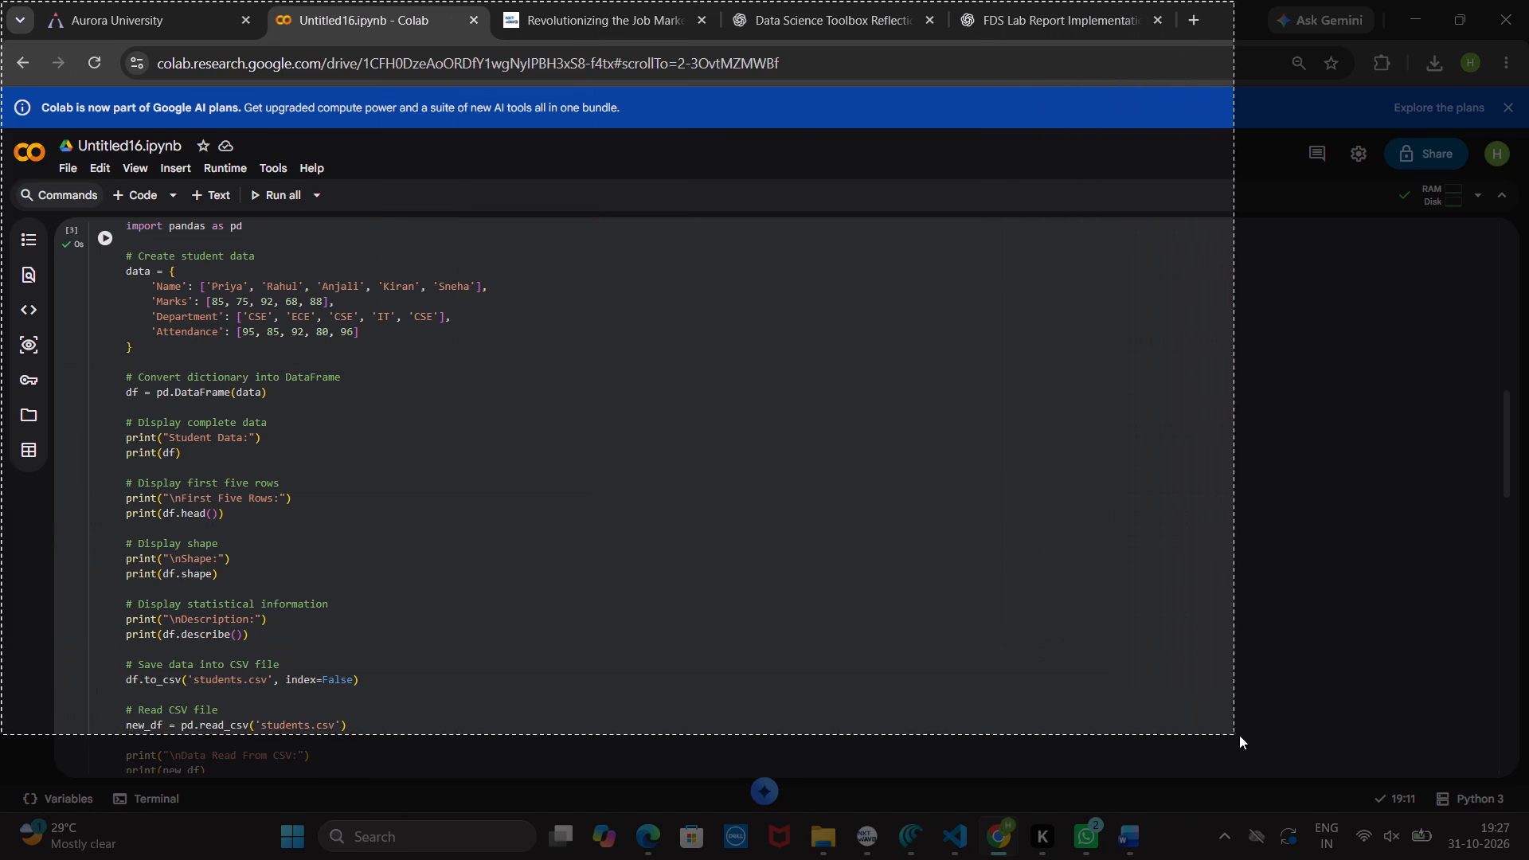
{"action": "left_click_drag", "start_coordinate": [1239, 735], "coordinate": [1528, 813]}
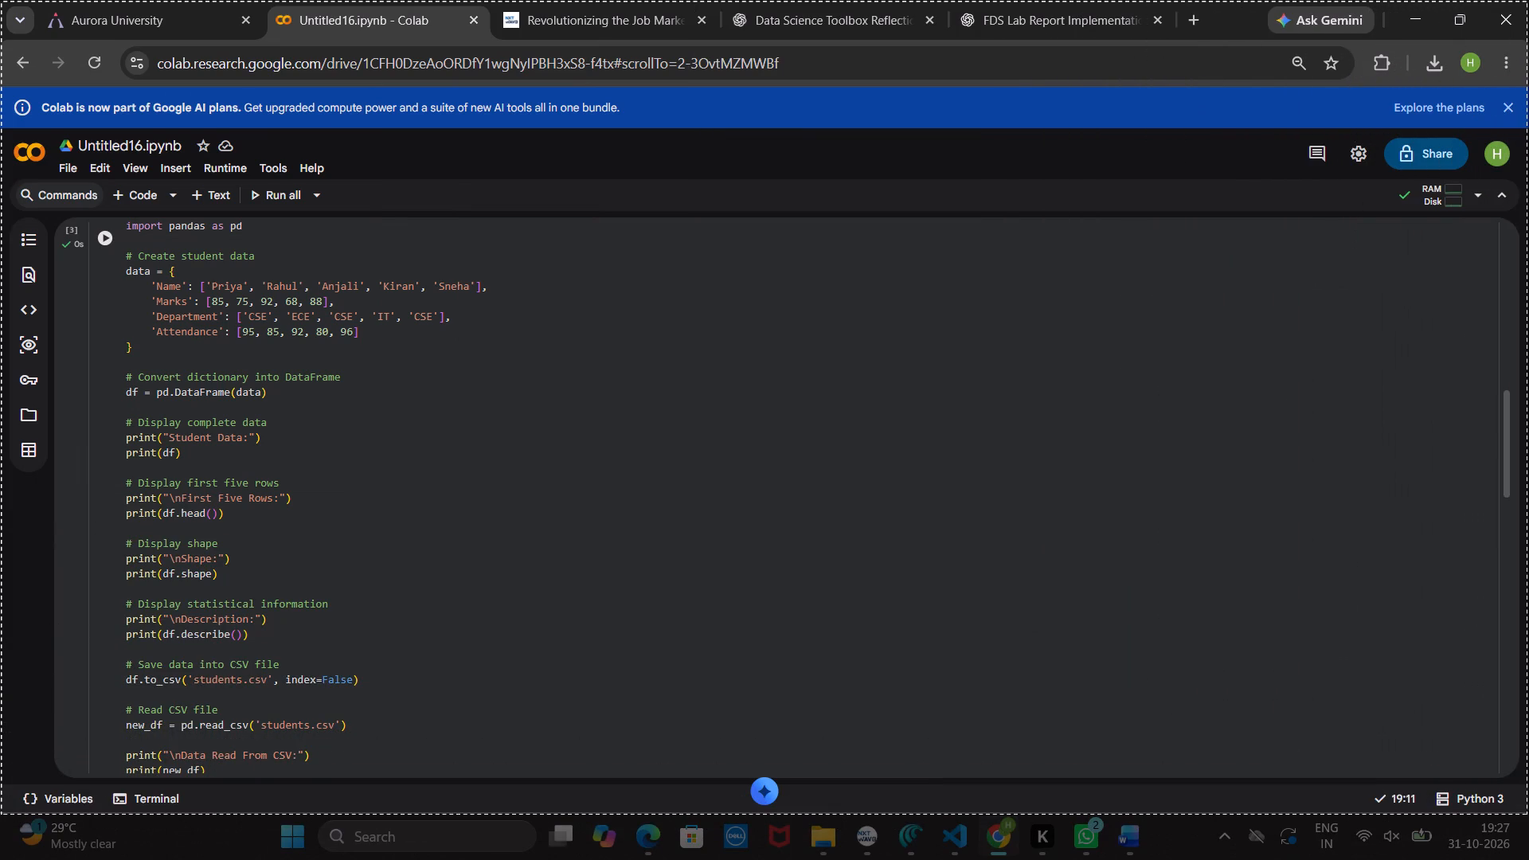
{"action": "left_click_drag", "start_coordinate": [1528, 813], "coordinate": [1528, 811]}
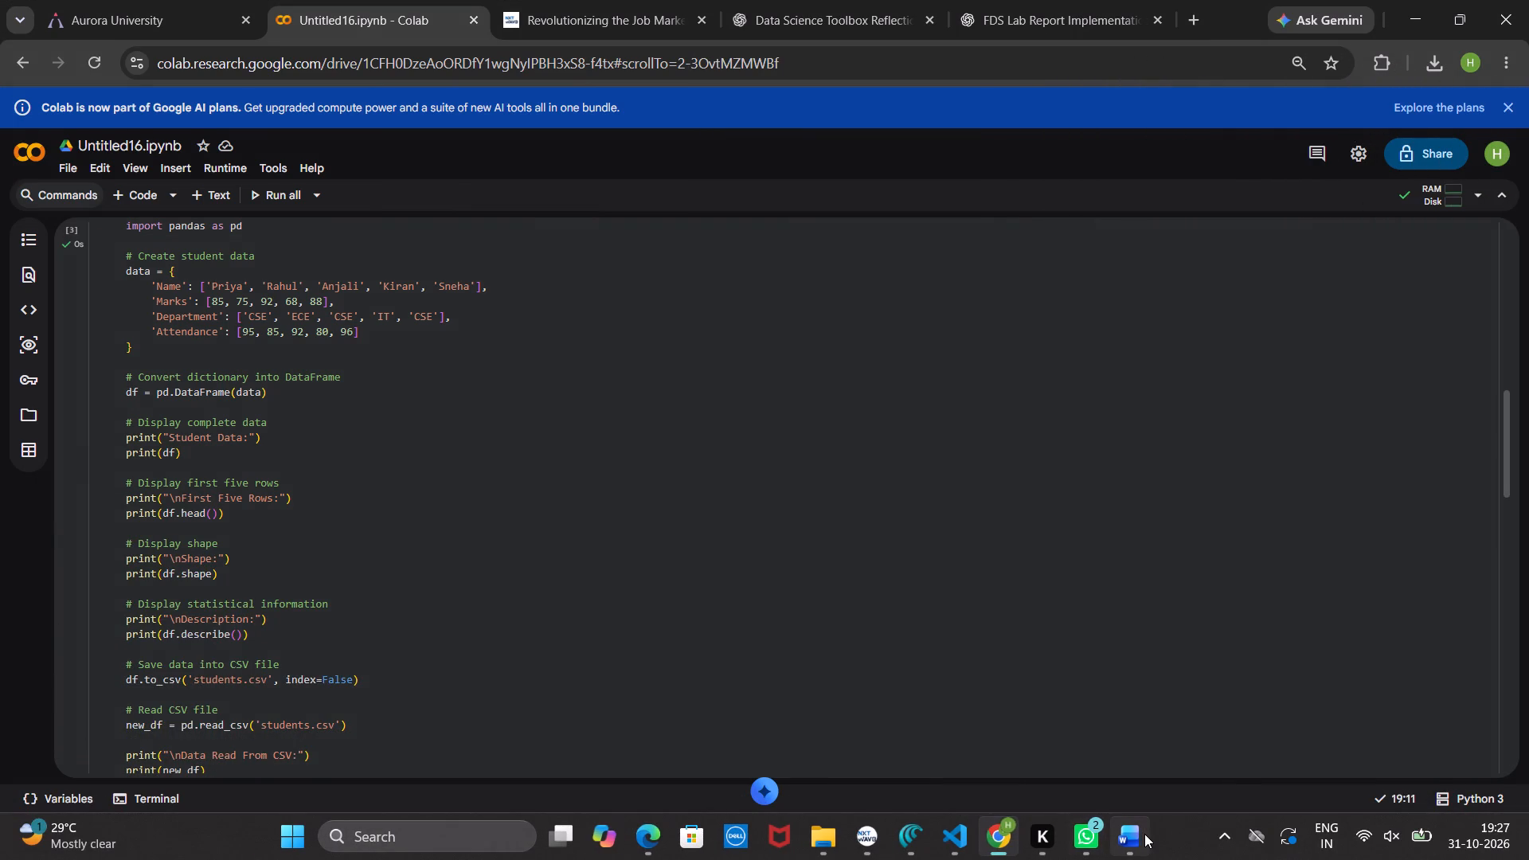
Switch to the Word report and delete the duplicate "Load the Data (Part B)" heading above Explanation.
{"action": "left_click", "coordinate": [1127, 769]}
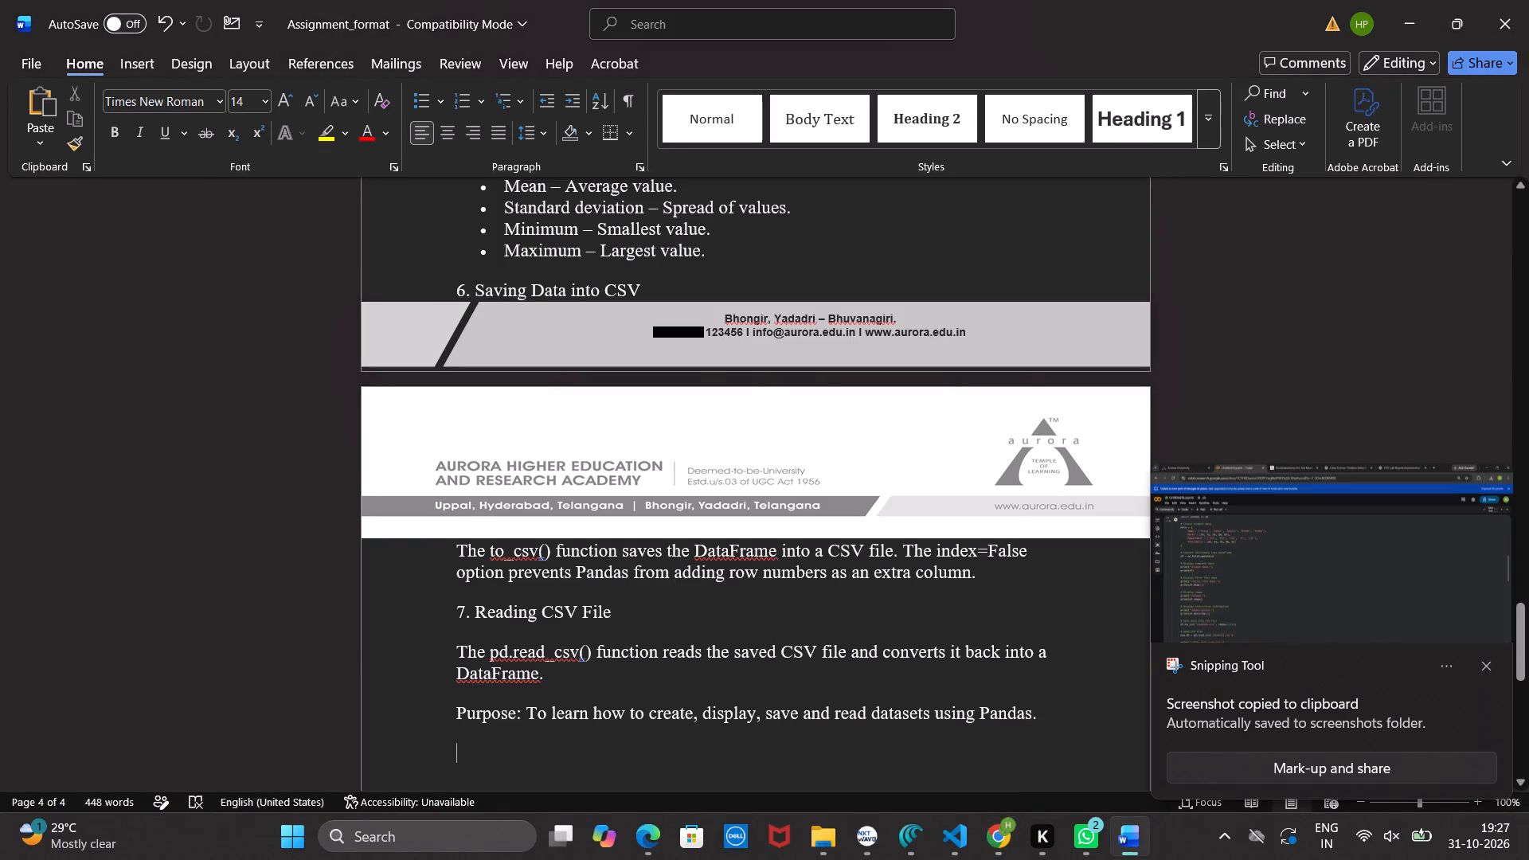
{"action": "scroll", "coordinate": [573, 471], "scroll_direction": "up", "scroll_amount": 4}
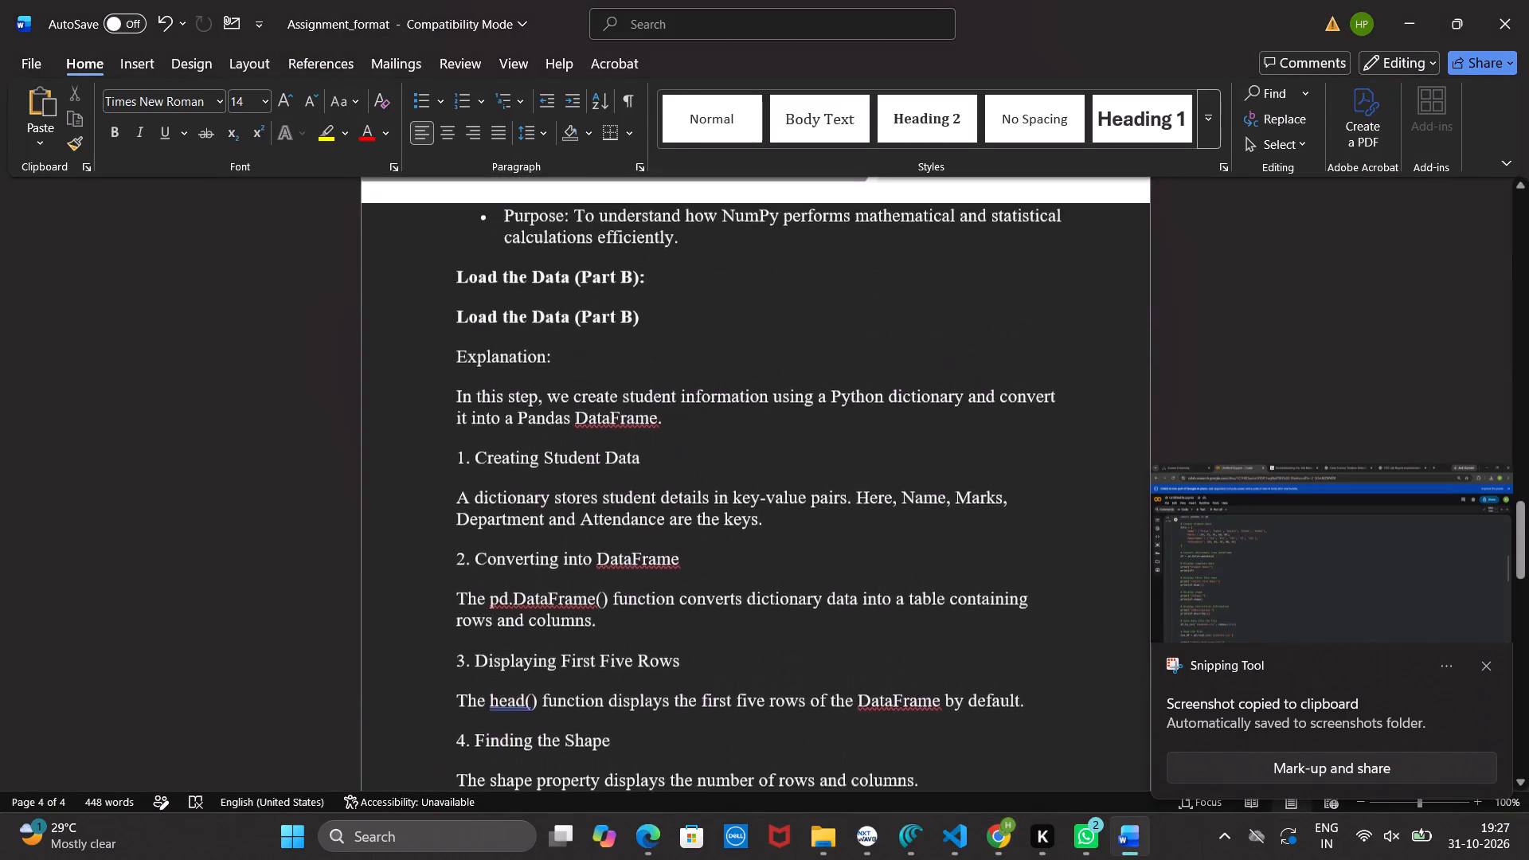
{"action": "scroll", "coordinate": [573, 471], "scroll_direction": "up", "scroll_amount": 2}
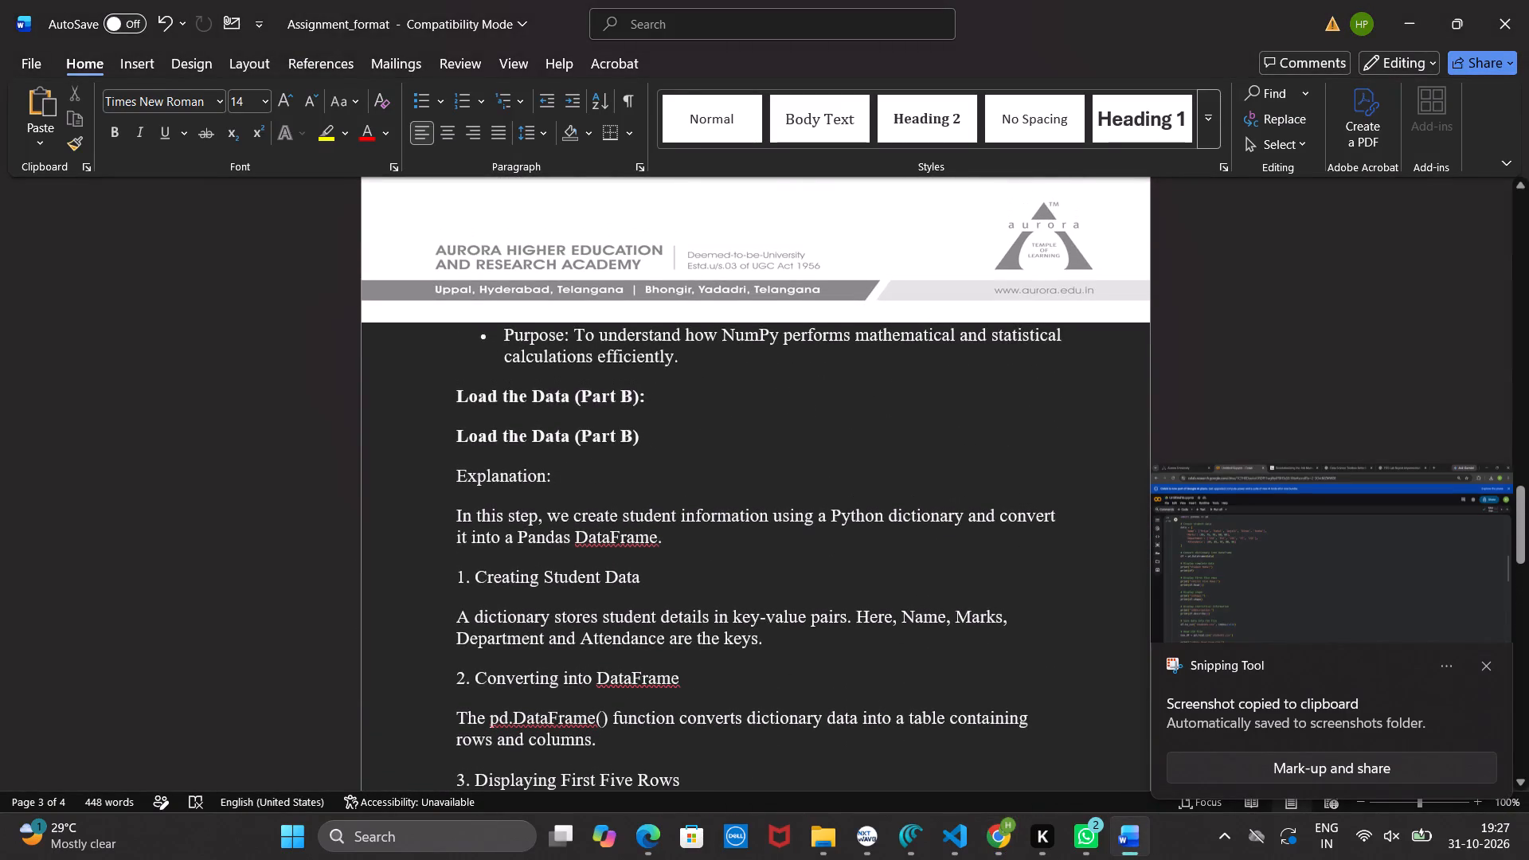
{"action": "left_click_drag", "start_coordinate": [647, 428], "coordinate": [462, 430]}
{"action": "key", "text": "BackSpace"}
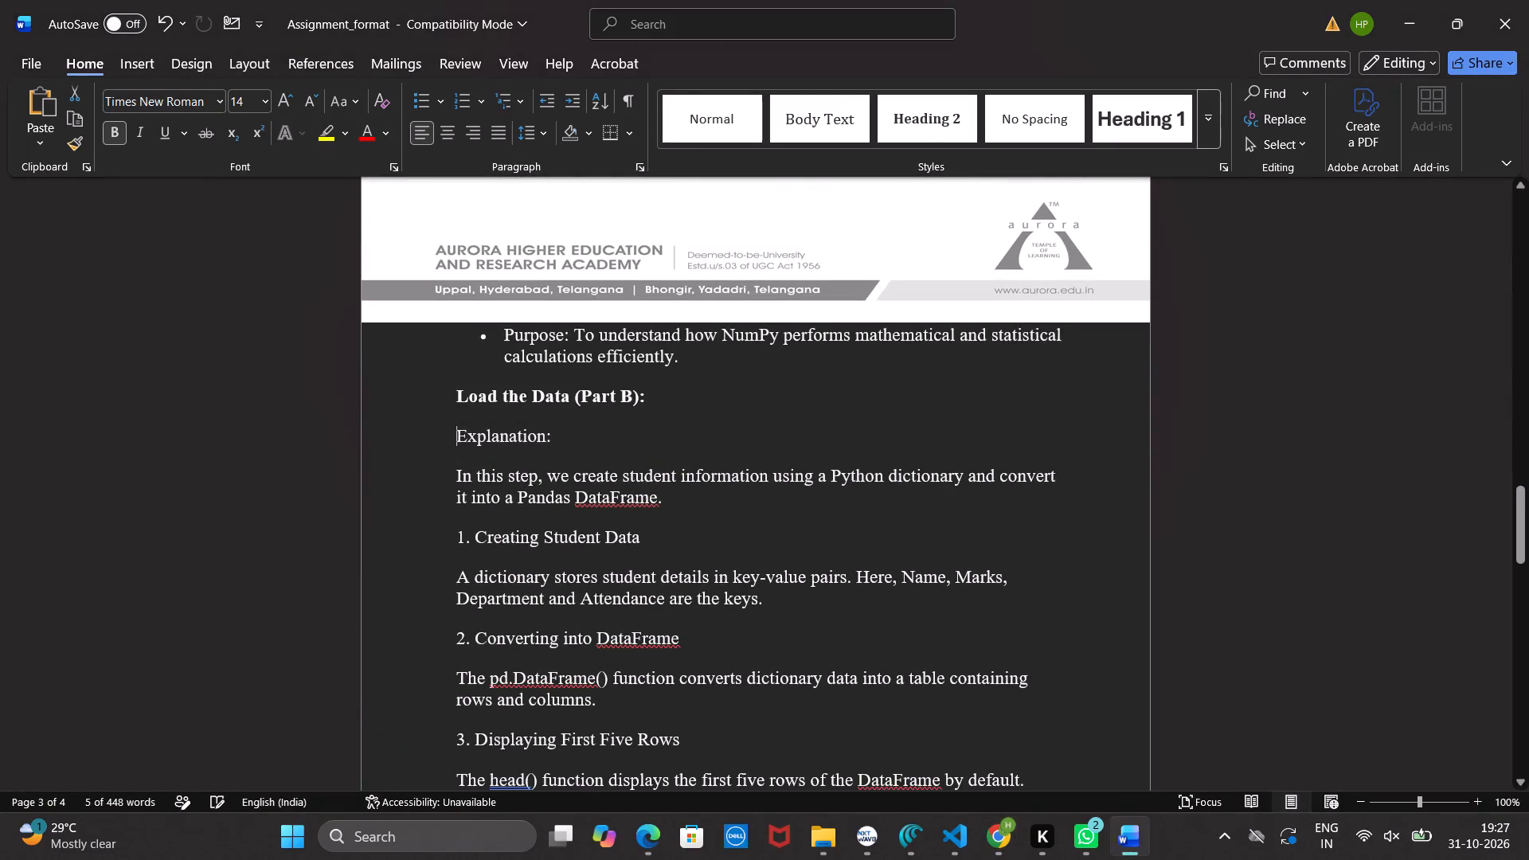
Insert the captured Colab code screenshot on a new line below the "Load the Data (Part B):" heading.
{"action": "left_click", "coordinate": [651, 393]}
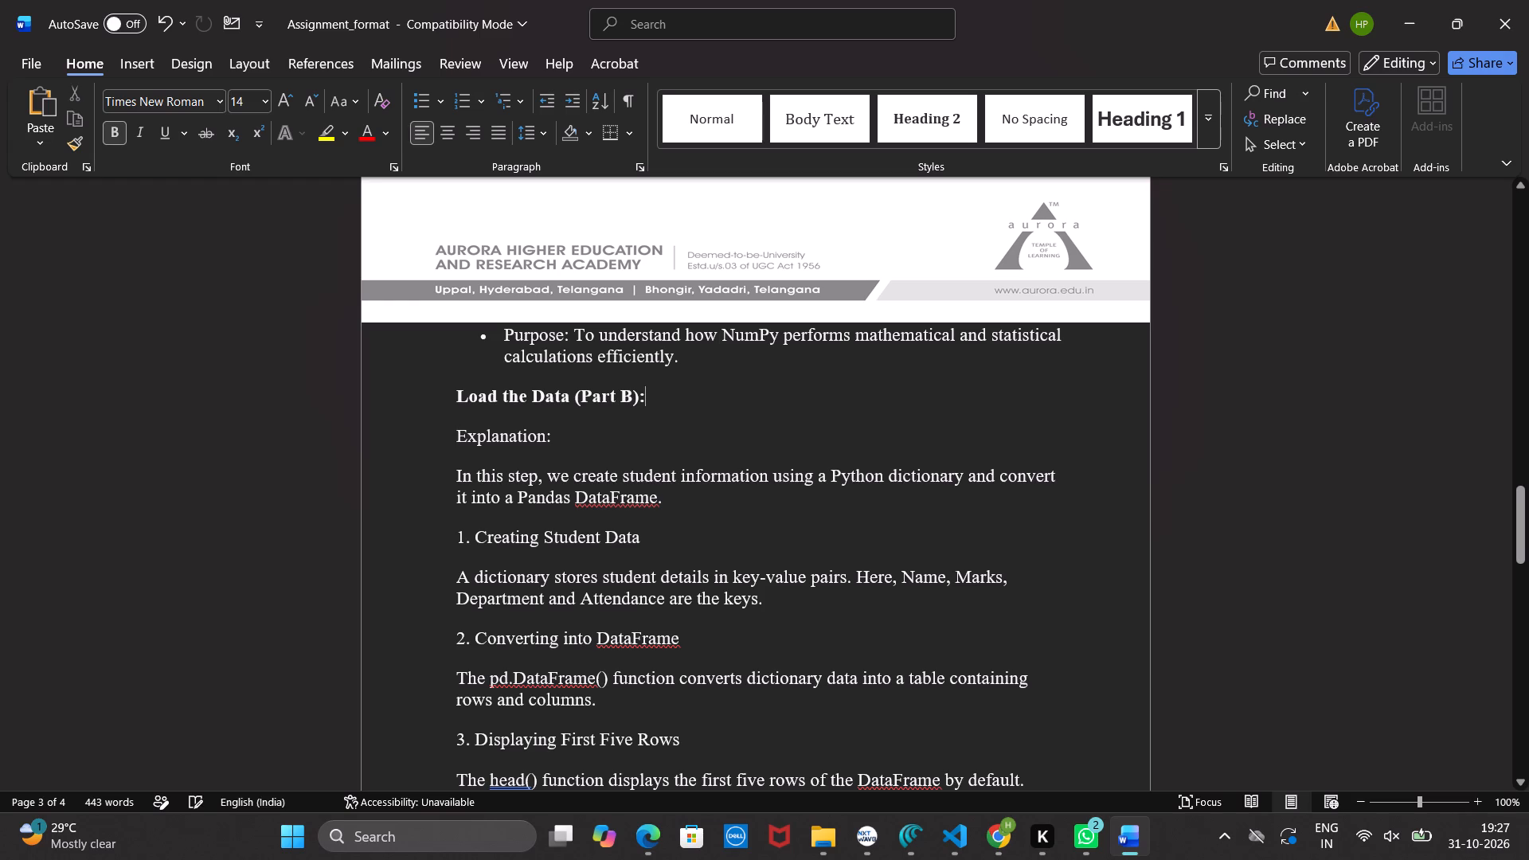
{"action": "key", "text": "Return"}
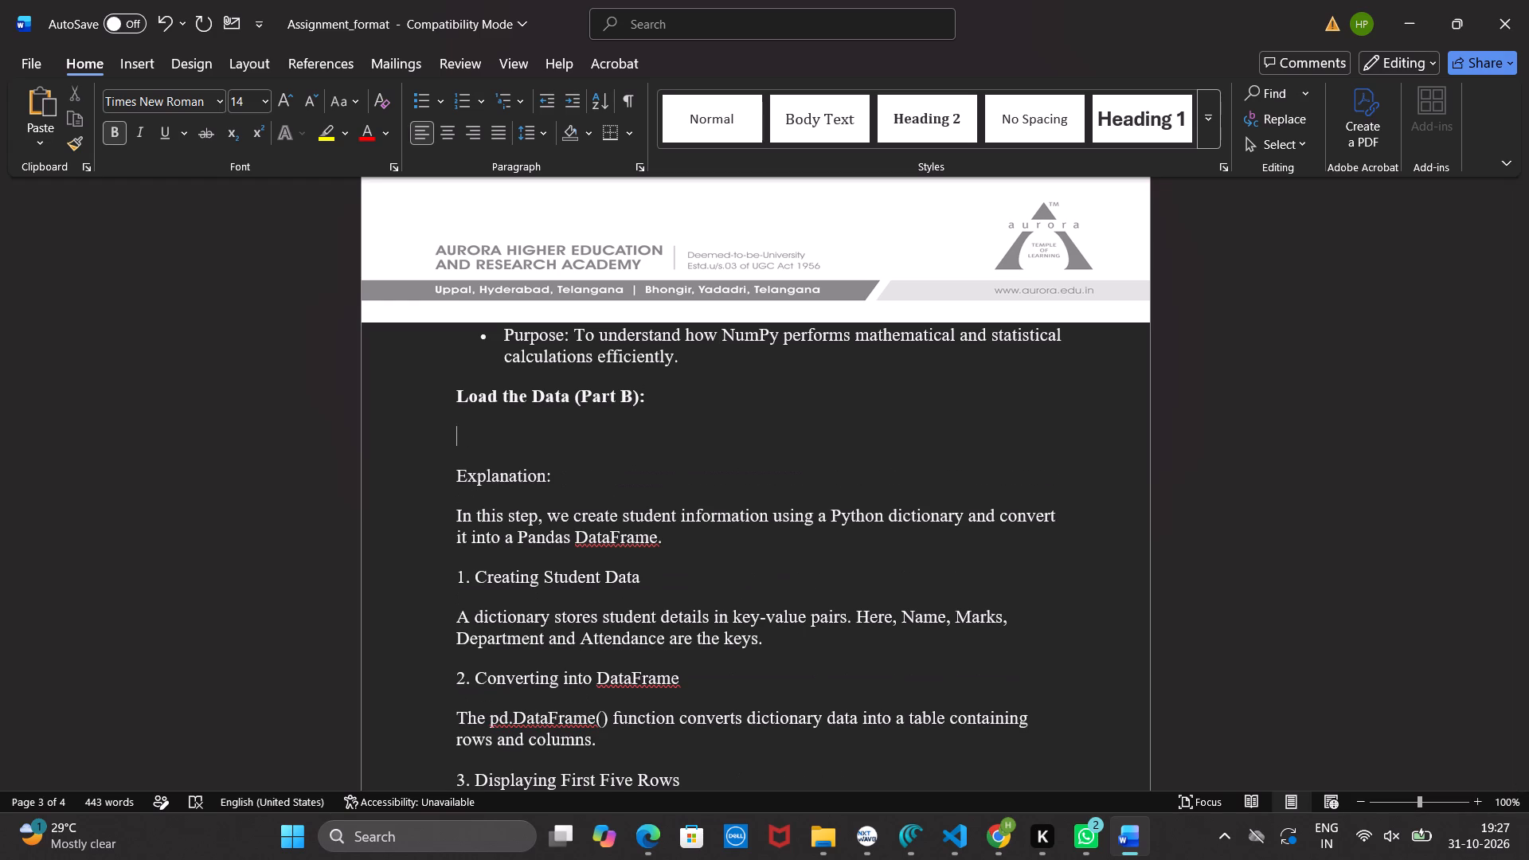
{"action": "key", "text": "ctrl+v"}
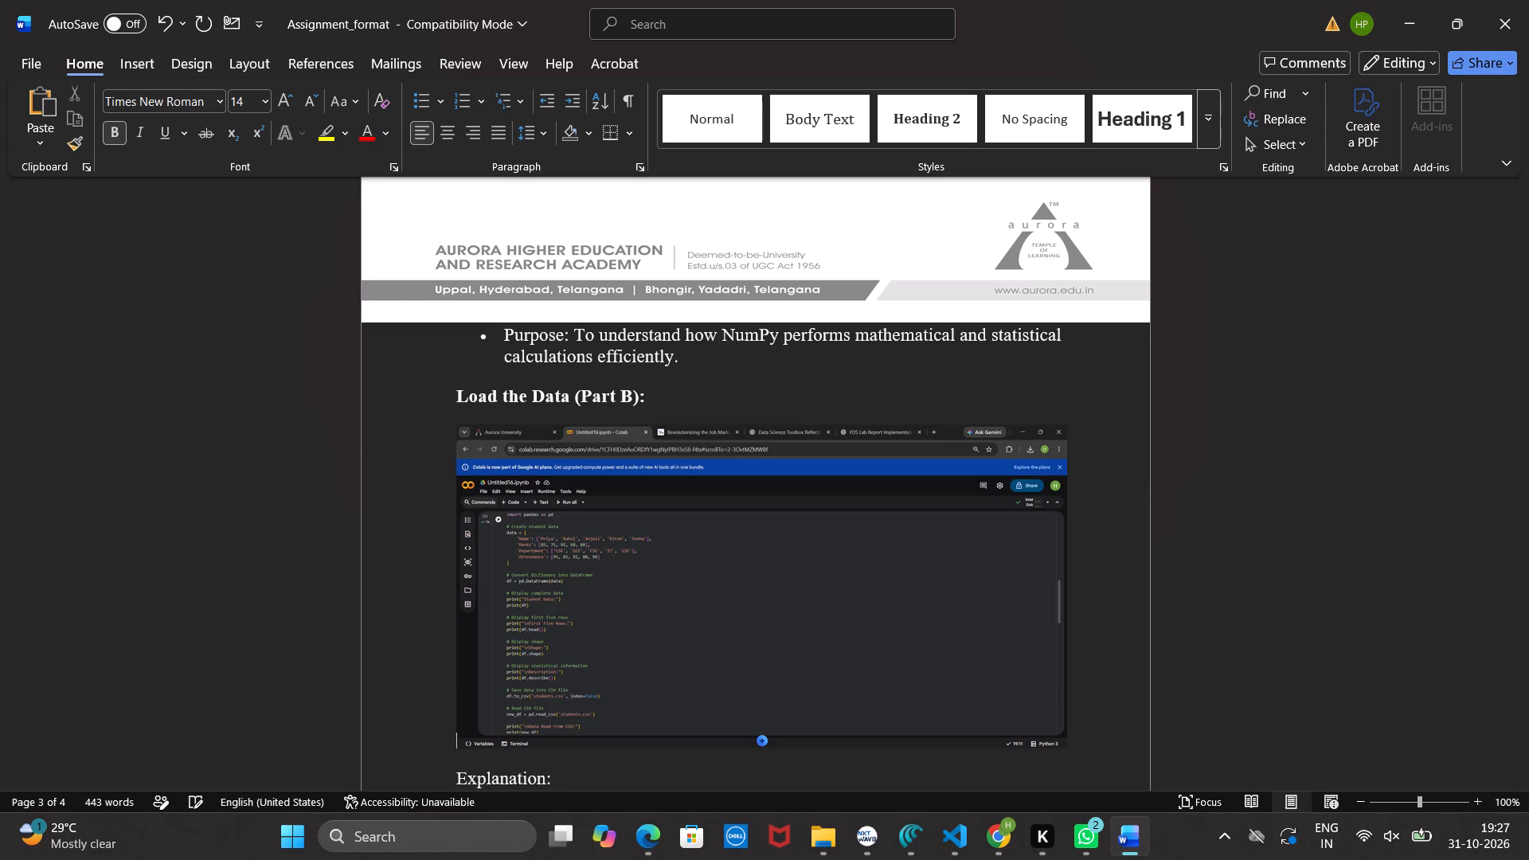
Add a blank line between the Colab code screenshot and the "Explanation:" line in Part B of the report.
{"action": "left_click", "coordinate": [1087, 733]}
{"action": "key", "text": "Return"}
Switch to the Colab notebook and capture a full browser window screenshot of the Pandas cell's output, from Student Data to Data Read From CSV.
{"action": "left_click", "coordinate": [1002, 734]}
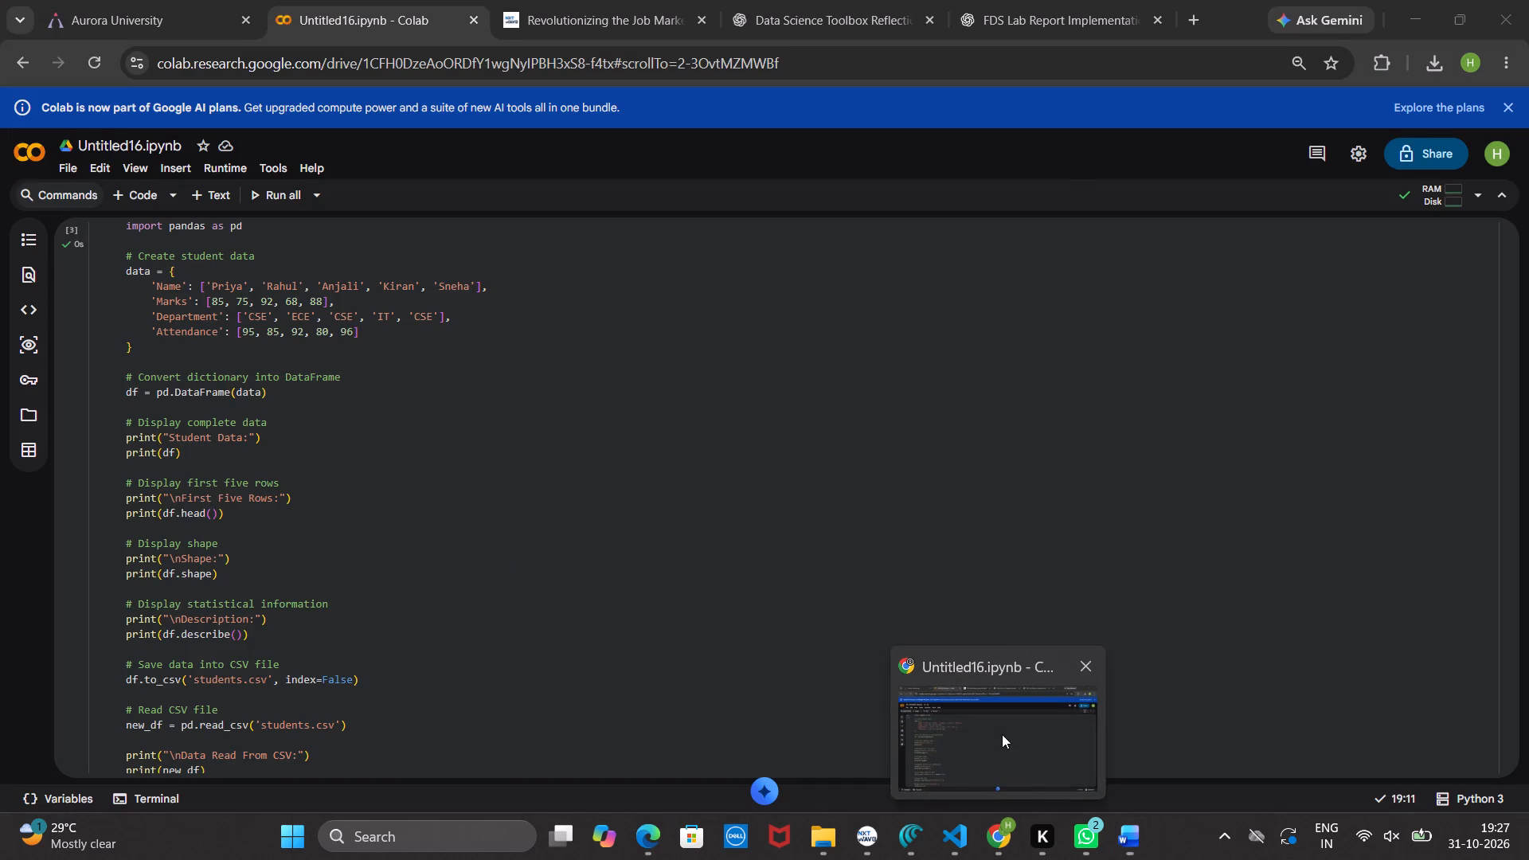
{"action": "scroll", "coordinate": [749, 541], "scroll_direction": "down", "scroll_amount": 5}
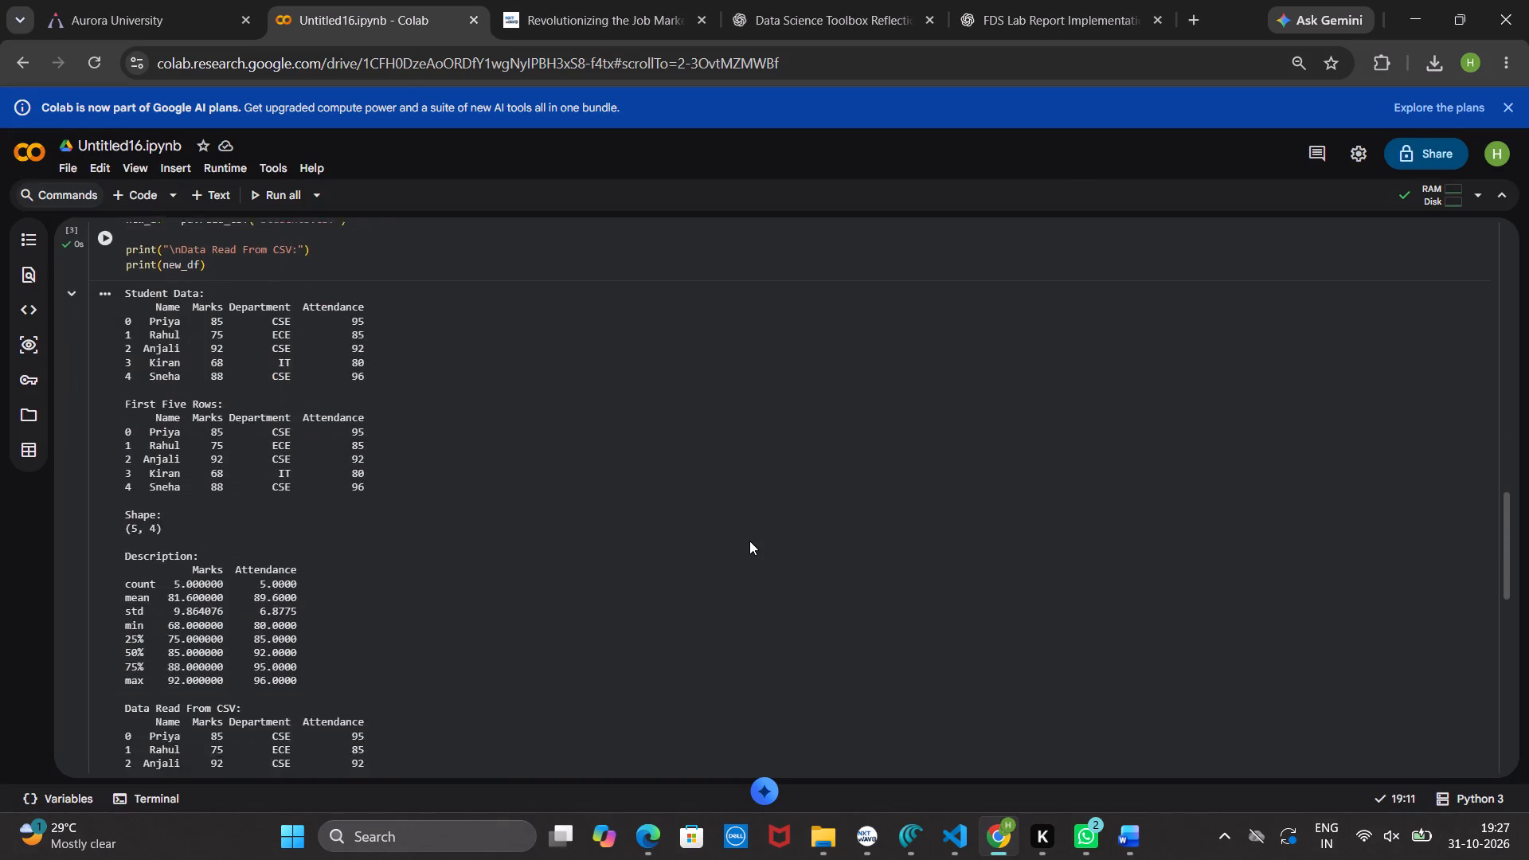
{"action": "scroll", "coordinate": [749, 541], "scroll_direction": "down", "scroll_amount": 2}
{"action": "scroll", "coordinate": [749, 541], "scroll_direction": "up", "scroll_amount": 3}
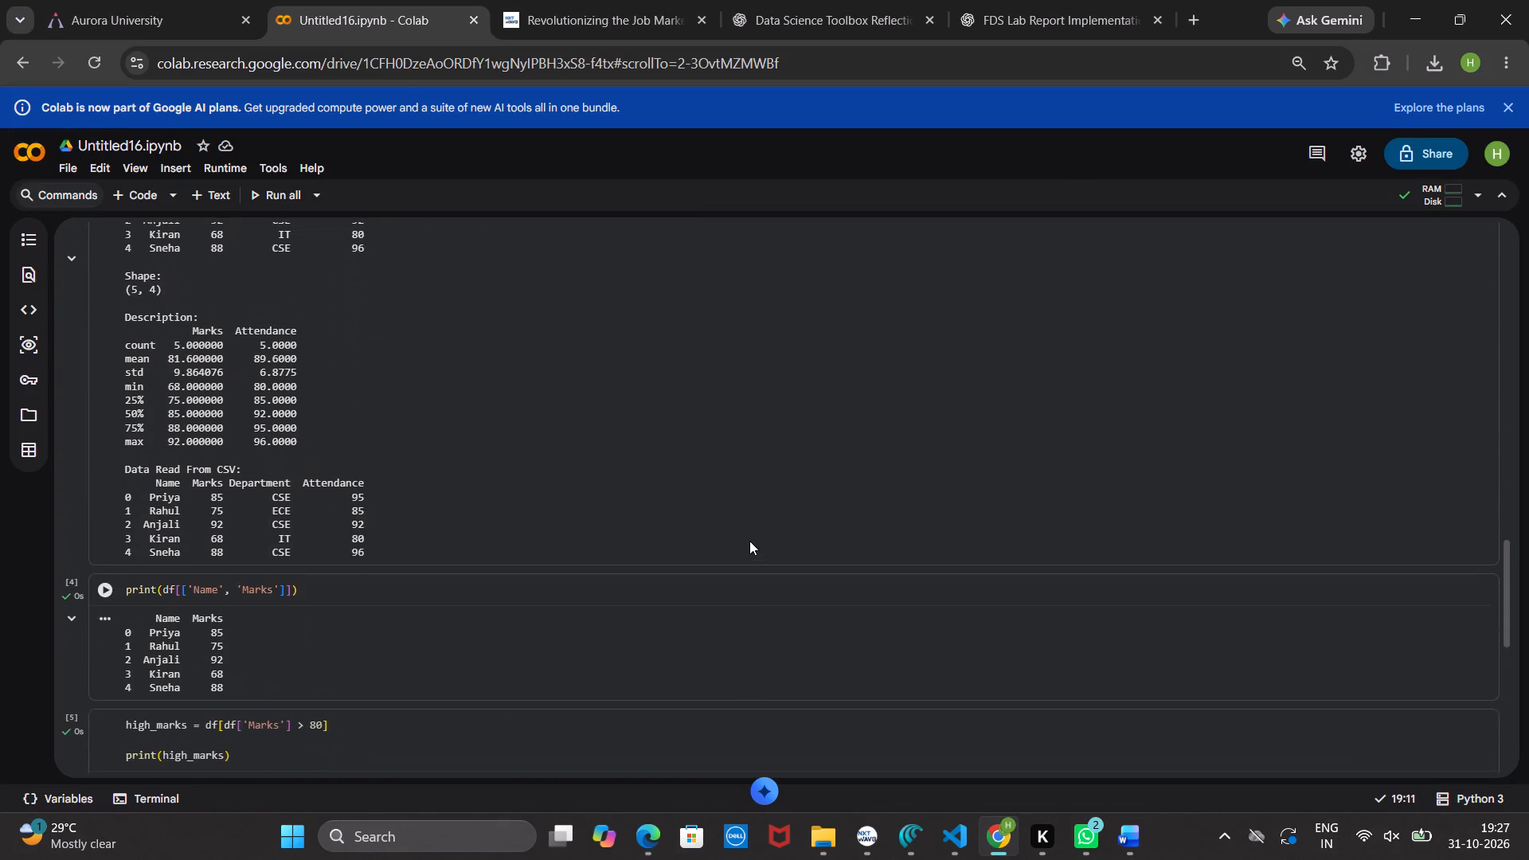
{"action": "scroll", "coordinate": [749, 541], "scroll_direction": "up", "scroll_amount": 3}
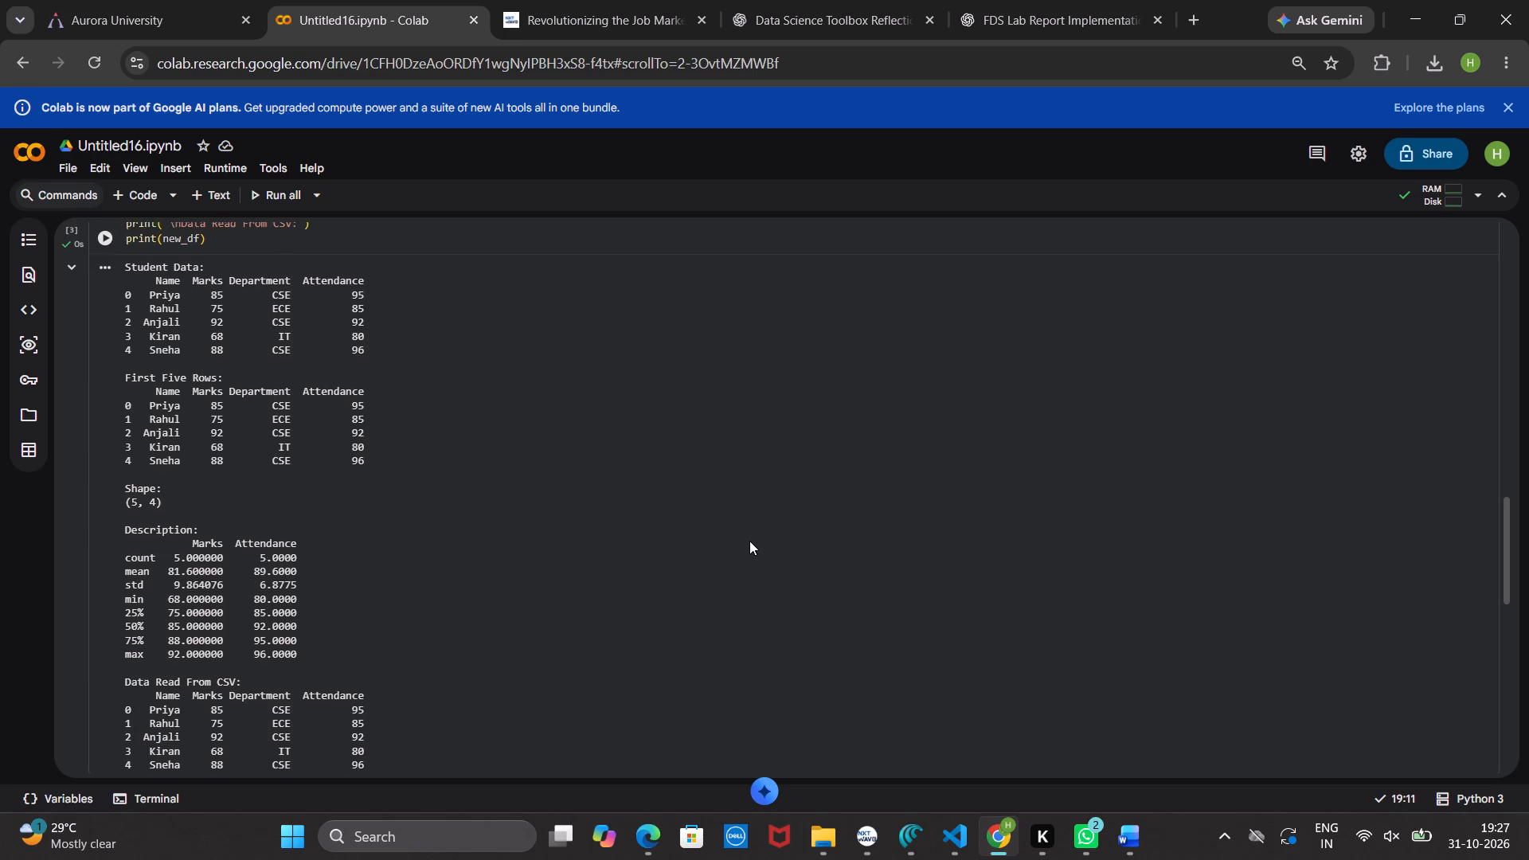
{"action": "scroll", "coordinate": [749, 541], "scroll_direction": "up", "scroll_amount": 3}
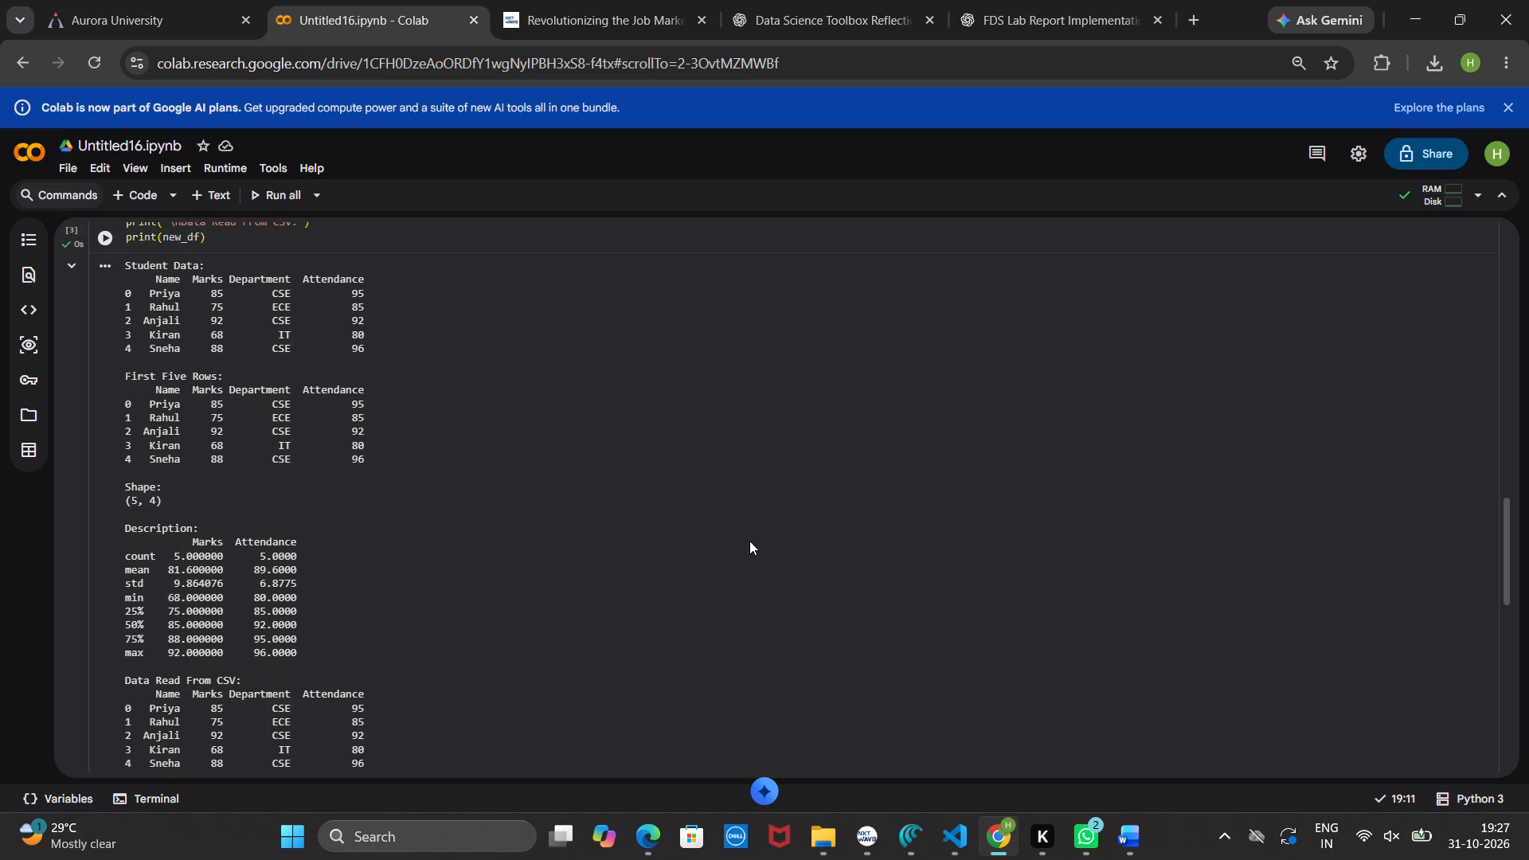
{"action": "scroll", "coordinate": [749, 541], "scroll_direction": "up", "scroll_amount": 2}
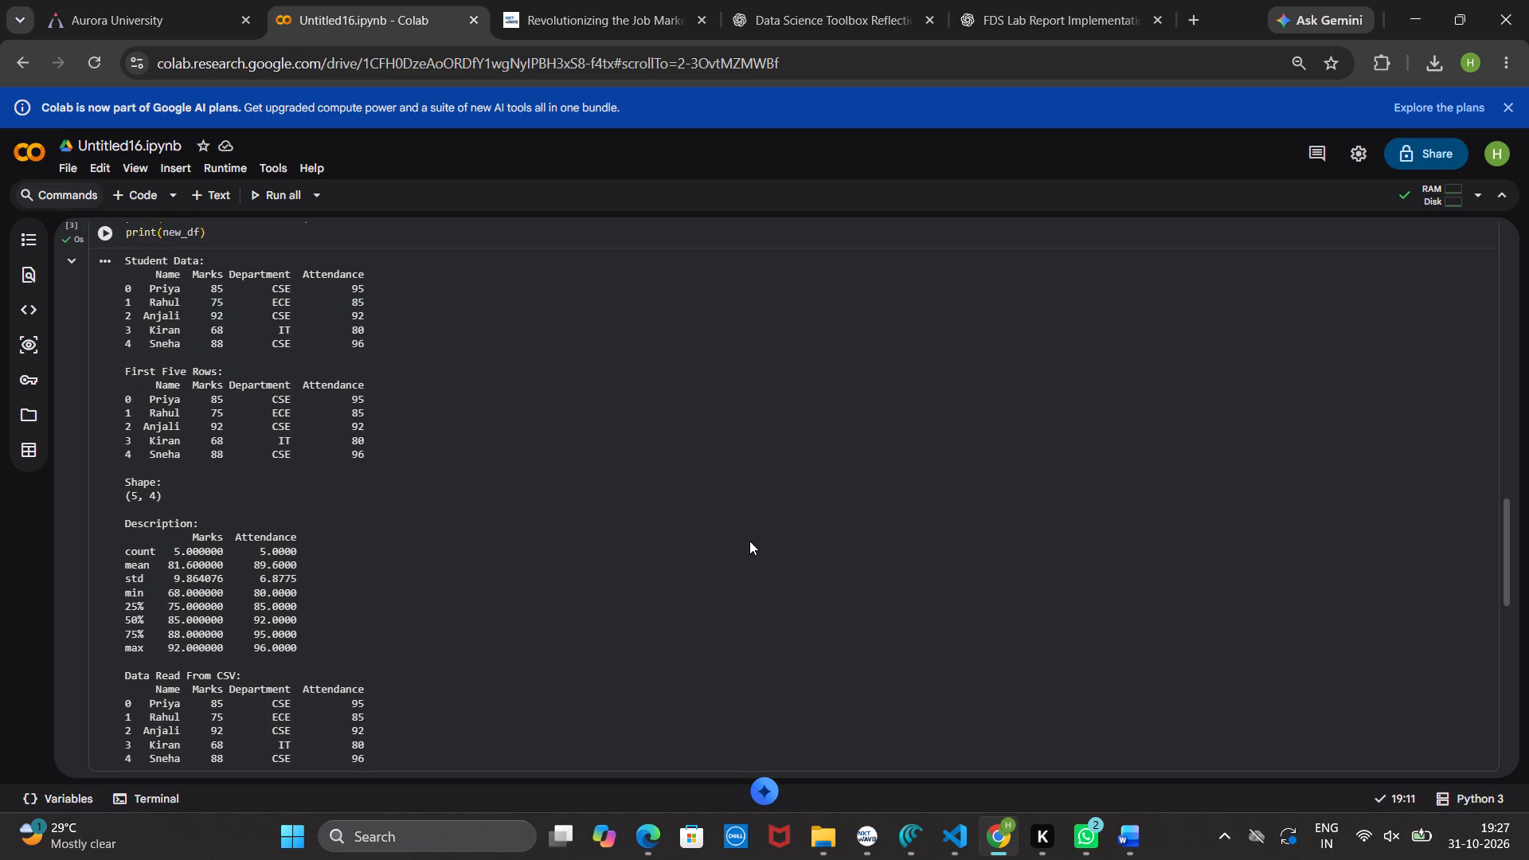
{"action": "scroll", "coordinate": [749, 541], "scroll_direction": "up", "scroll_amount": 1}
{"action": "key", "text": "Print"}
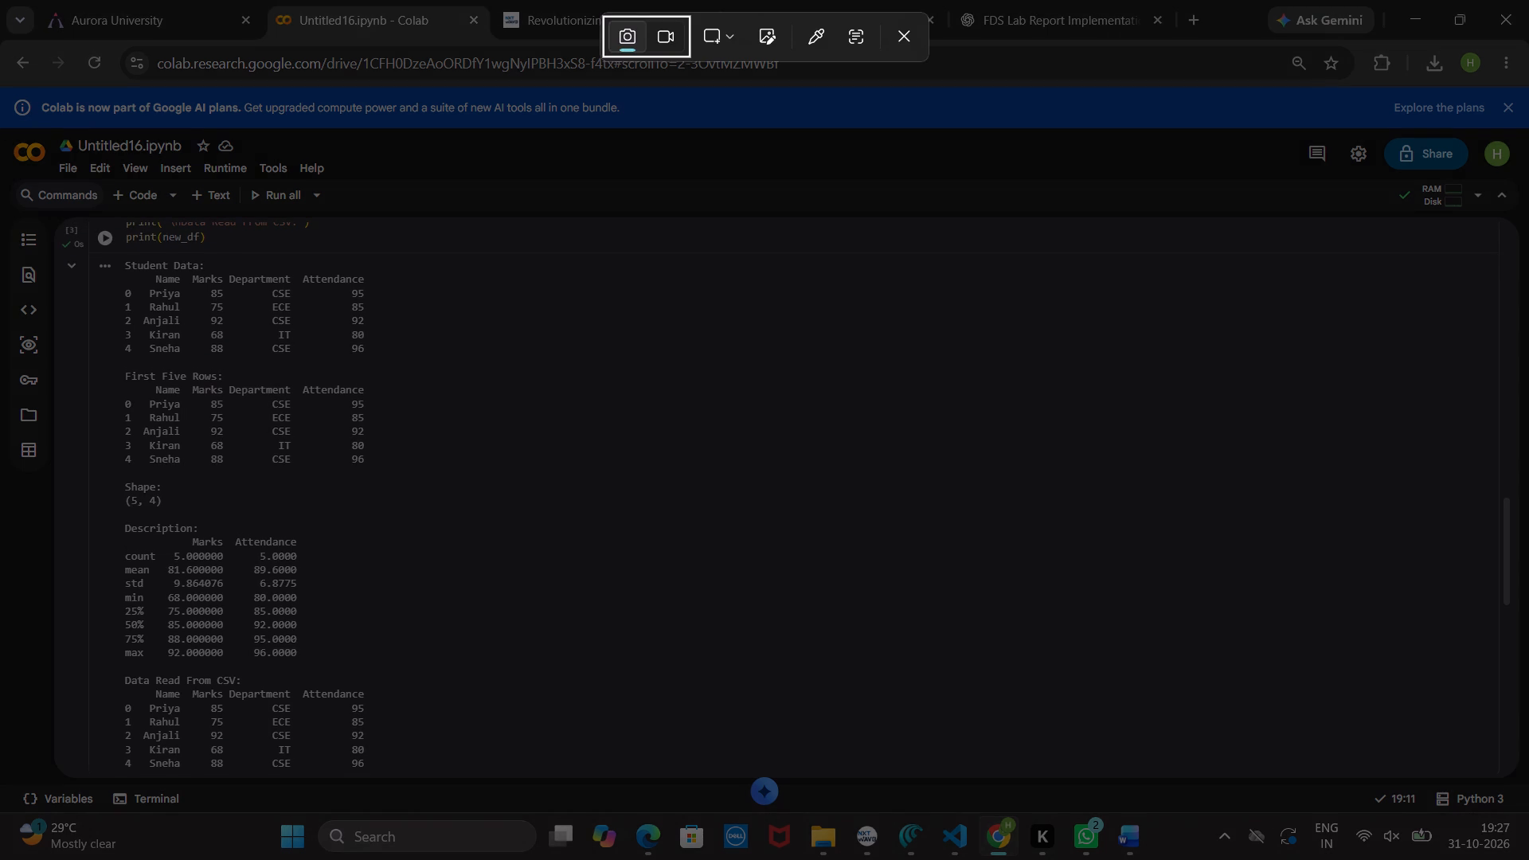
{"action": "left_click_drag", "start_coordinate": [0, 0], "coordinate": [1225, 661]}
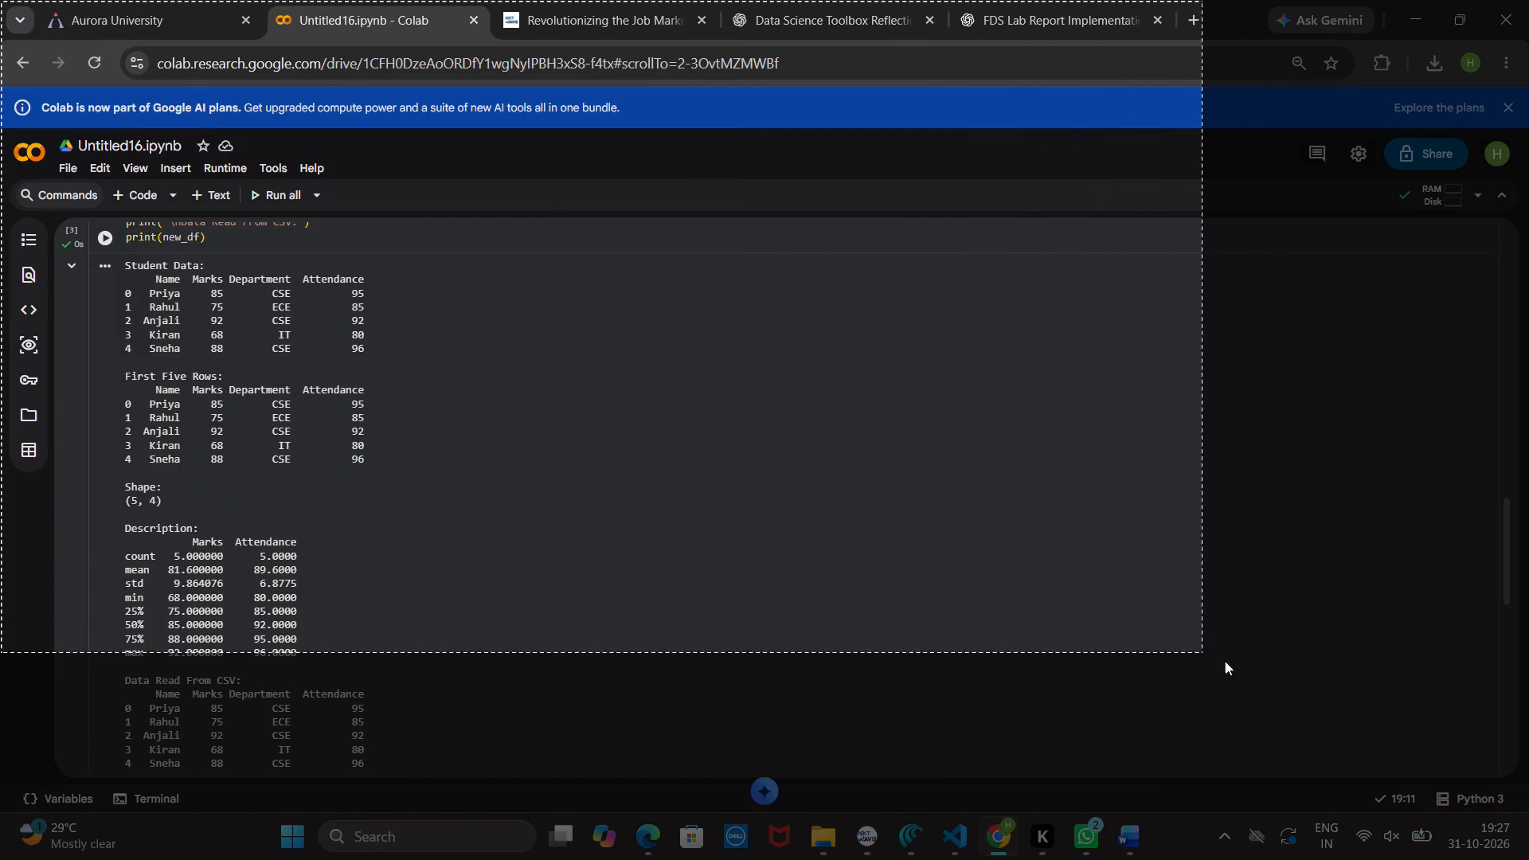
{"action": "left_click_drag", "start_coordinate": [1225, 661], "coordinate": [1528, 795]}
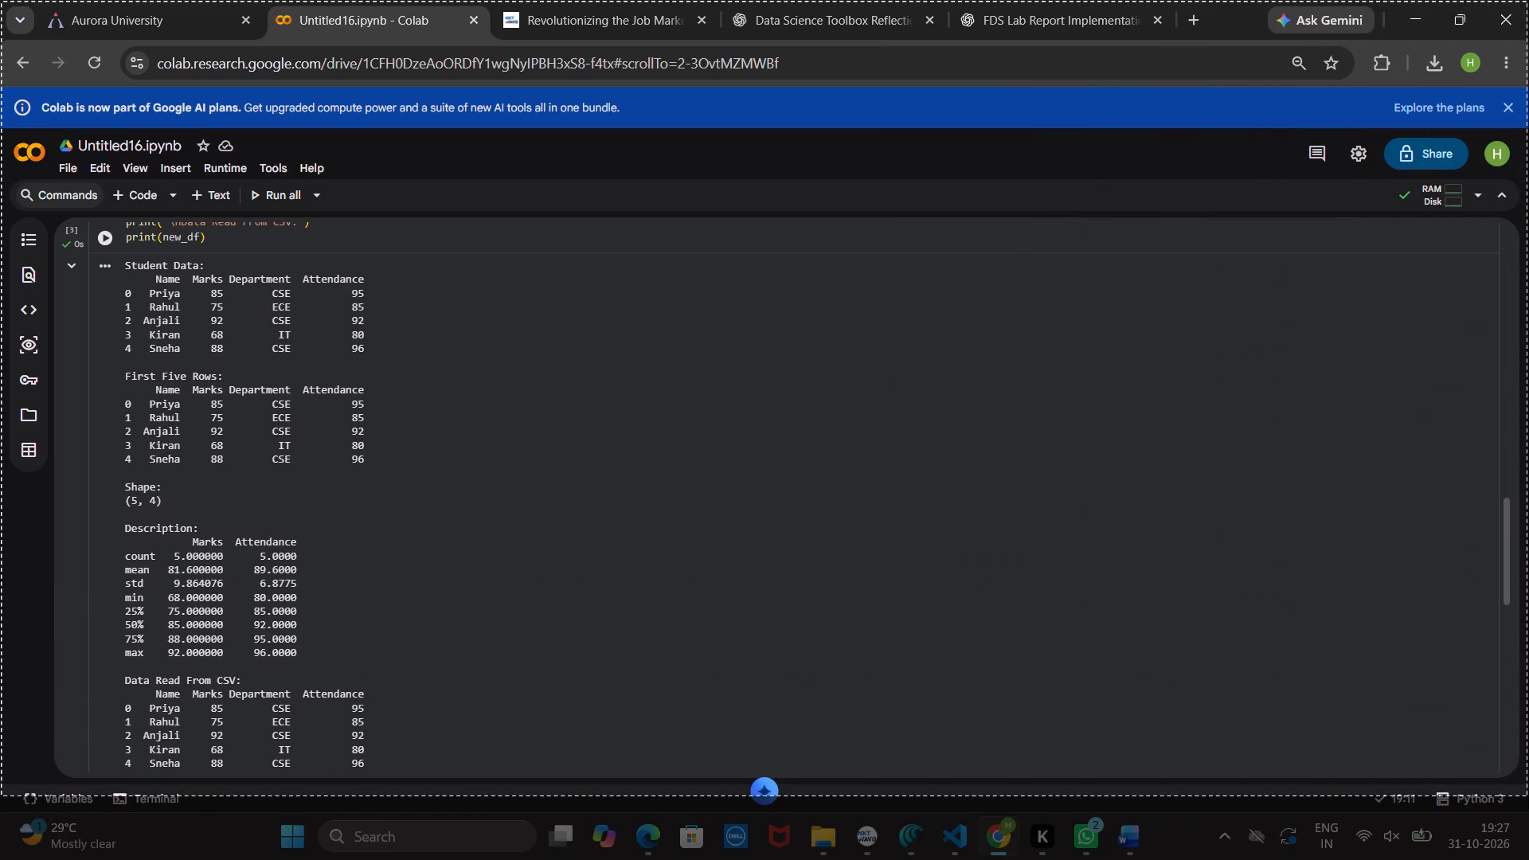
{"action": "left_click_drag", "start_coordinate": [1528, 795], "coordinate": [1528, 805]}
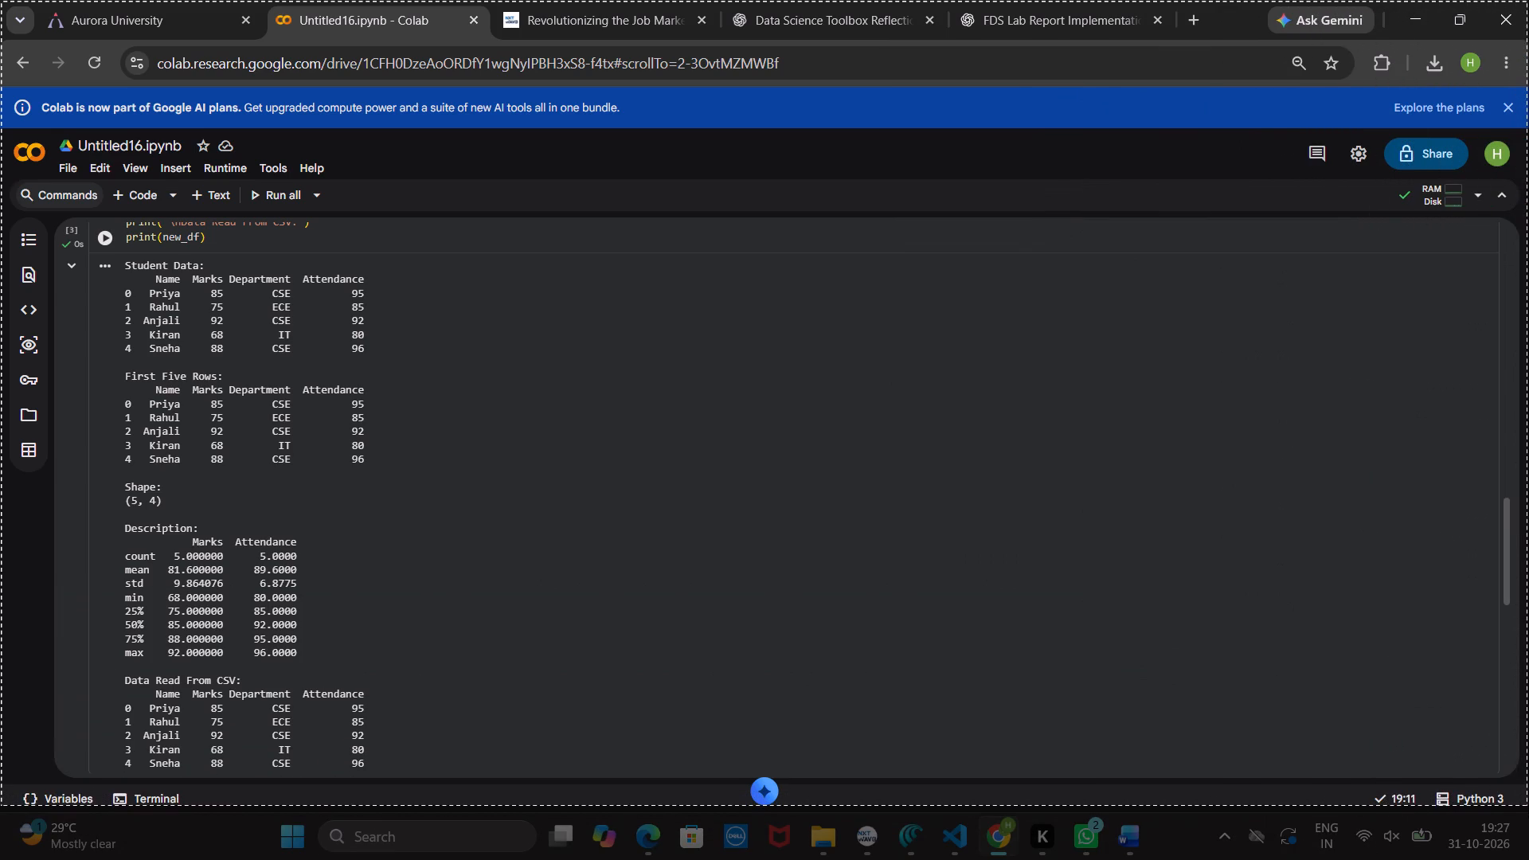
{"action": "left_click_drag", "start_coordinate": [1528, 805], "coordinate": [1528, 804]}
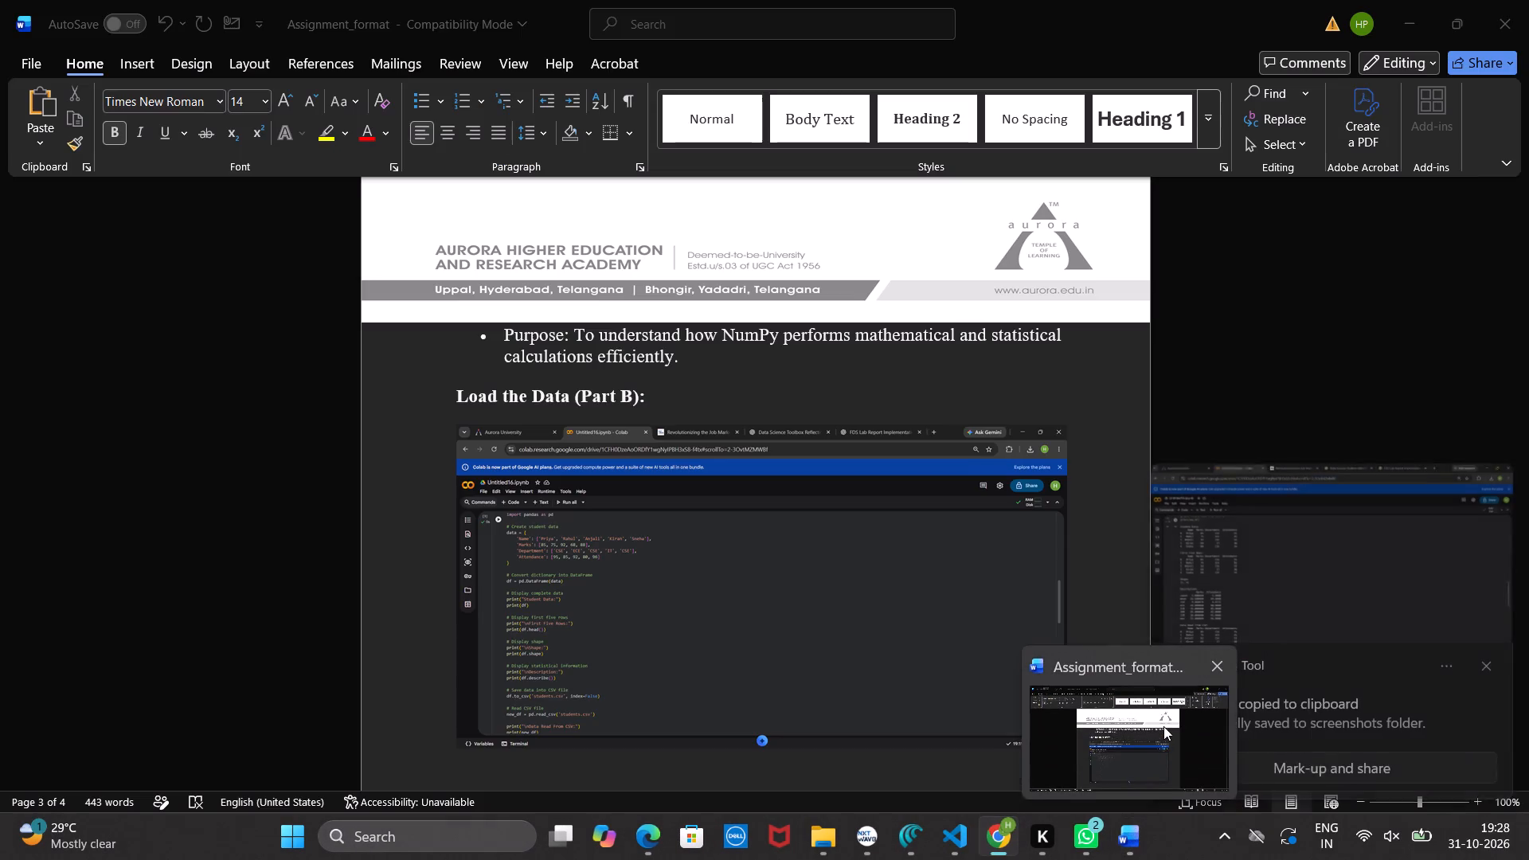
Insert the captured output screenshot into the Word report below the Part B code screenshot.
{"action": "left_click", "coordinate": [1163, 726]}
{"action": "scroll", "coordinate": [879, 573], "scroll_direction": "down", "scroll_amount": 2}
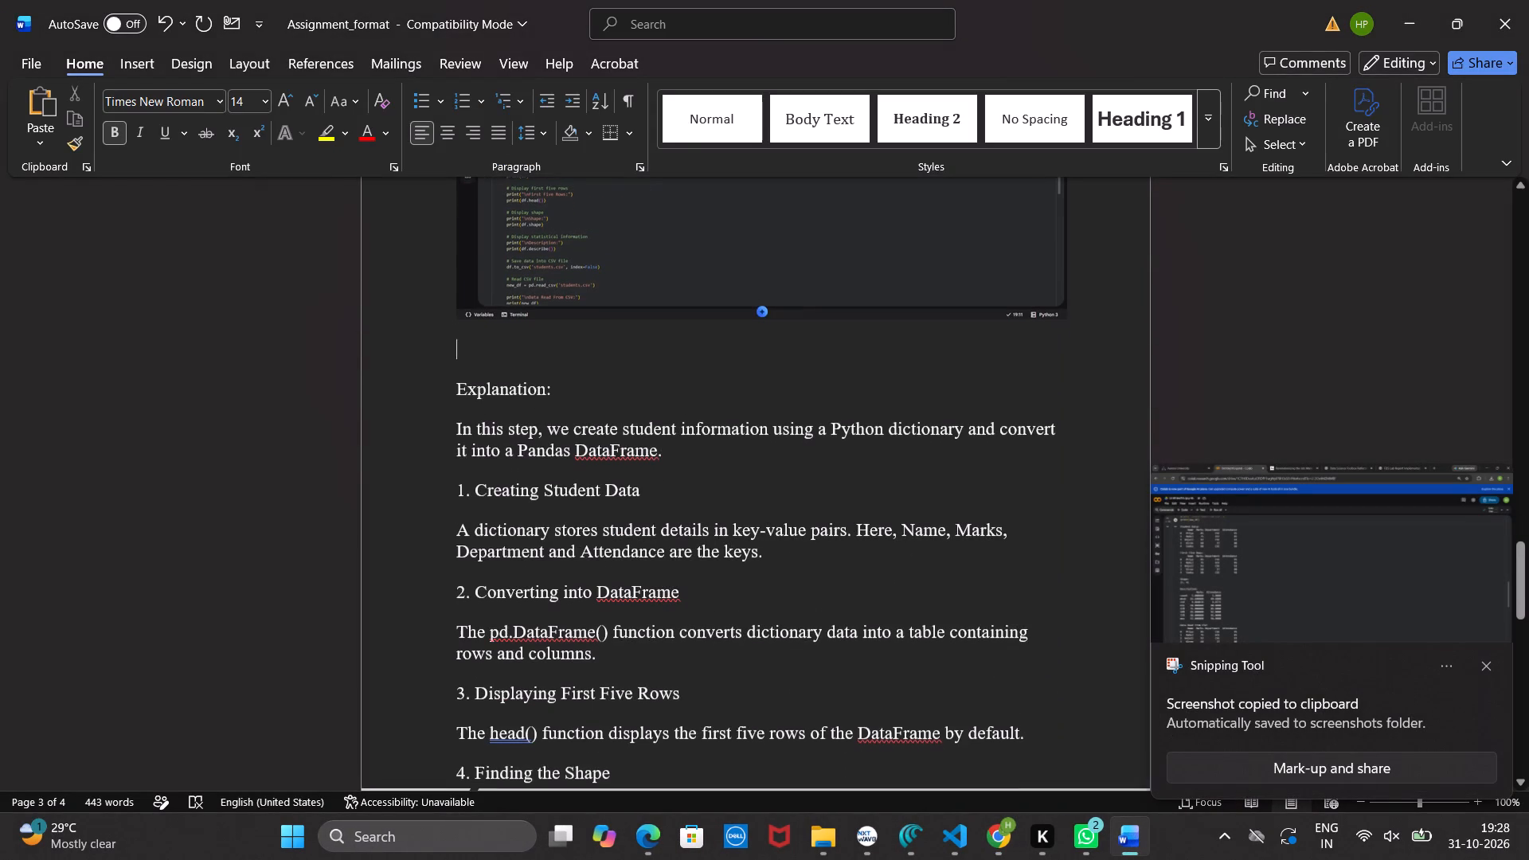
{"action": "key", "text": "ctrl+v"}
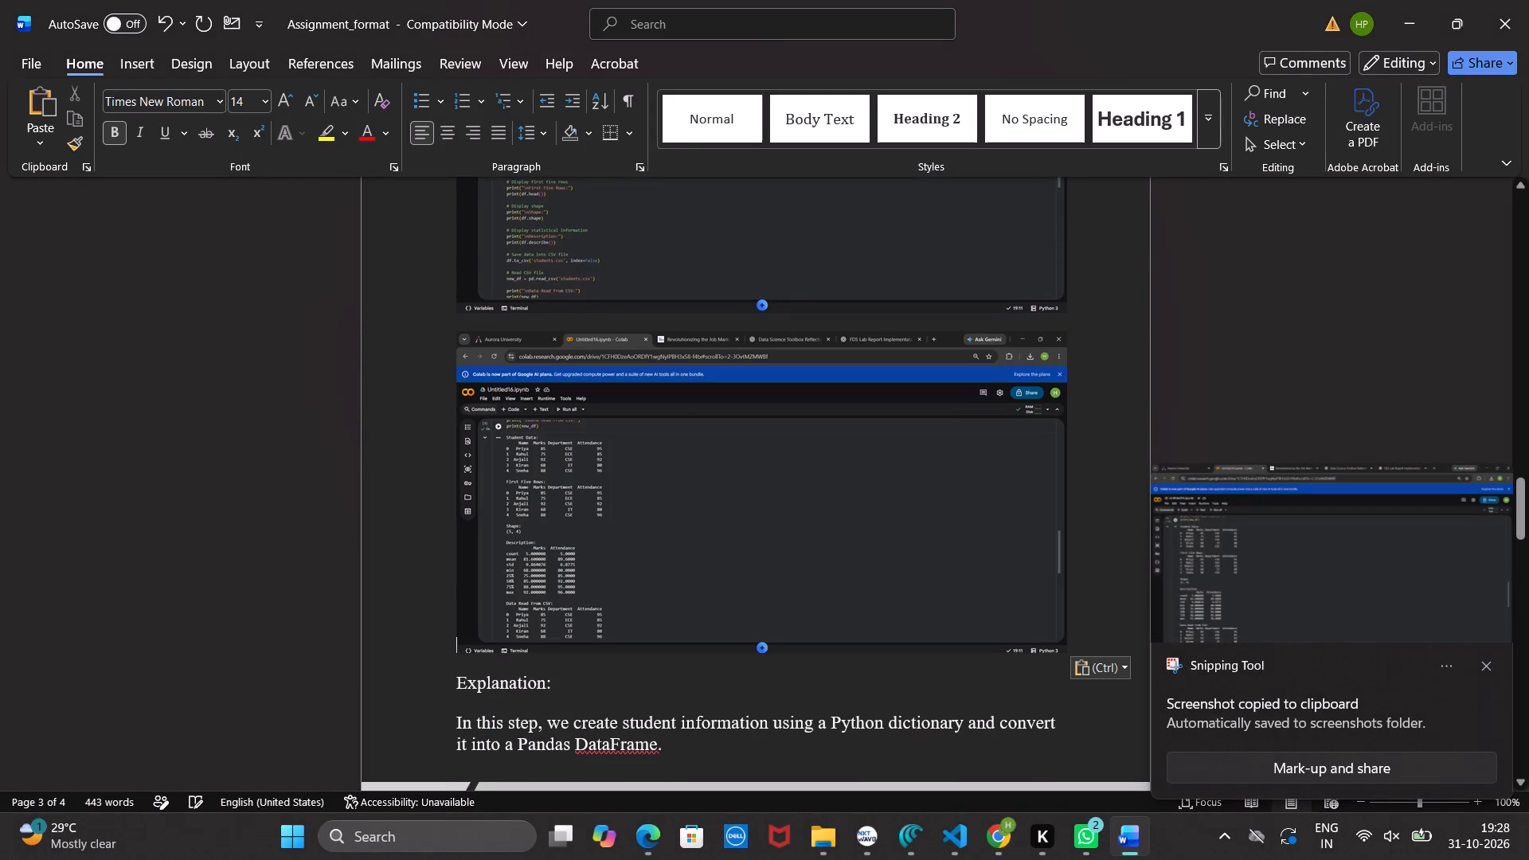
Add three new lines after the Part B "Purpose: To learn how to create, display, save and read datasets using Pandas." sentence.
{"action": "scroll", "coordinate": [690, 423], "scroll_direction": "down", "scroll_amount": 1}
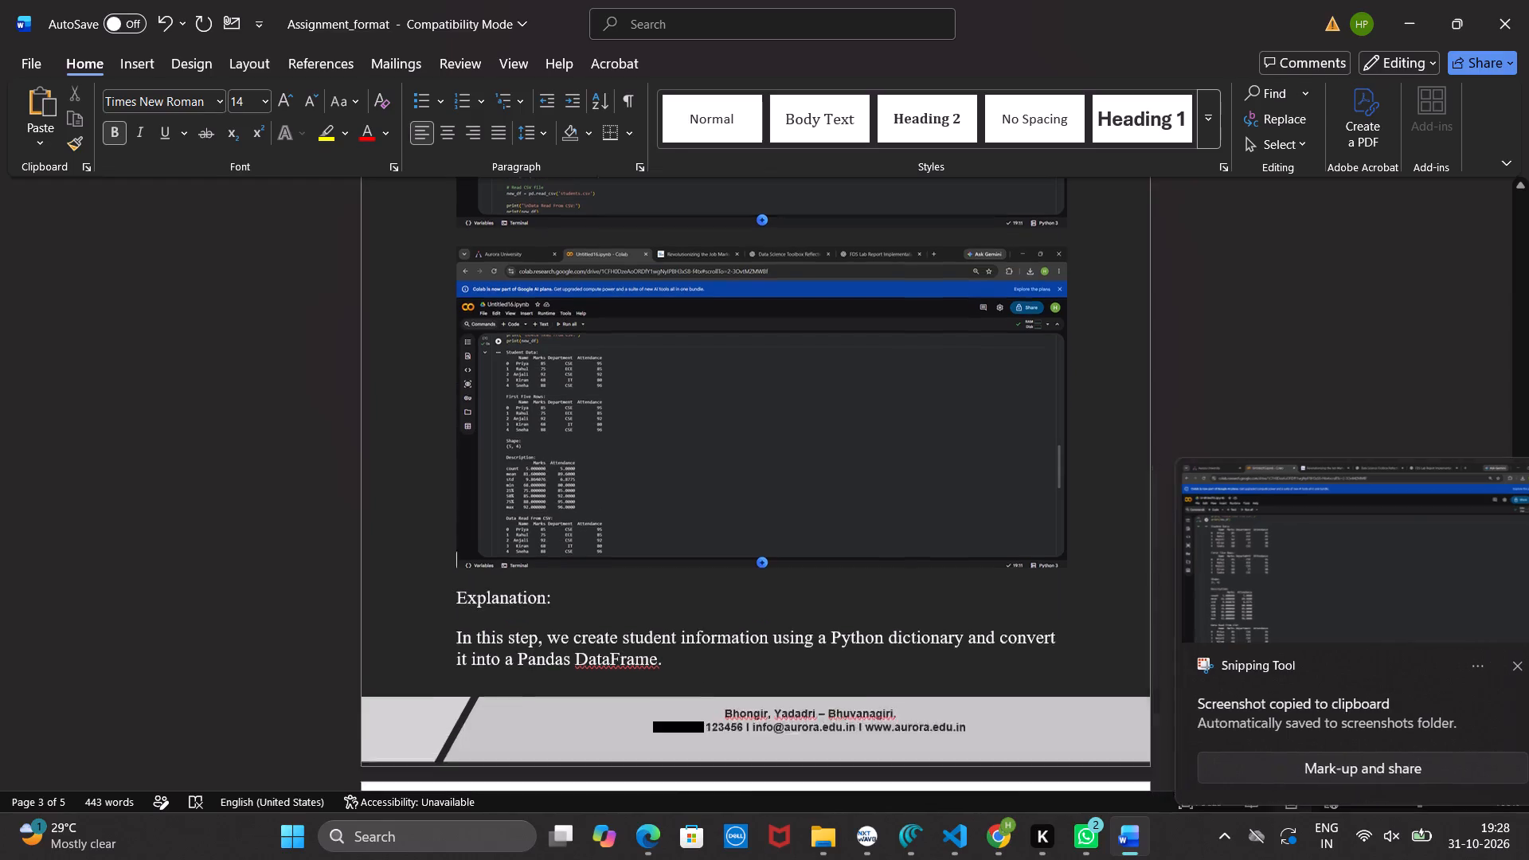
{"action": "scroll", "coordinate": [690, 423], "scroll_direction": "down", "scroll_amount": 7}
{"action": "scroll", "coordinate": [690, 423], "scroll_direction": "up", "scroll_amount": 1}
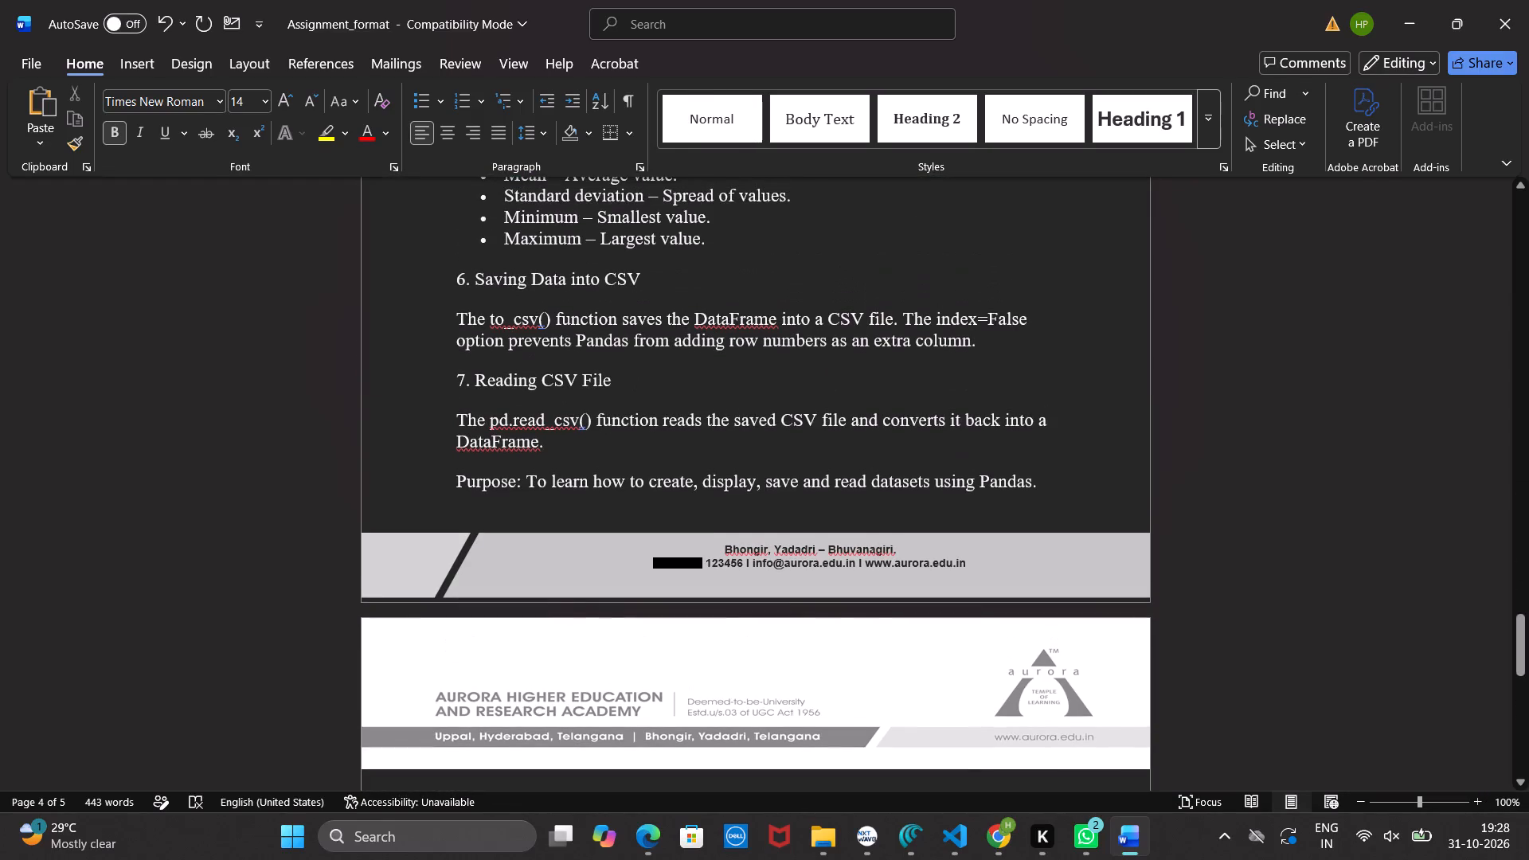
{"action": "left_click", "coordinate": [1054, 488]}
{"action": "key", "text": "Return"}
{"action": "key", "text": "Return"}
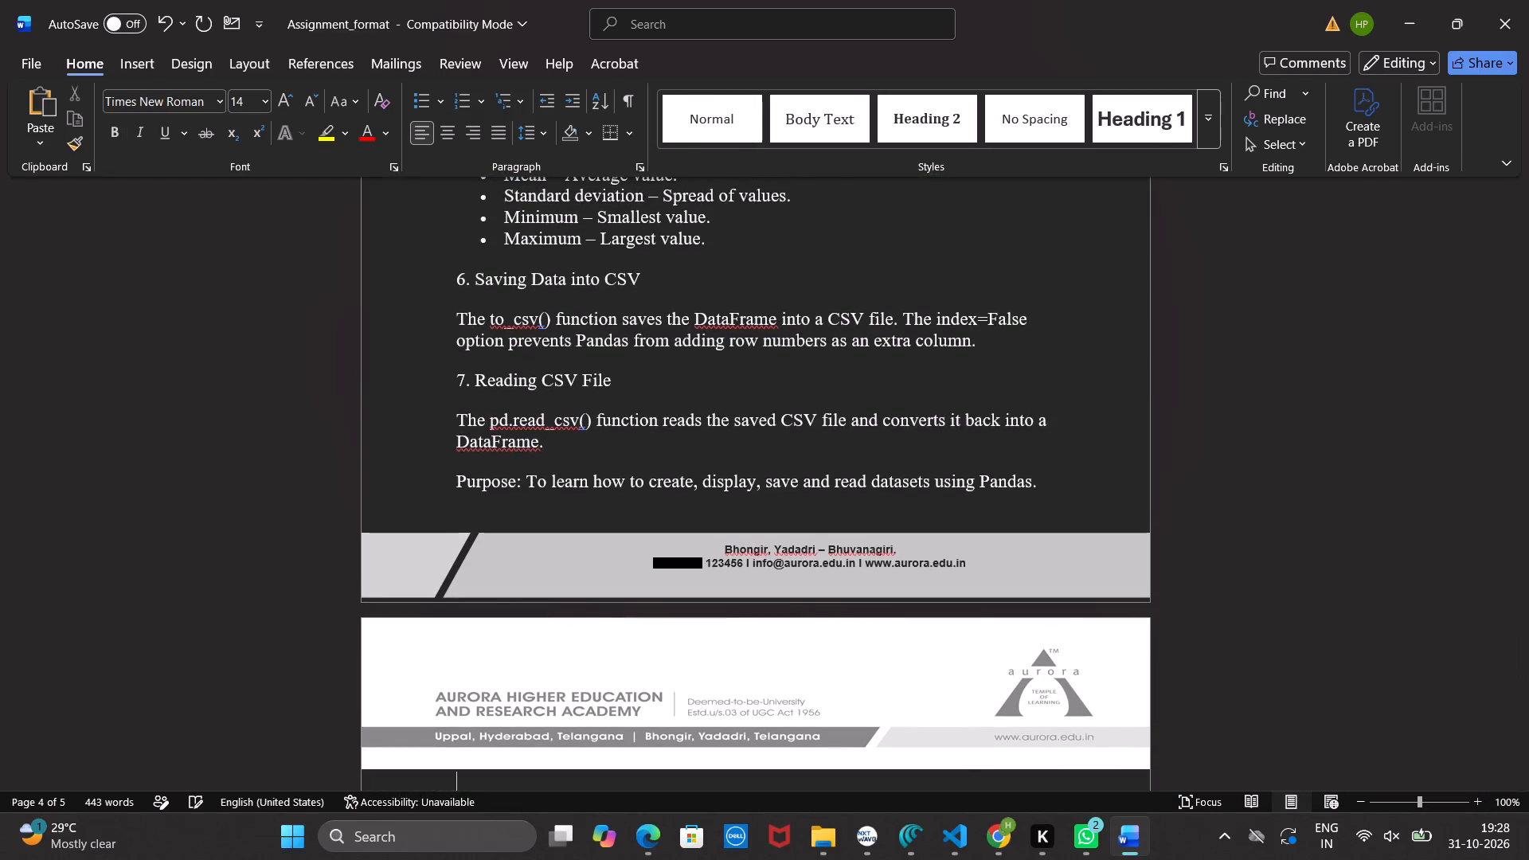
{"action": "key", "text": "Return"}
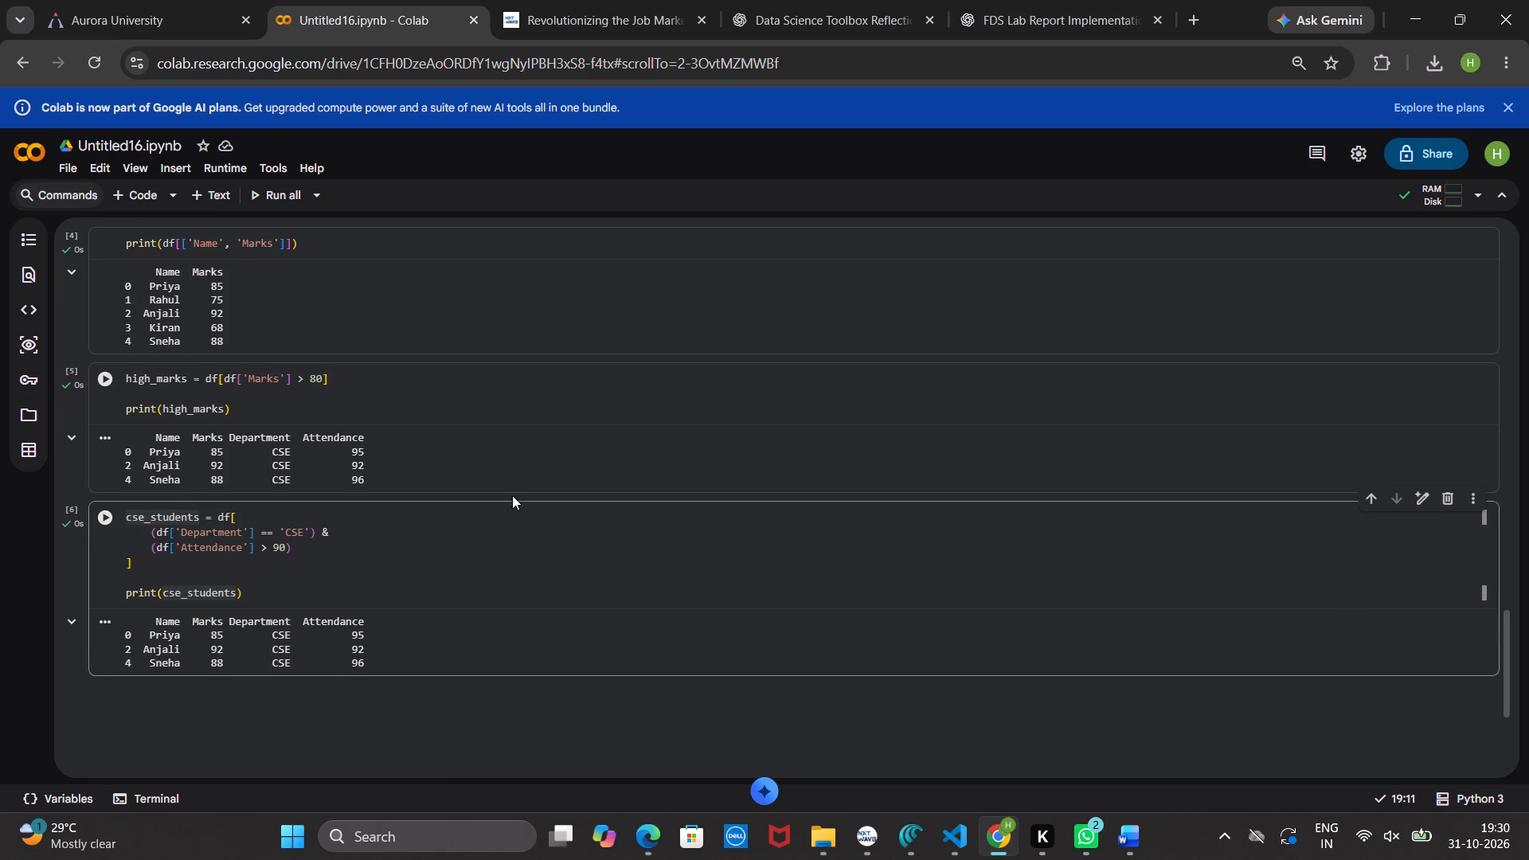
{"action": "scroll", "coordinate": [512, 495], "scroll_direction": "down", "scroll_amount": 1}
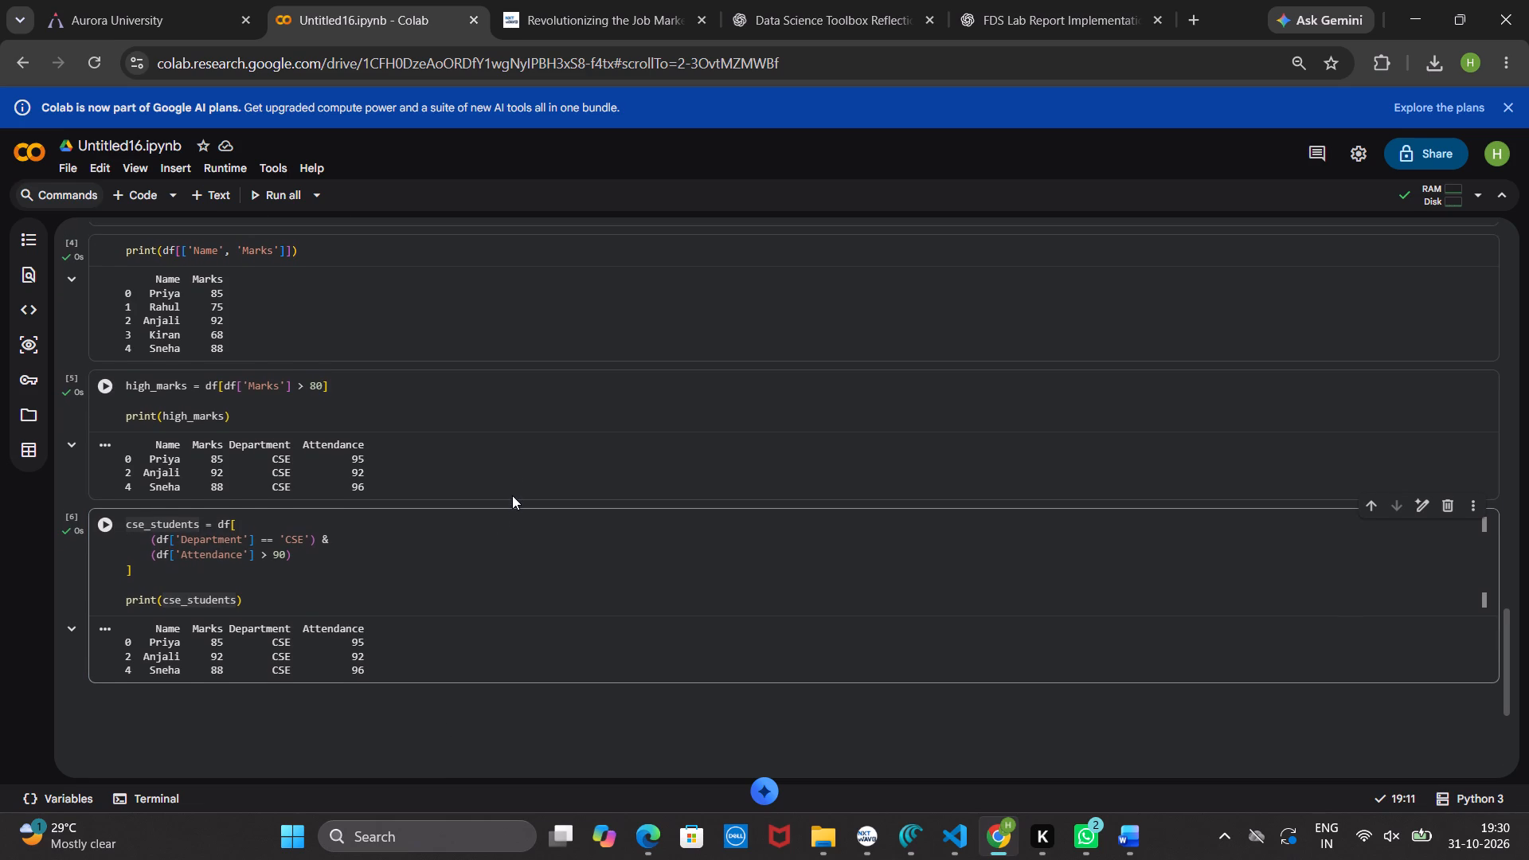
{"action": "key", "text": "Print"}
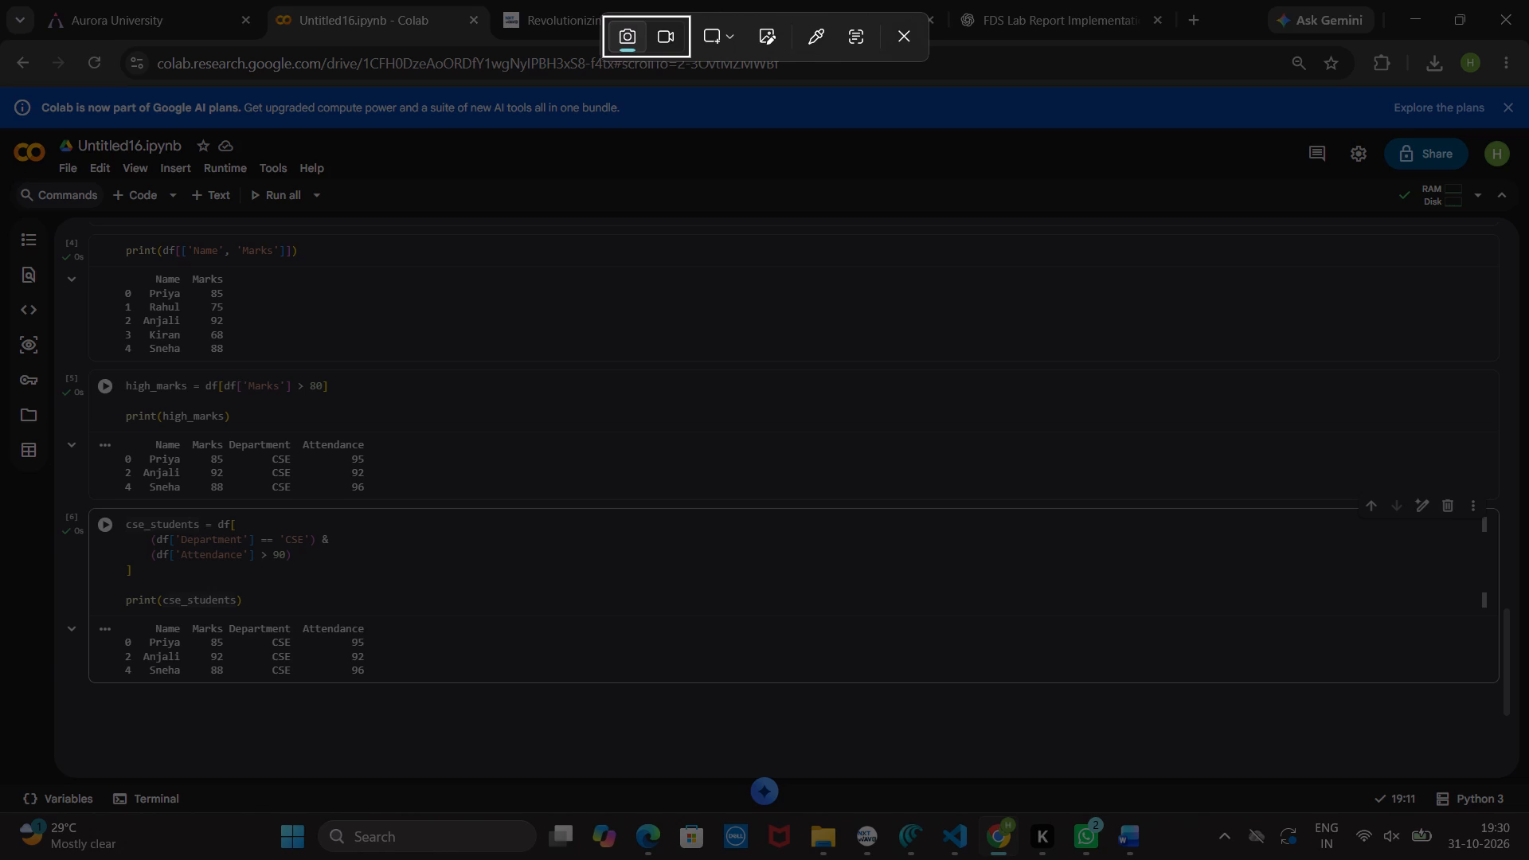
{"action": "left_click_drag", "start_coordinate": [0, 49], "coordinate": [532, 377]}
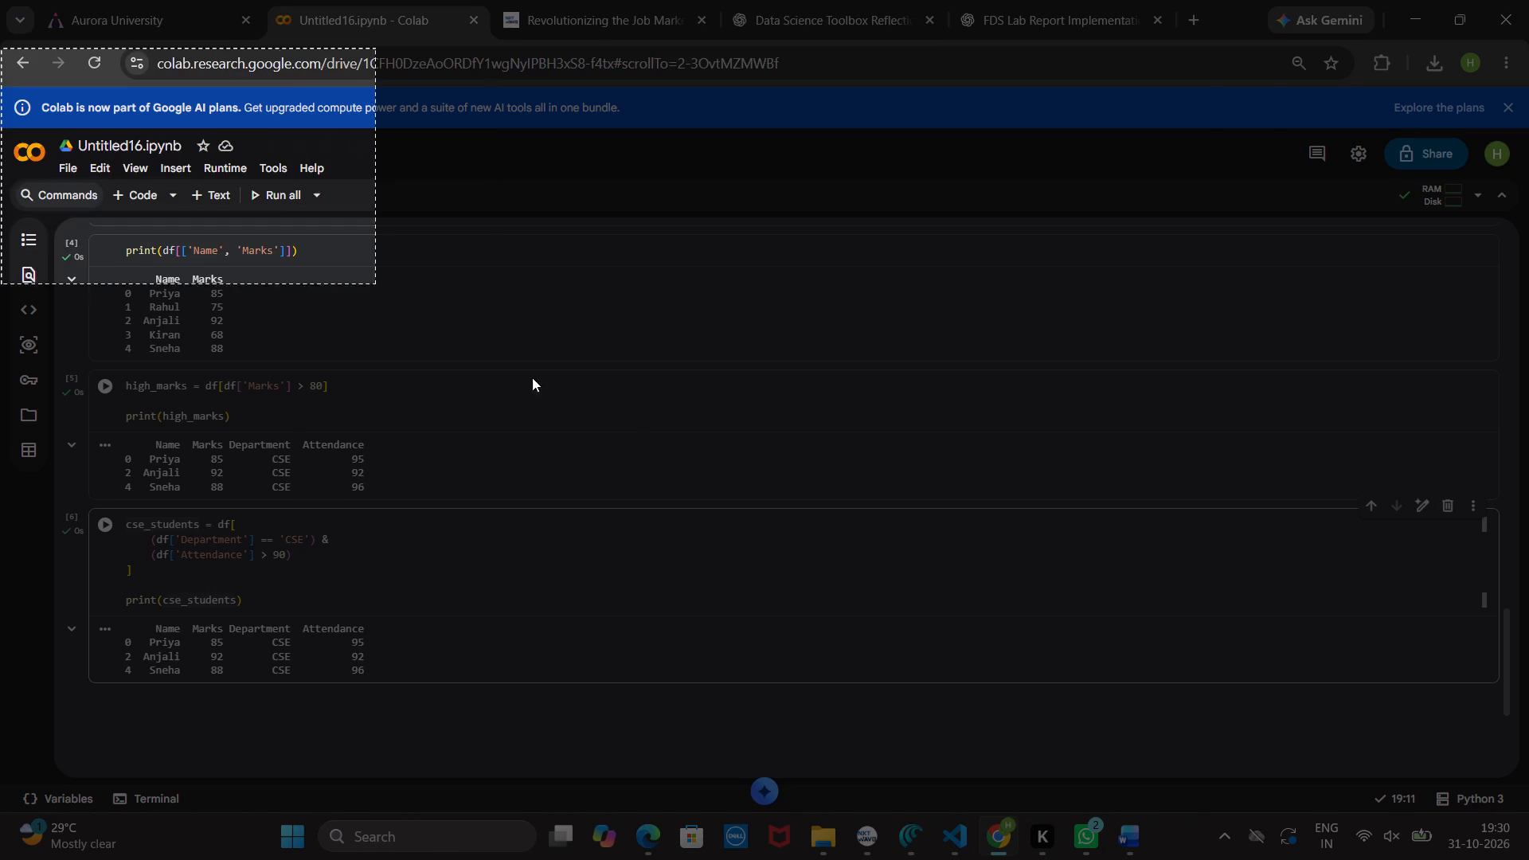
{"action": "left_click_drag", "start_coordinate": [532, 377], "coordinate": [1528, 814]}
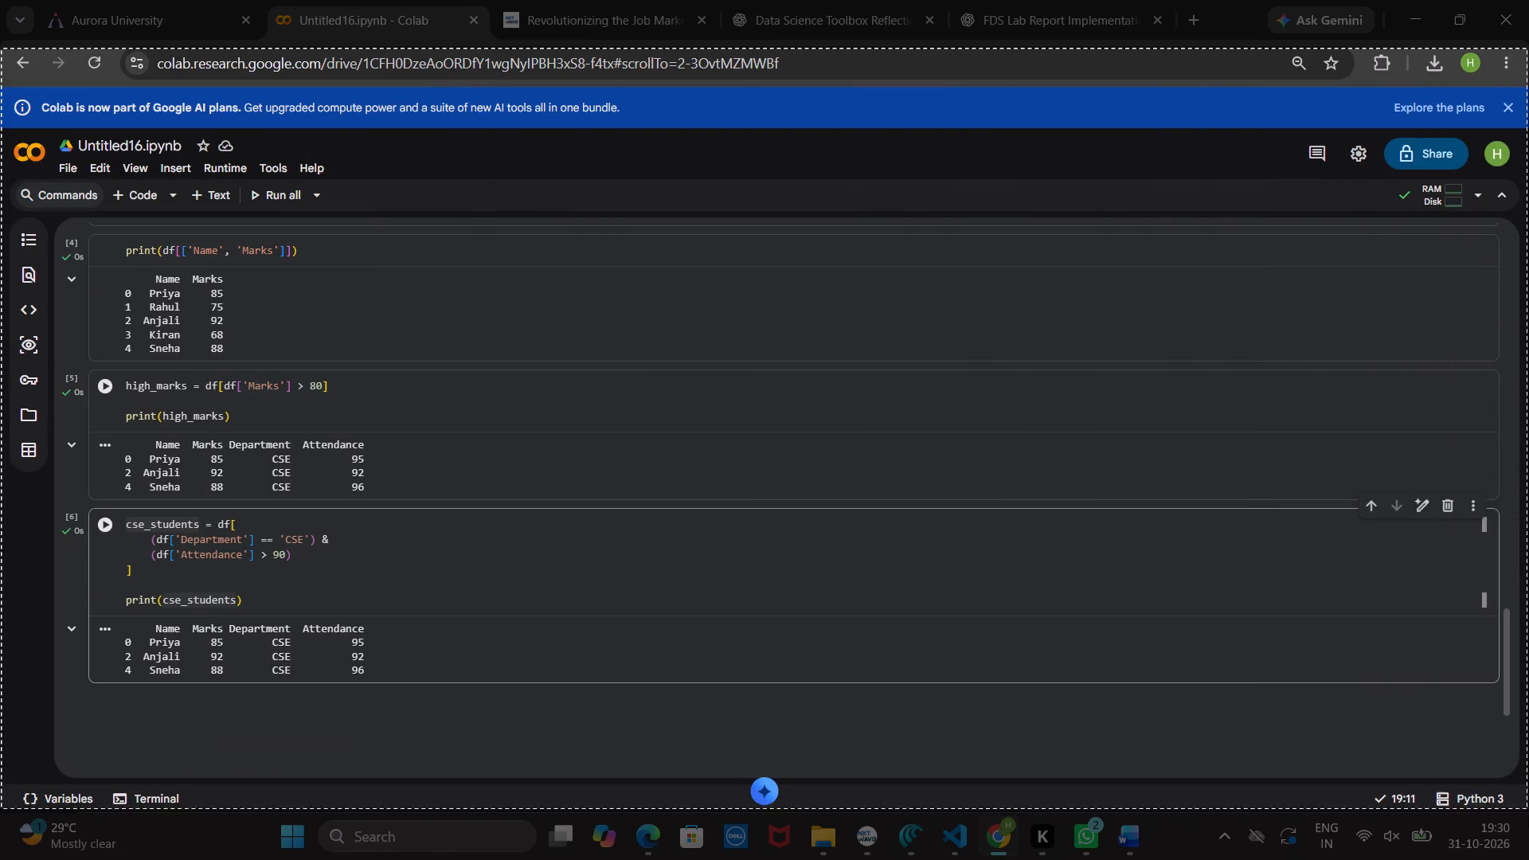
{"action": "left_click_drag", "start_coordinate": [1528, 814], "coordinate": [1528, 807]}
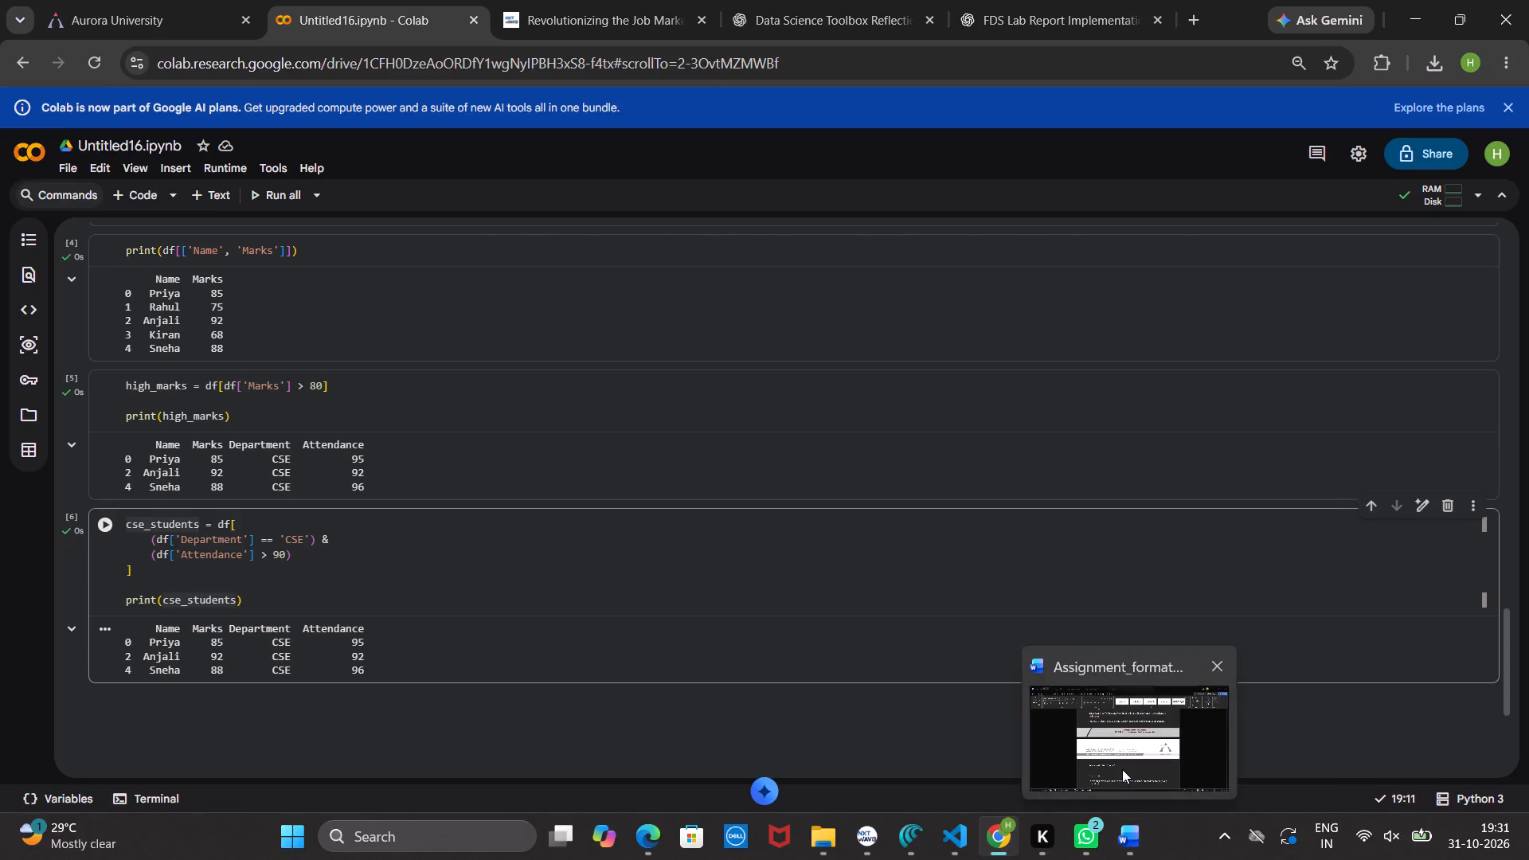
{"action": "left_click", "coordinate": [1122, 769]}
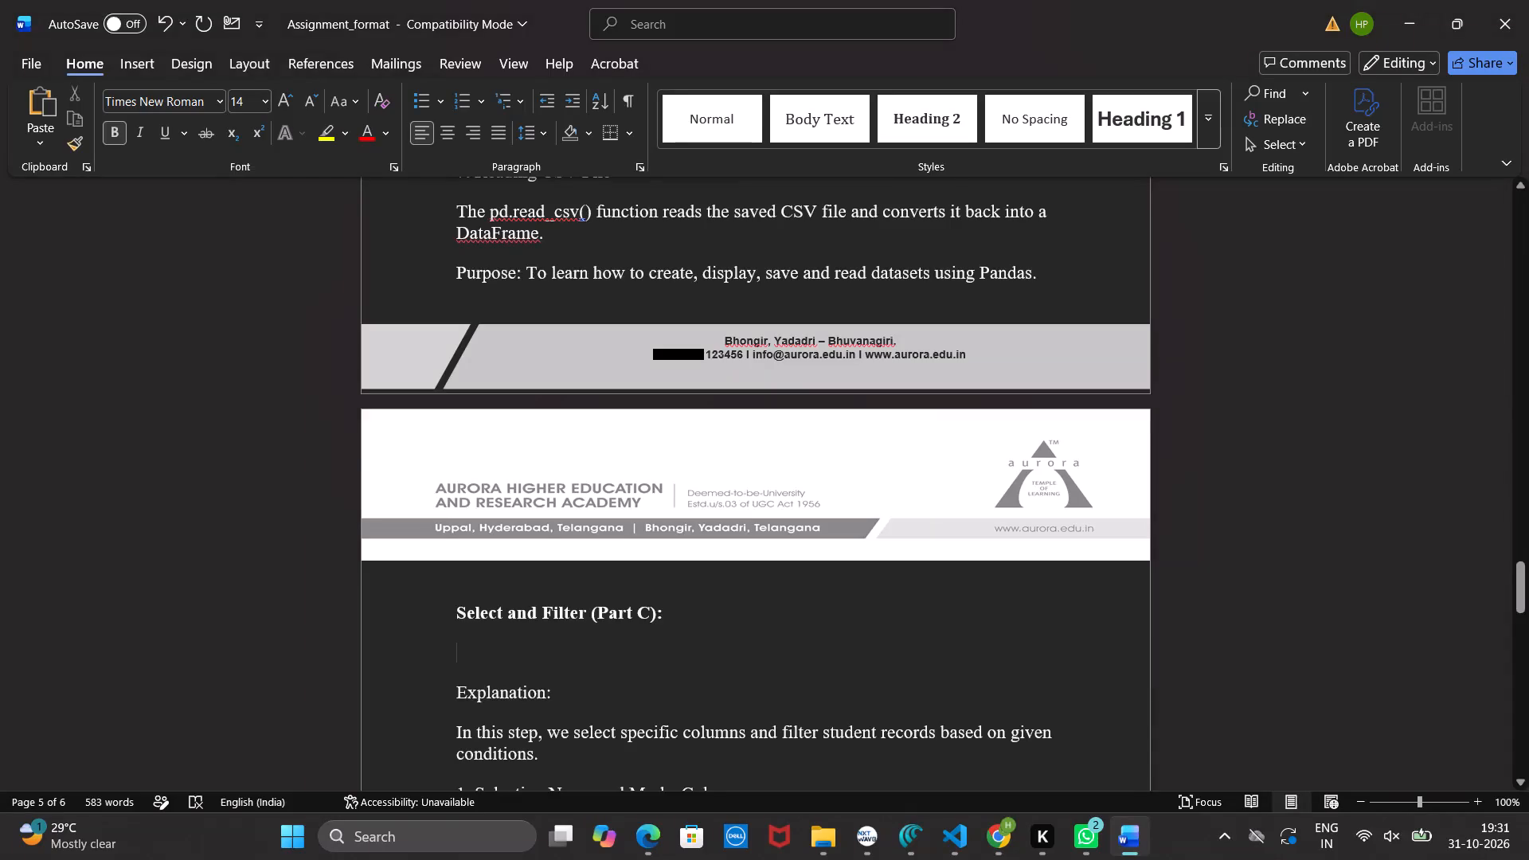
{"action": "key", "text": "ctrl+v"}
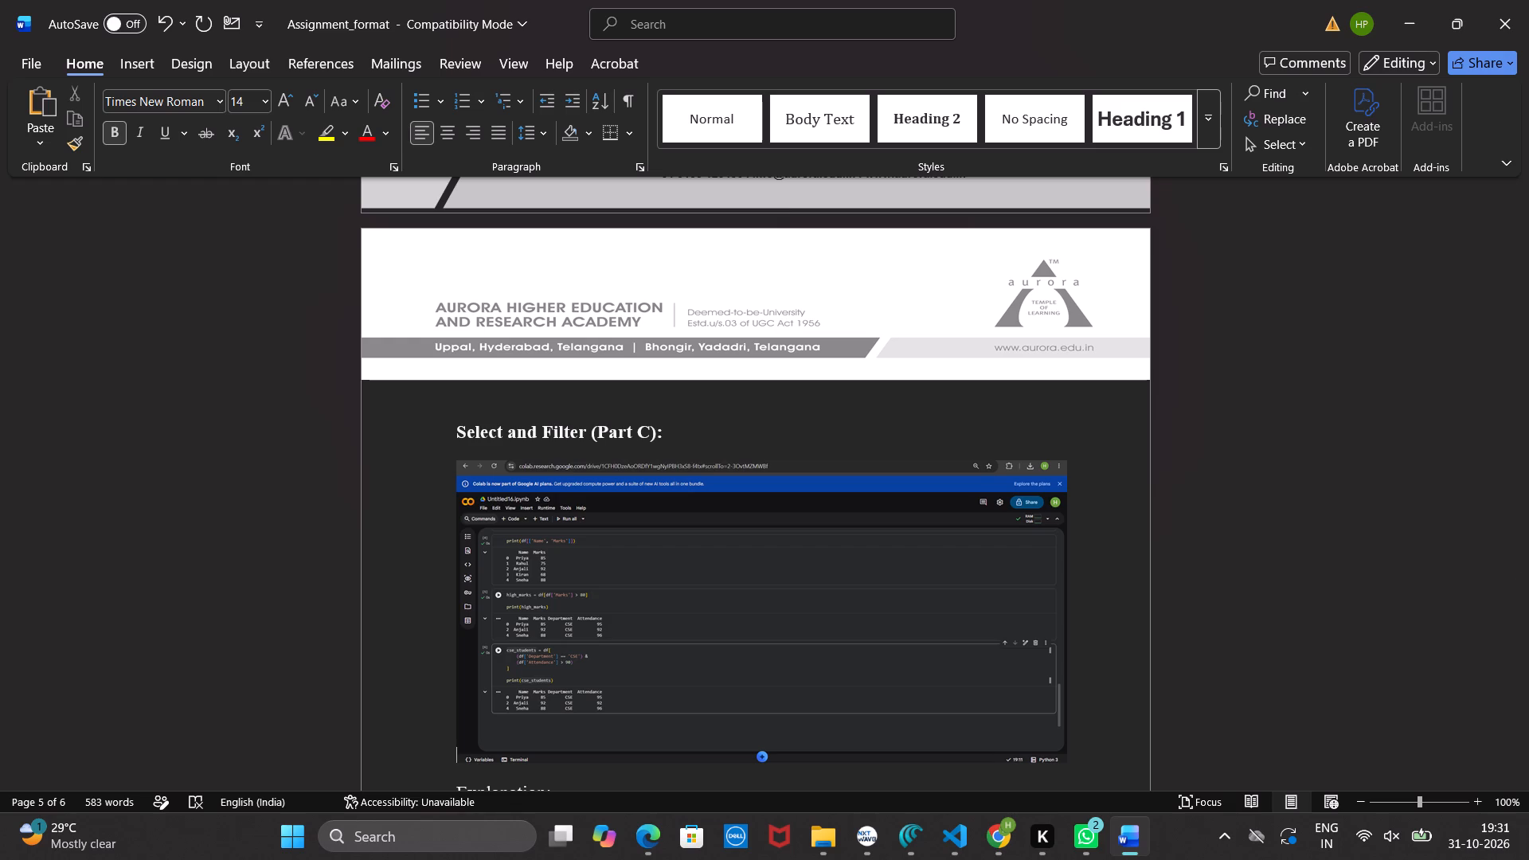
Make the "Explanation:" label below the Select and Filter screenshot bold.
{"action": "scroll", "coordinate": [778, 552], "scroll_direction": "down", "scroll_amount": 1}
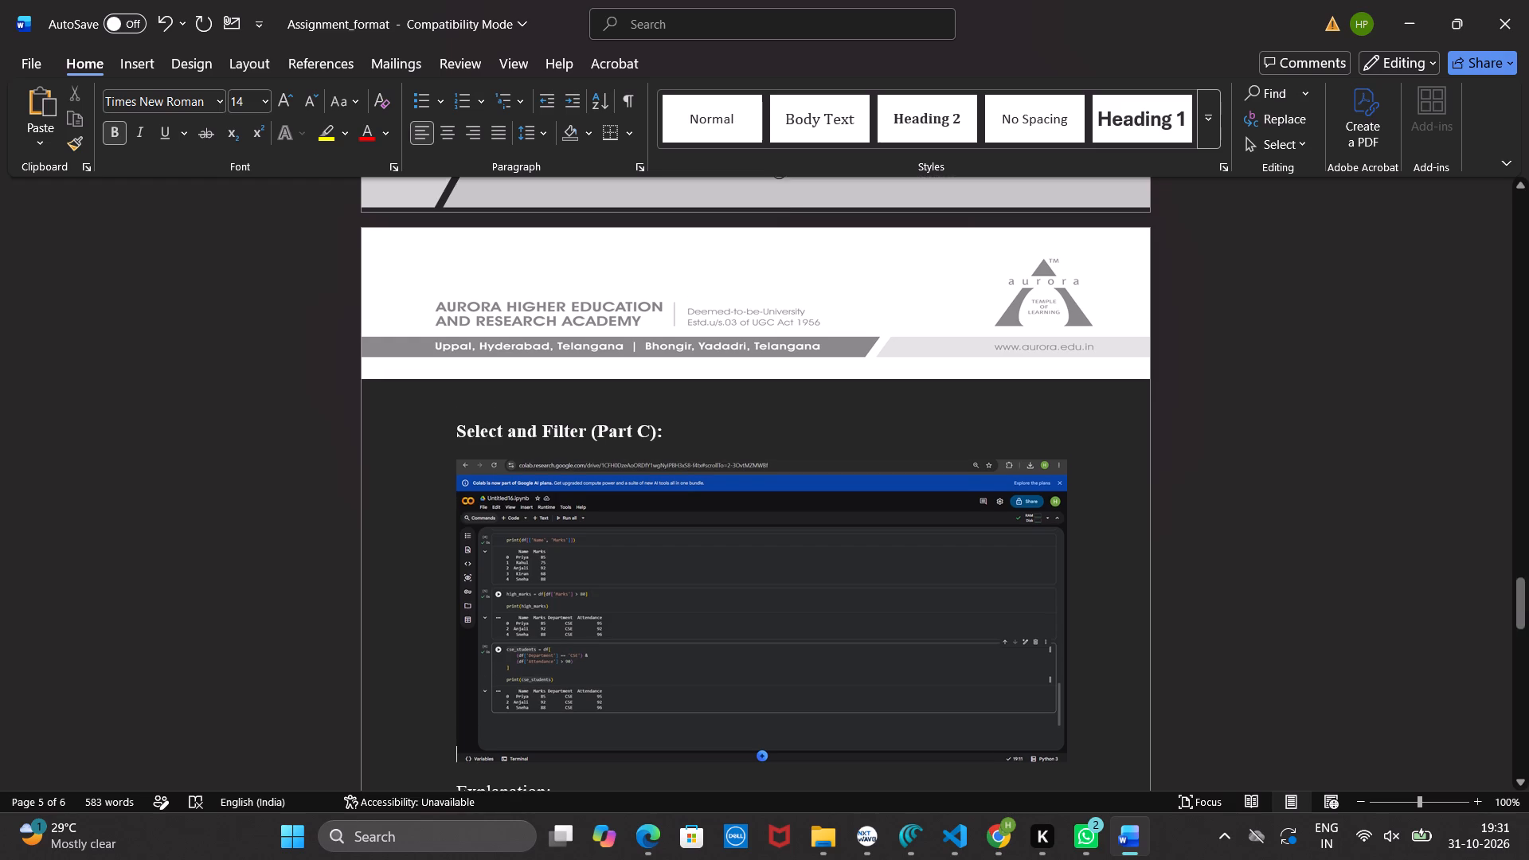
{"action": "scroll", "coordinate": [778, 552], "scroll_direction": "down", "scroll_amount": 2}
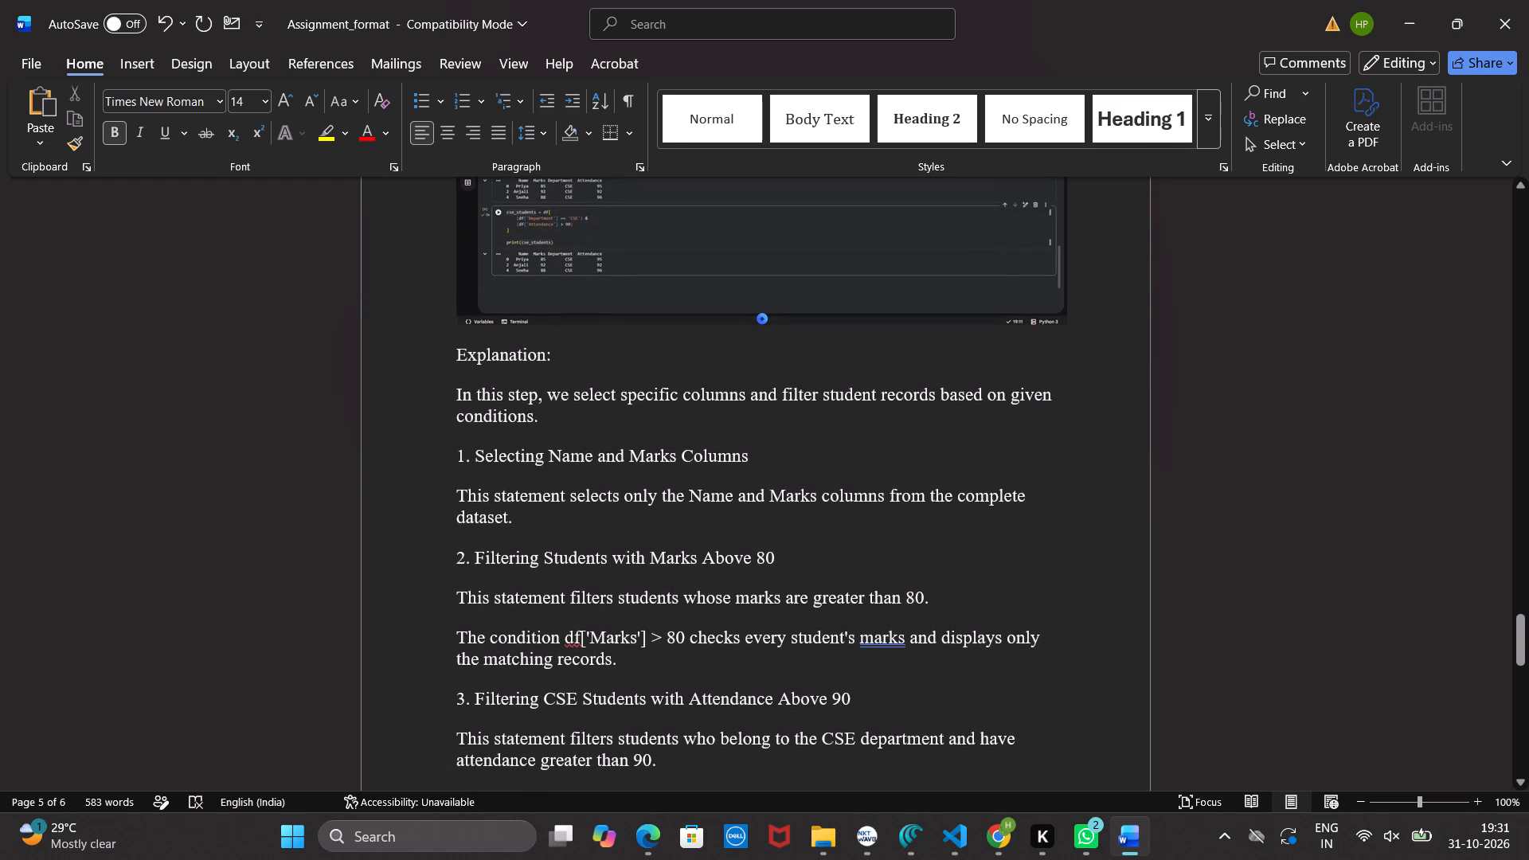
{"action": "left_click_drag", "start_coordinate": [556, 356], "coordinate": [448, 357]}
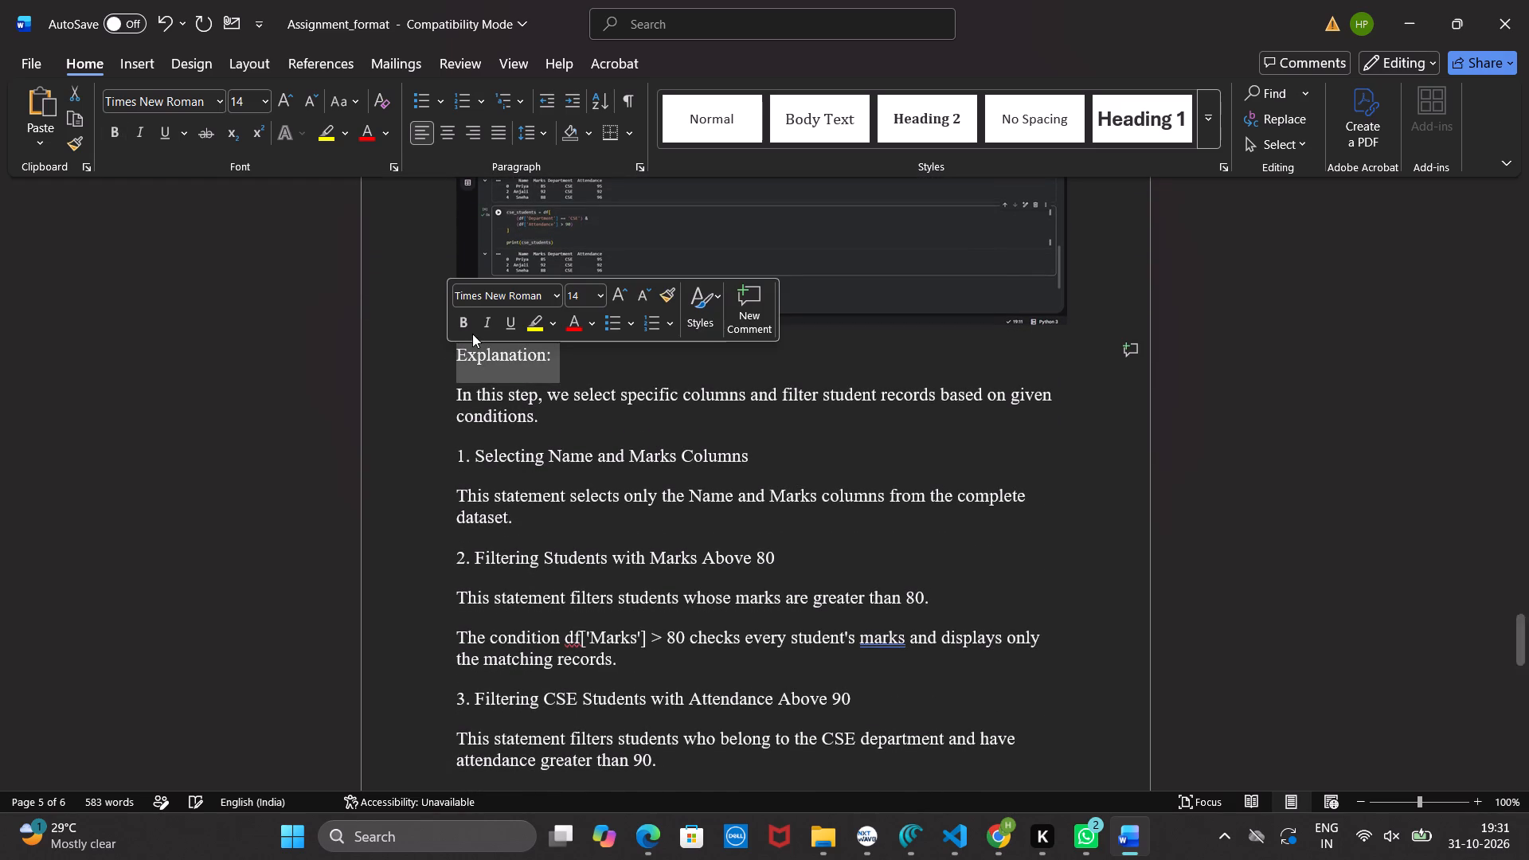
{"action": "left_click", "coordinate": [468, 329]}
{"action": "left_click", "coordinate": [637, 359]}
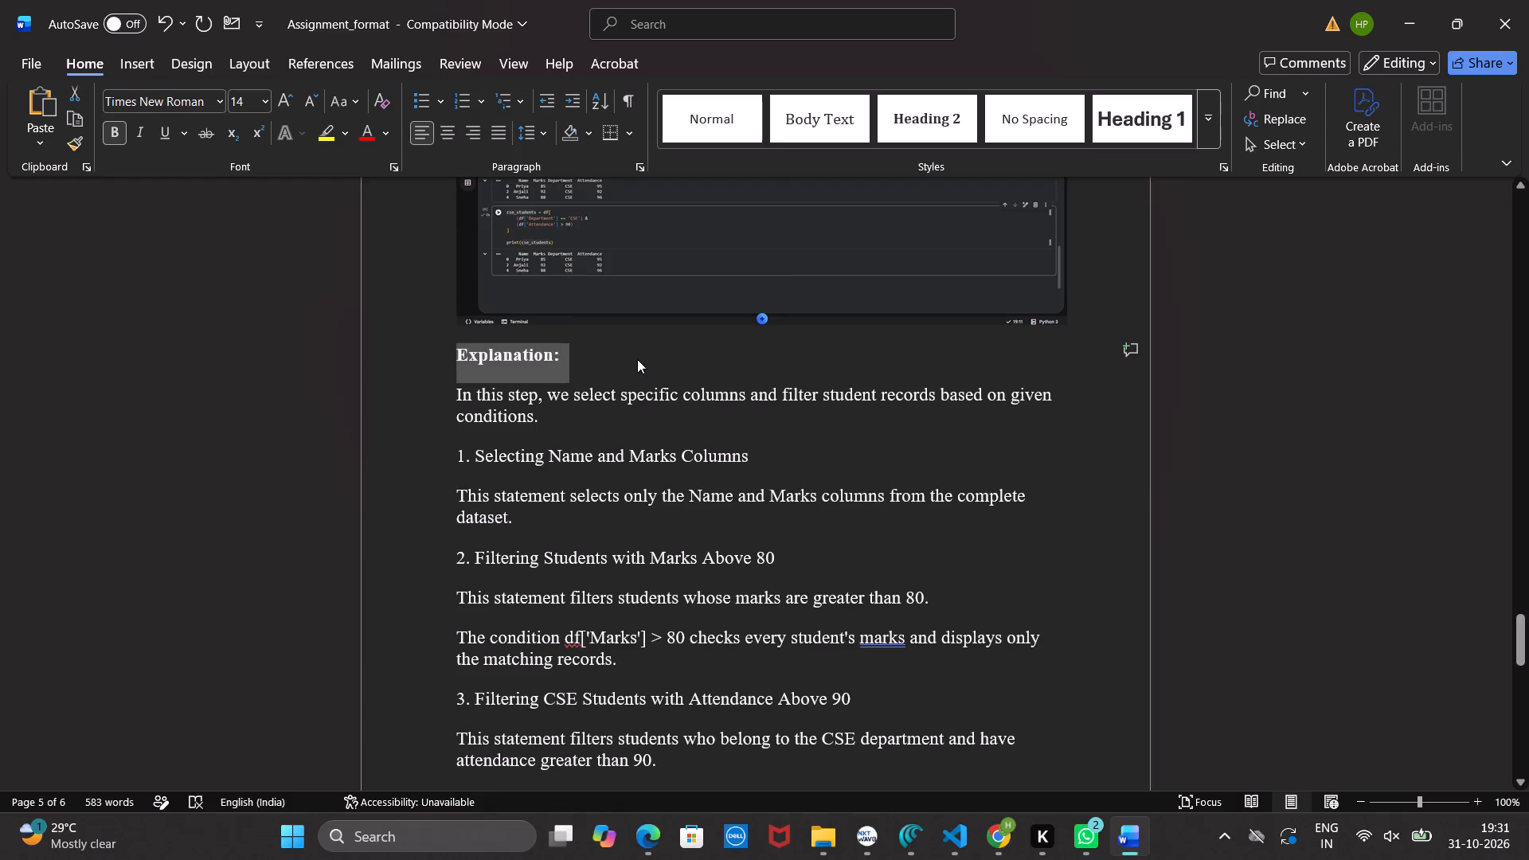
Add a "Colab Link:" line after the final Purpose paragraph, with an empty line below it.
{"action": "scroll", "coordinate": [637, 359], "scroll_direction": "down", "scroll_amount": 6}
{"action": "scroll", "coordinate": [637, 359], "scroll_direction": "up", "scroll_amount": 1}
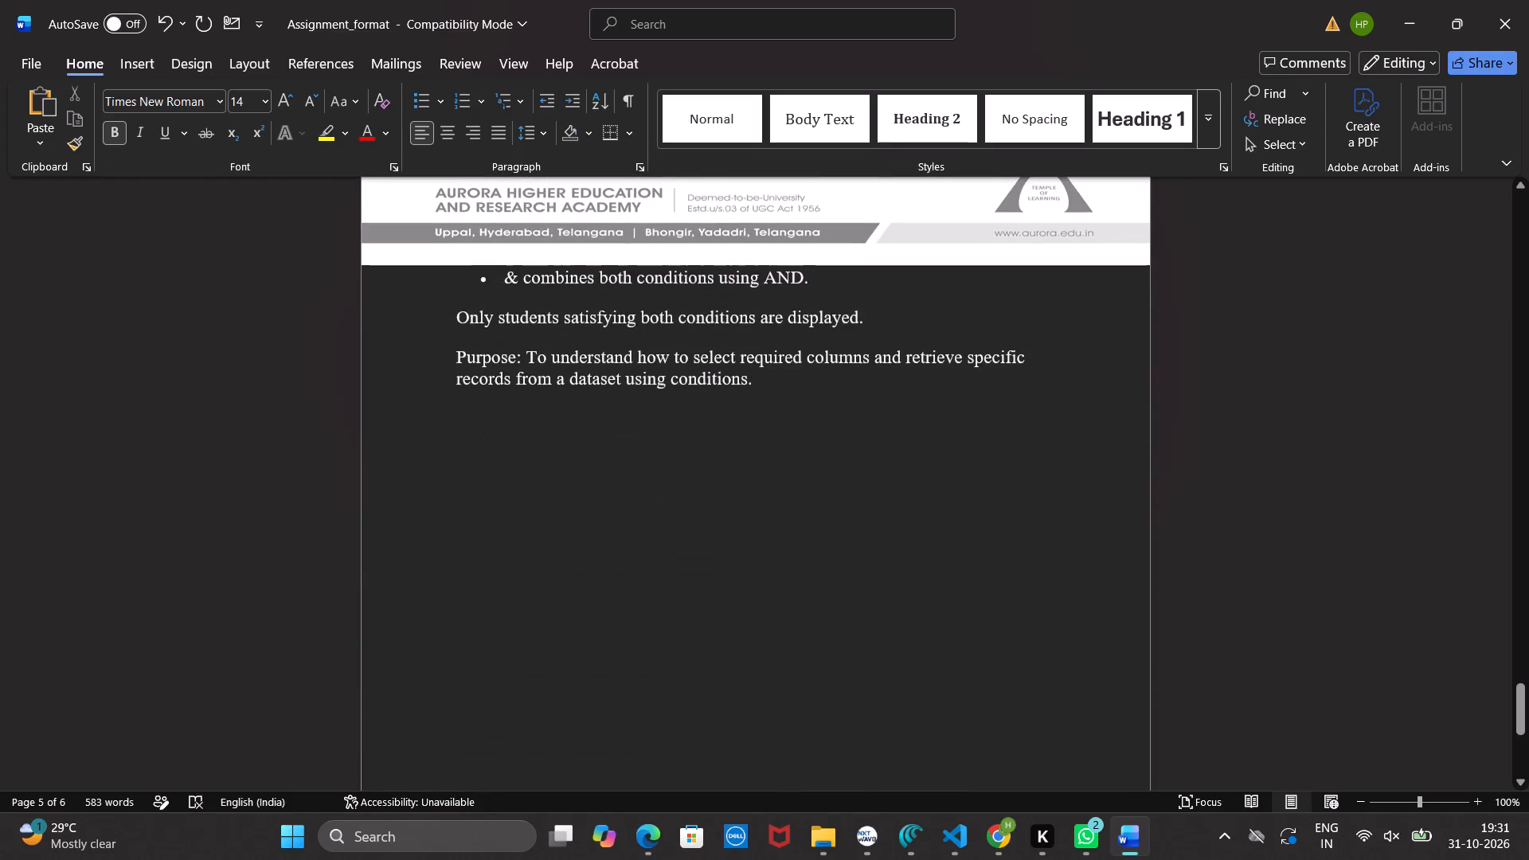
{"action": "scroll", "coordinate": [637, 359], "scroll_direction": "up", "scroll_amount": 1}
{"action": "left_click", "coordinate": [774, 390]}
{"action": "key", "text": "Return"}
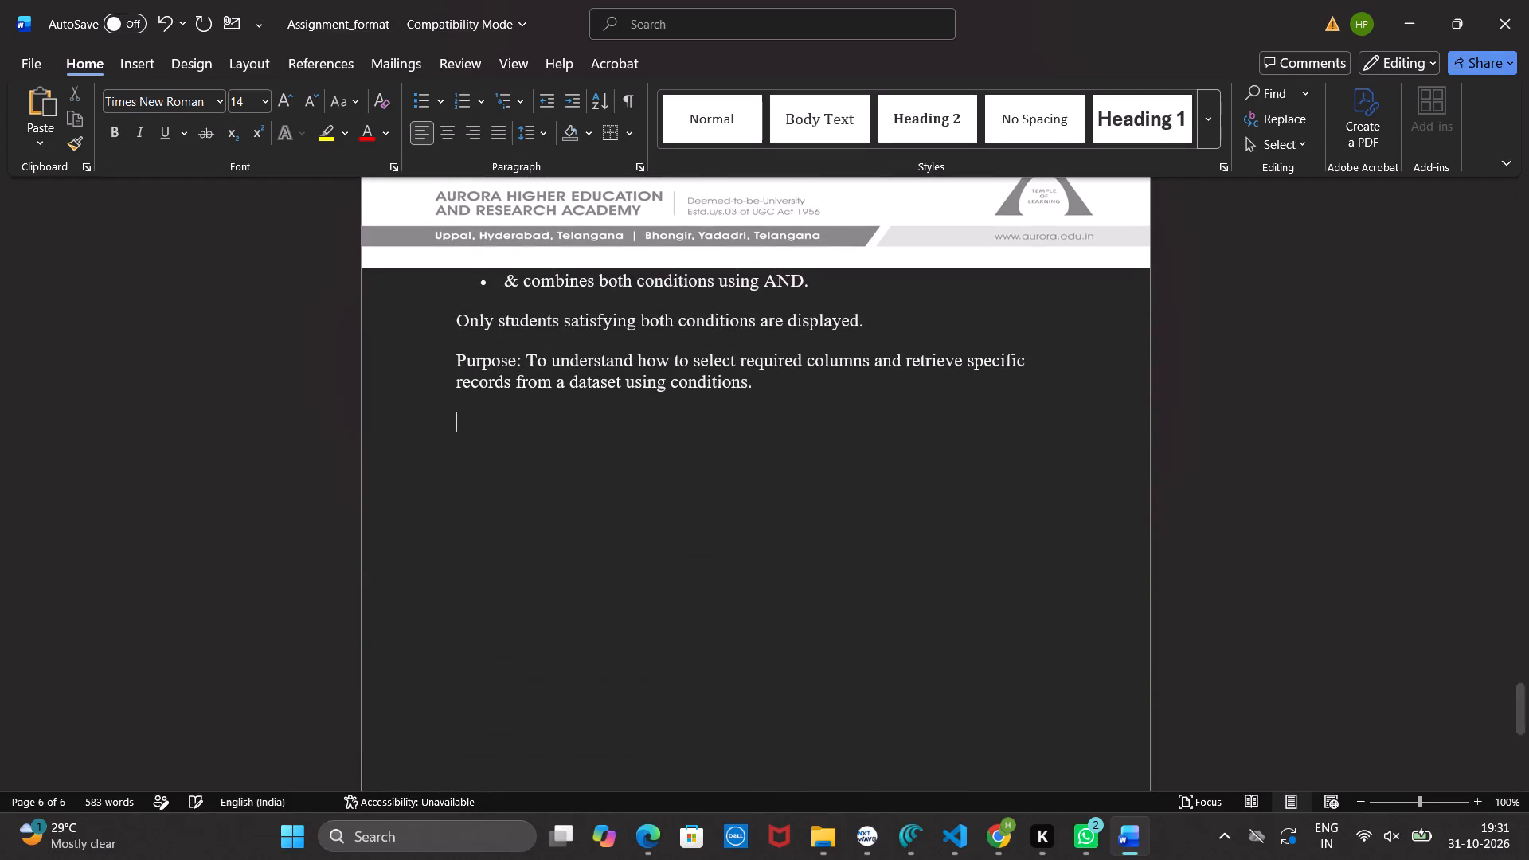
{"action": "key", "text": "c"}
{"action": "type", "text": "olab"}
{"action": "key", "text": "space"}
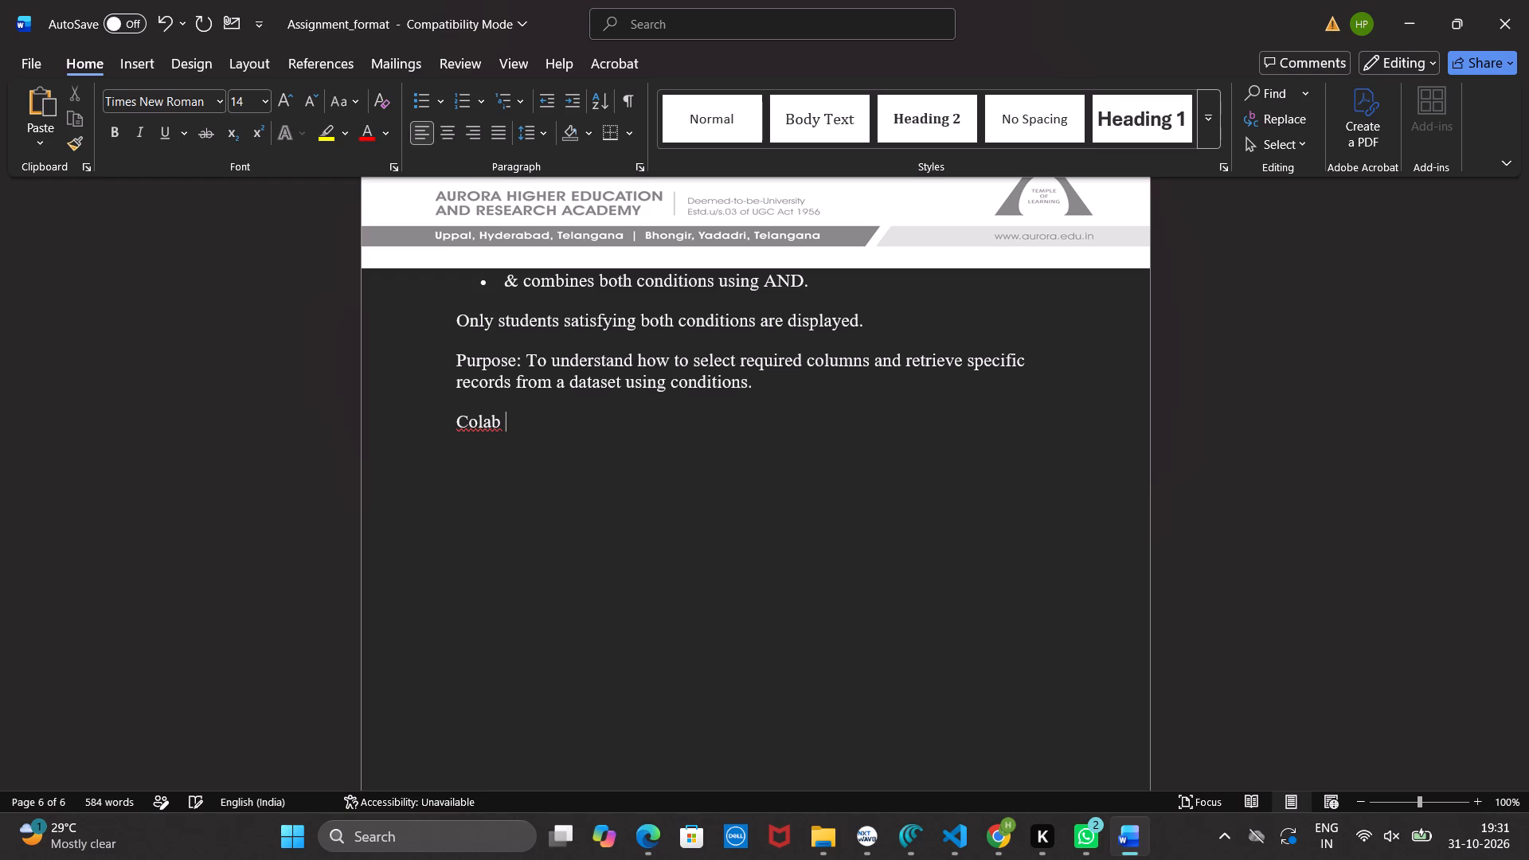
{"action": "type", "text": "Link:"}
{"action": "key", "text": "Return"}
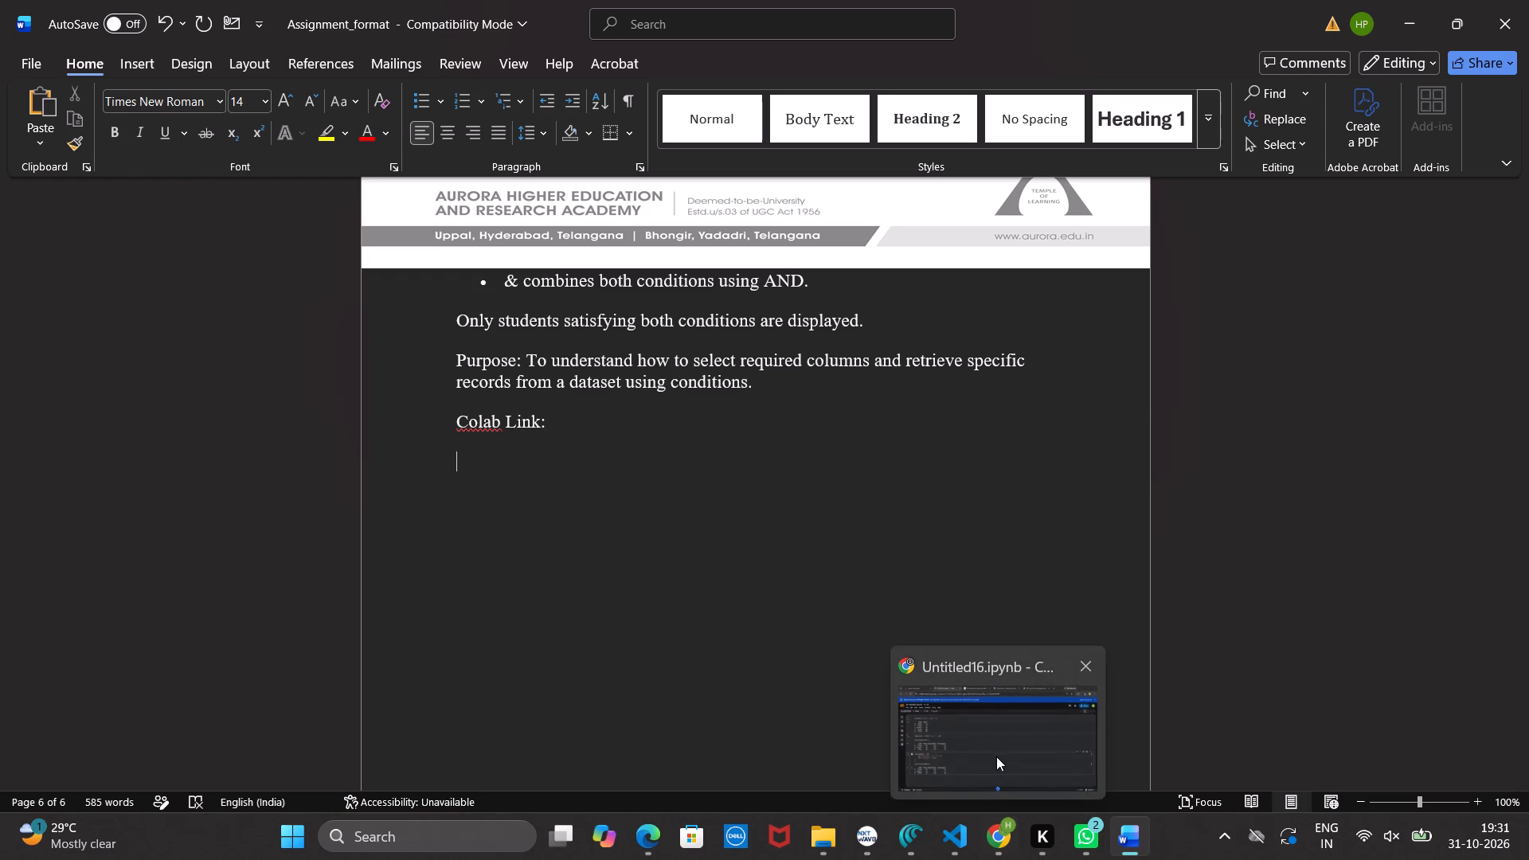
In Colab, set the notebook's general access to Anyone with the link as Viewer and copy its sharing link.
{"action": "left_click", "coordinate": [996, 755]}
{"action": "scroll", "coordinate": [824, 422], "scroll_direction": "up", "scroll_amount": 8}
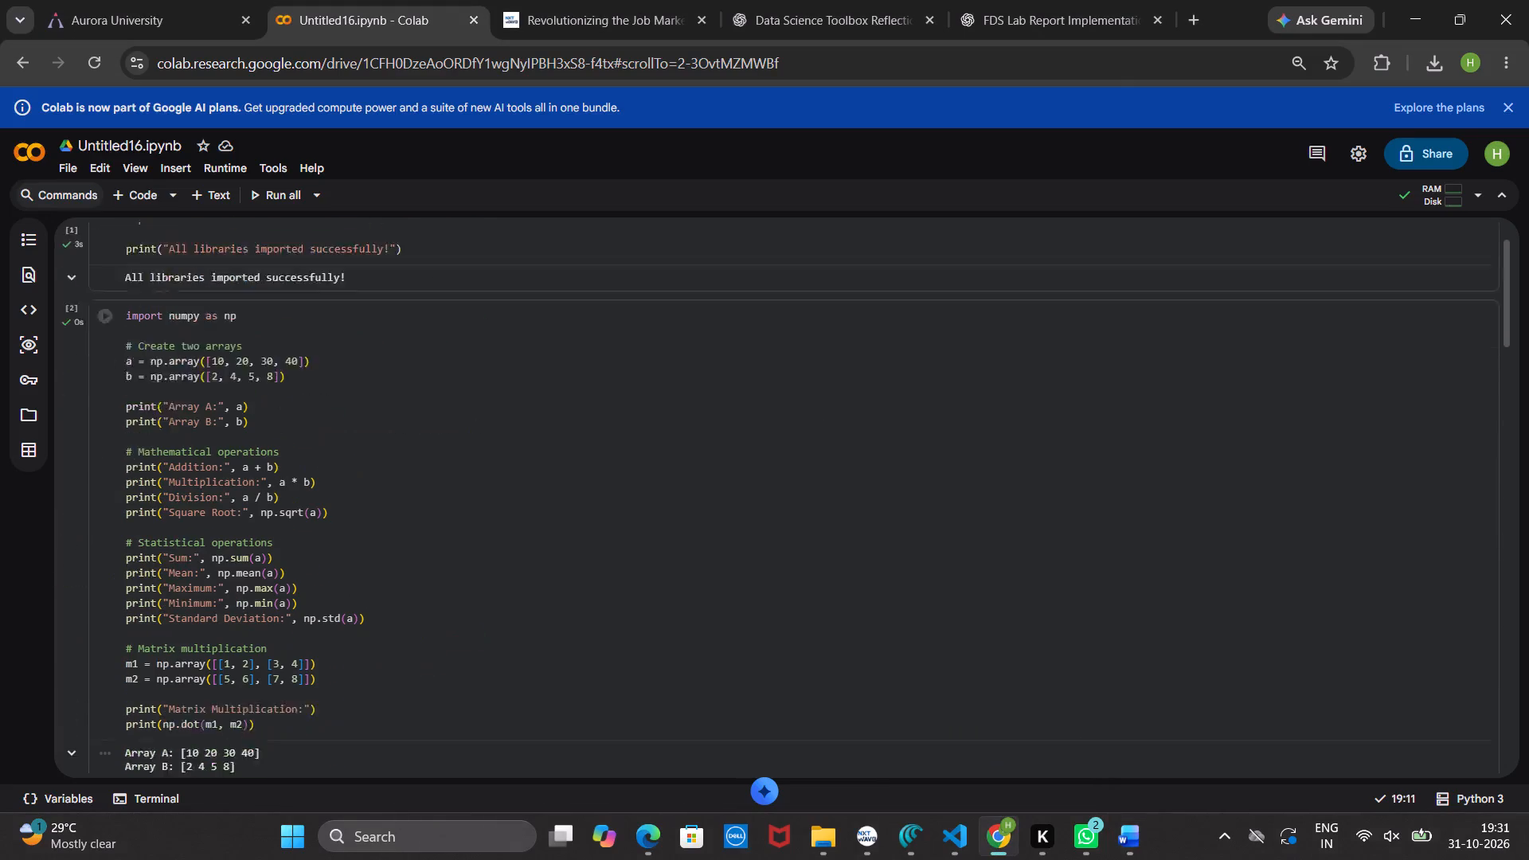
{"action": "left_click", "coordinate": [1431, 157]}
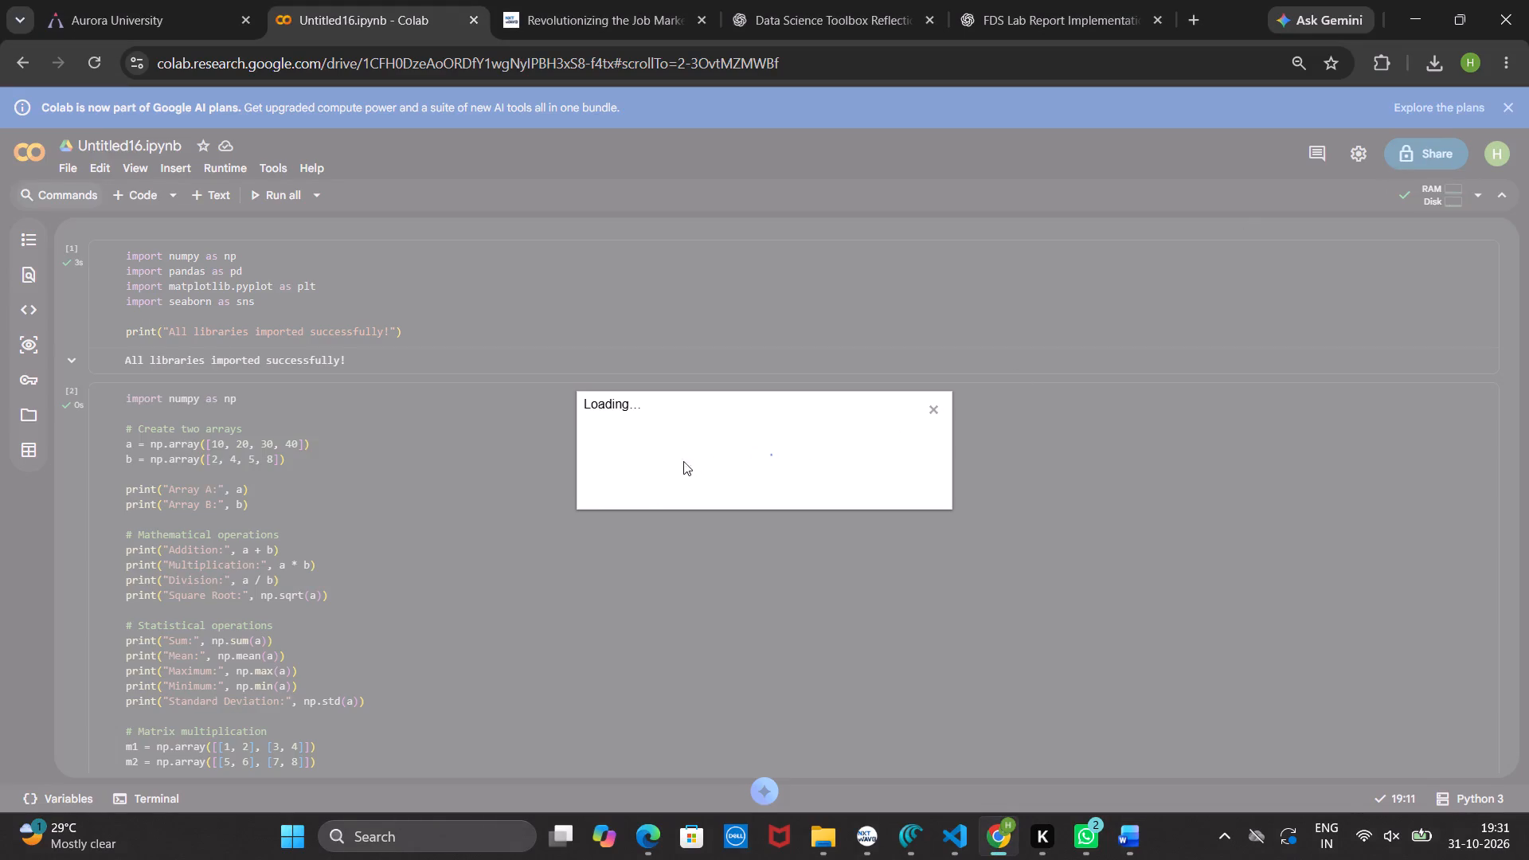
{"action": "left_click", "coordinate": [661, 532]}
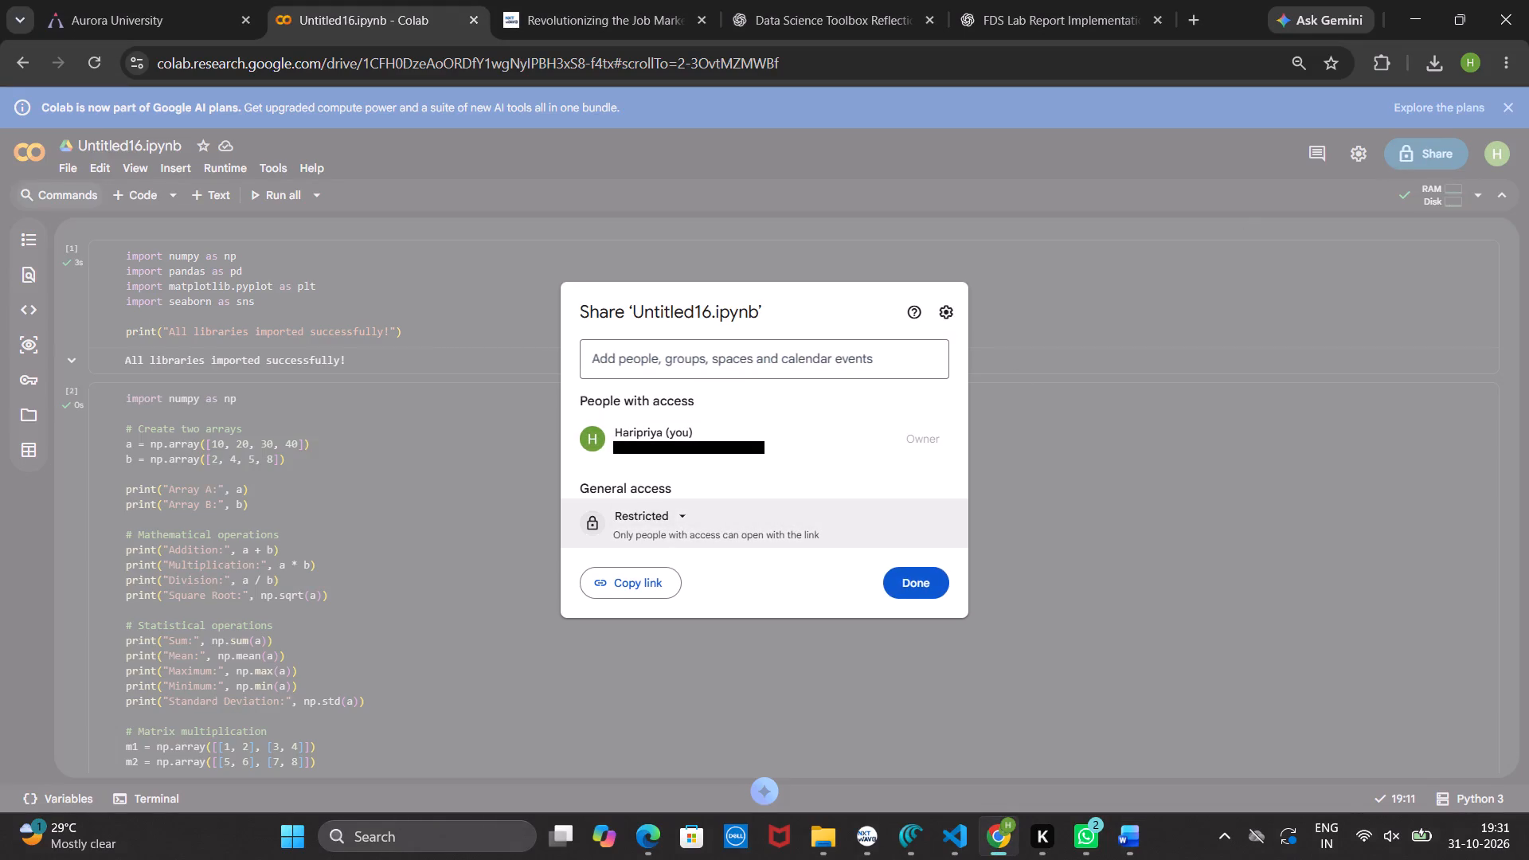
{"action": "left_click", "coordinate": [678, 514]}
{"action": "left_click", "coordinate": [678, 578]}
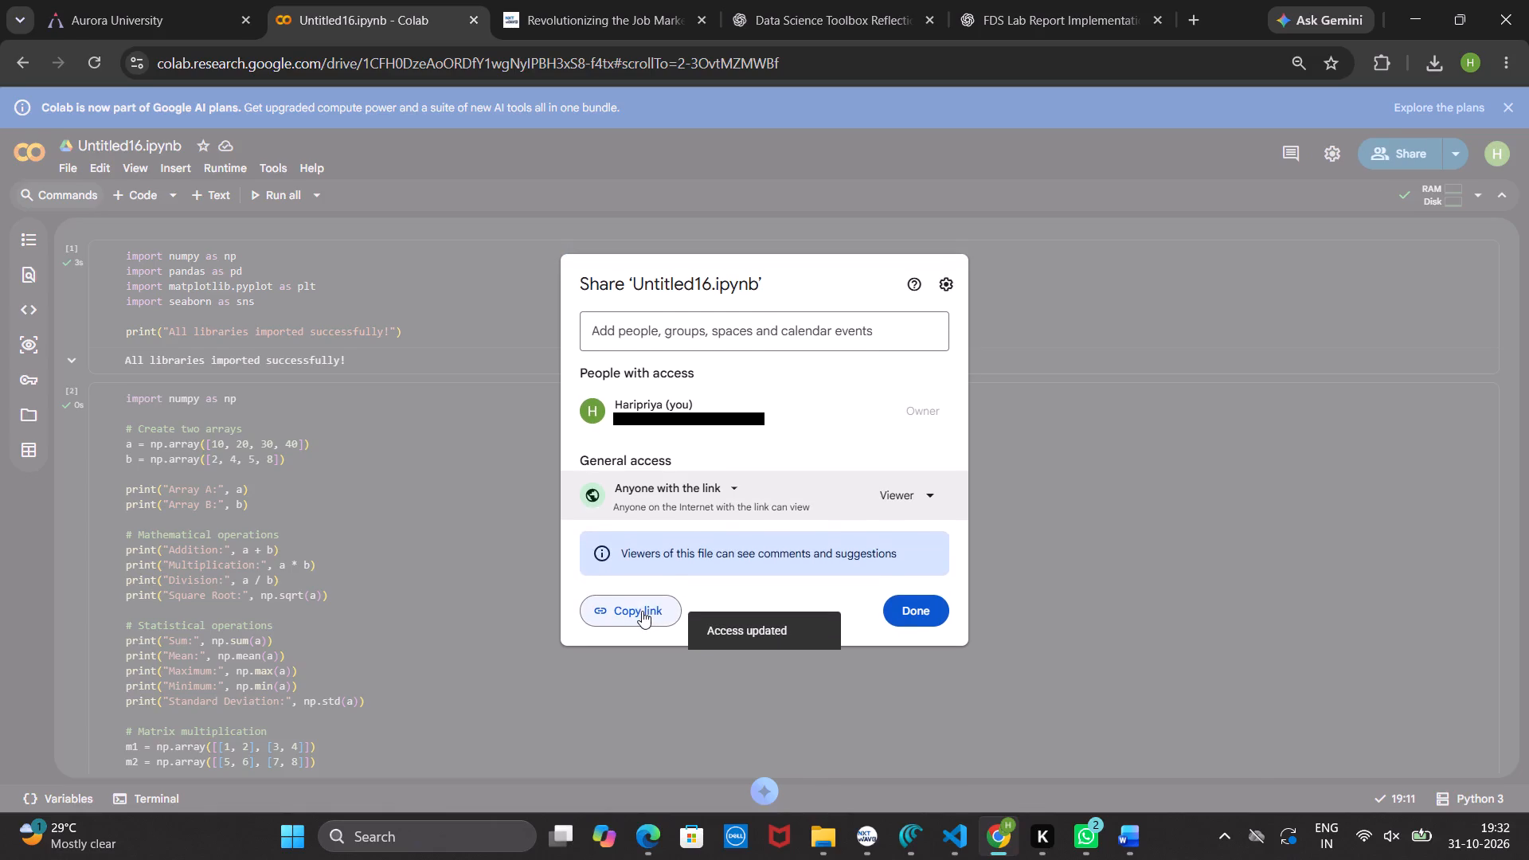
{"action": "left_click", "coordinate": [642, 611]}
{"action": "left_click", "coordinate": [1152, 420]}
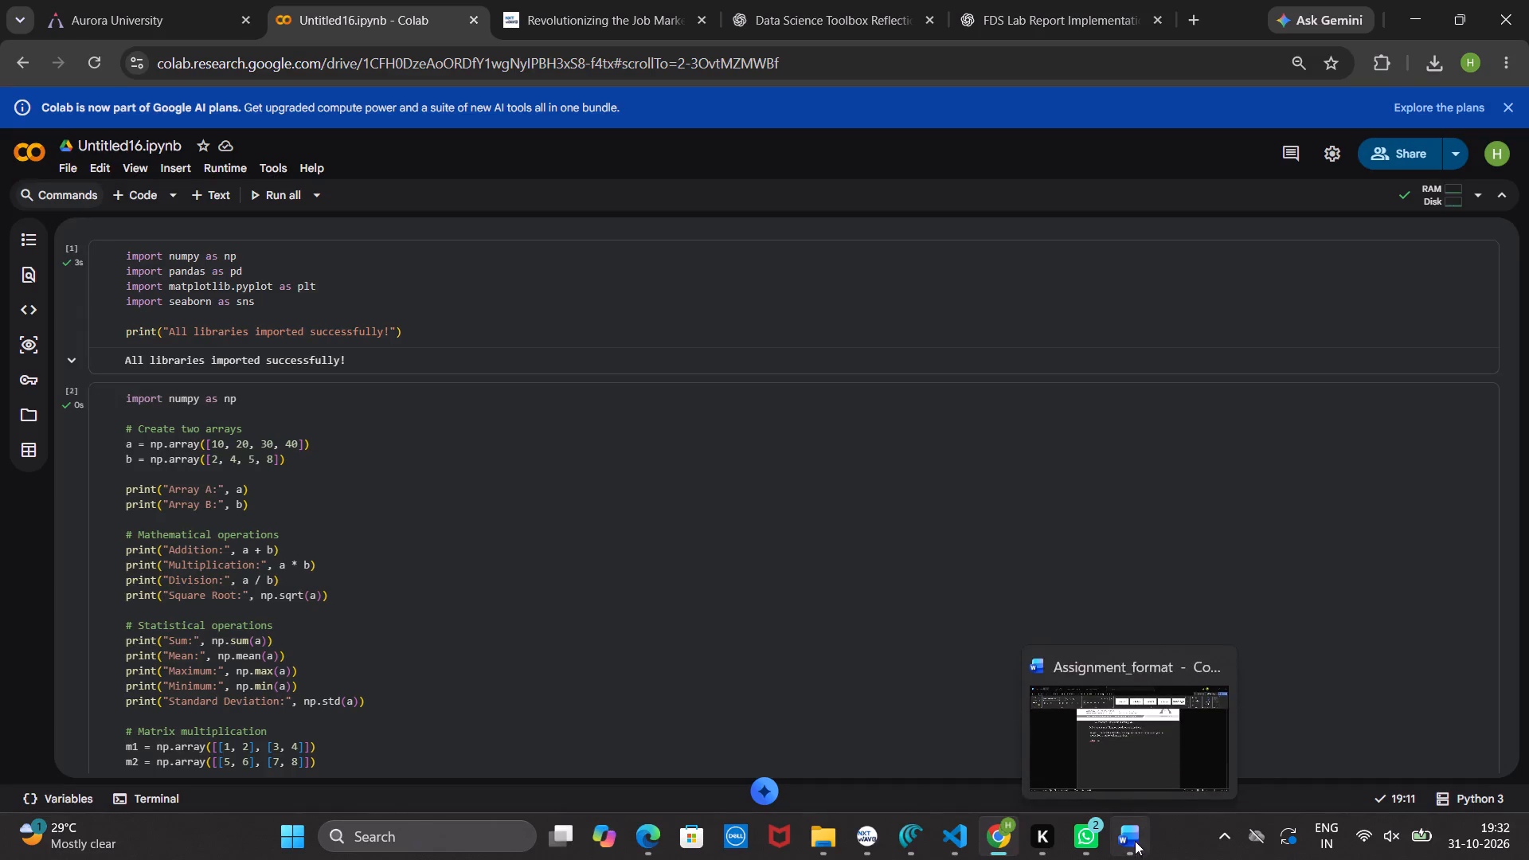
Insert the copied Colab sharing link as a hyperlink below "Colab Link:" in the Word report.
{"action": "left_click", "coordinate": [1127, 764]}
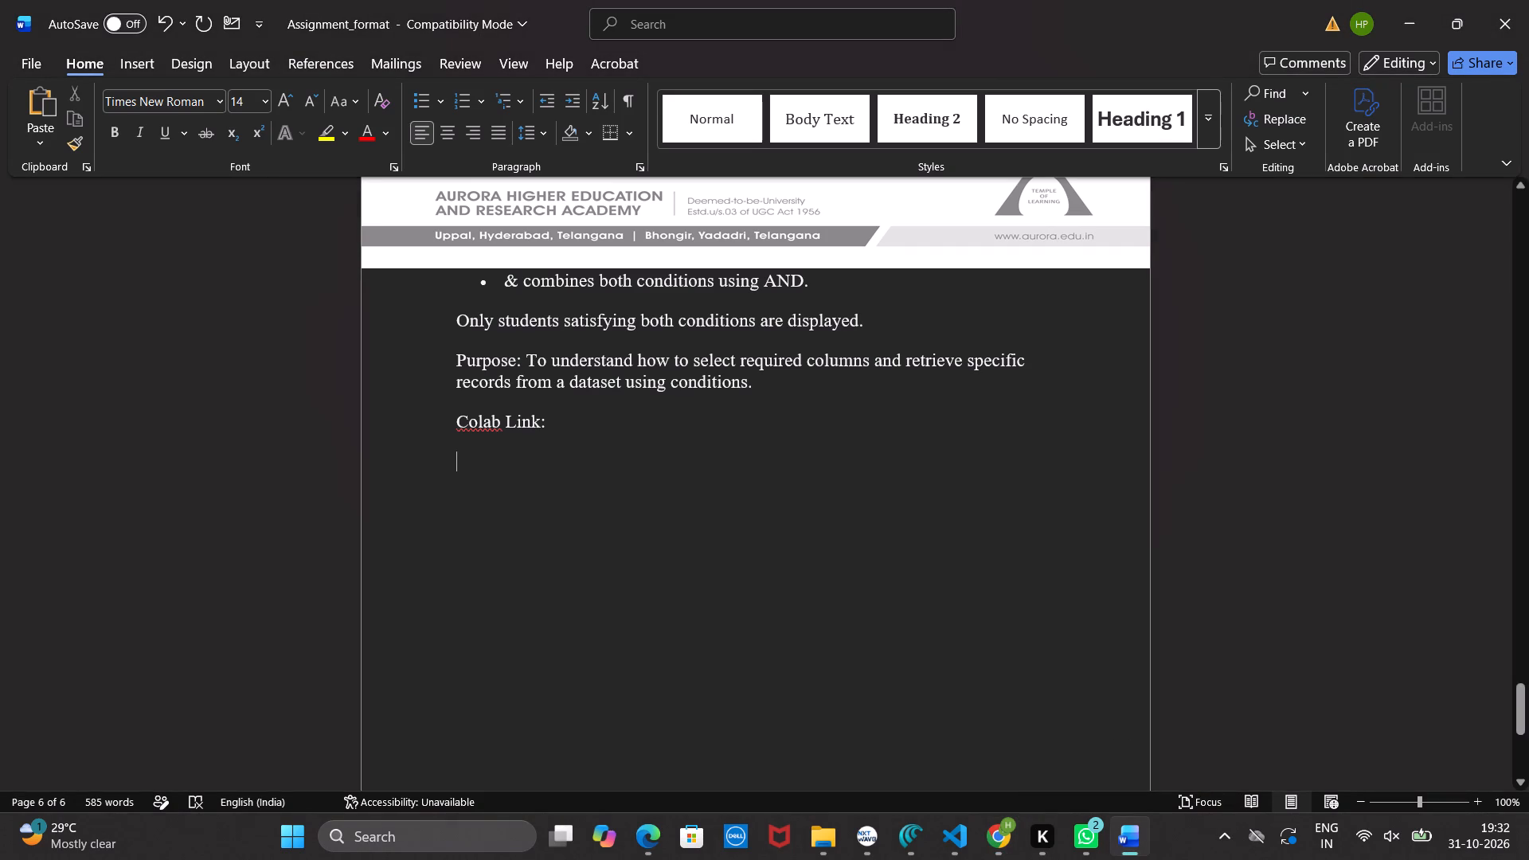
{"action": "left_click", "coordinate": [643, 29]}
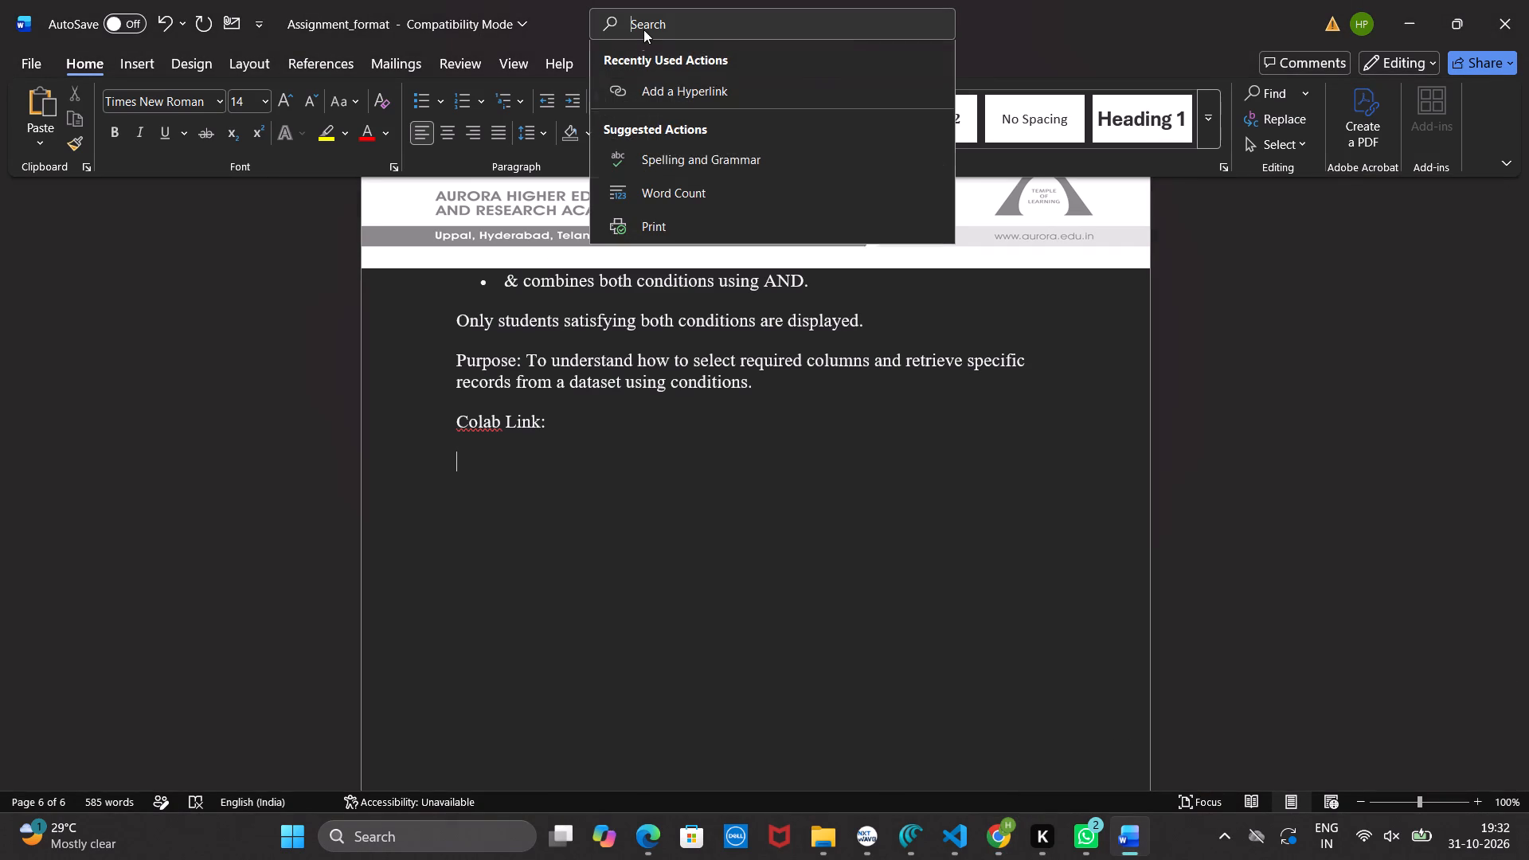
{"action": "left_click", "coordinate": [671, 90]}
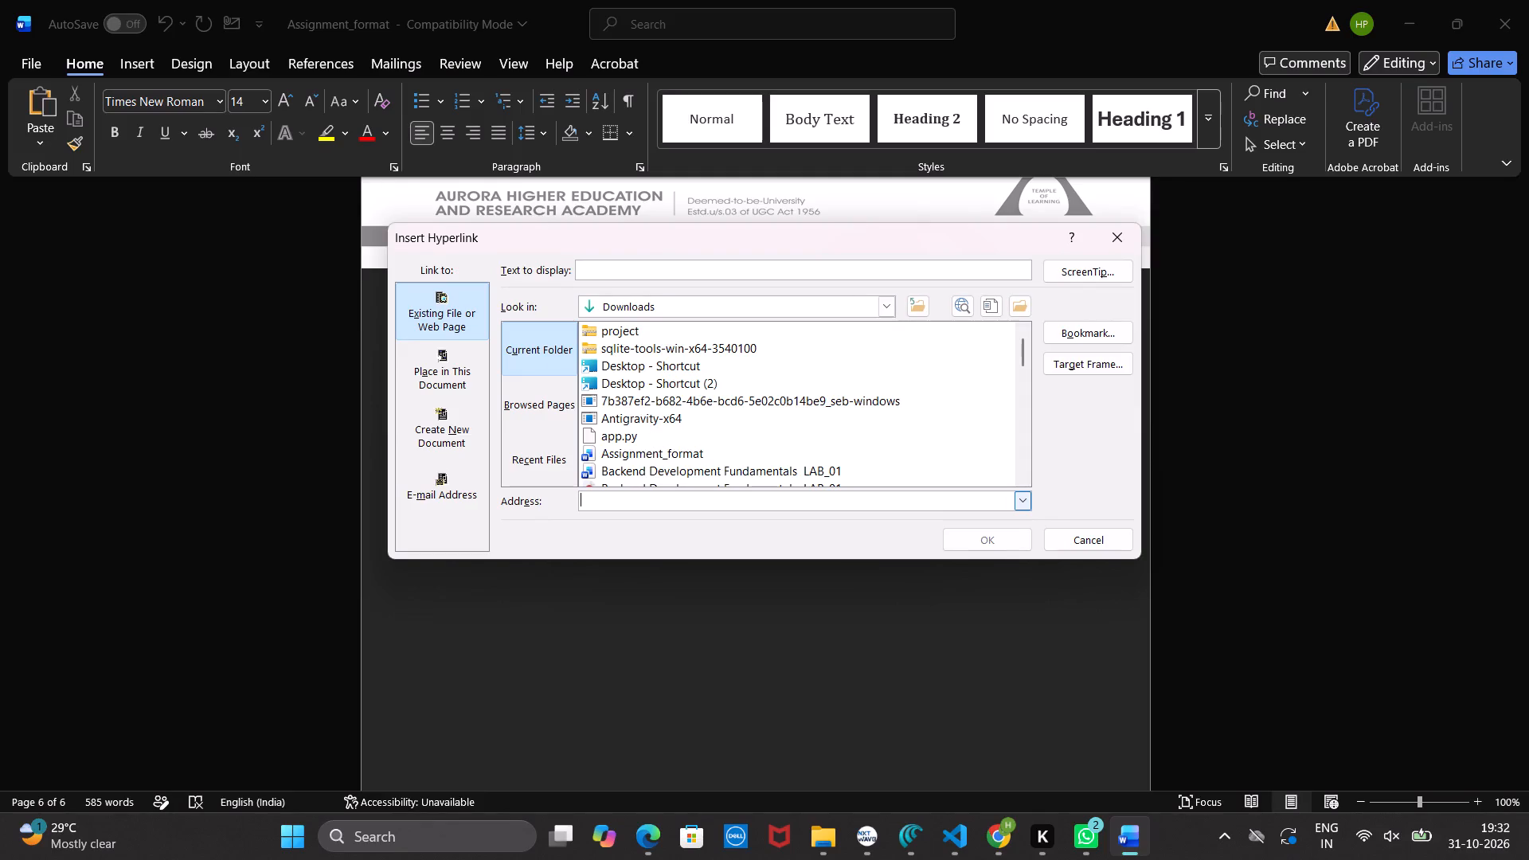
{"action": "key", "text": "ctrl+v"}
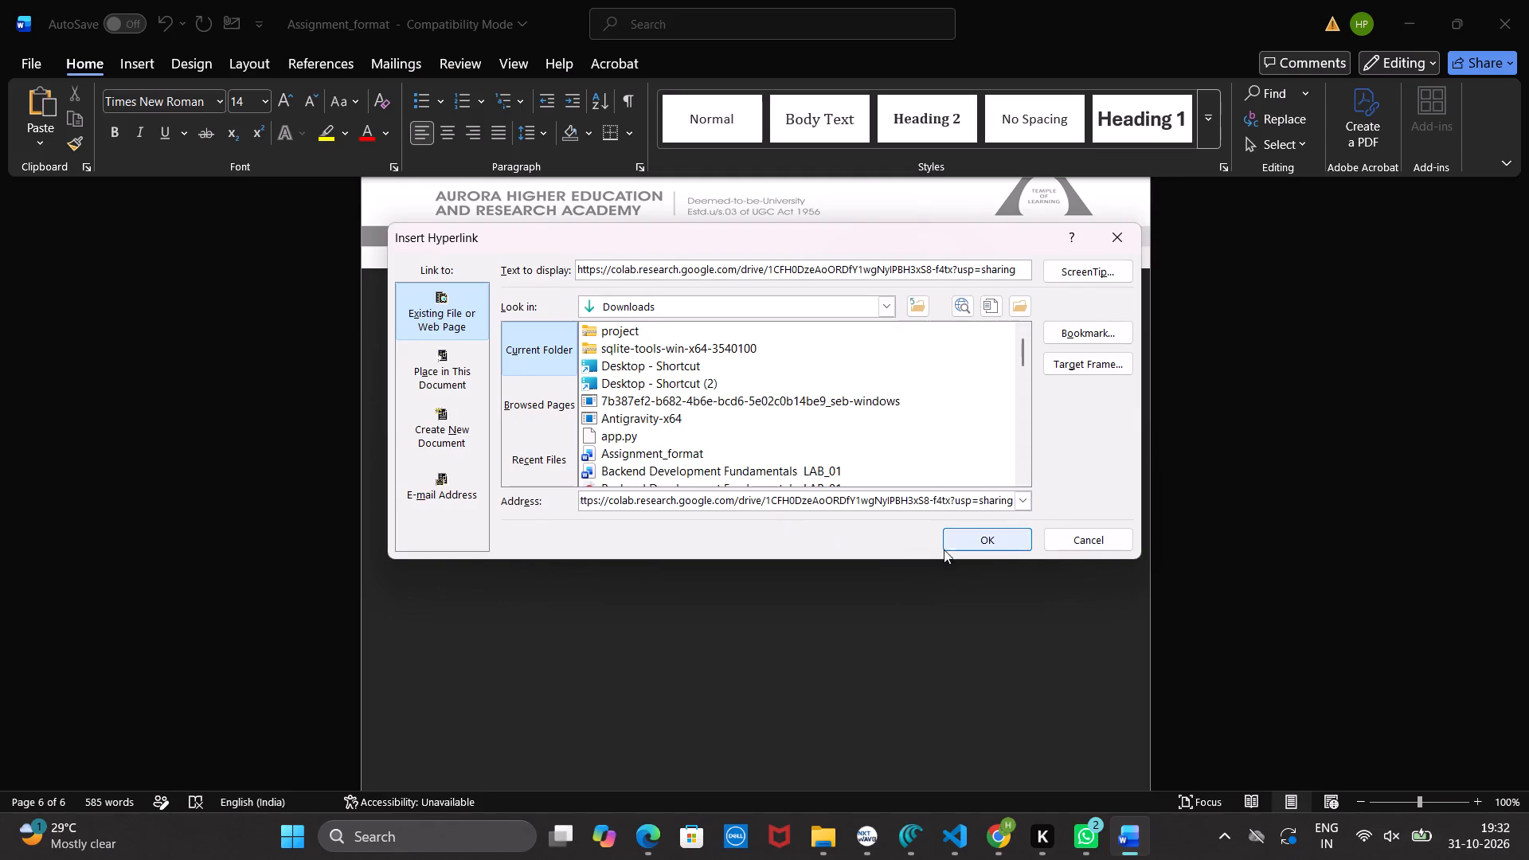
{"action": "left_click", "coordinate": [978, 539]}
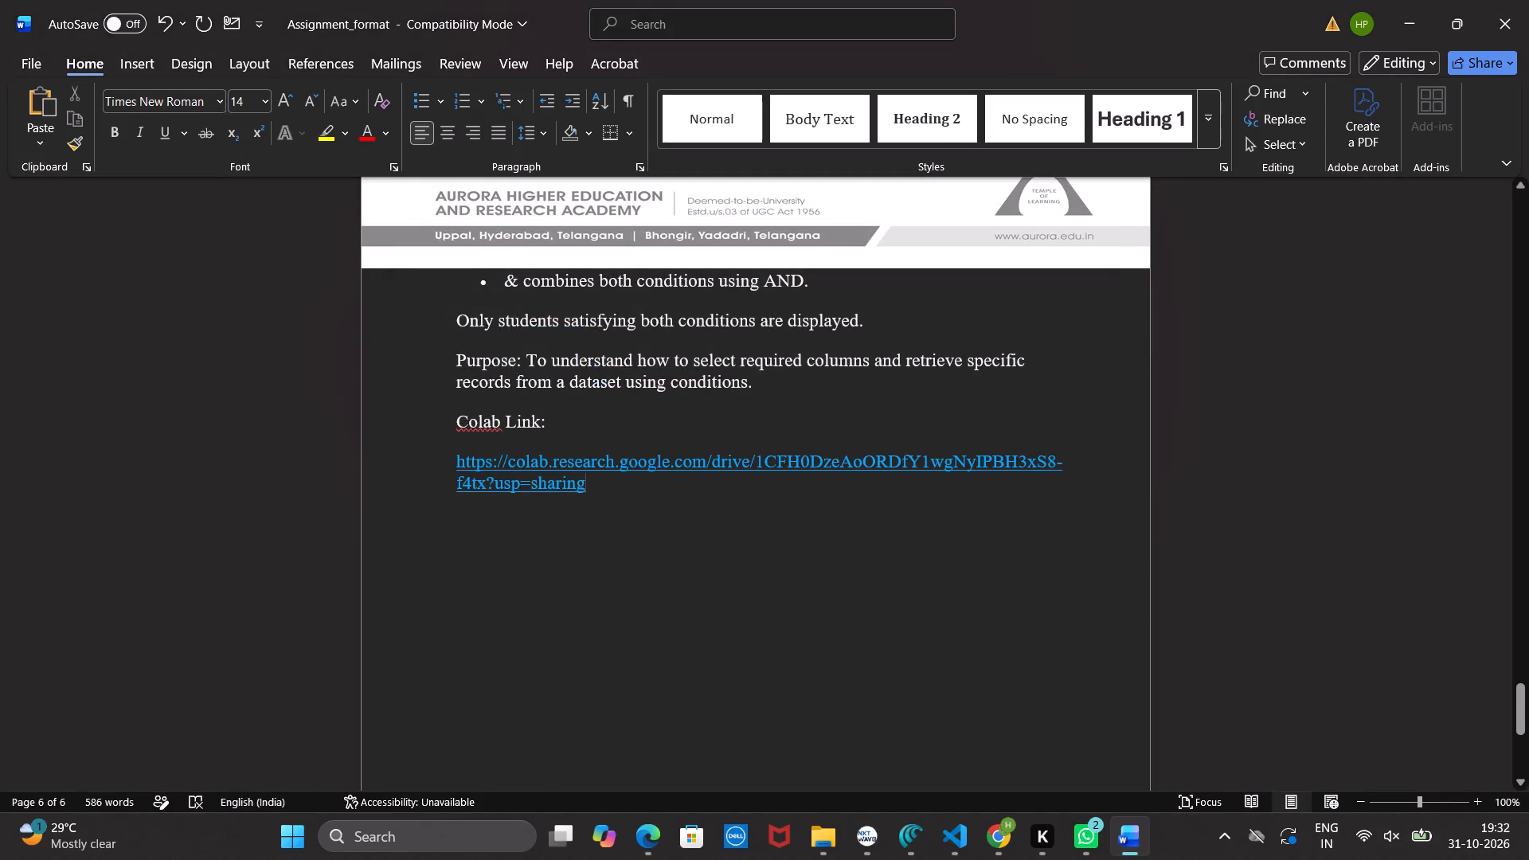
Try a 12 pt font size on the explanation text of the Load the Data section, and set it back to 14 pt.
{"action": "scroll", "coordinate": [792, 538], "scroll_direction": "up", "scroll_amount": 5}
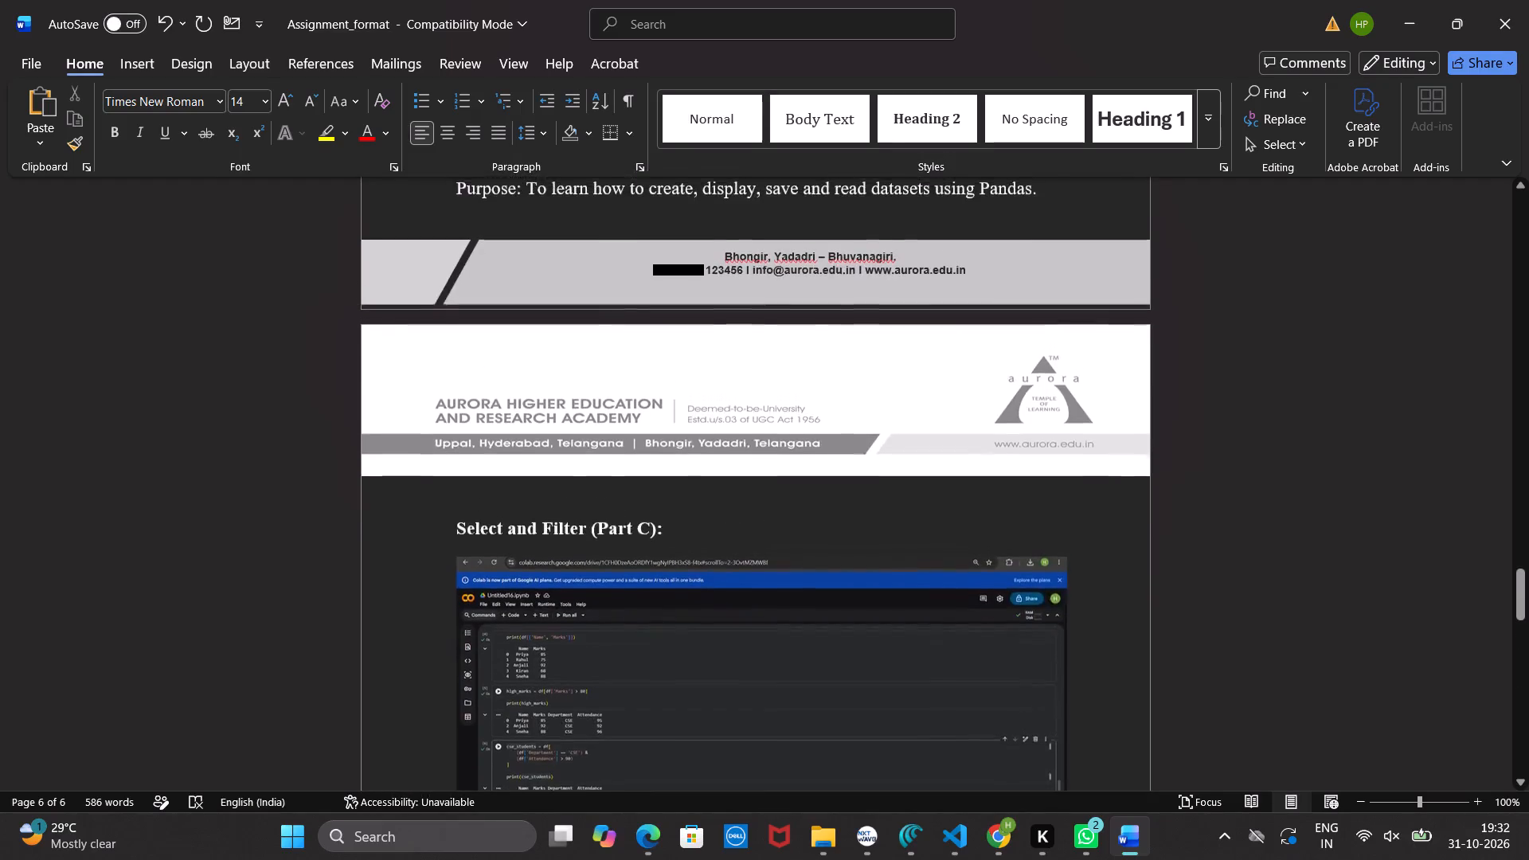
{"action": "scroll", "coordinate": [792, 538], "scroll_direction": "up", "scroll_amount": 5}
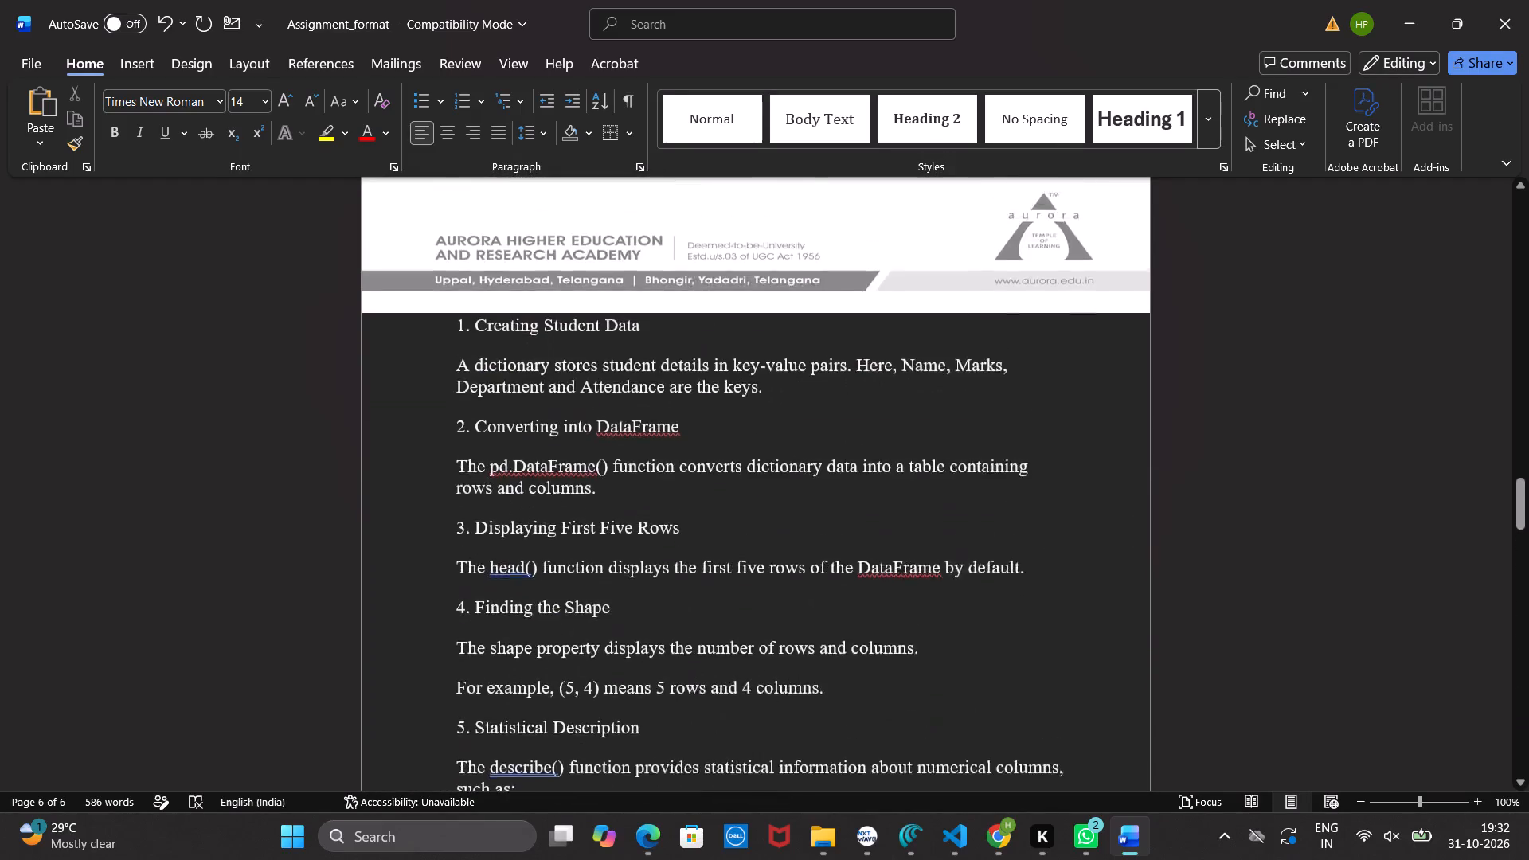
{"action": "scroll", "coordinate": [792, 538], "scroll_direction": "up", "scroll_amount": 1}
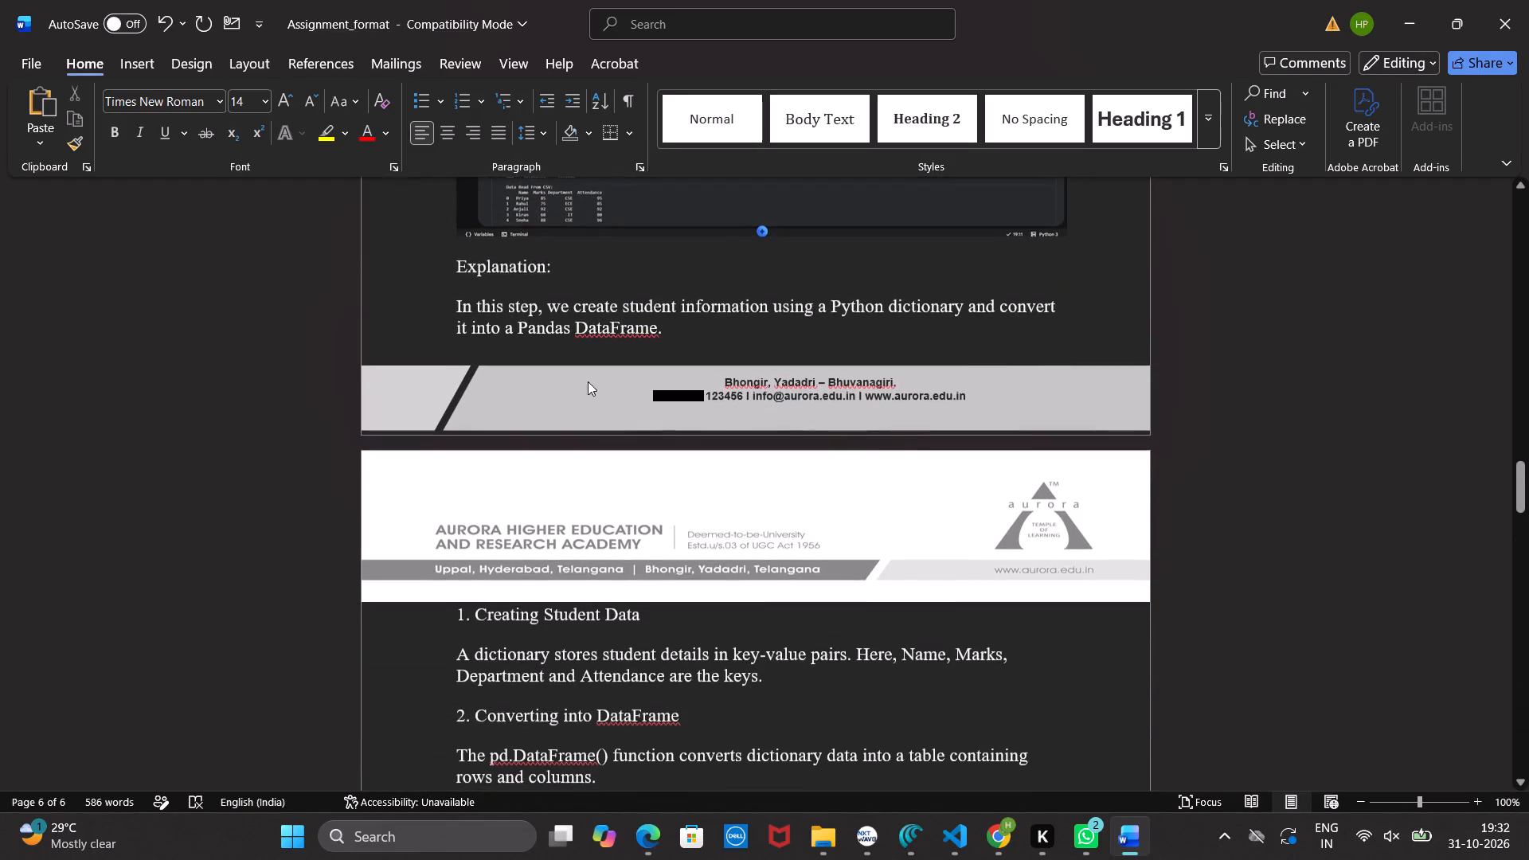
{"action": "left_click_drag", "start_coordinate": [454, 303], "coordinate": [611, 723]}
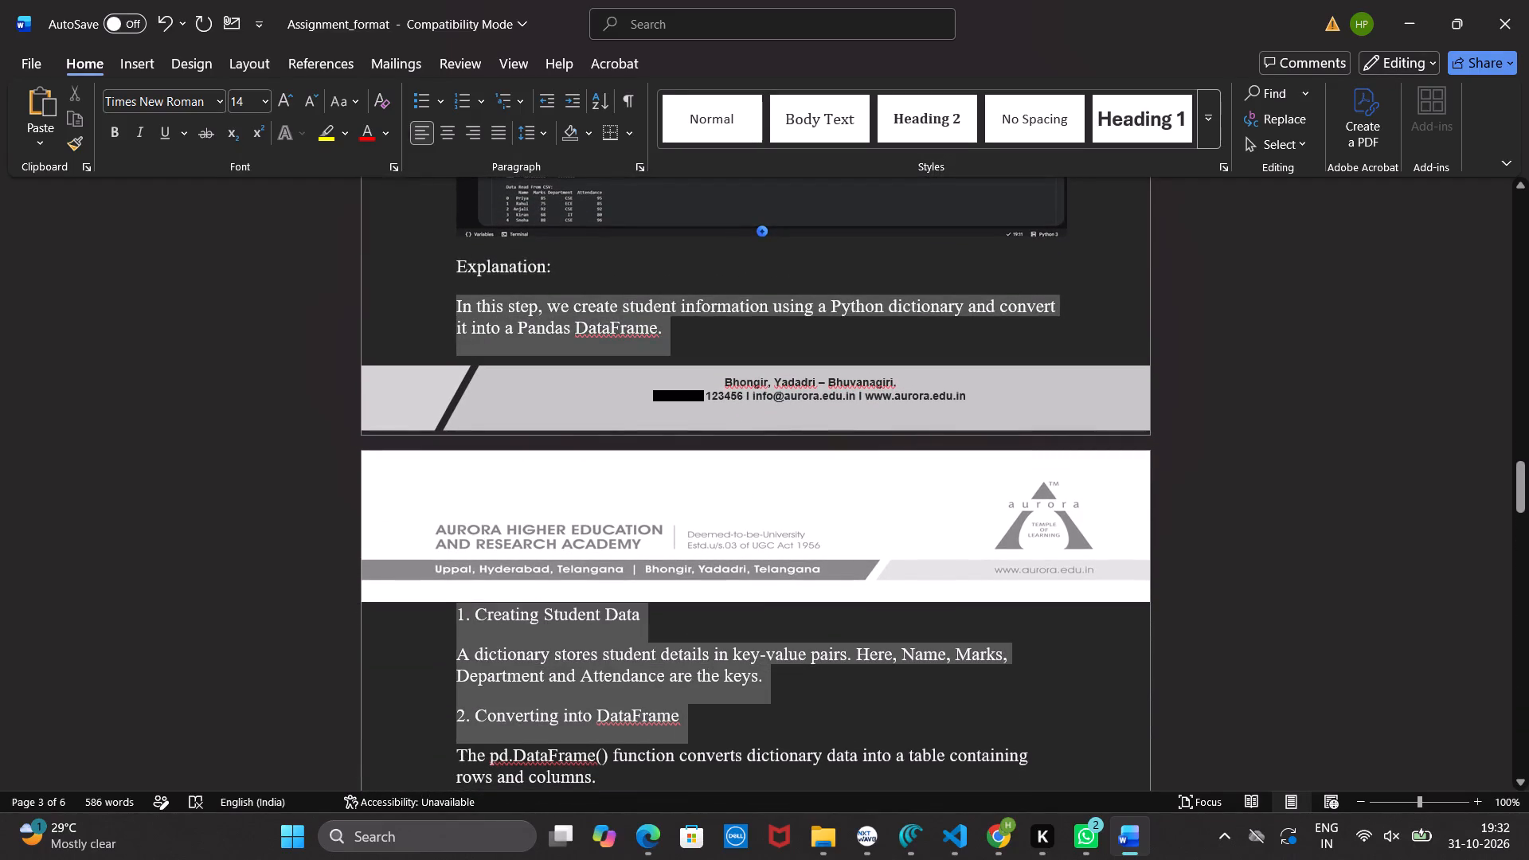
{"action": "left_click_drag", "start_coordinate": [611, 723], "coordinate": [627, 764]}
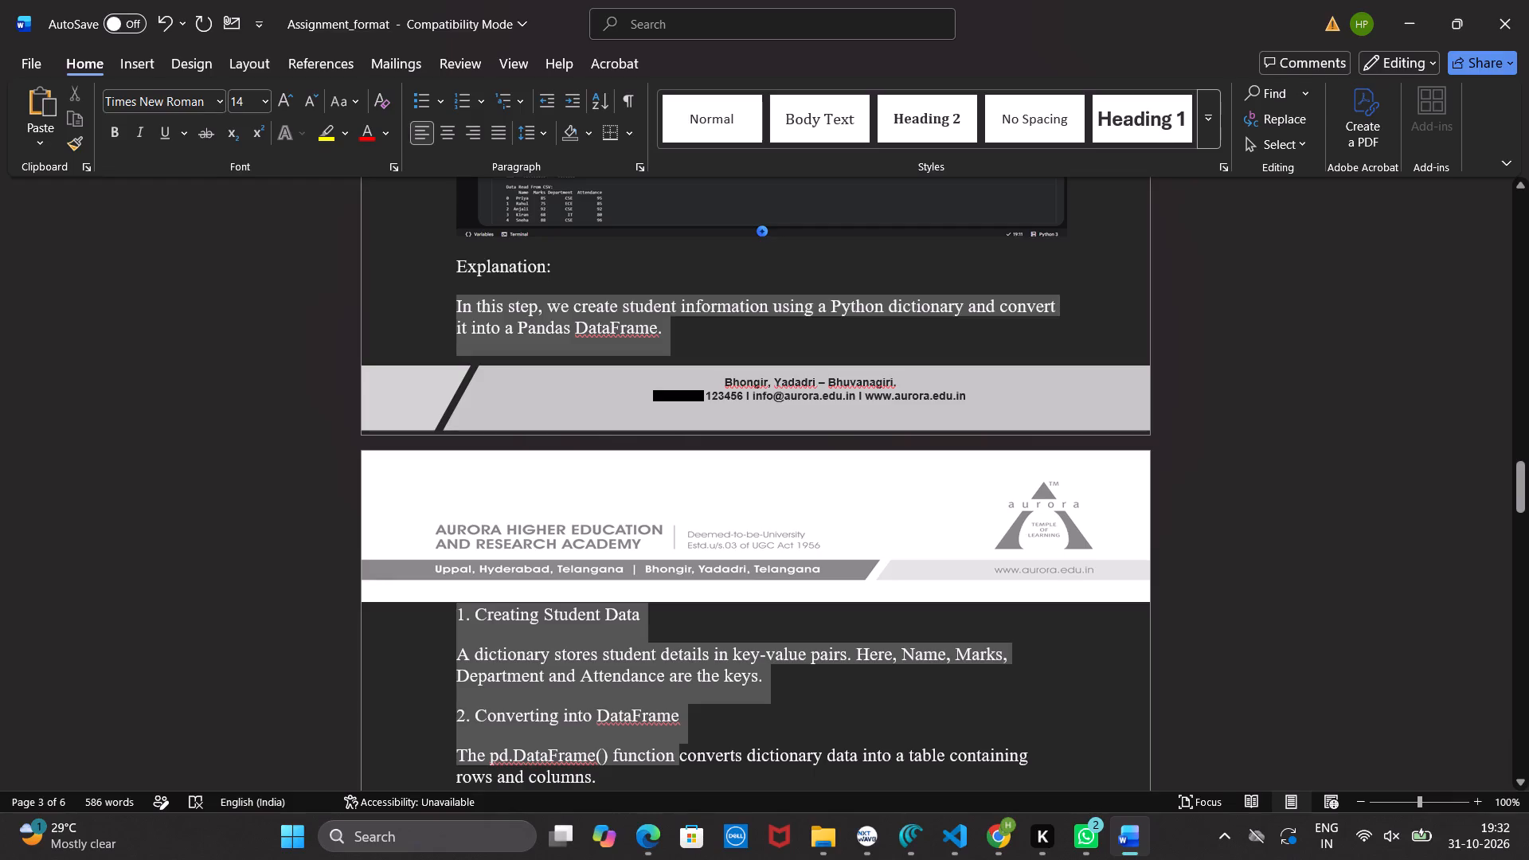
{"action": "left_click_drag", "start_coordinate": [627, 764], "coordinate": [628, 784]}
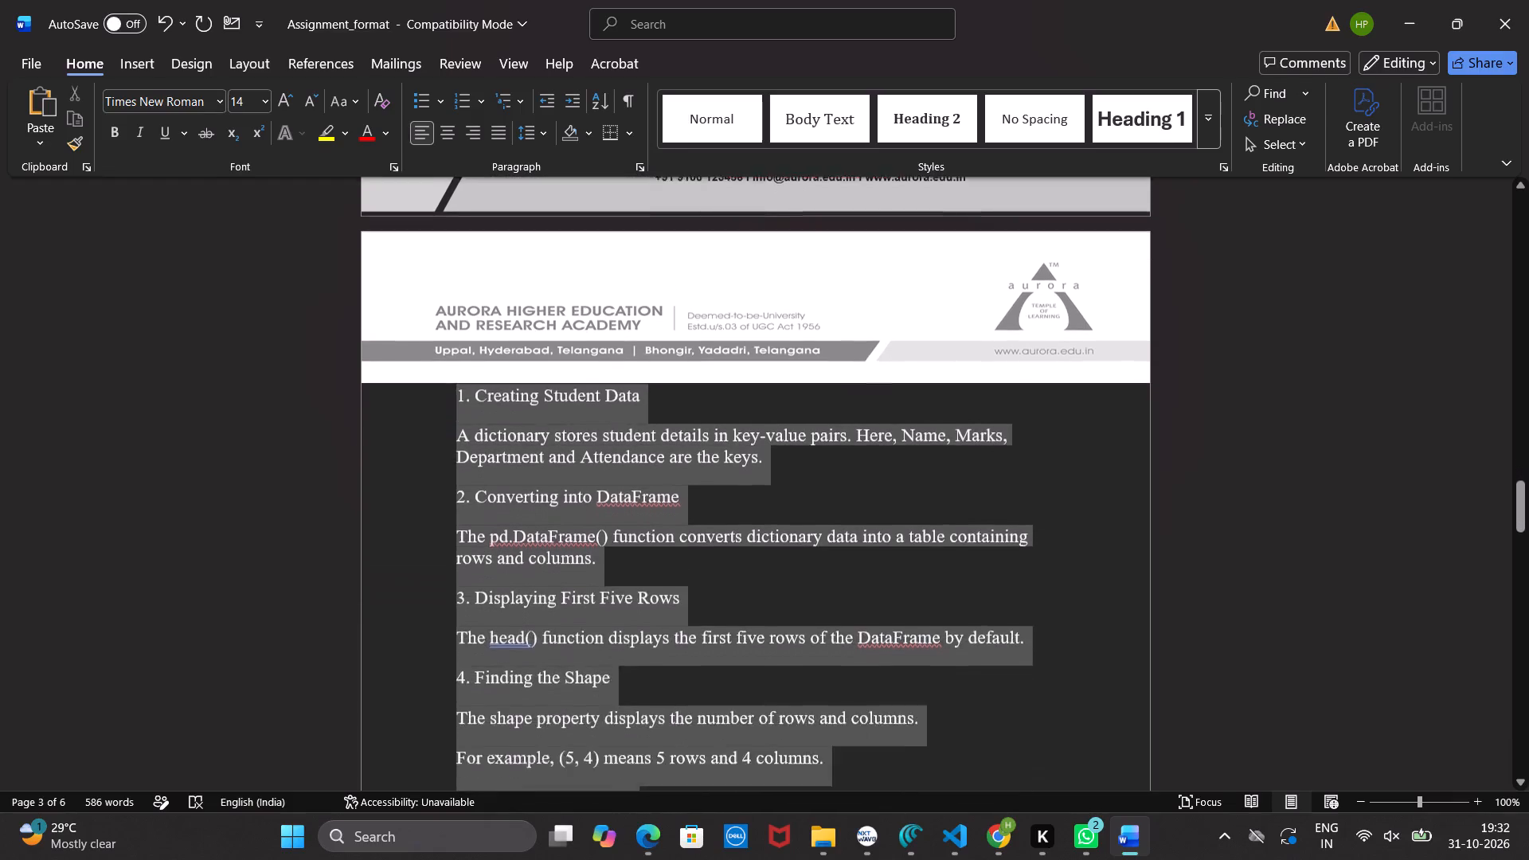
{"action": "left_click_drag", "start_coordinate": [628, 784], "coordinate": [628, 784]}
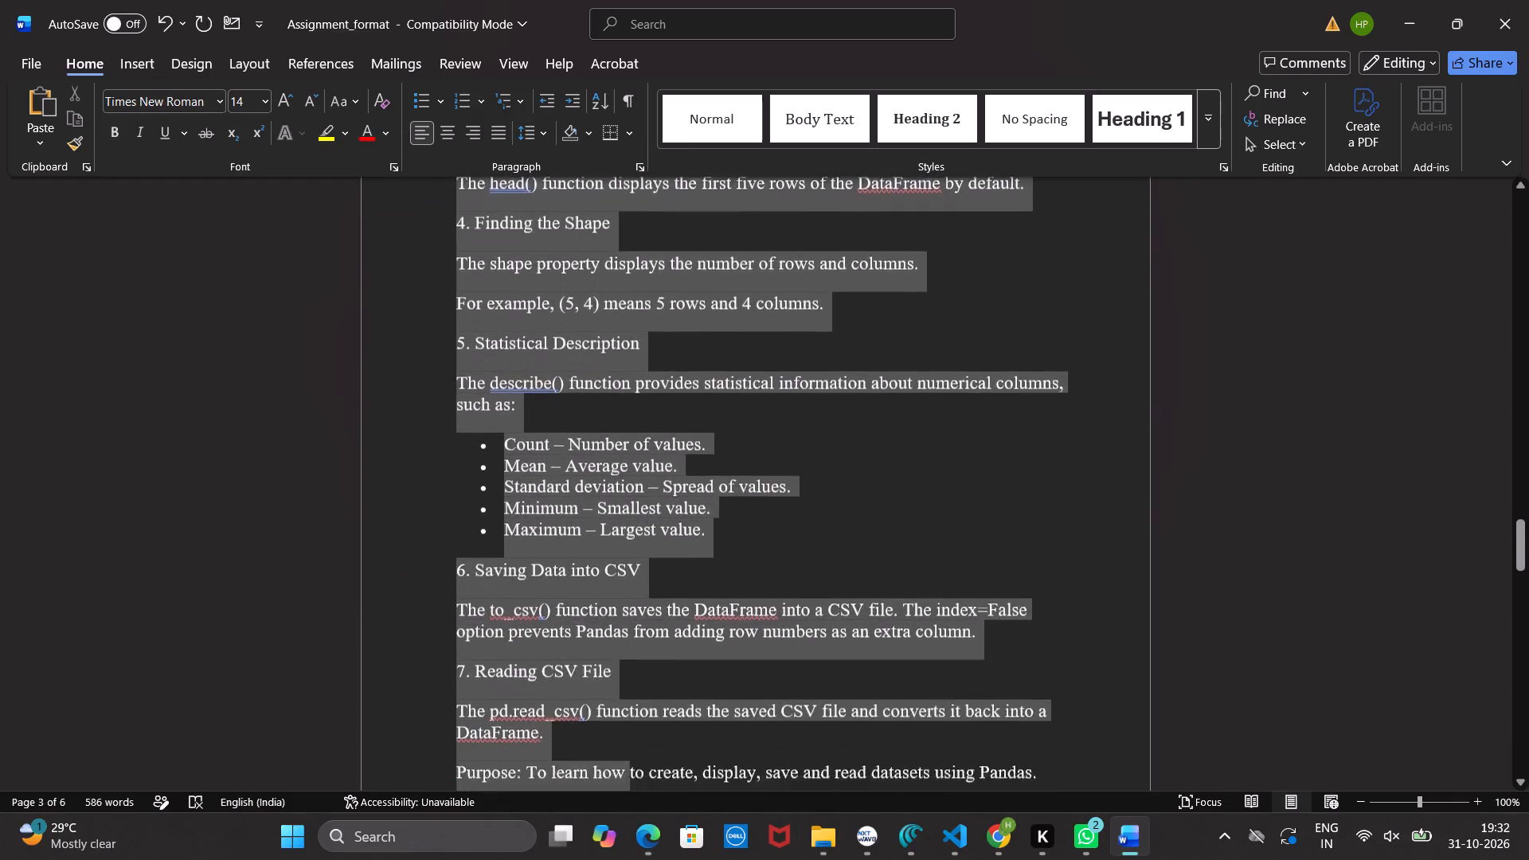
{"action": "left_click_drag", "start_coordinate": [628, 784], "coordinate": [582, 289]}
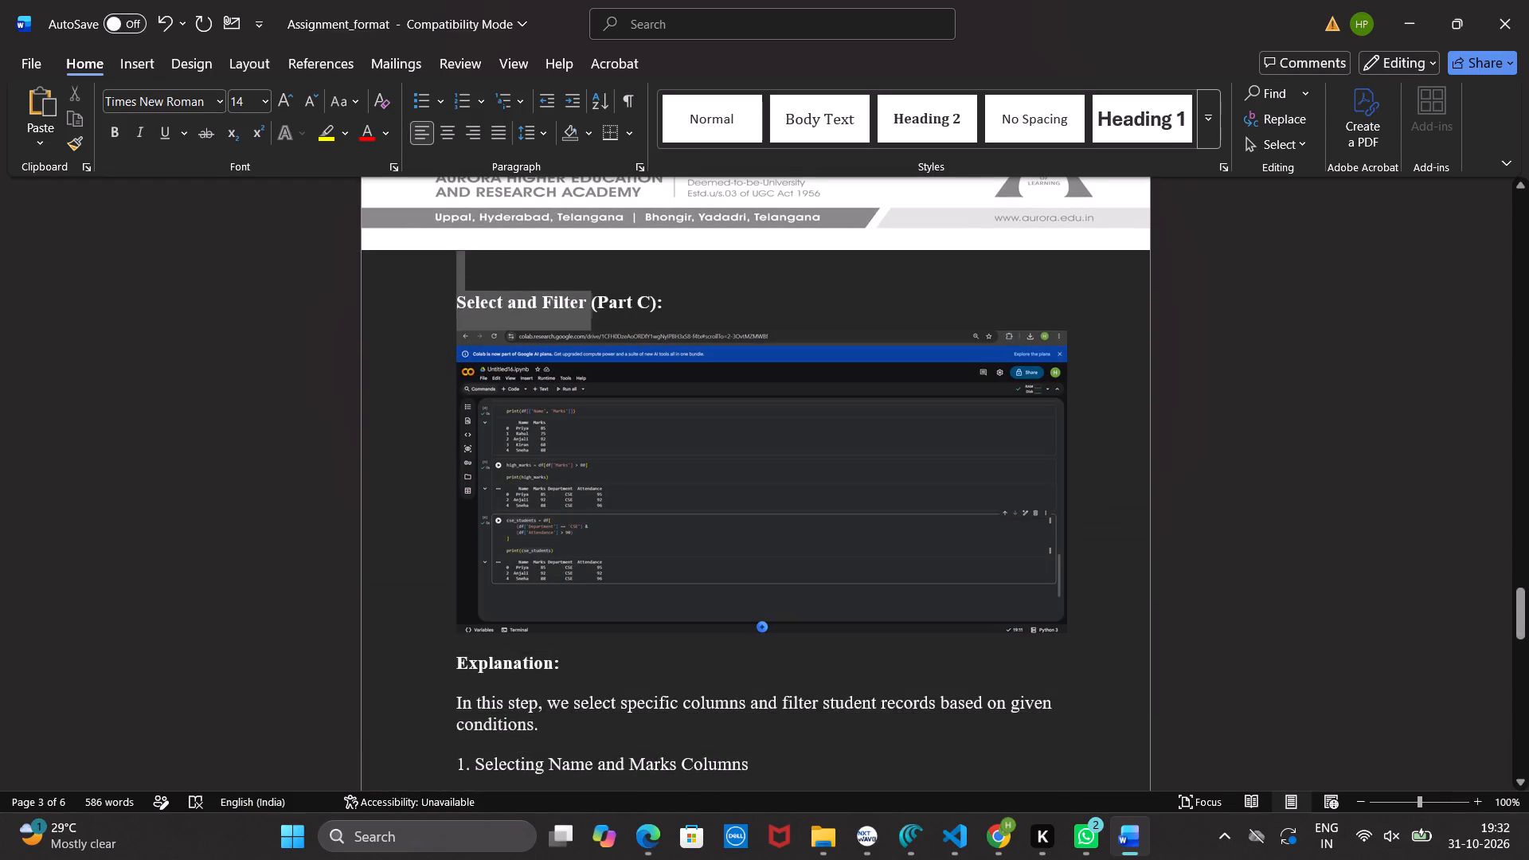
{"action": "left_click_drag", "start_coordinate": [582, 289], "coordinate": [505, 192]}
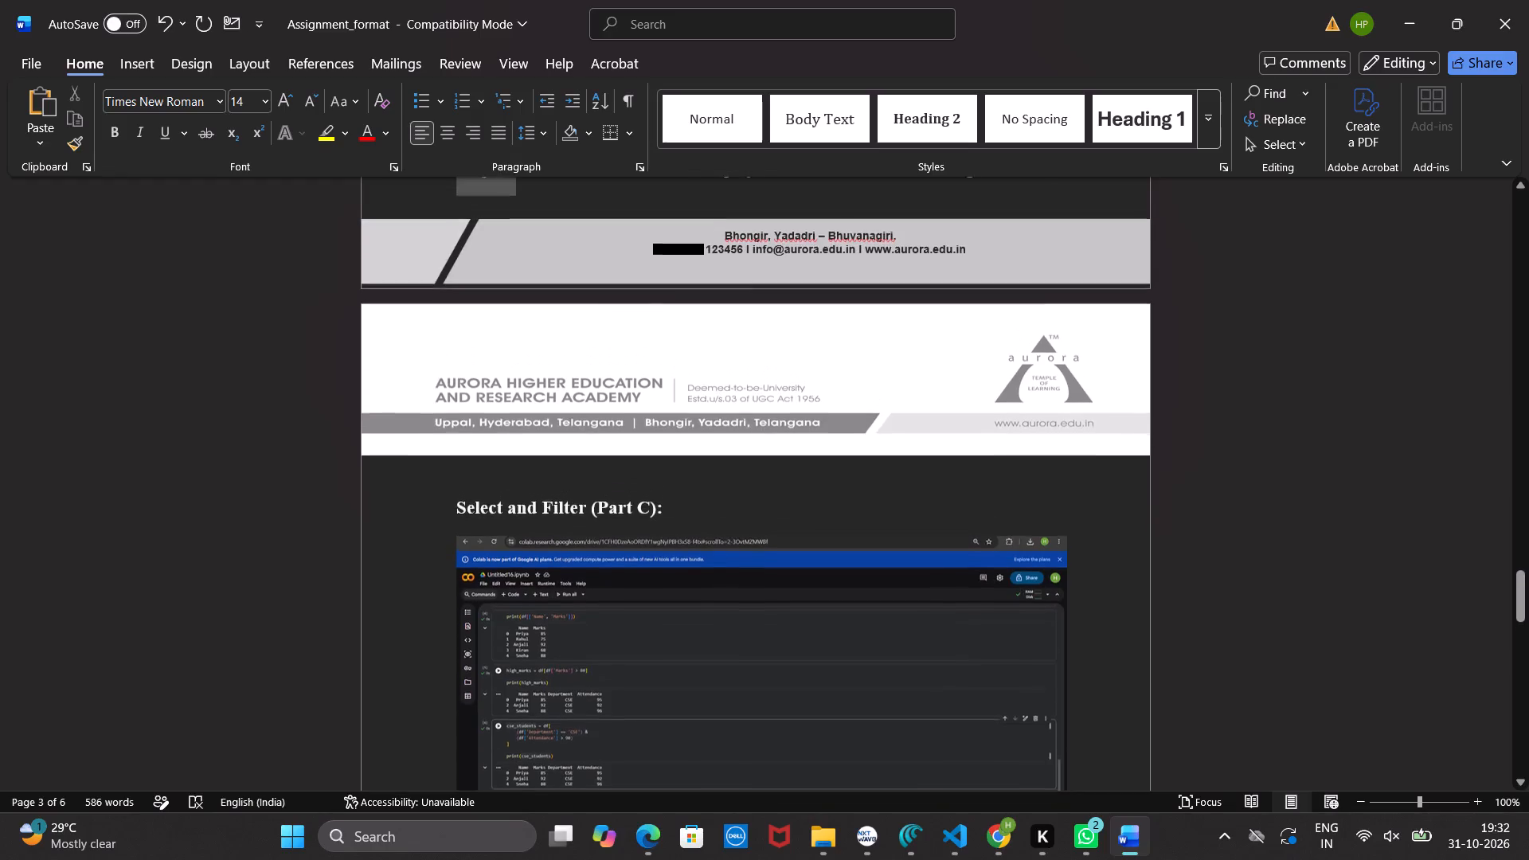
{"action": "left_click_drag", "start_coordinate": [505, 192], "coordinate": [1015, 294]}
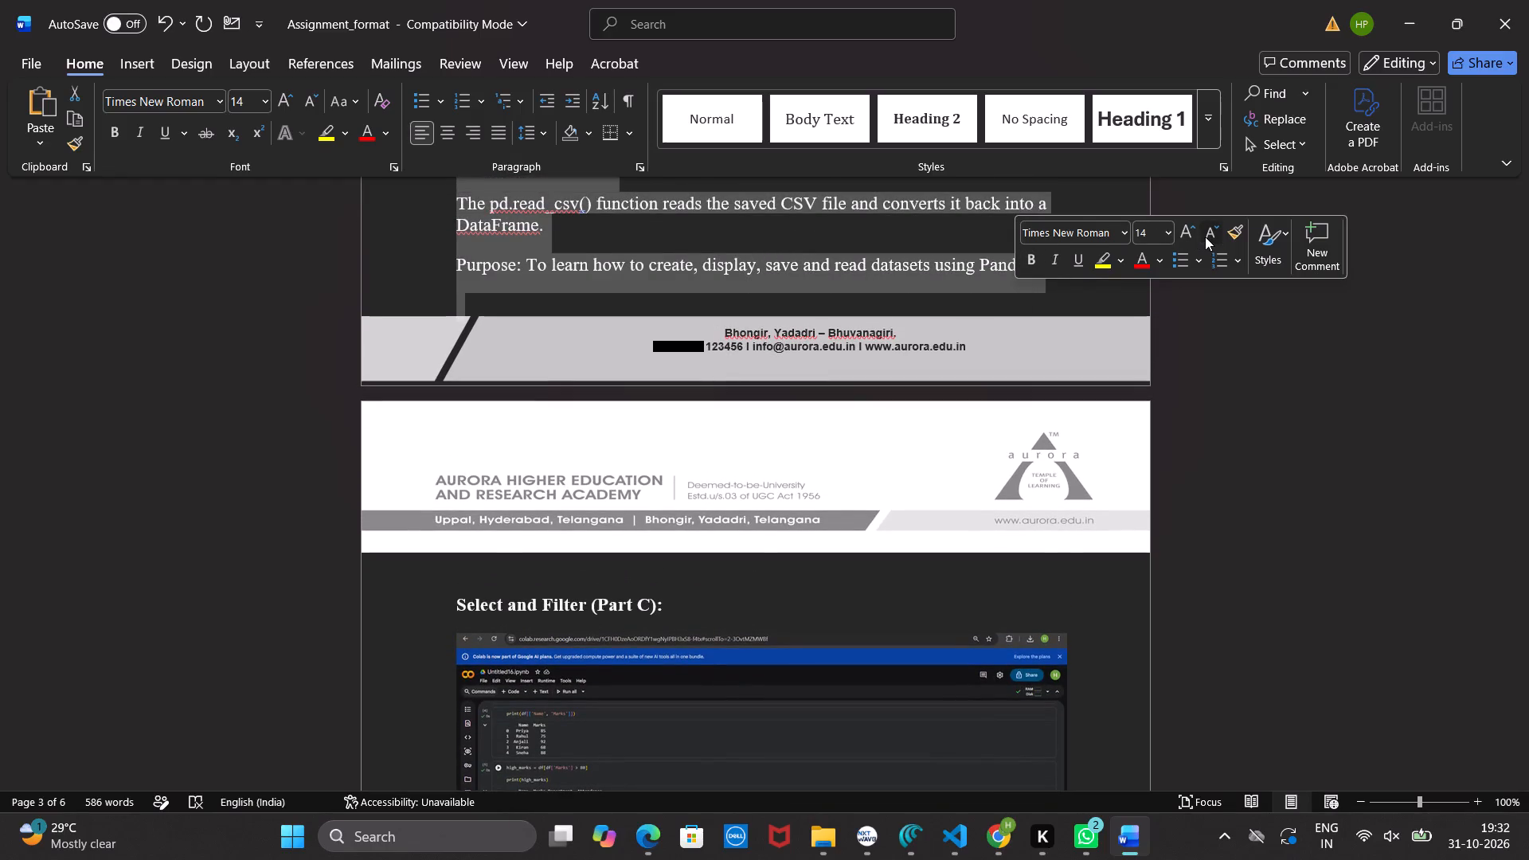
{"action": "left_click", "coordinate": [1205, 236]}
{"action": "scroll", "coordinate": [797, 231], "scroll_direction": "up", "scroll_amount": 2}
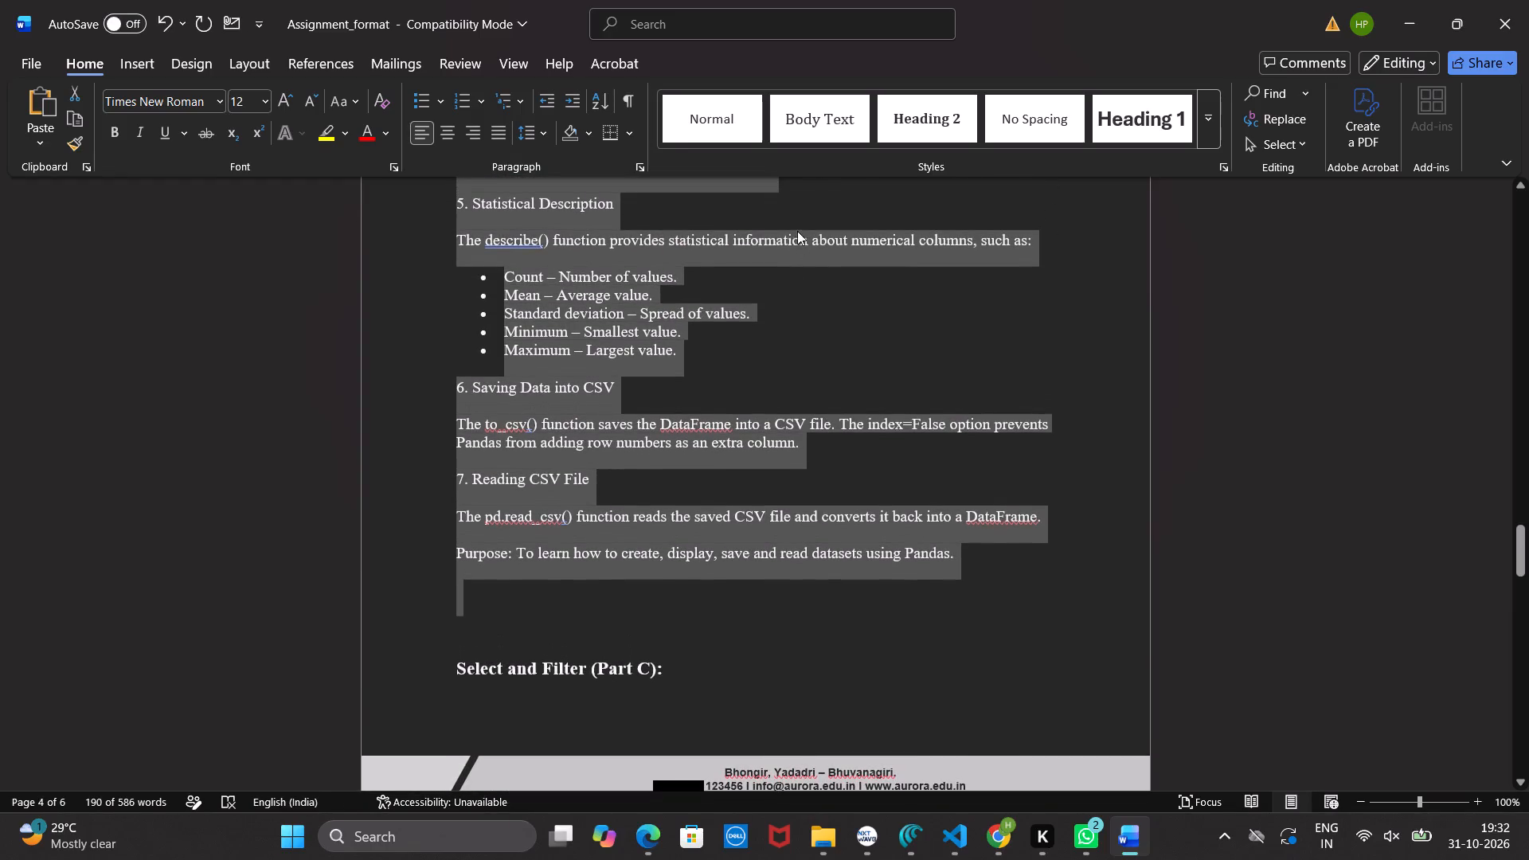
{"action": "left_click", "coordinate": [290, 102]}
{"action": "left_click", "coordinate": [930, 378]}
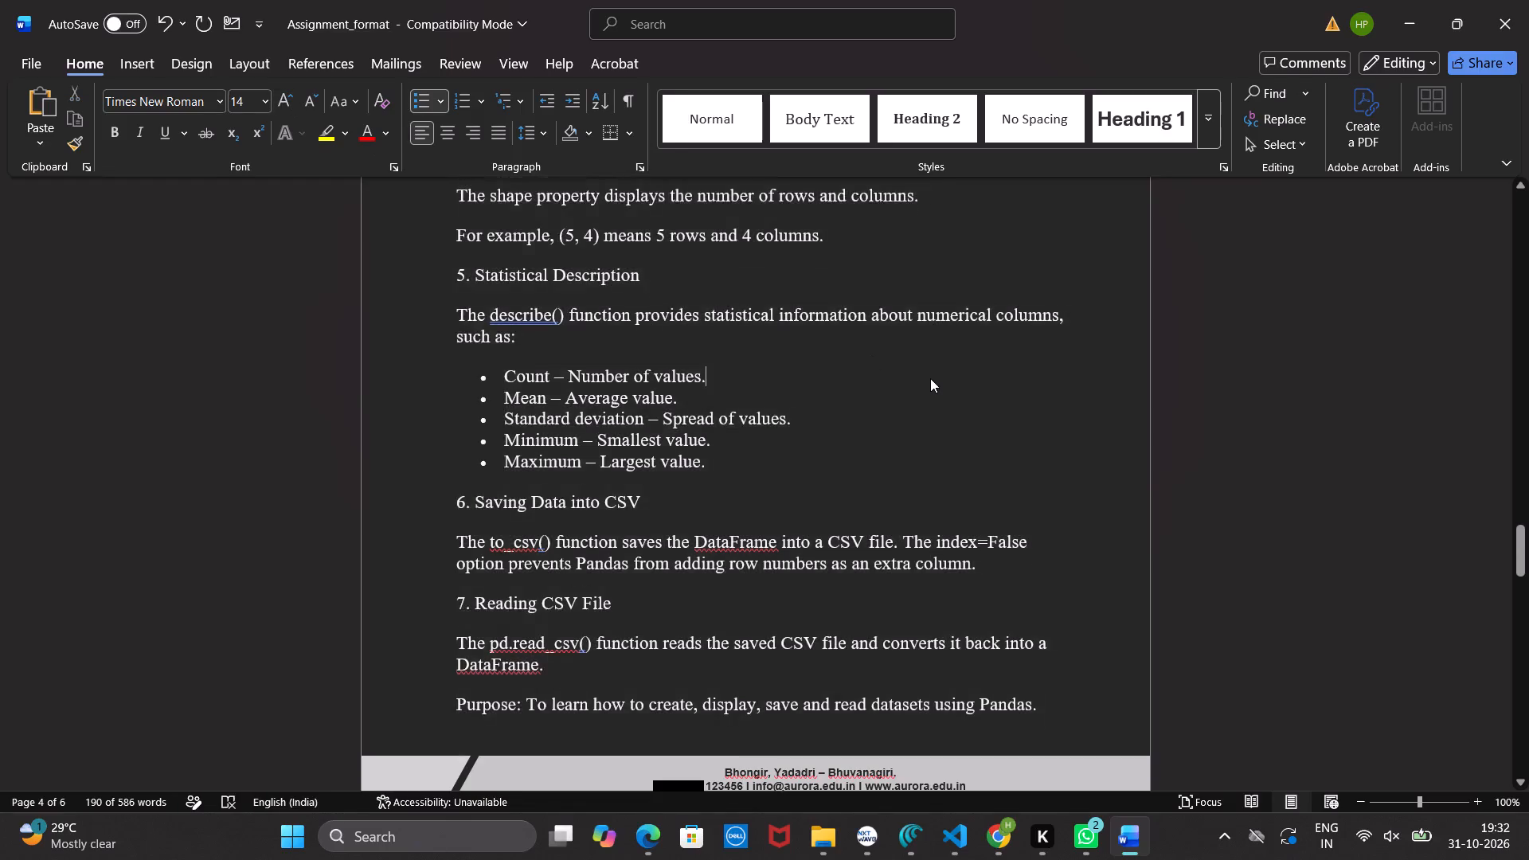
Make the "Explanation:" label below the Load the Data (Part B) screenshot bold.
{"action": "scroll", "coordinate": [930, 378], "scroll_direction": "up", "scroll_amount": 11}
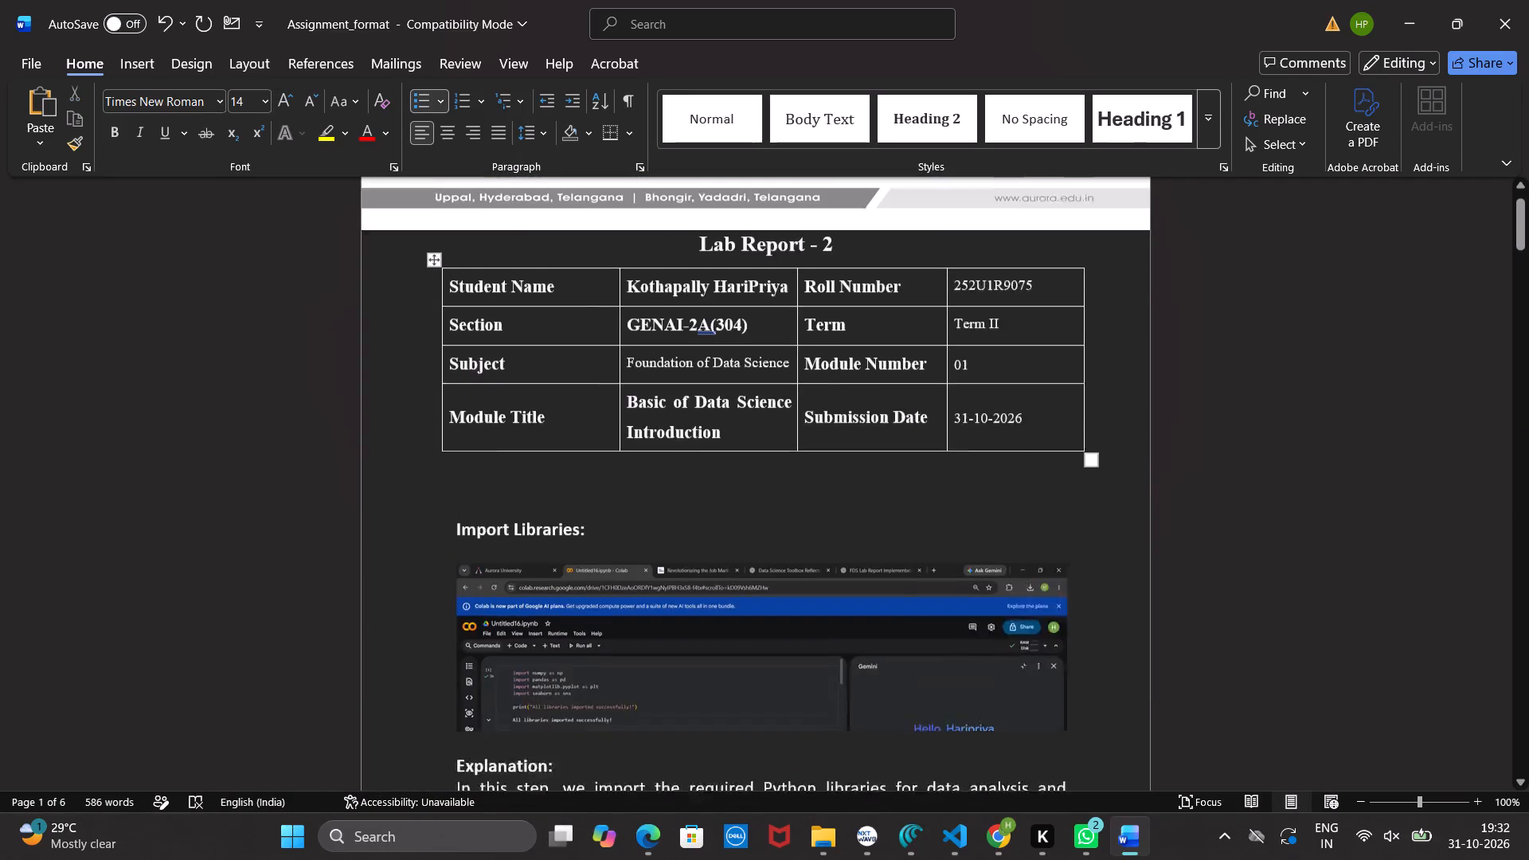
{"action": "scroll", "coordinate": [930, 378], "scroll_direction": "down", "scroll_amount": 1}
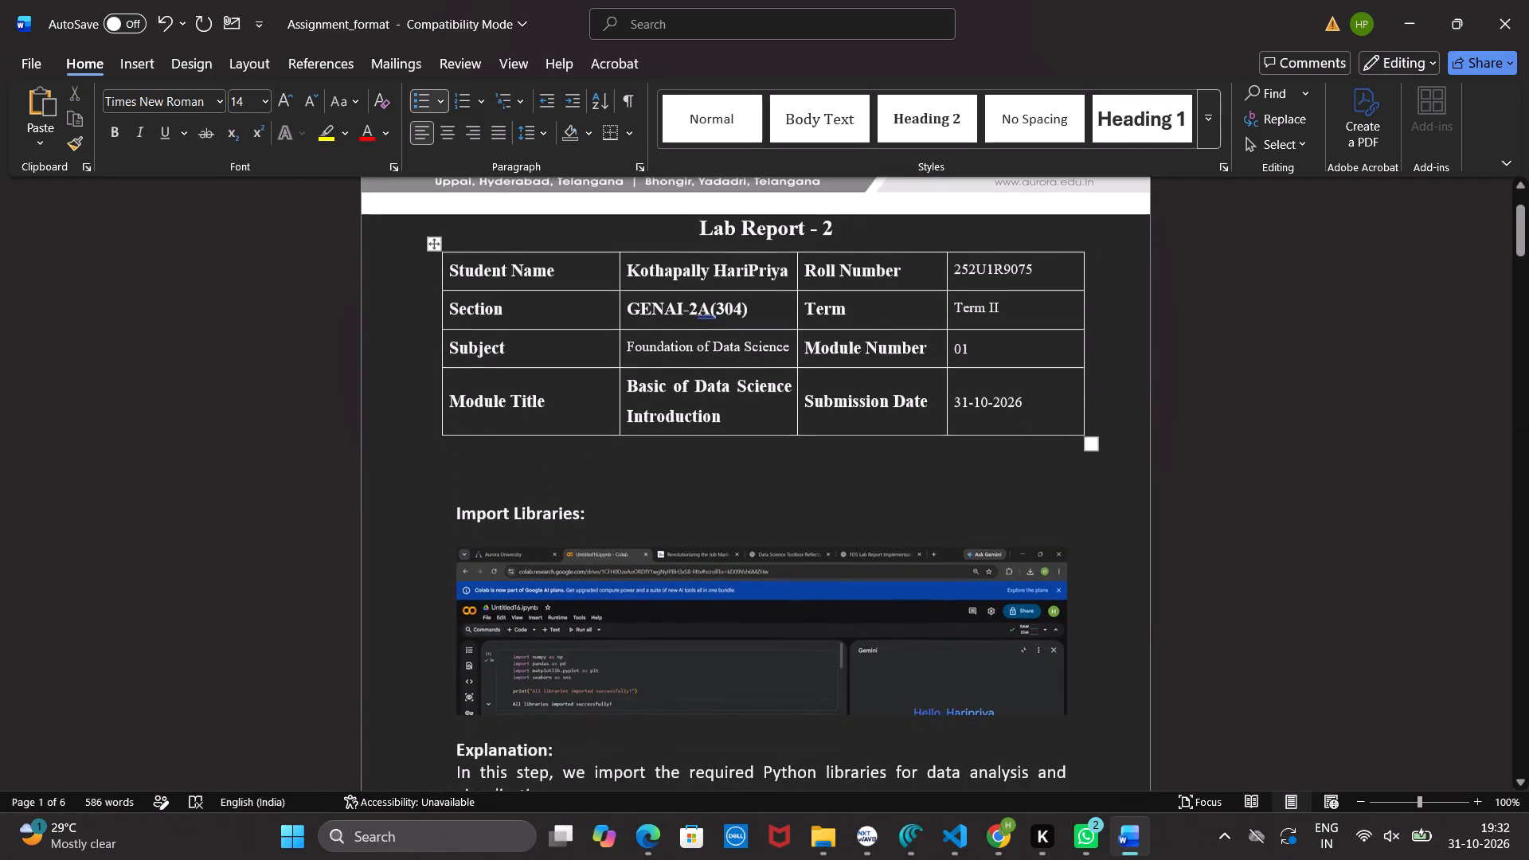
{"action": "scroll", "coordinate": [930, 378], "scroll_direction": "down", "scroll_amount": 2}
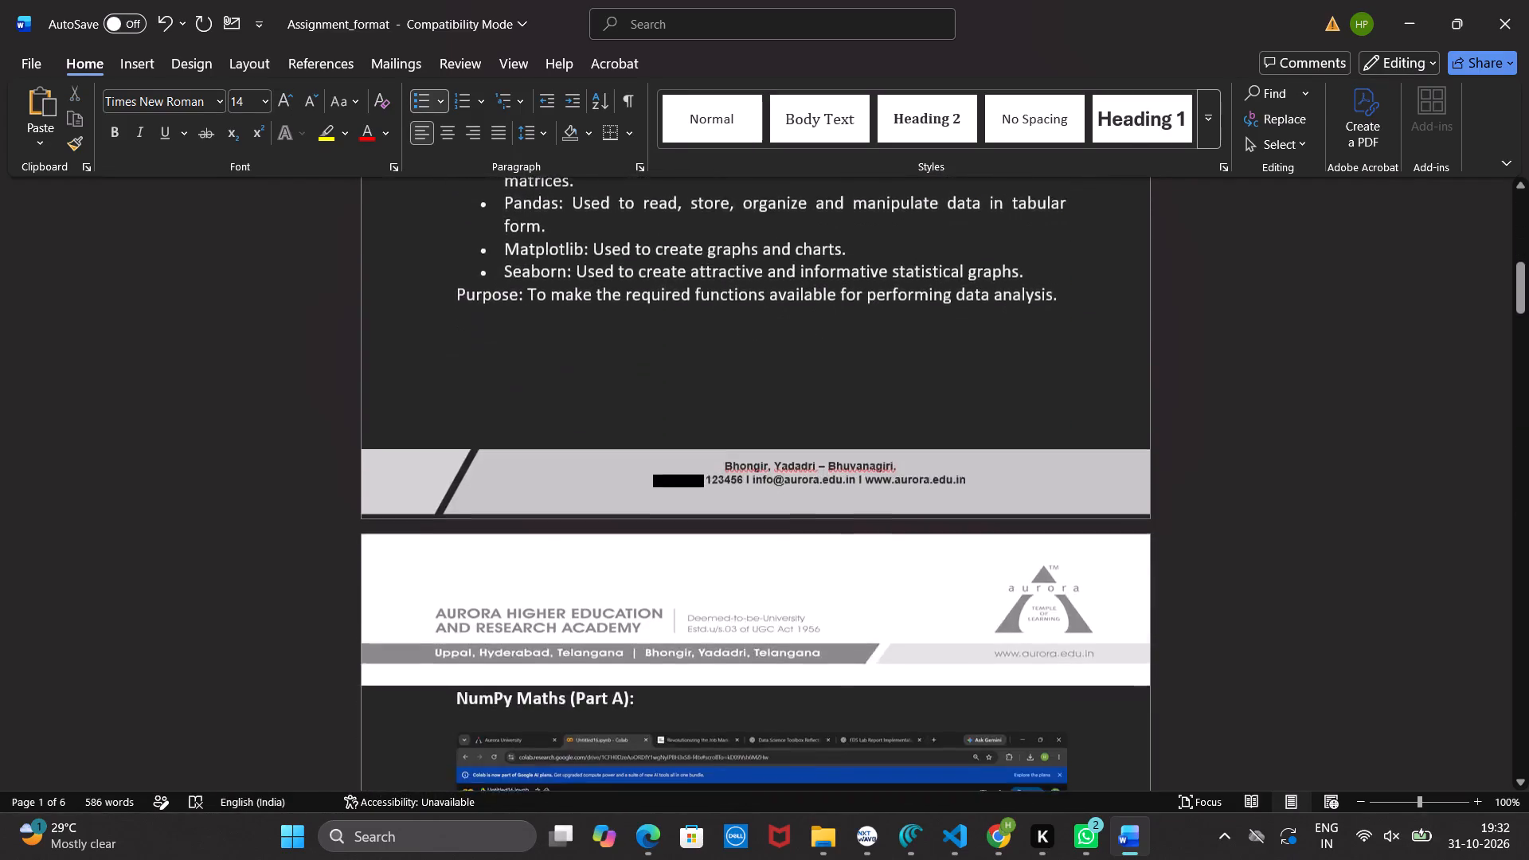
{"action": "scroll", "coordinate": [930, 378], "scroll_direction": "down", "scroll_amount": 4}
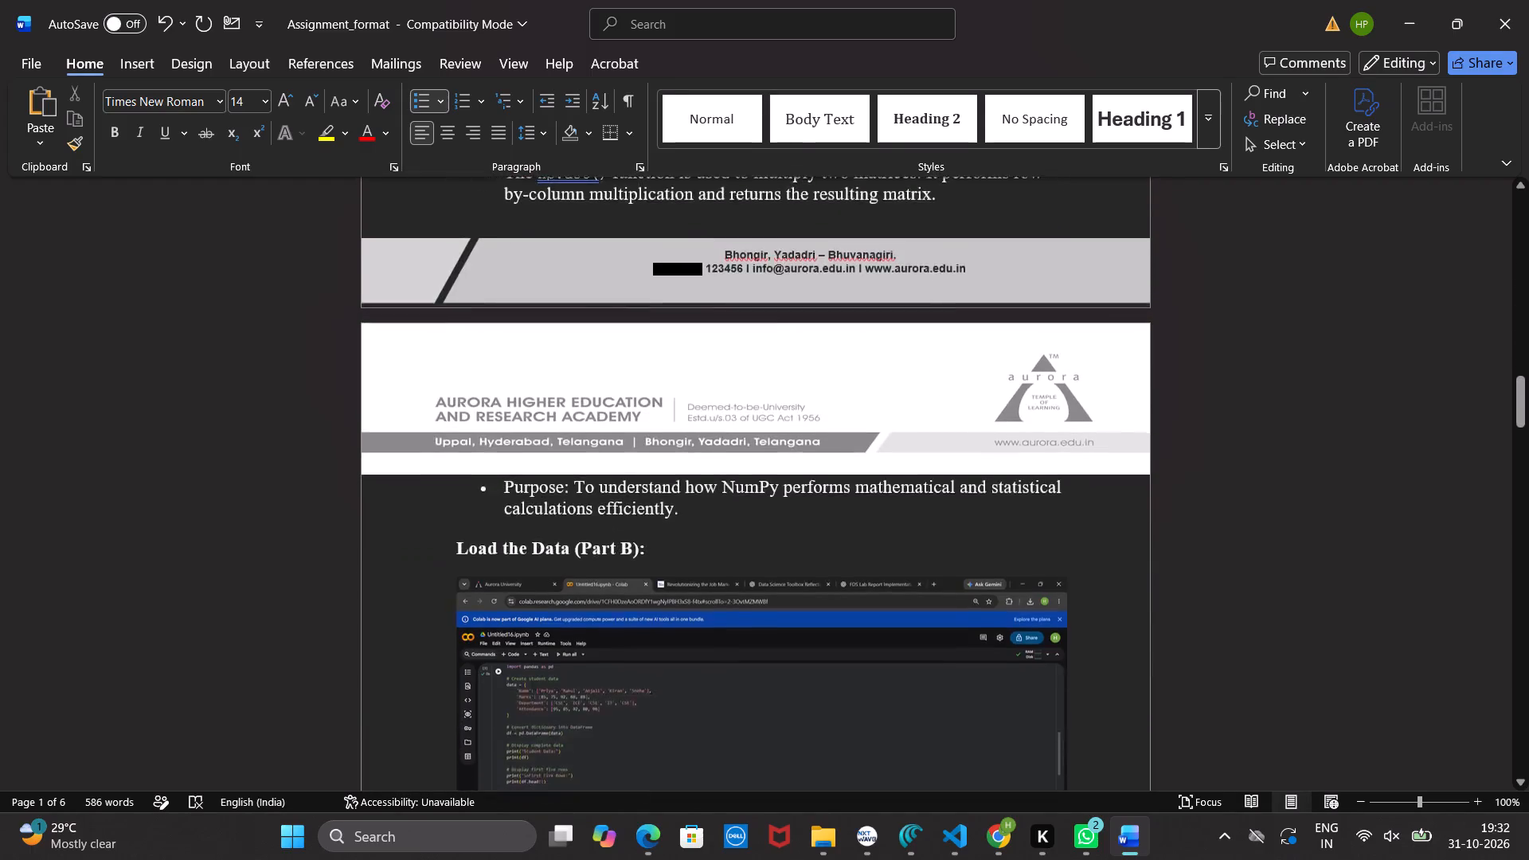
{"action": "scroll", "coordinate": [930, 378], "scroll_direction": "down", "scroll_amount": 4}
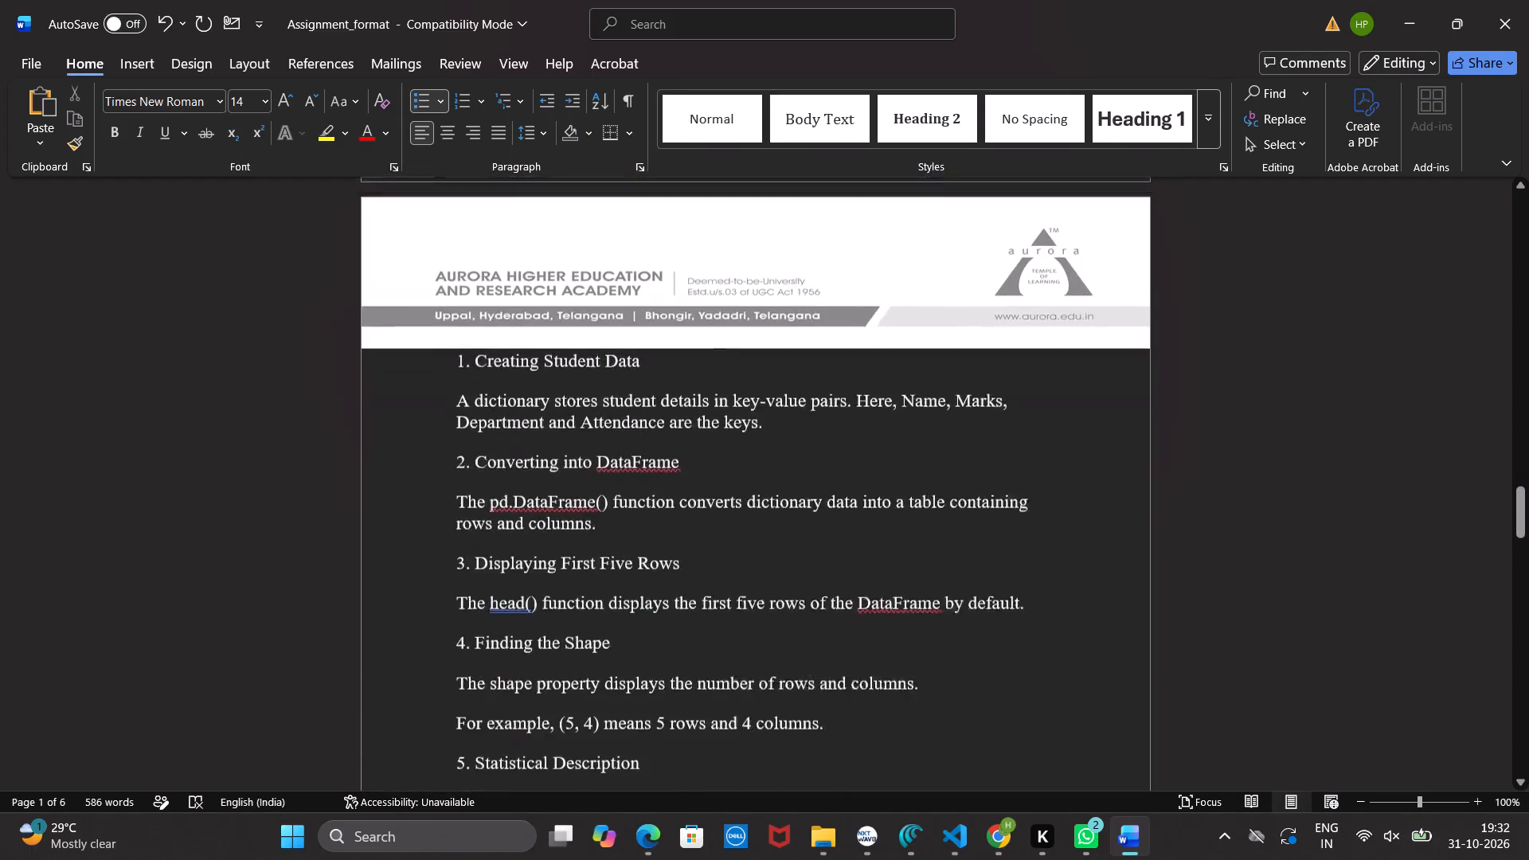
{"action": "left_click_drag", "start_coordinate": [565, 249], "coordinate": [481, 253]}
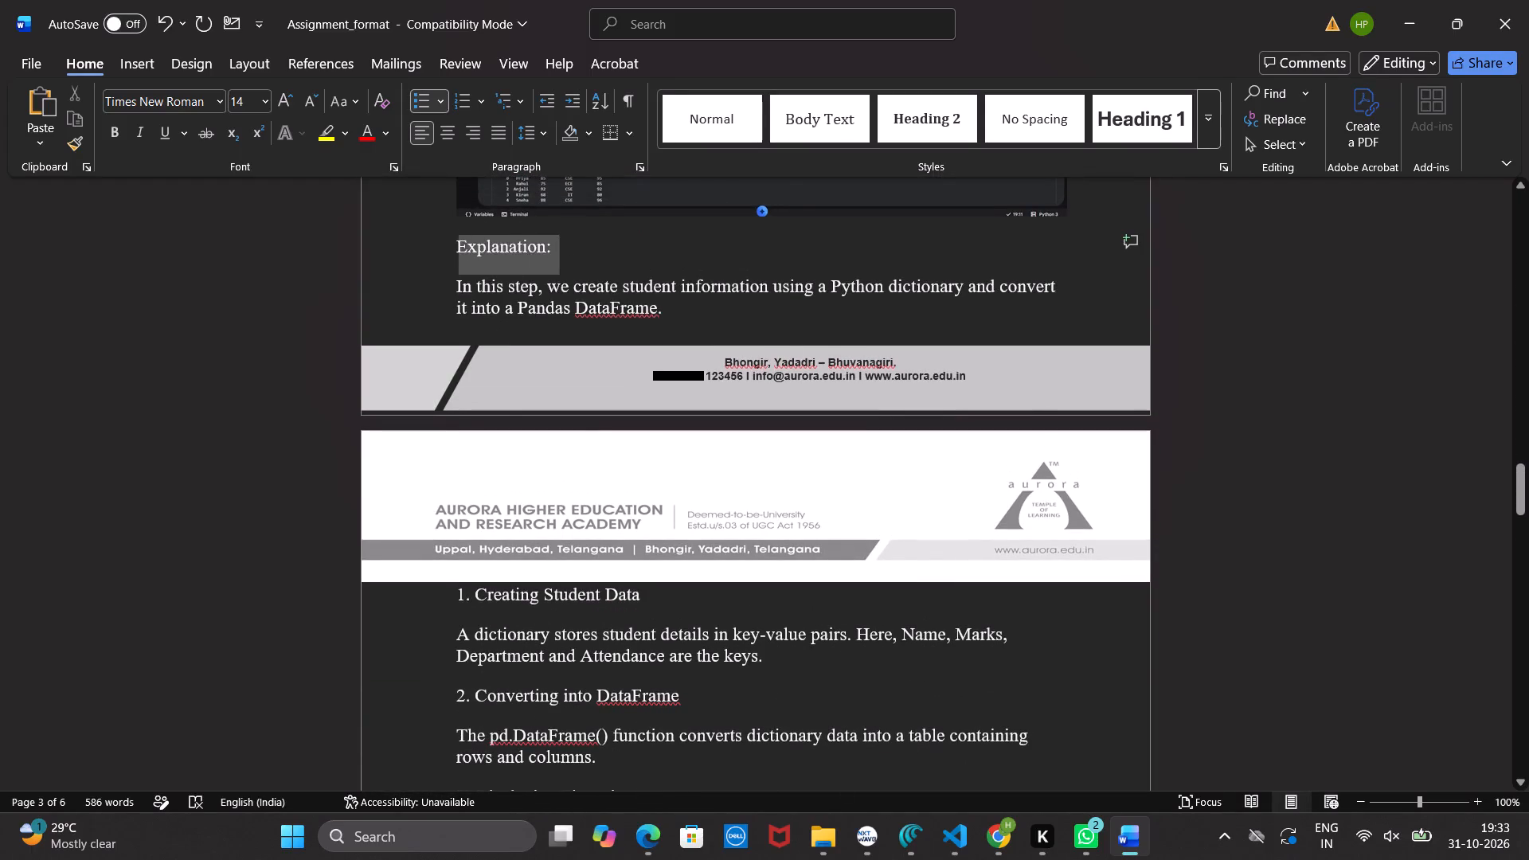
{"action": "left_click_drag", "start_coordinate": [481, 253], "coordinate": [456, 252]}
{"action": "left_click", "coordinate": [471, 224]}
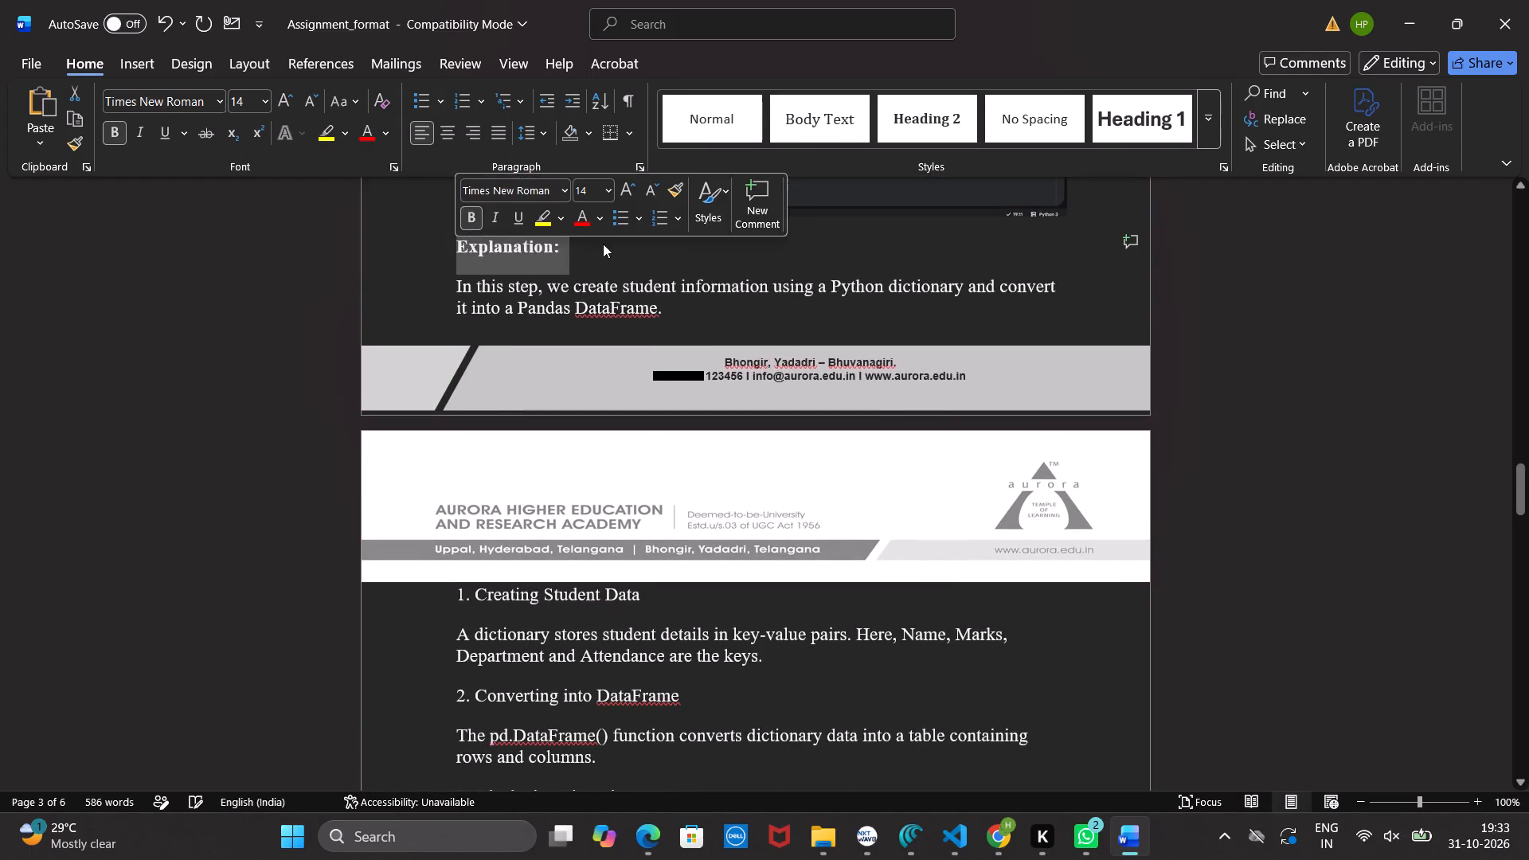
{"action": "left_click", "coordinate": [603, 244]}
Make the "Colab Link:" label above the sharing link at the end of the report bold.
{"action": "scroll", "coordinate": [603, 244], "scroll_direction": "down", "scroll_amount": 4}
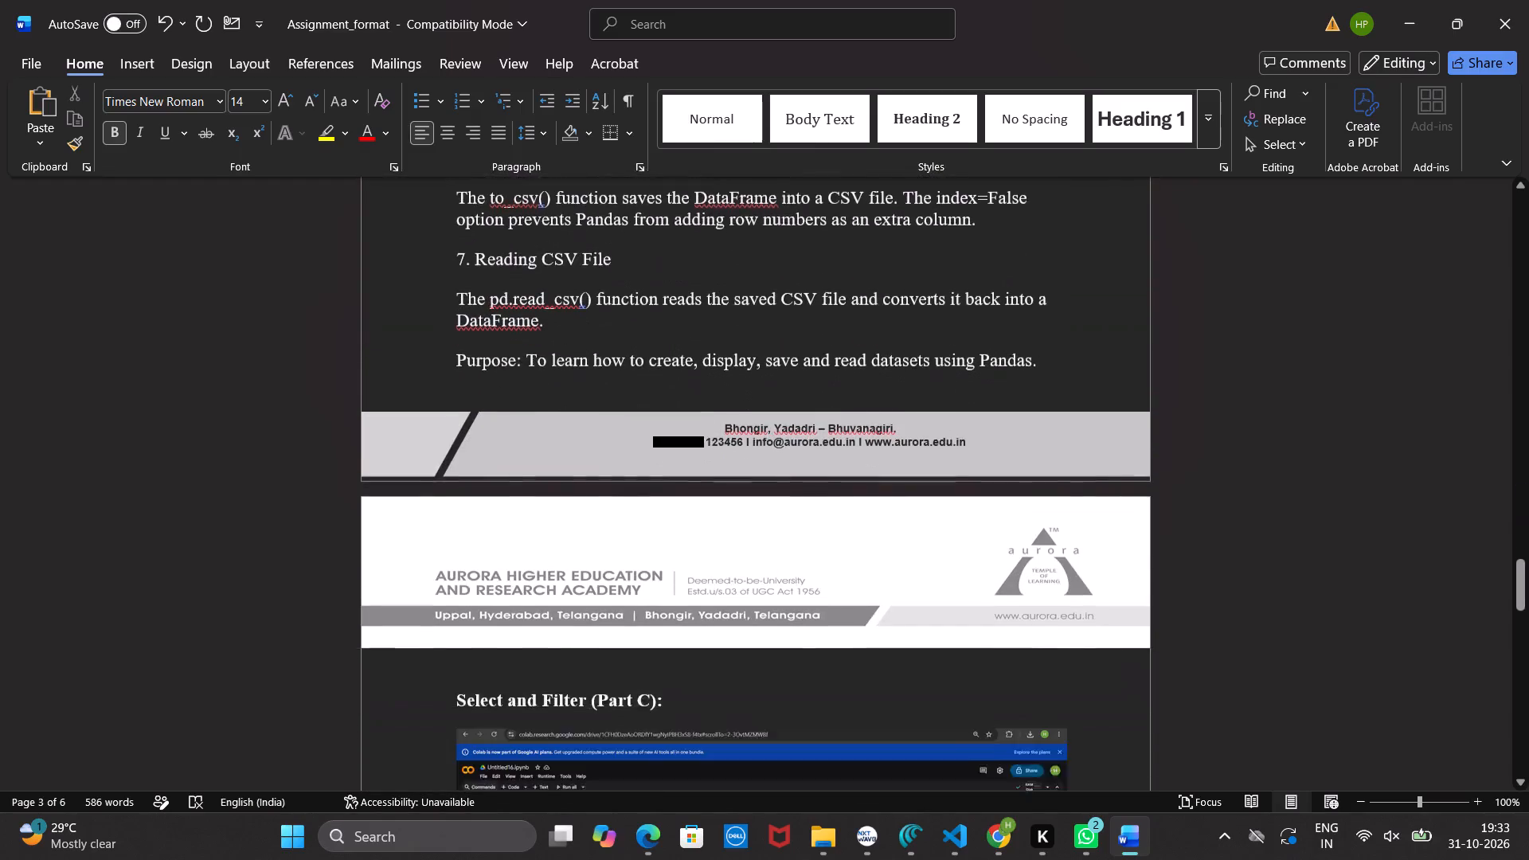
{"action": "scroll", "coordinate": [603, 244], "scroll_direction": "down", "scroll_amount": 5}
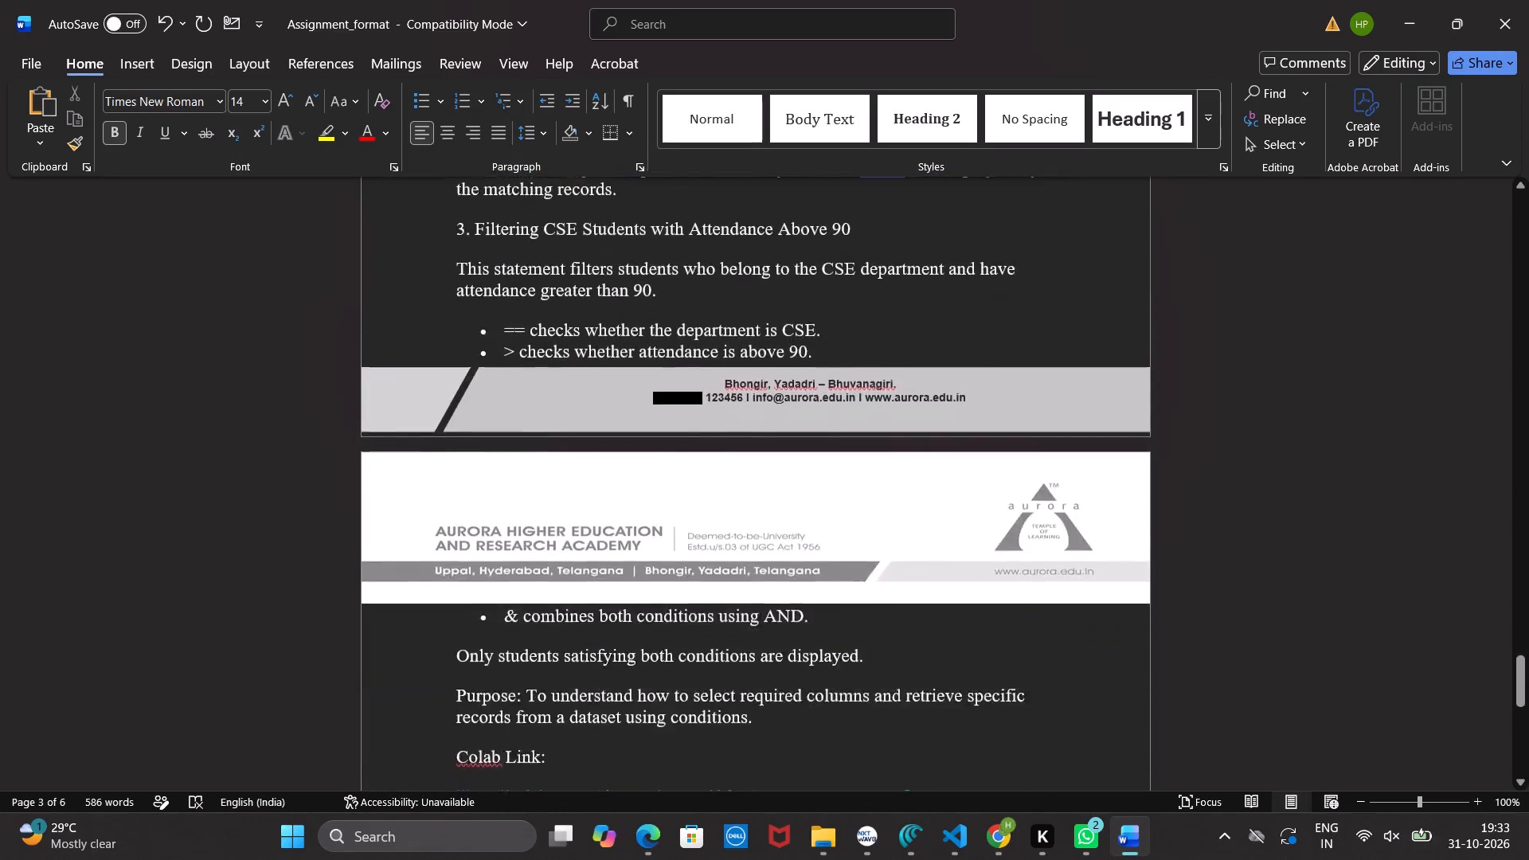
{"action": "scroll", "coordinate": [603, 244], "scroll_direction": "down", "scroll_amount": 3}
{"action": "left_click_drag", "start_coordinate": [553, 351], "coordinate": [459, 350]}
{"action": "left_click", "coordinate": [475, 315]}
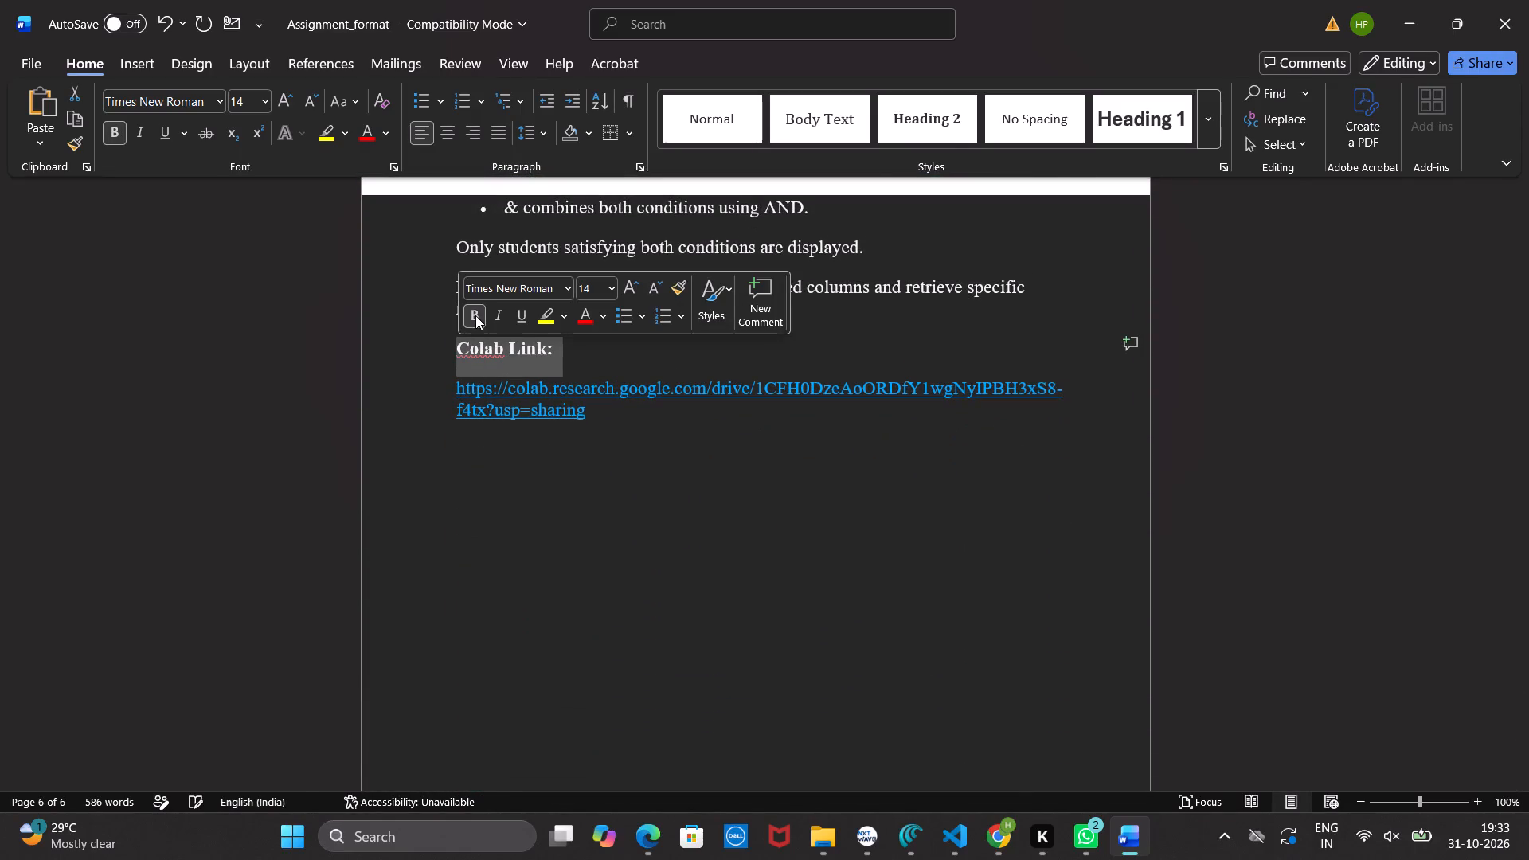
{"action": "left_click", "coordinate": [596, 492]}
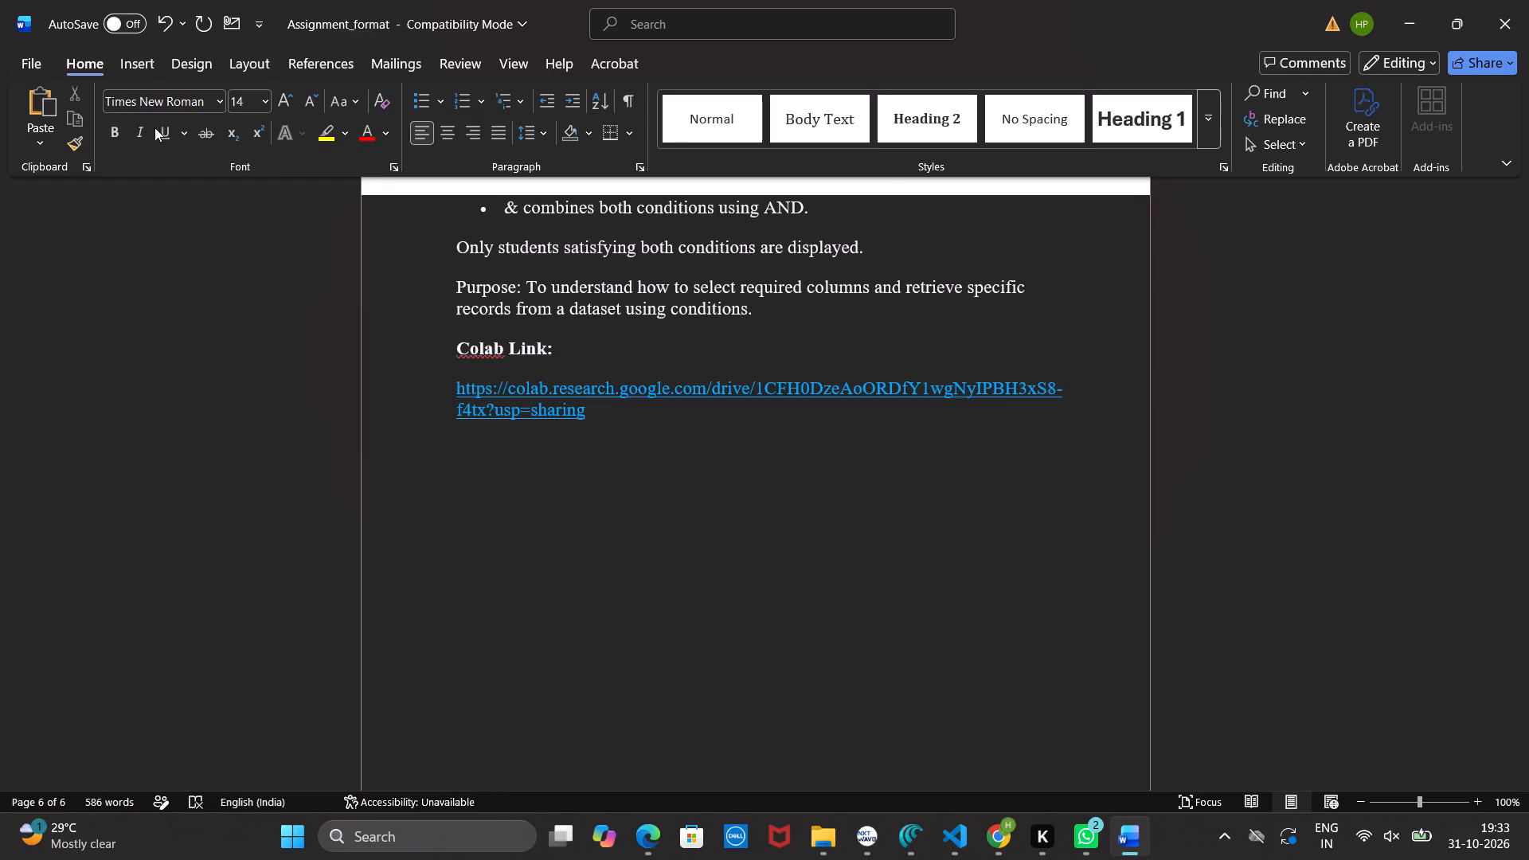
Change the Module Number in the details table at the start of the report to 02.
{"action": "scroll", "coordinate": [532, 335], "scroll_direction": "up", "scroll_amount": 15}
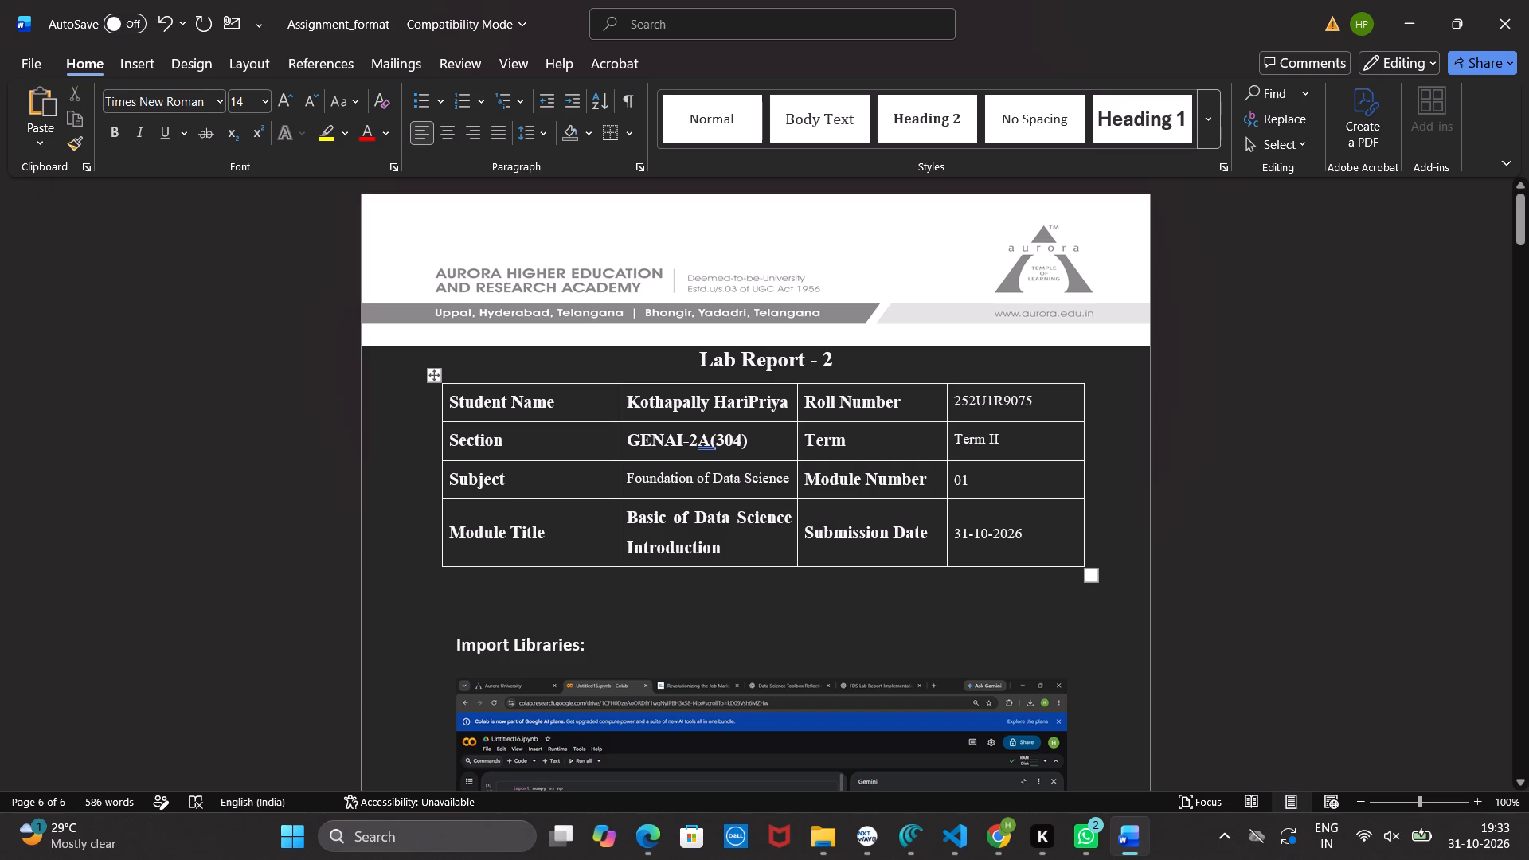
{"action": "left_click", "coordinate": [968, 484]}
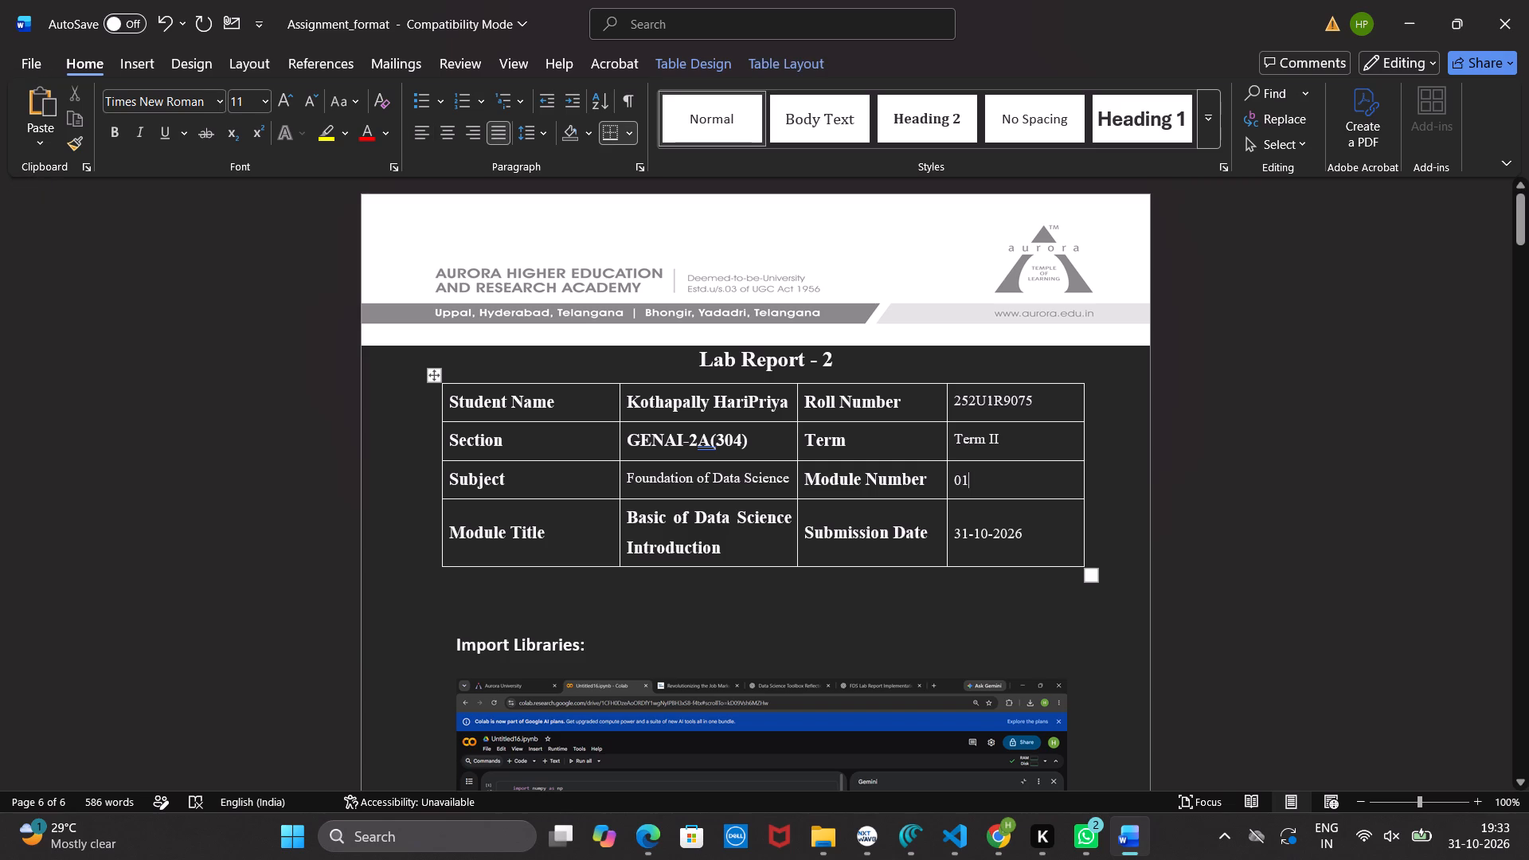
{"action": "key", "text": "BackSpace"}
{"action": "key", "text": "2"}
Clear the existing Module Title entry in the report's details table.
{"action": "left_click_drag", "start_coordinate": [628, 513], "coordinate": [690, 535]}
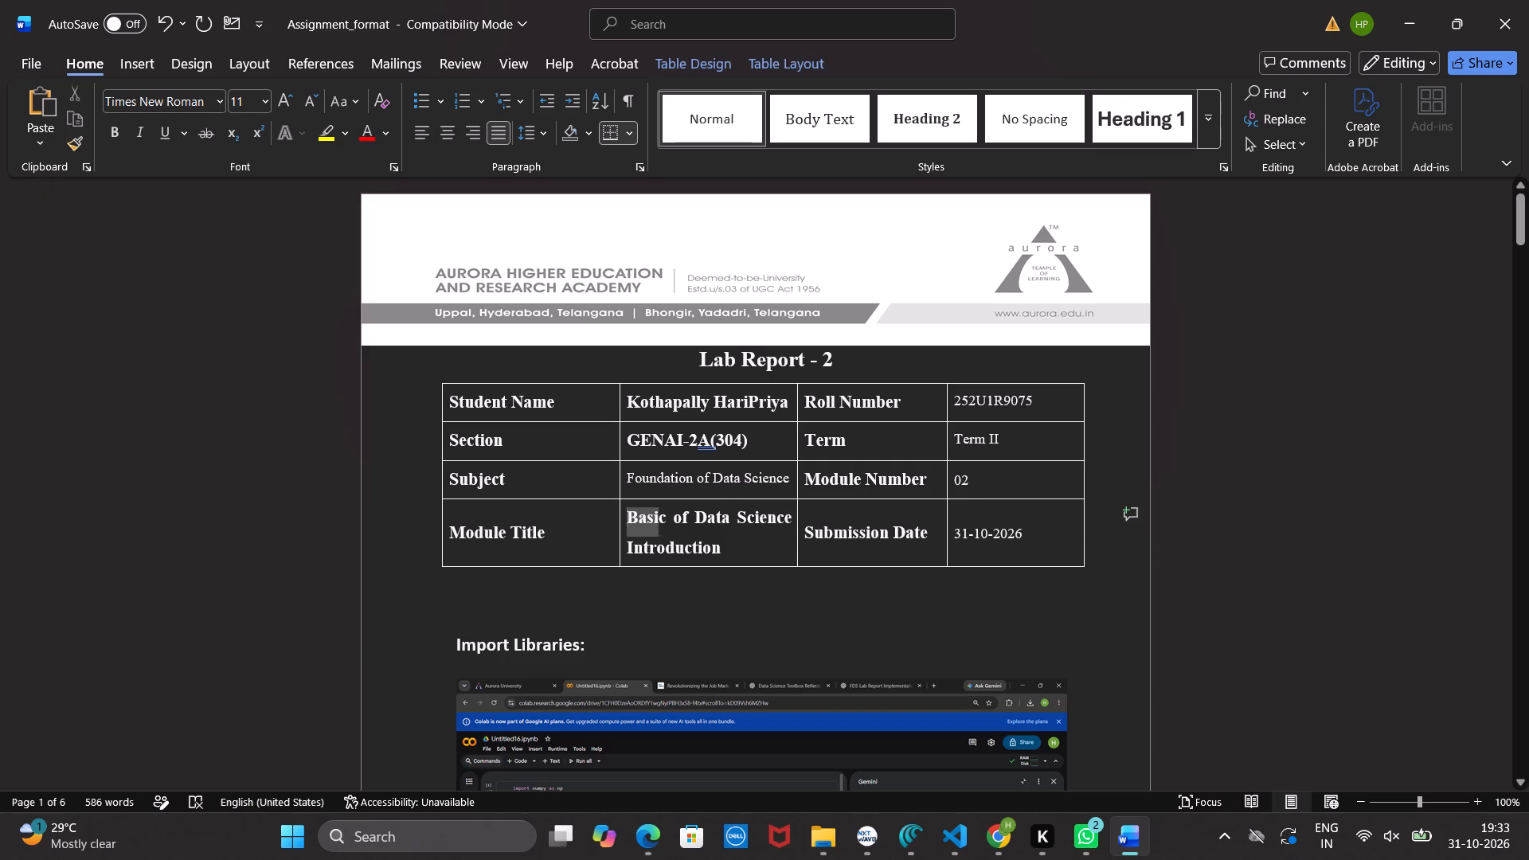
{"action": "left_click_drag", "start_coordinate": [690, 535], "coordinate": [724, 550]}
{"action": "key", "text": "BackSpace"}
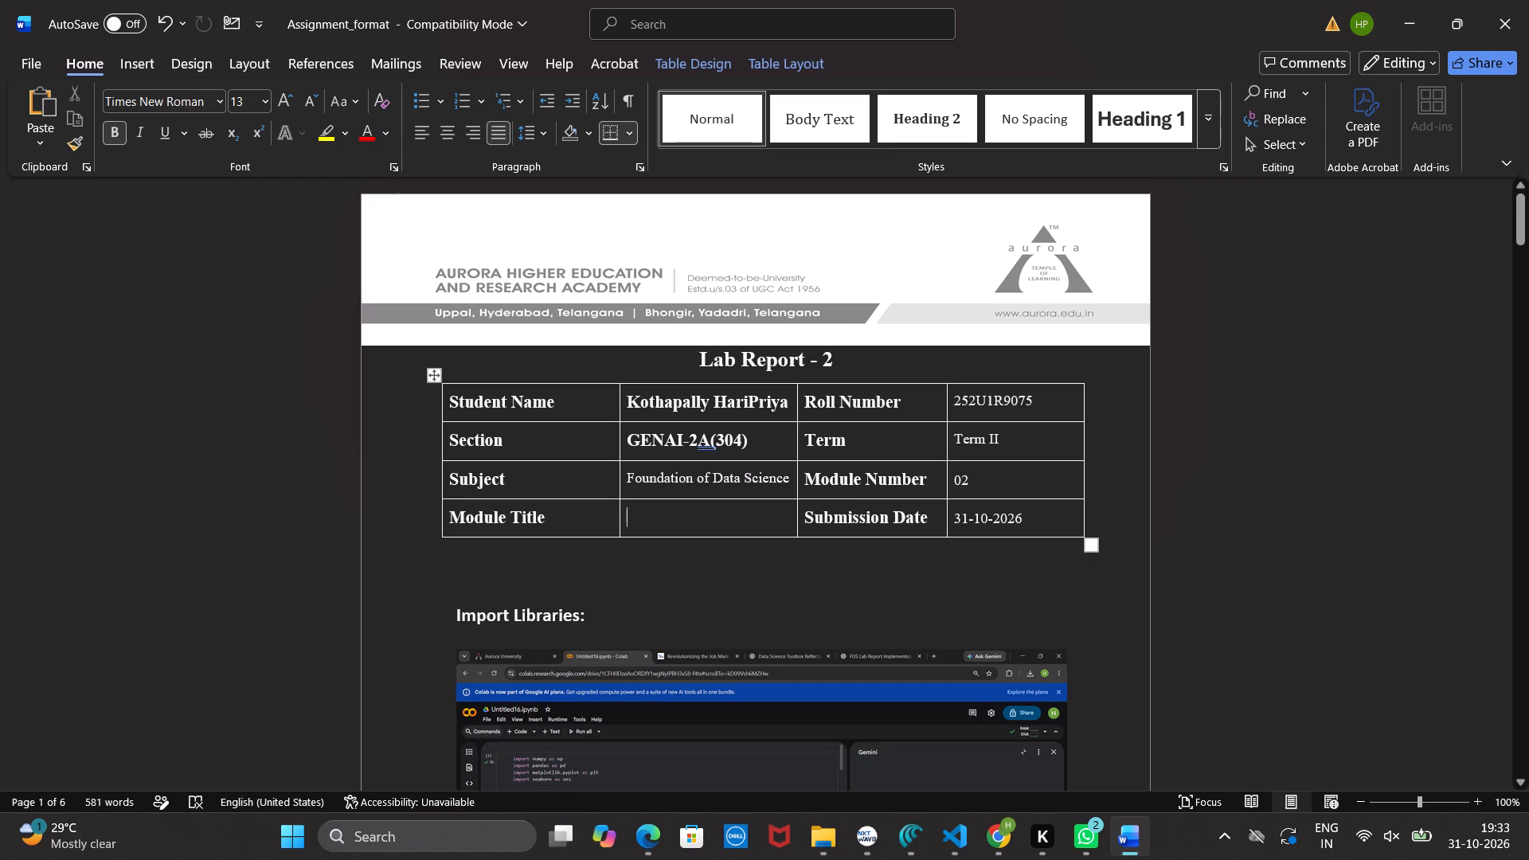
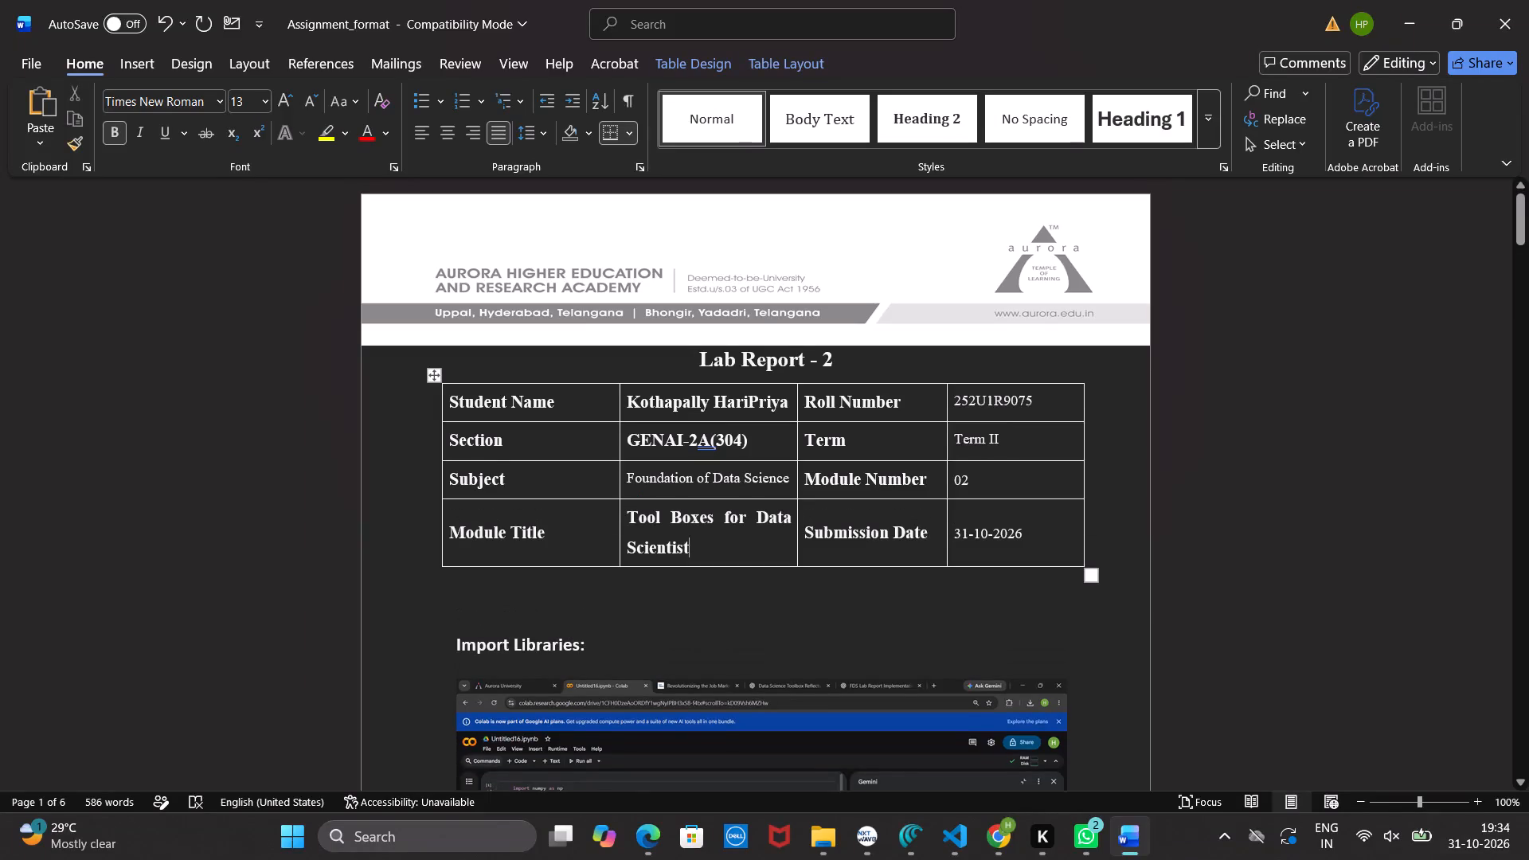
Save a copy of the report as a PDF named FDS LAB 2 in the Downloads folder.
{"action": "left_click", "coordinate": [25, 57]}
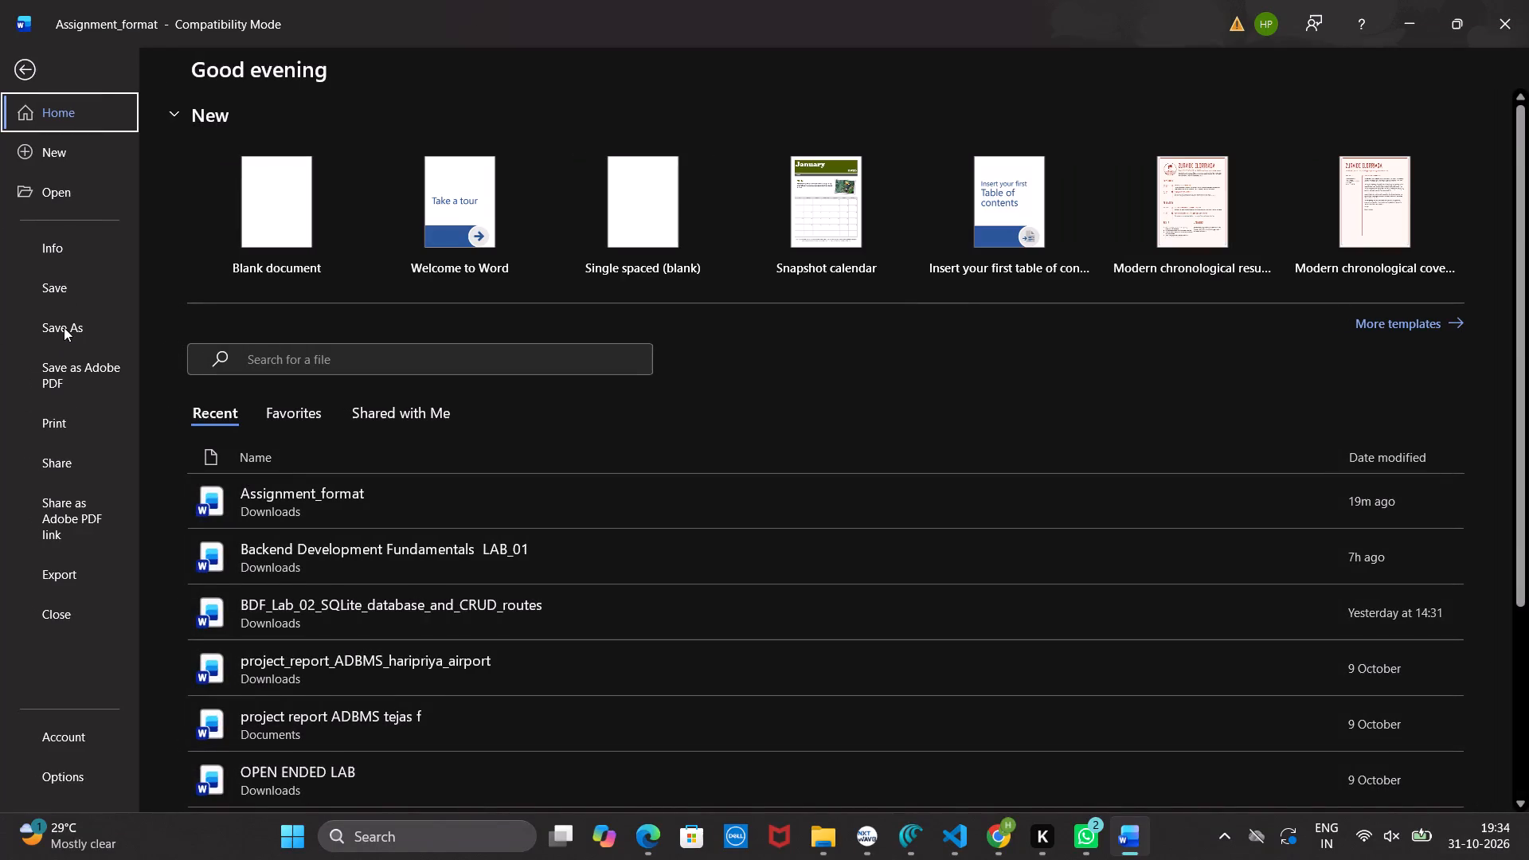
{"action": "left_click", "coordinate": [64, 327]}
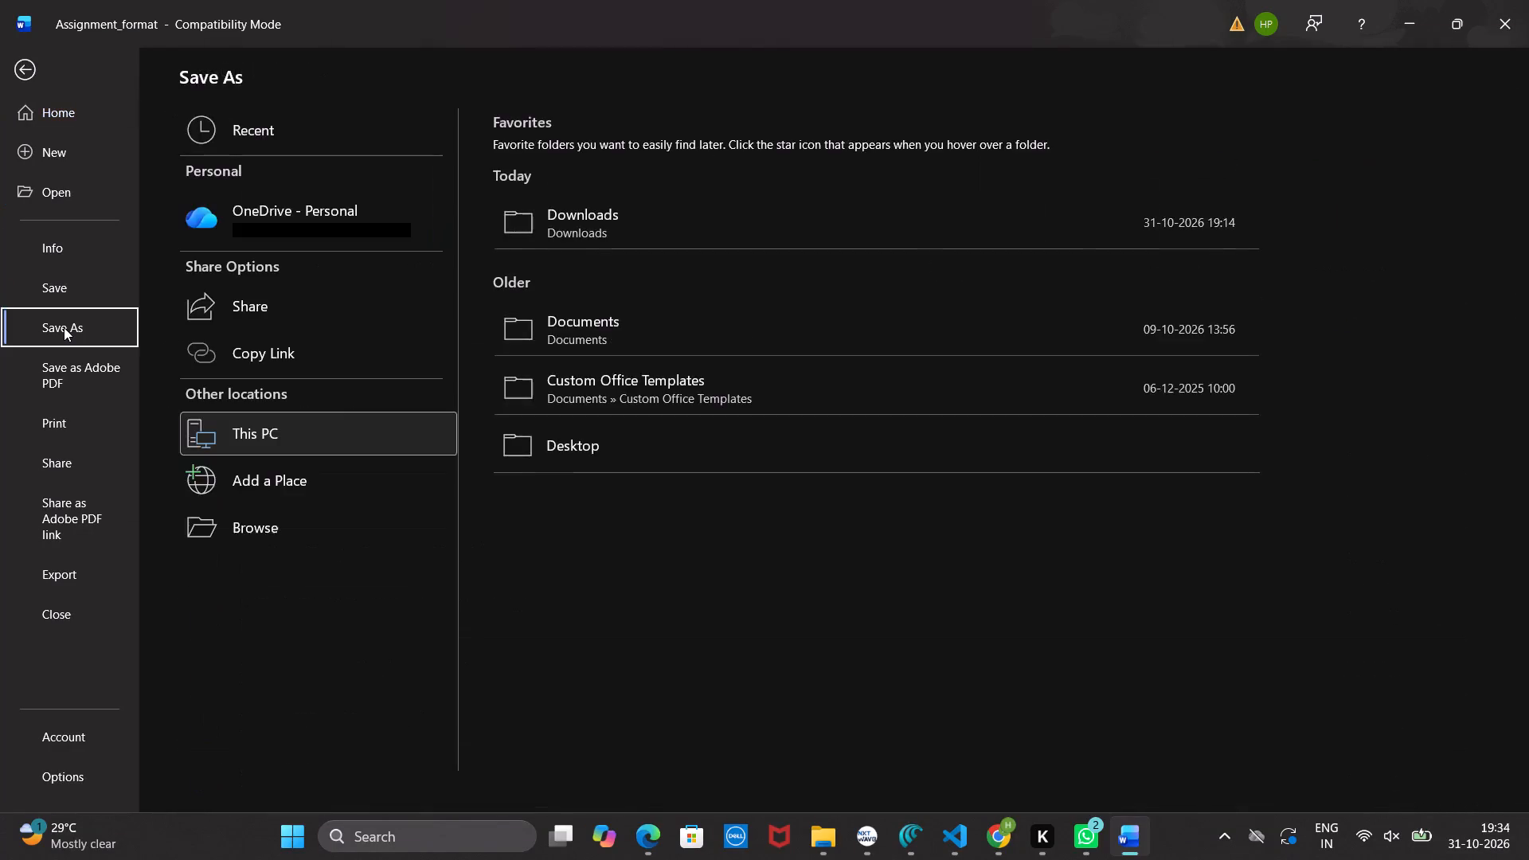
{"action": "left_click", "coordinate": [220, 525]}
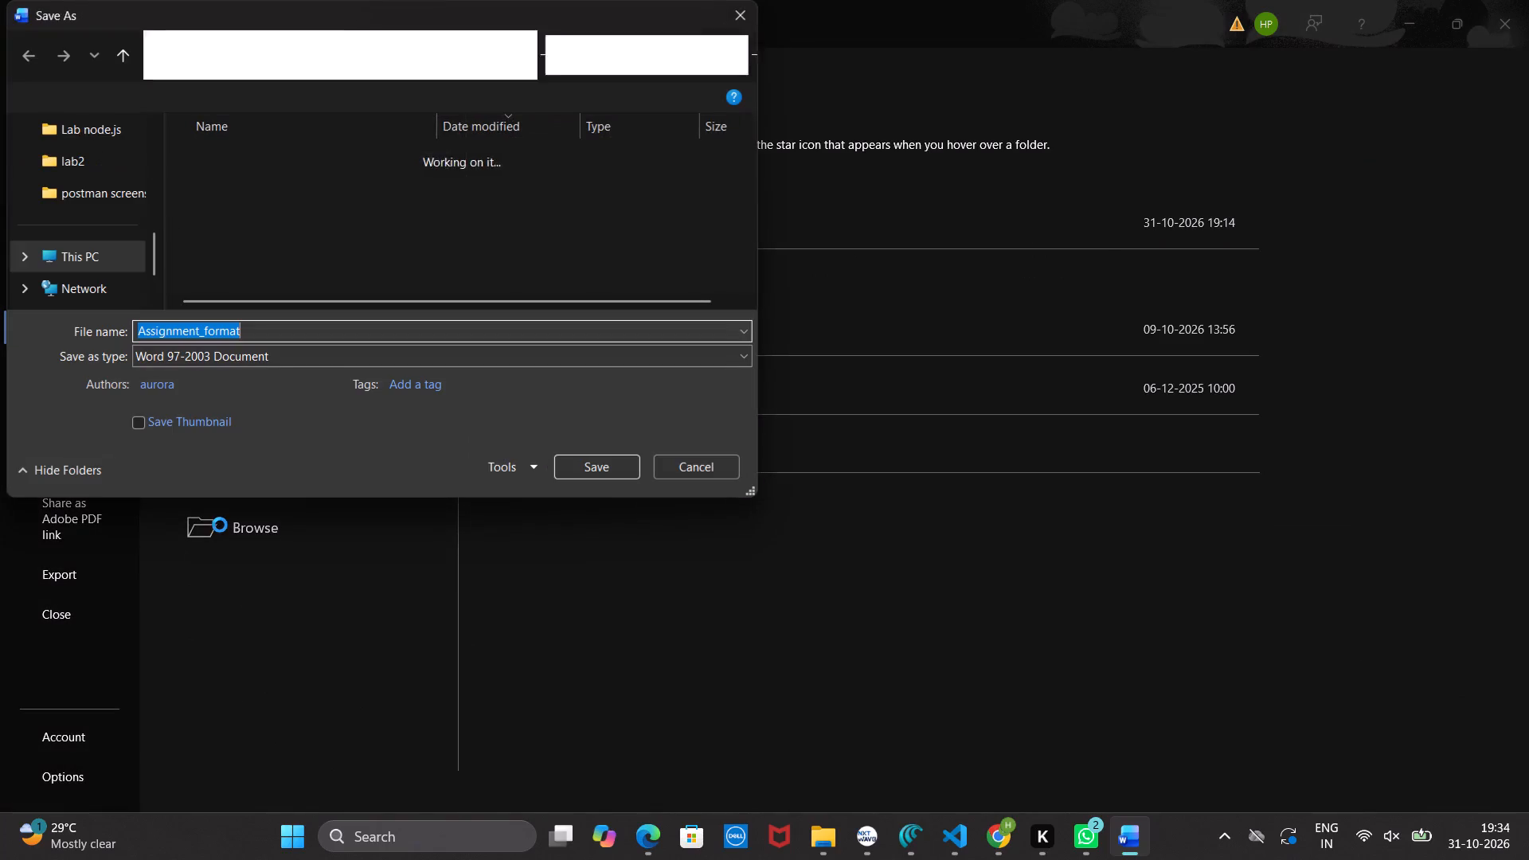
{"action": "left_click", "coordinate": [290, 354]}
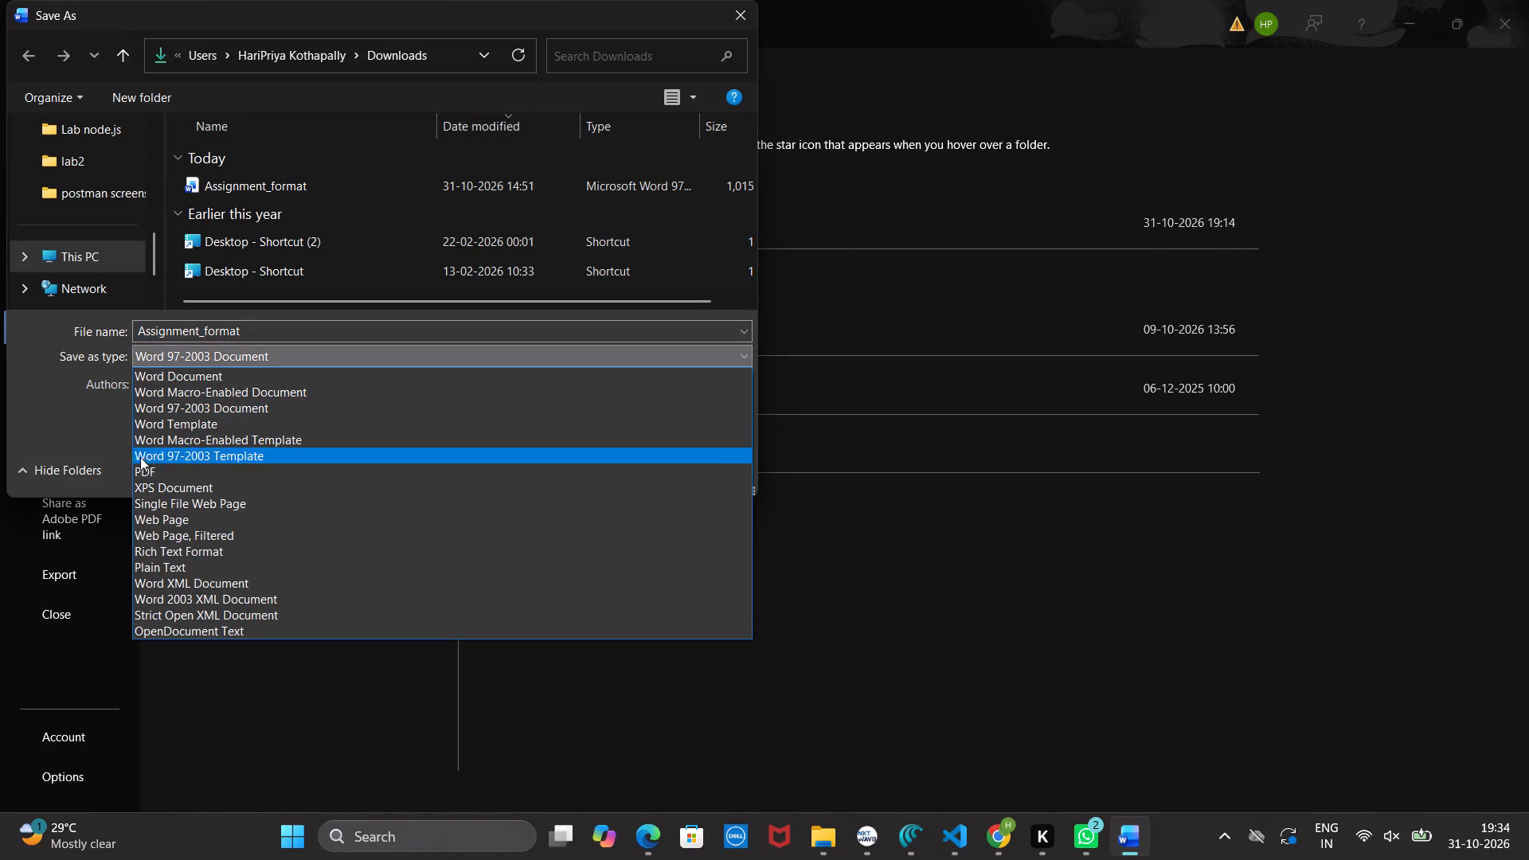
{"action": "left_click", "coordinate": [139, 464]}
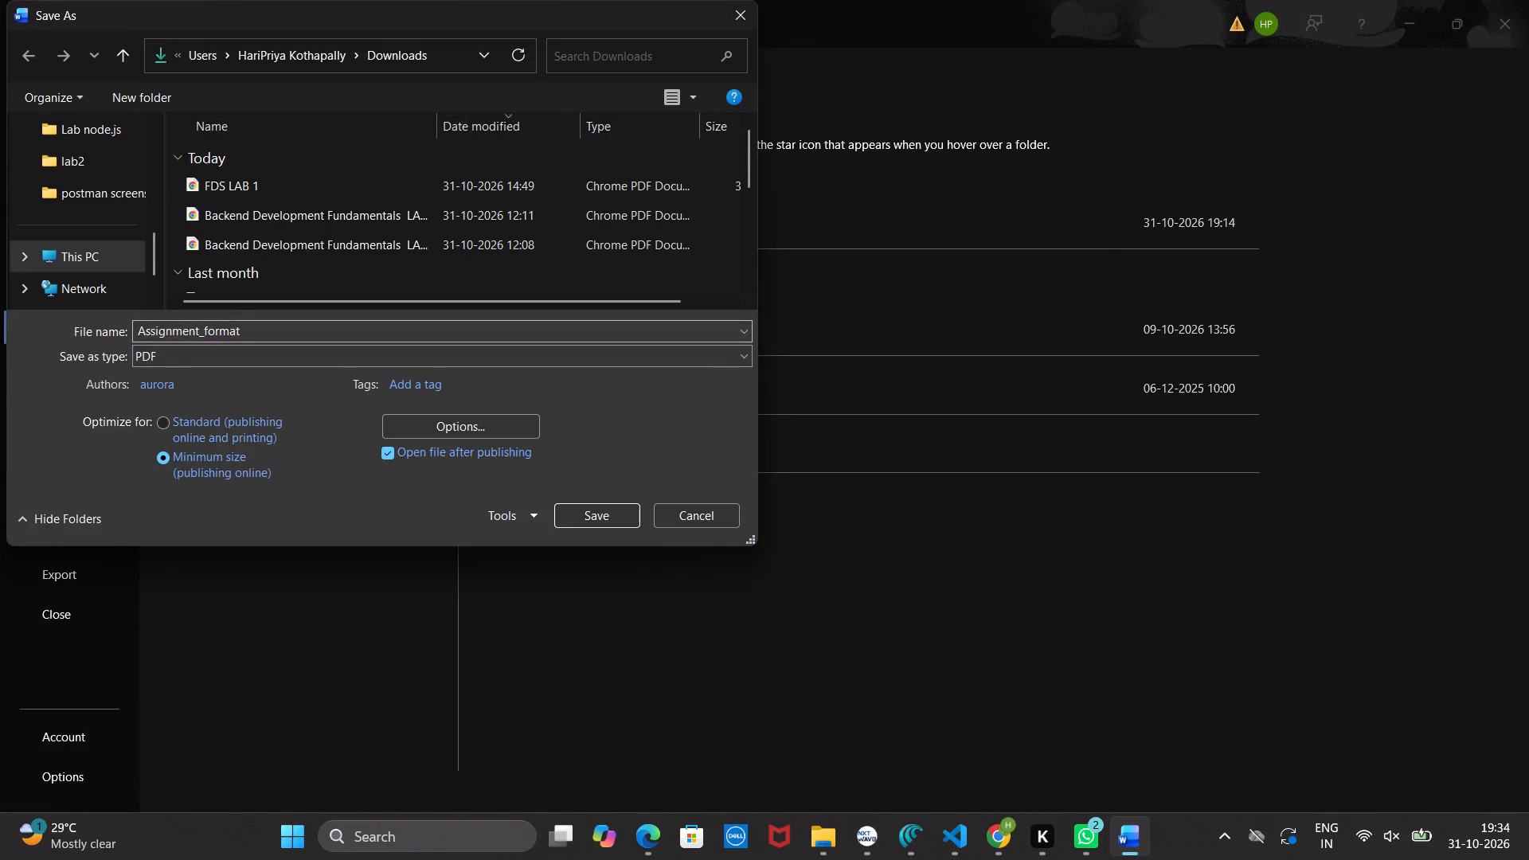
{"action": "left_click", "coordinate": [245, 331]}
{"action": "key", "text": "BackSpace"}
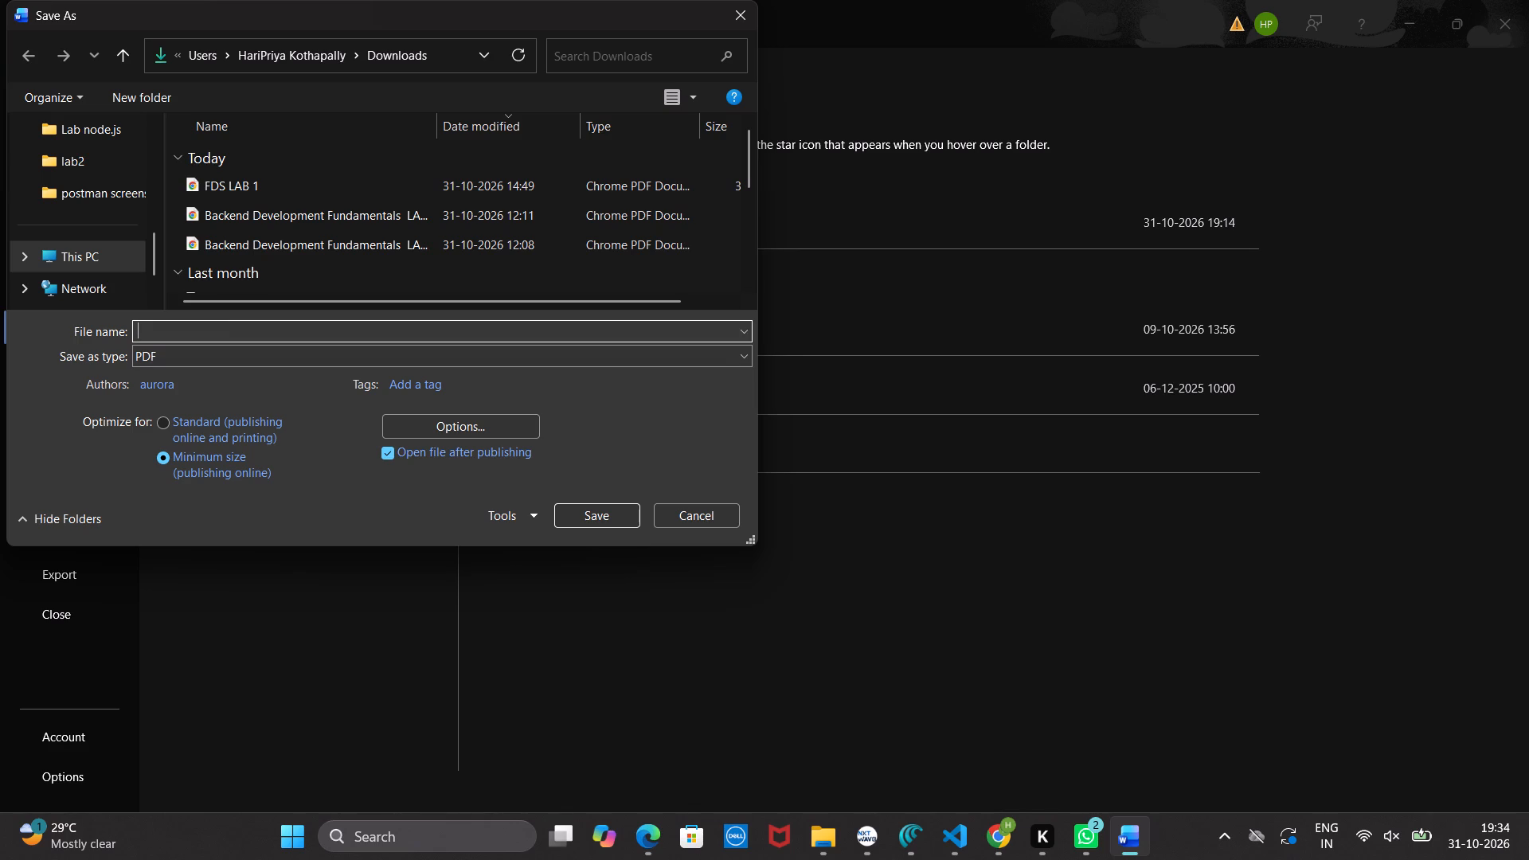
{"action": "type", "text": "FDS LAB 2"}
{"action": "left_click", "coordinate": [594, 526]}
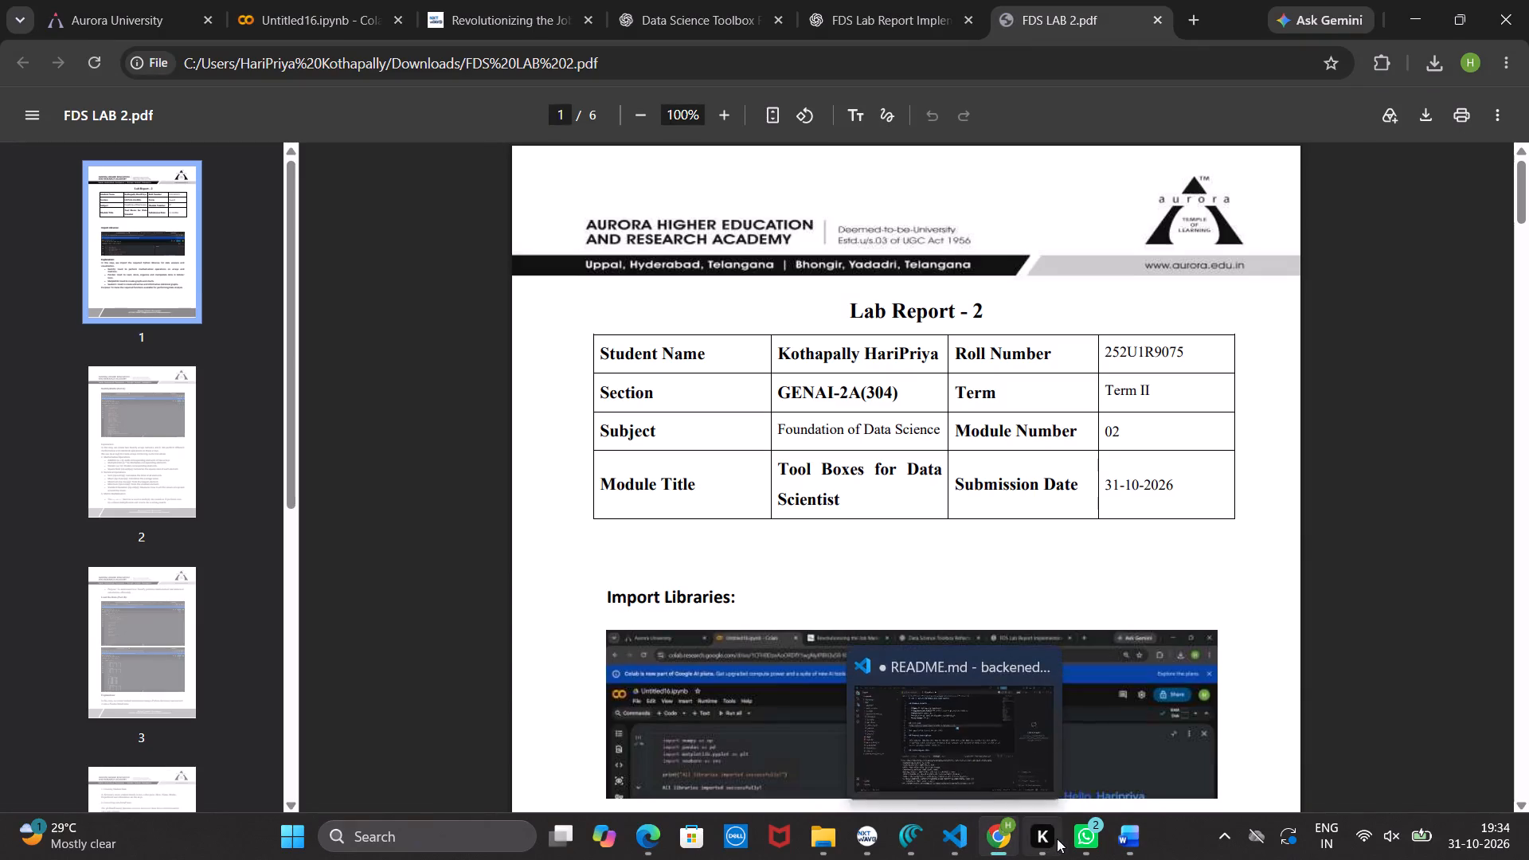
In the Aurora University portal in Chrome, upload the FDS LAB 2 PDF to Lab Report 2 of Foundations of Data Science.
{"action": "left_click", "coordinate": [119, 5]}
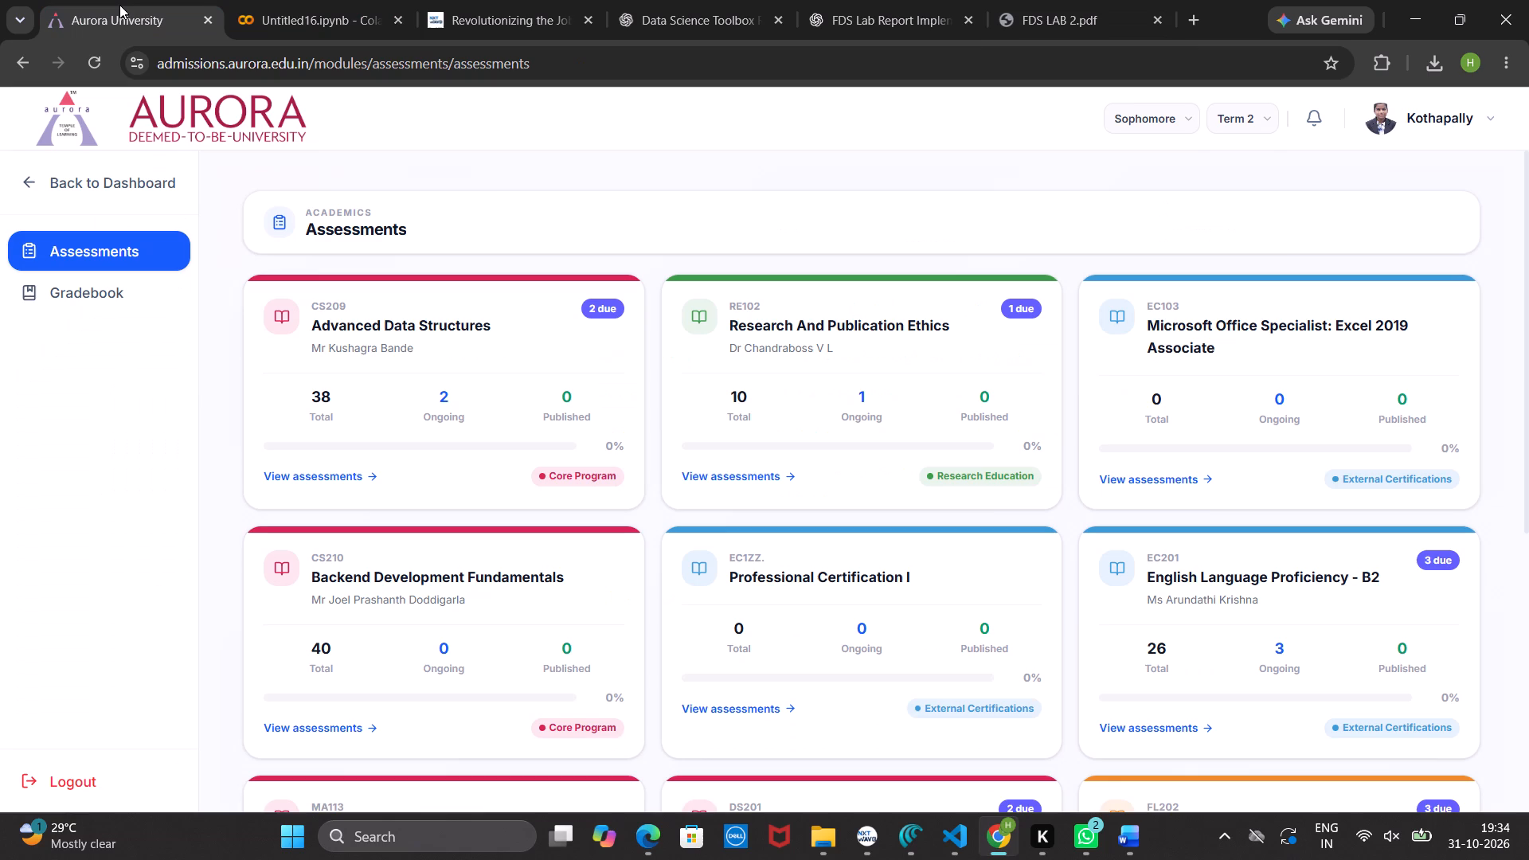
{"action": "scroll", "coordinate": [455, 429], "scroll_direction": "down", "scroll_amount": 2}
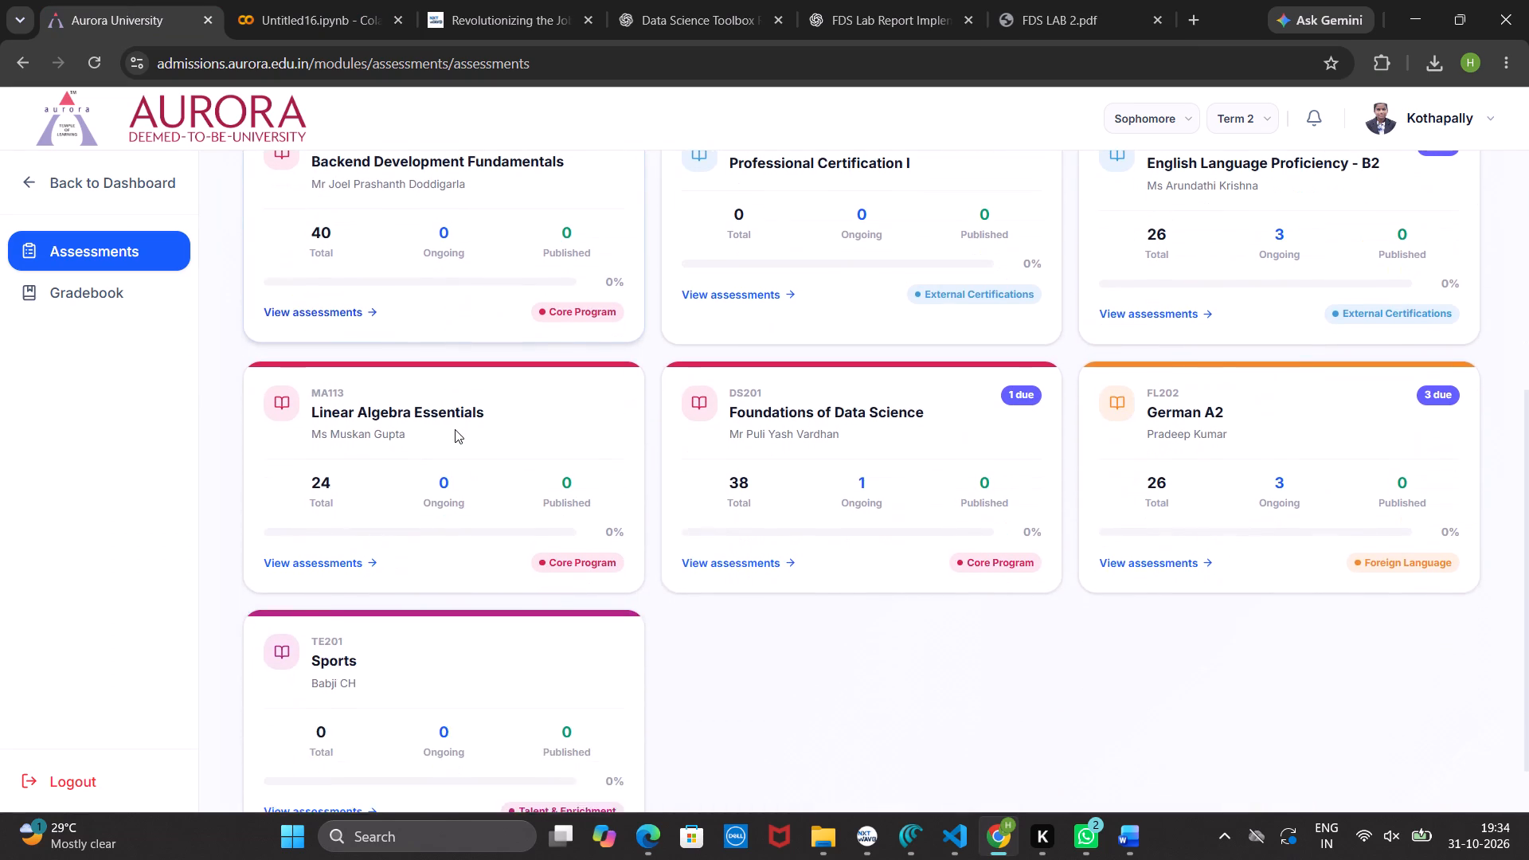
{"action": "scroll", "coordinate": [455, 429], "scroll_direction": "down", "scroll_amount": 1}
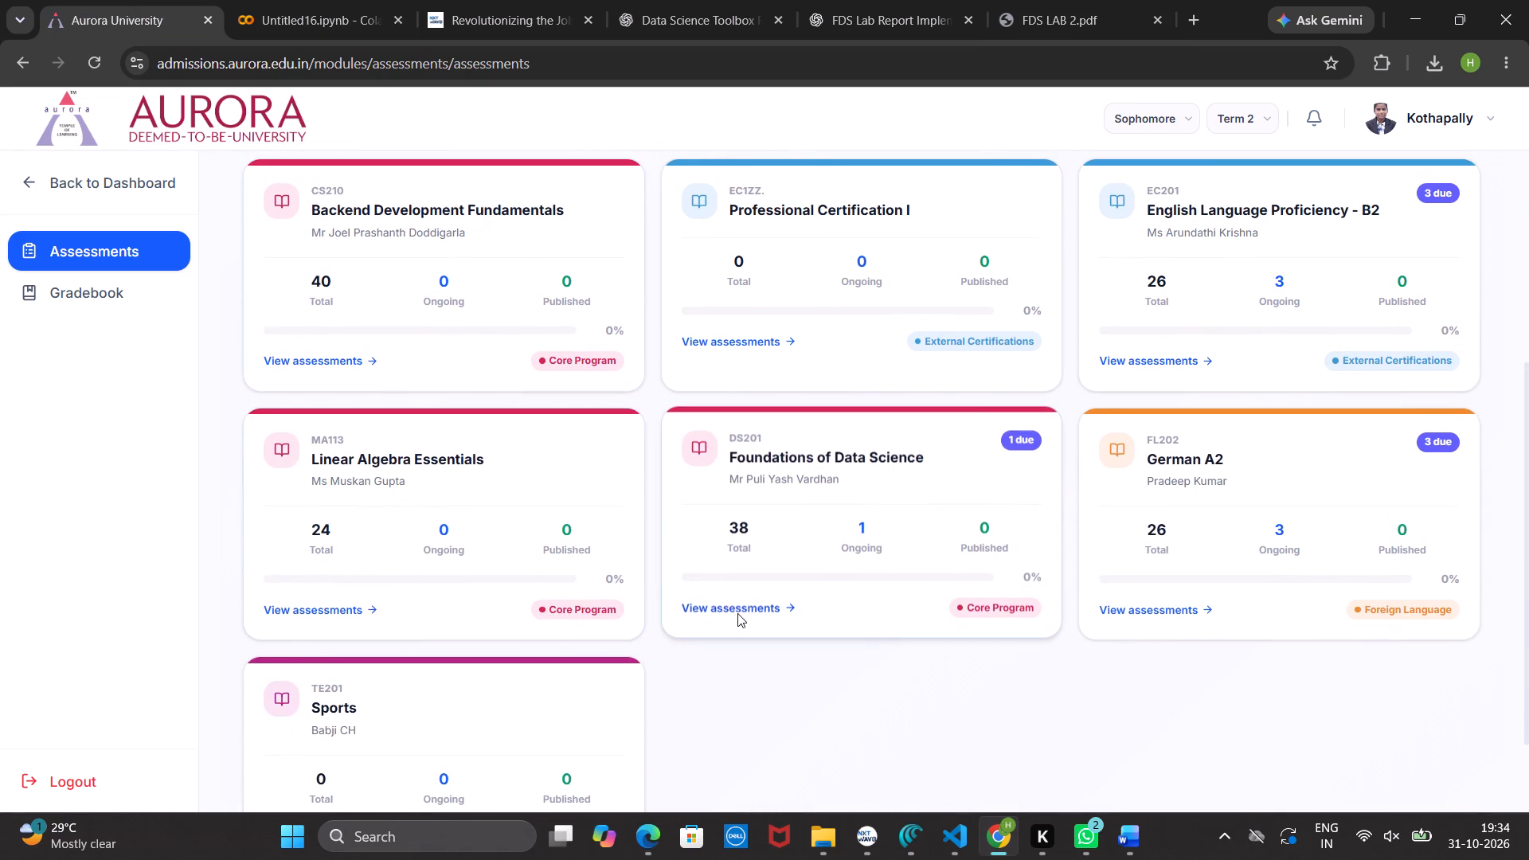
{"action": "left_click", "coordinate": [737, 613]}
{"action": "scroll", "coordinate": [772, 414], "scroll_direction": "up", "scroll_amount": 1}
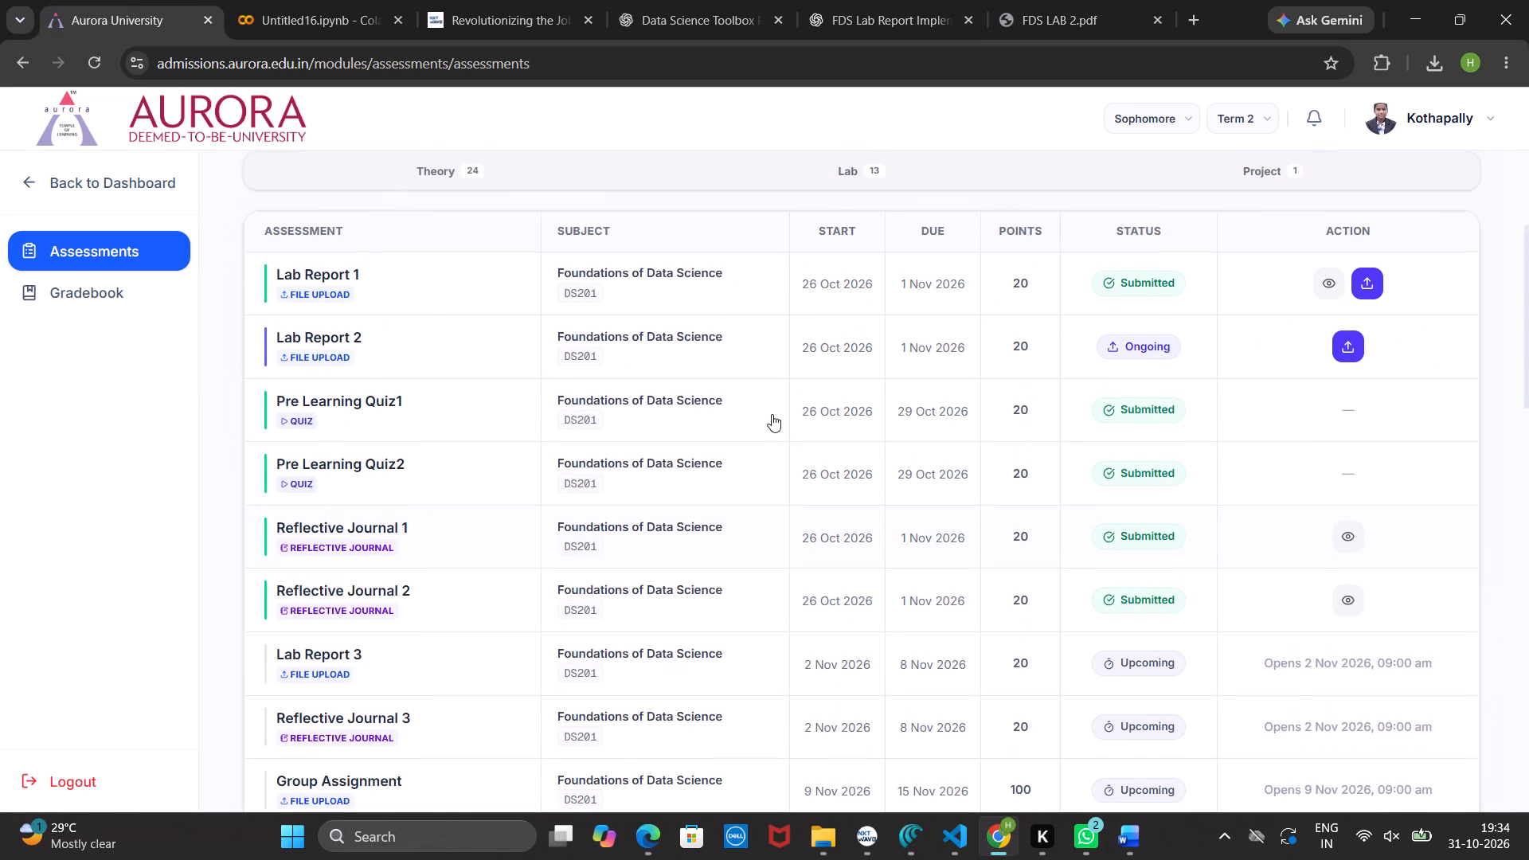
{"action": "left_click", "coordinate": [1334, 353]}
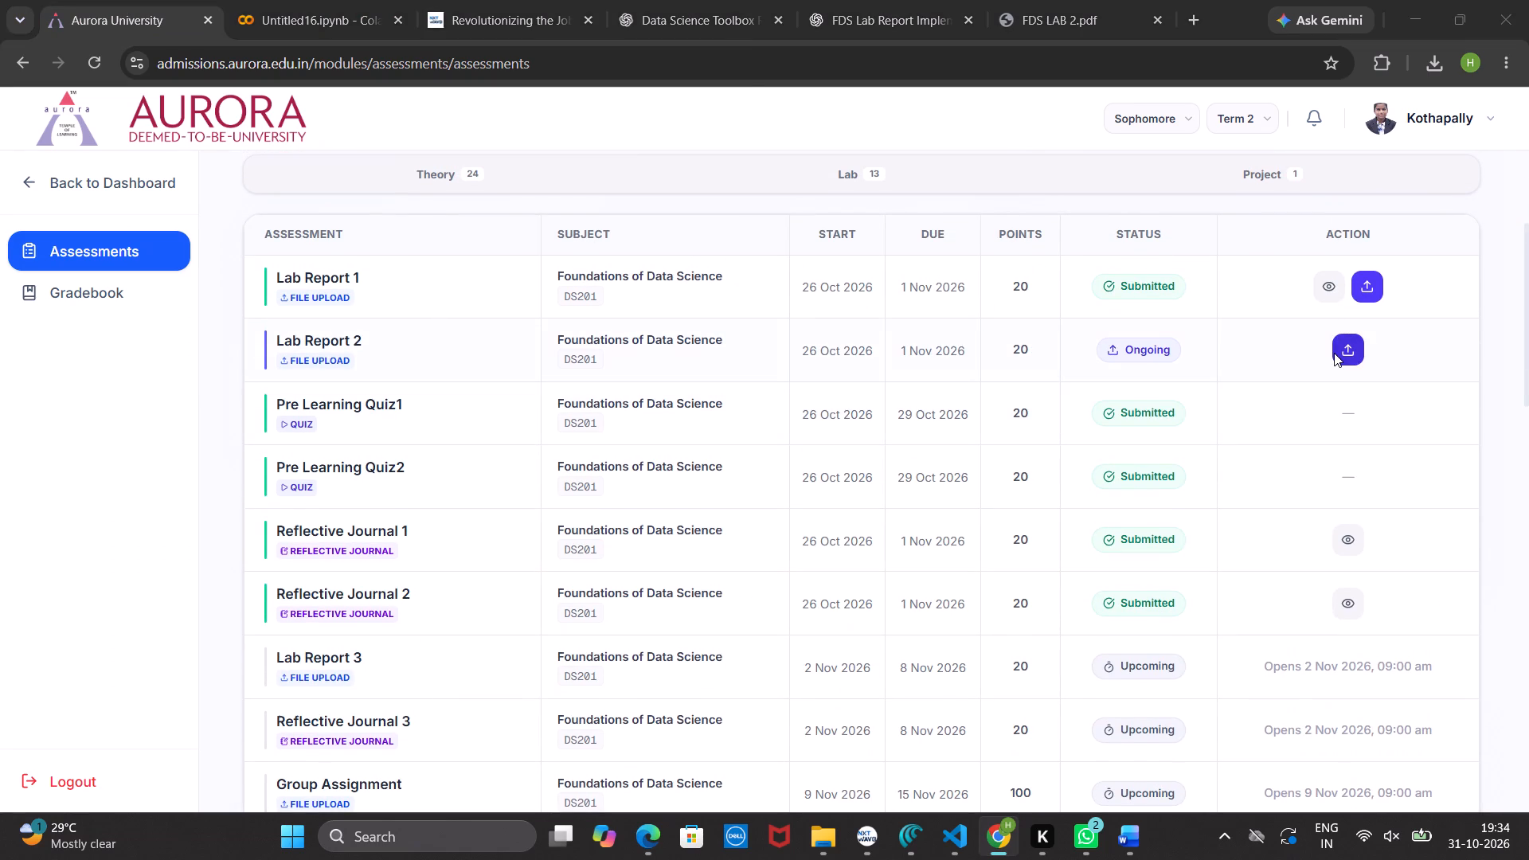
{"action": "left_click", "coordinate": [268, 186]}
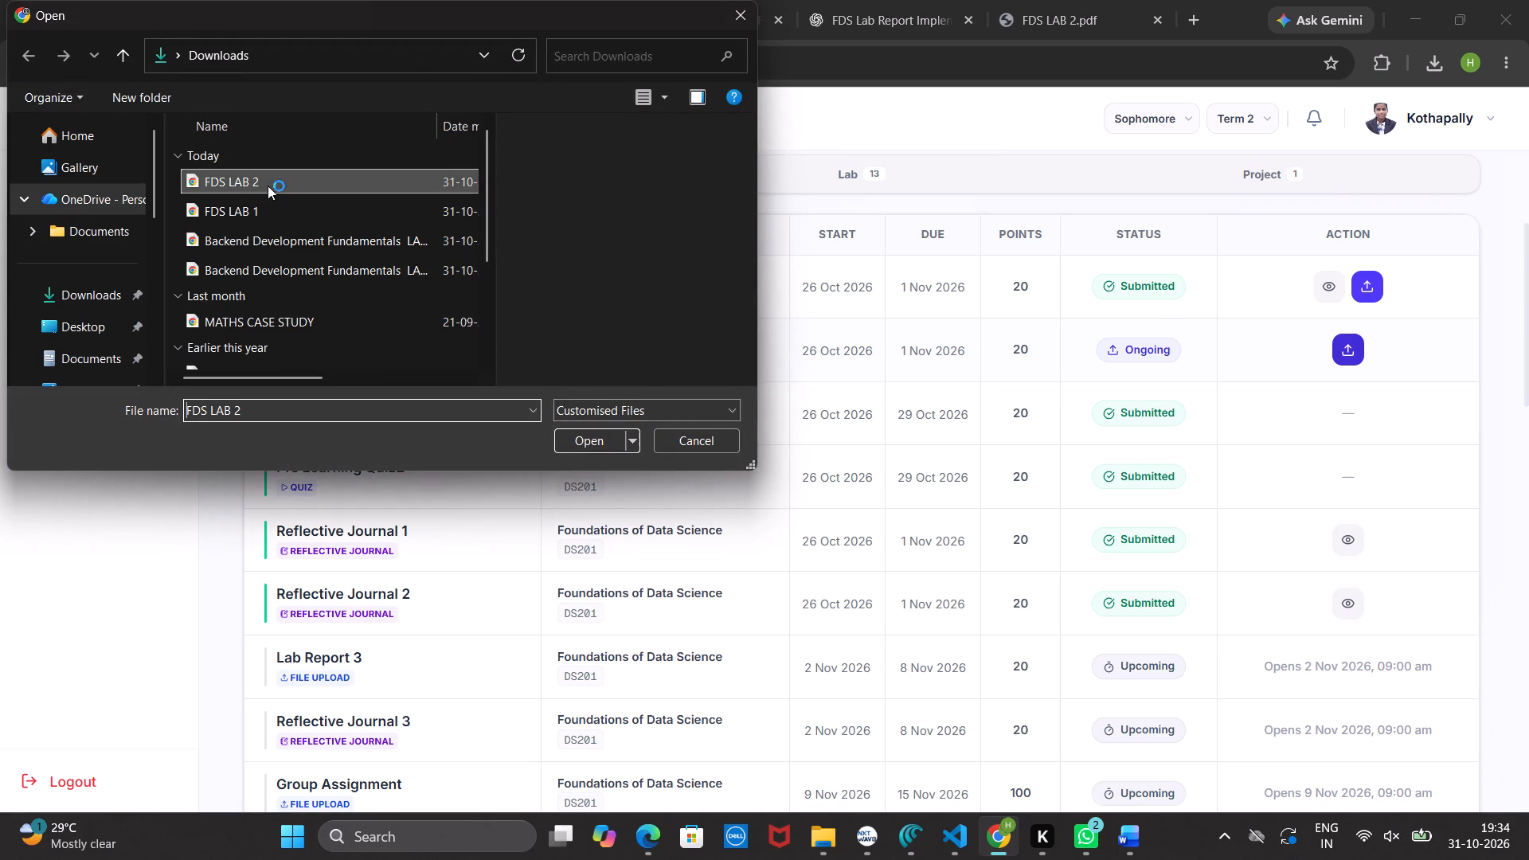
{"action": "left_click", "coordinate": [602, 442]}
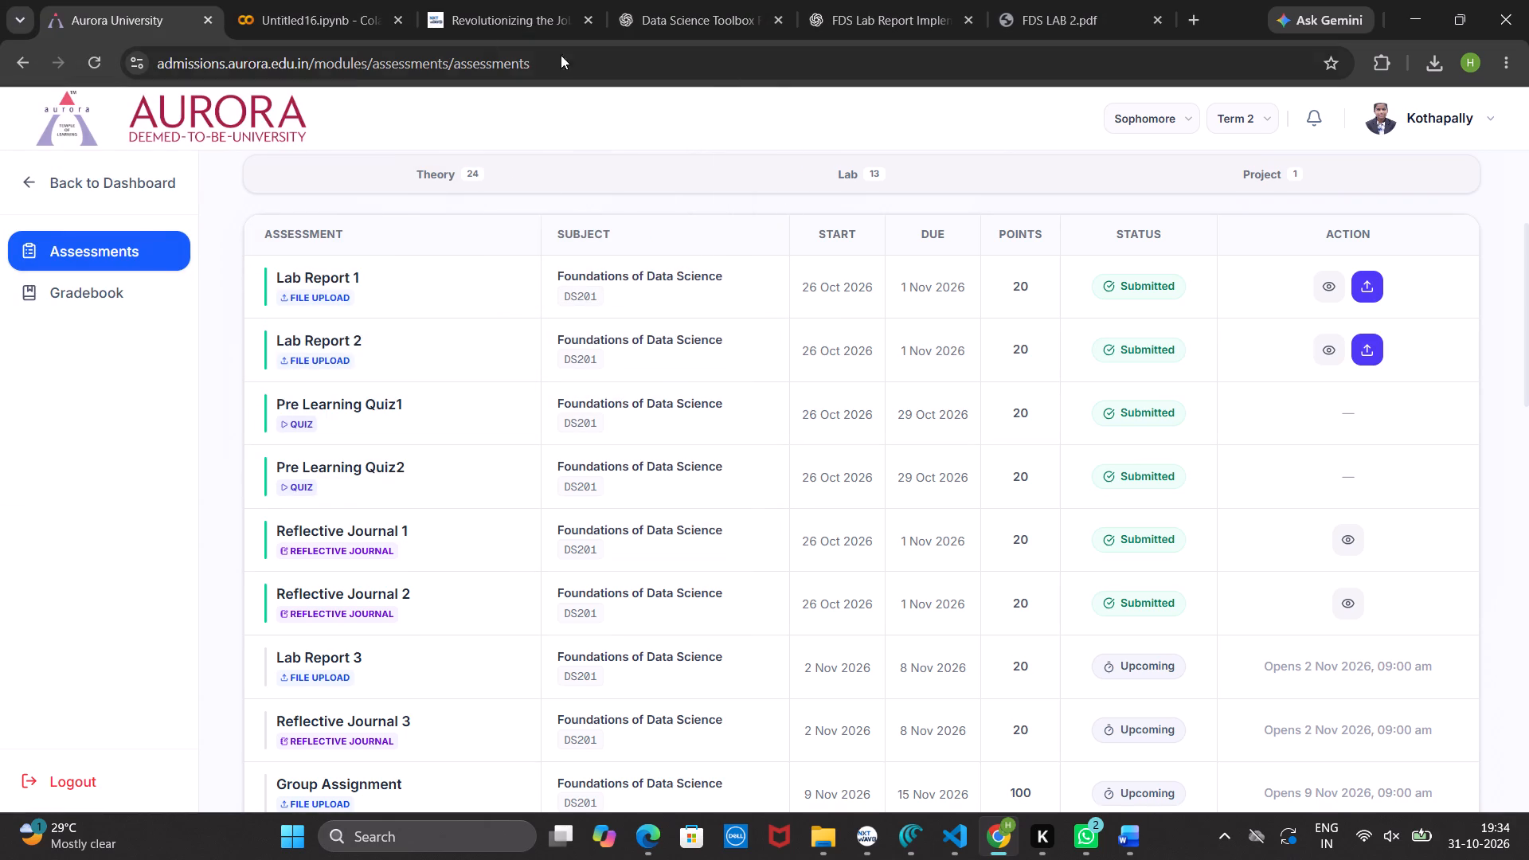
Look through the Untitled16.ipynb notebook down to its last cell and go back to the Colab home page.
{"action": "left_click", "coordinate": [268, 12]}
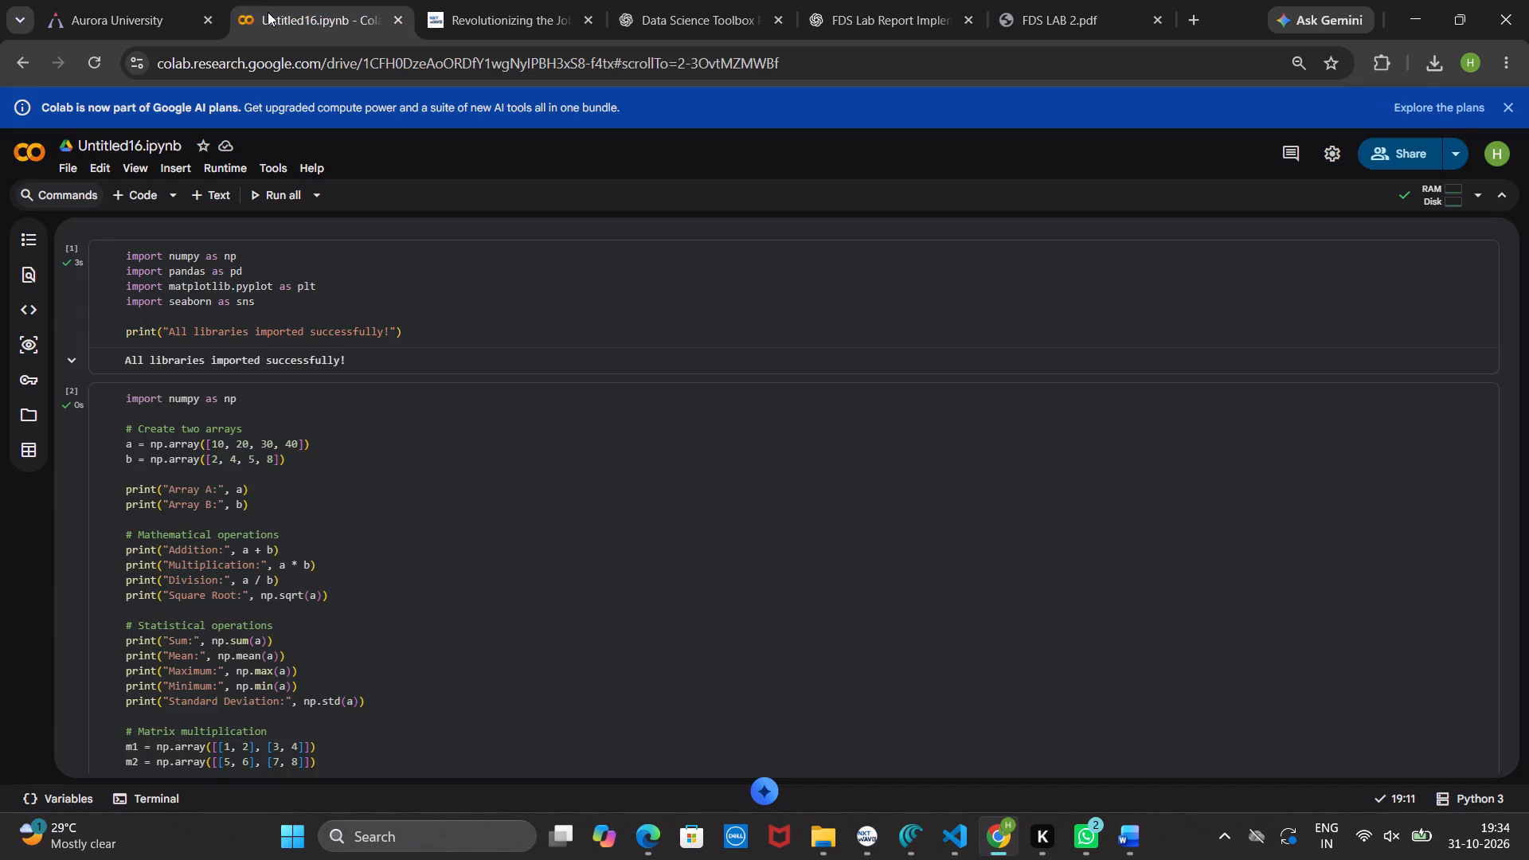
{"action": "scroll", "coordinate": [350, 362], "scroll_direction": "down", "scroll_amount": 2}
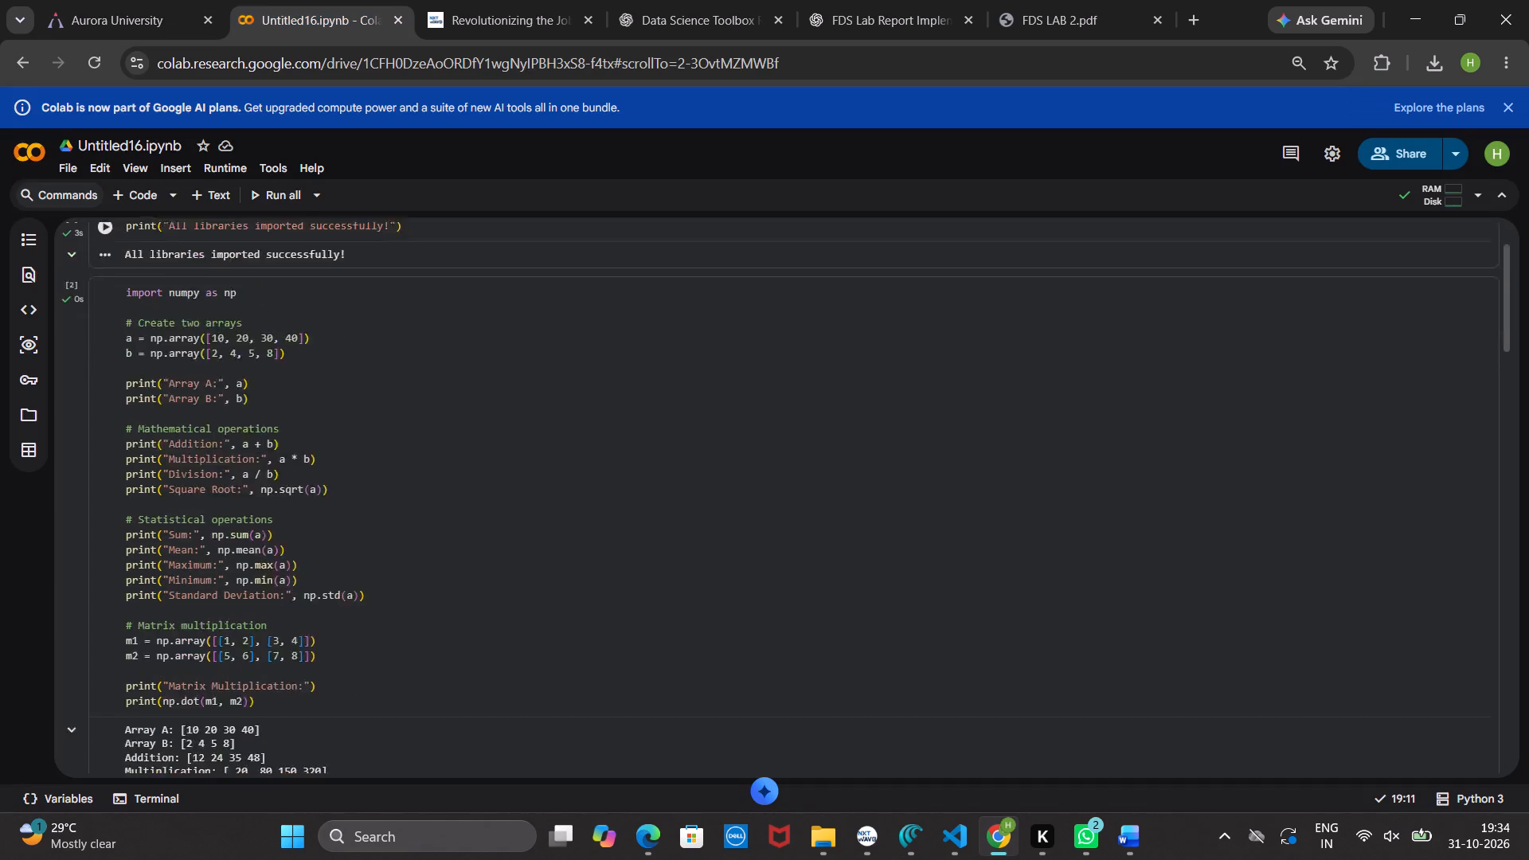
{"action": "scroll", "coordinate": [350, 362], "scroll_direction": "down", "scroll_amount": 11}
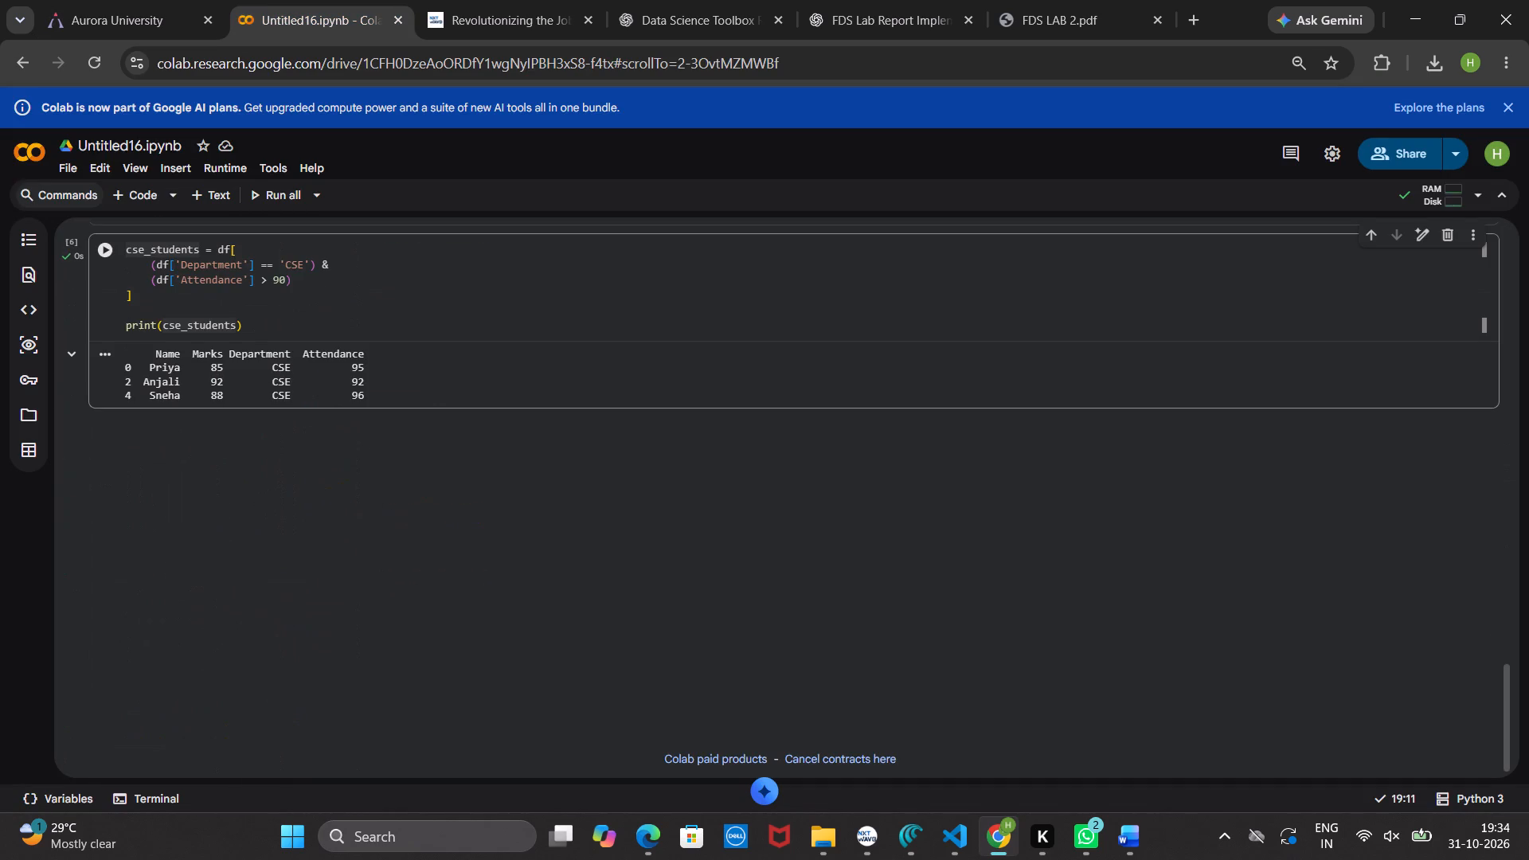
{"action": "left_click", "coordinate": [32, 144]}
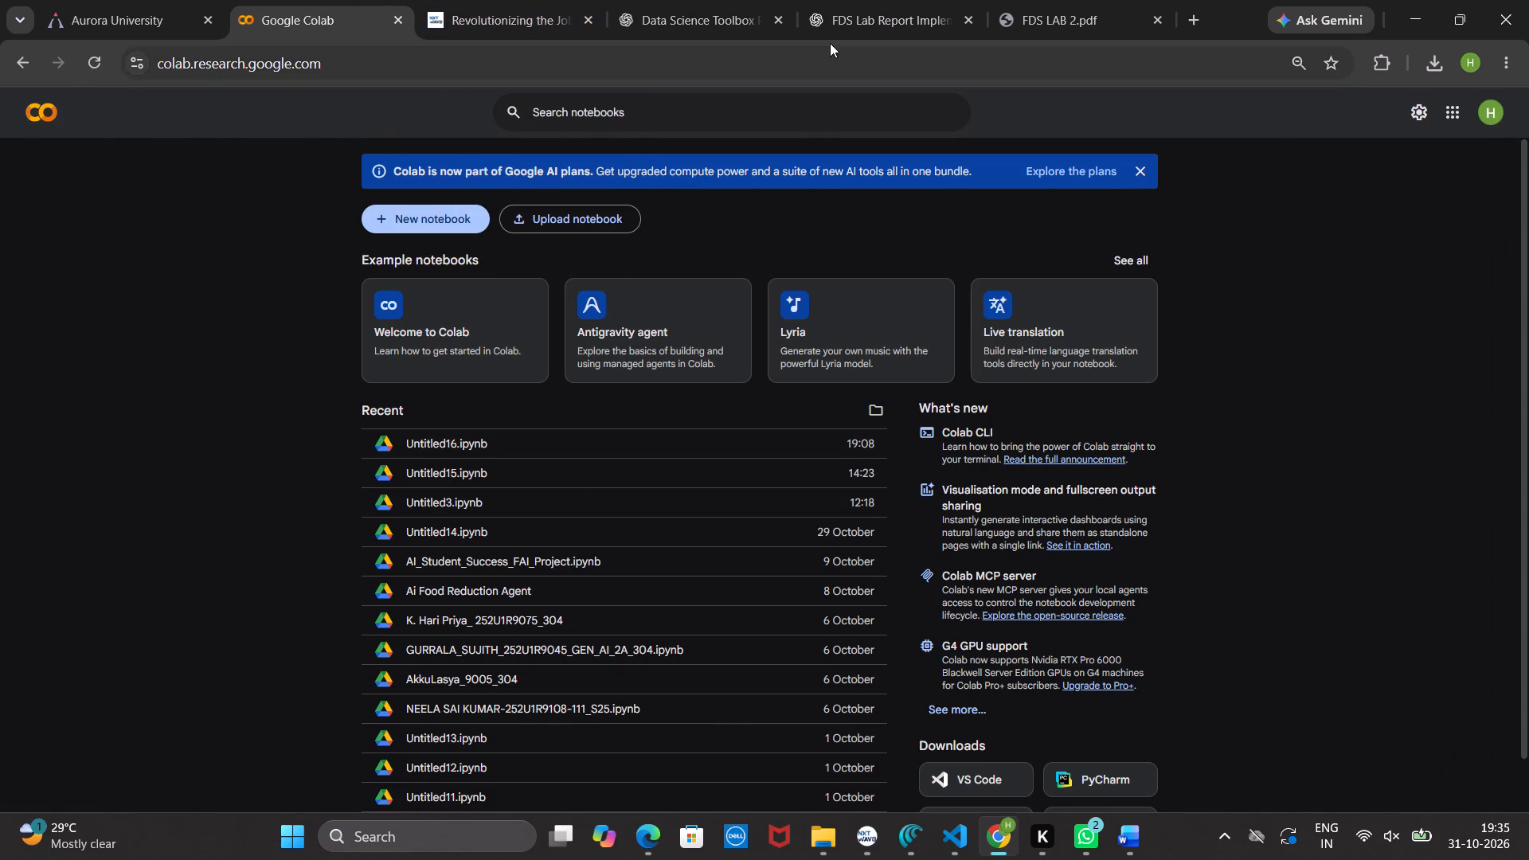
Close the FDS LAB 2 PDF.
{"action": "left_click", "coordinate": [1158, 20]}
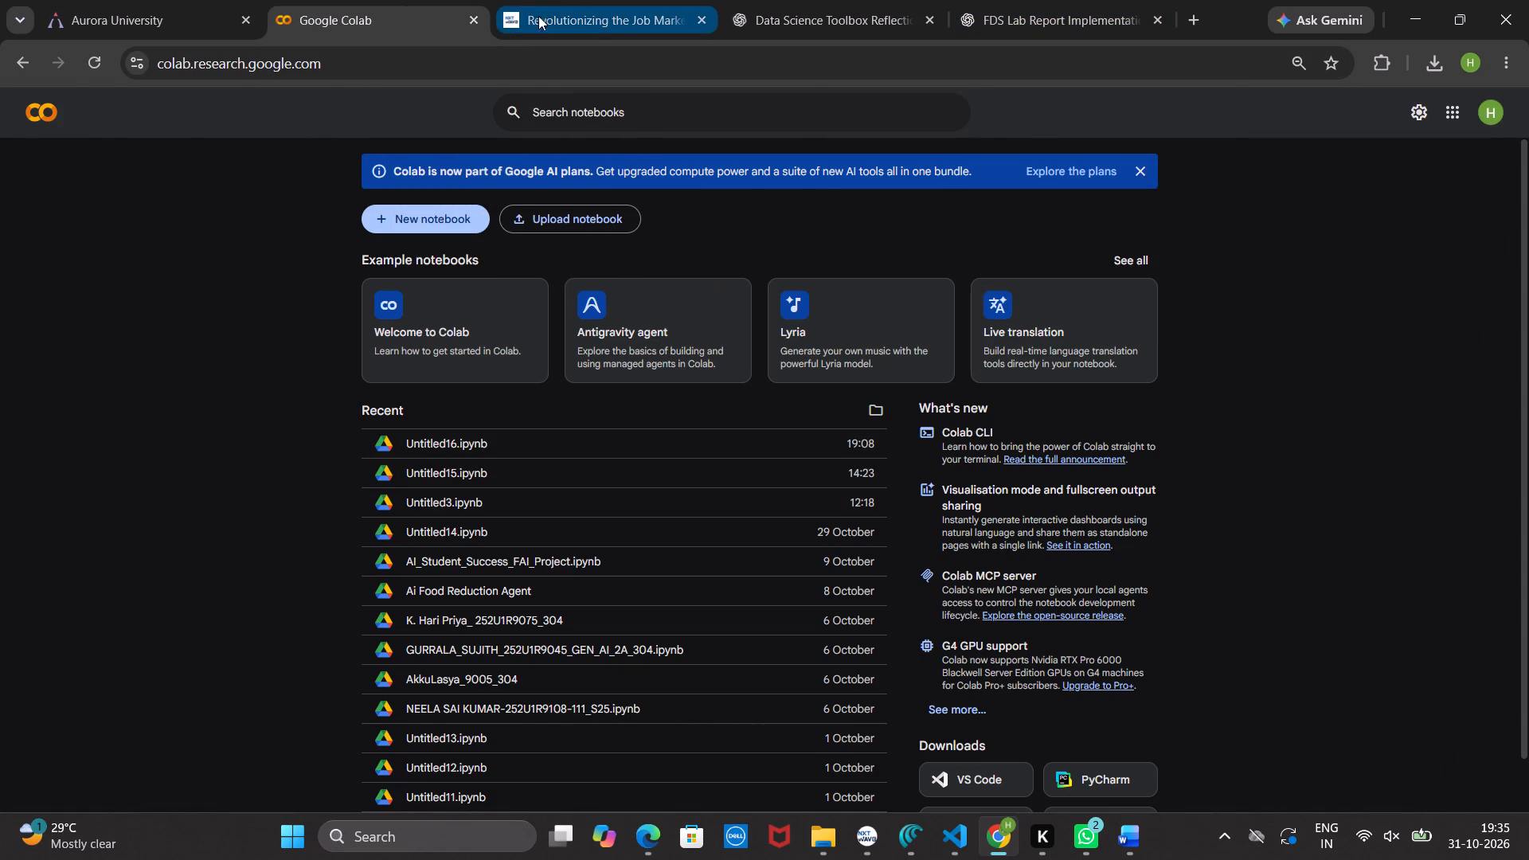
Close the Gemini chat beside the Linked Lists coding practice page of the learning course.
{"action": "left_click", "coordinate": [579, 4]}
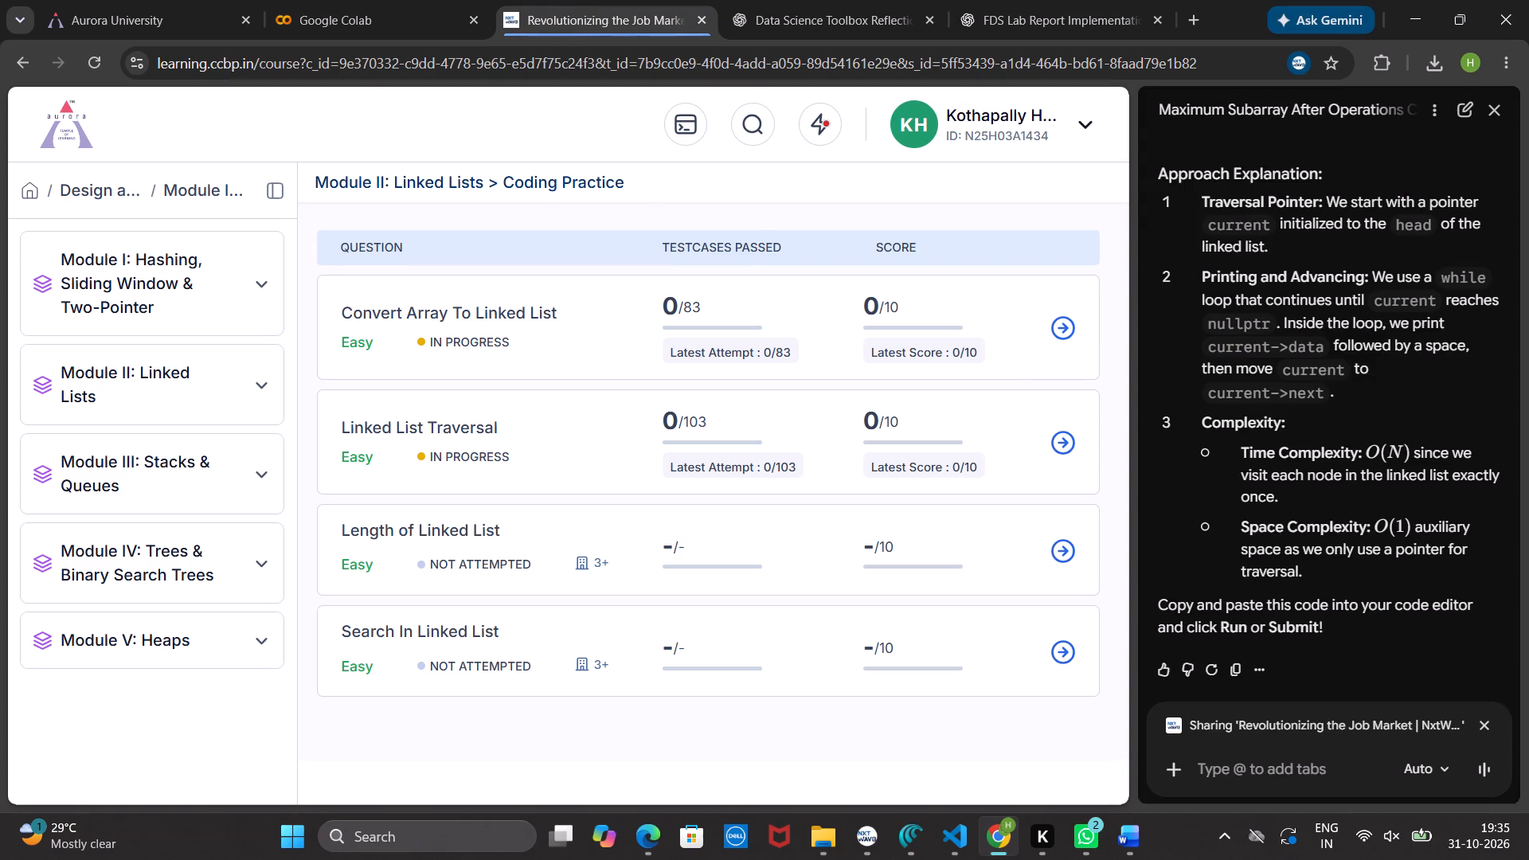
{"action": "left_click", "coordinate": [1496, 114]}
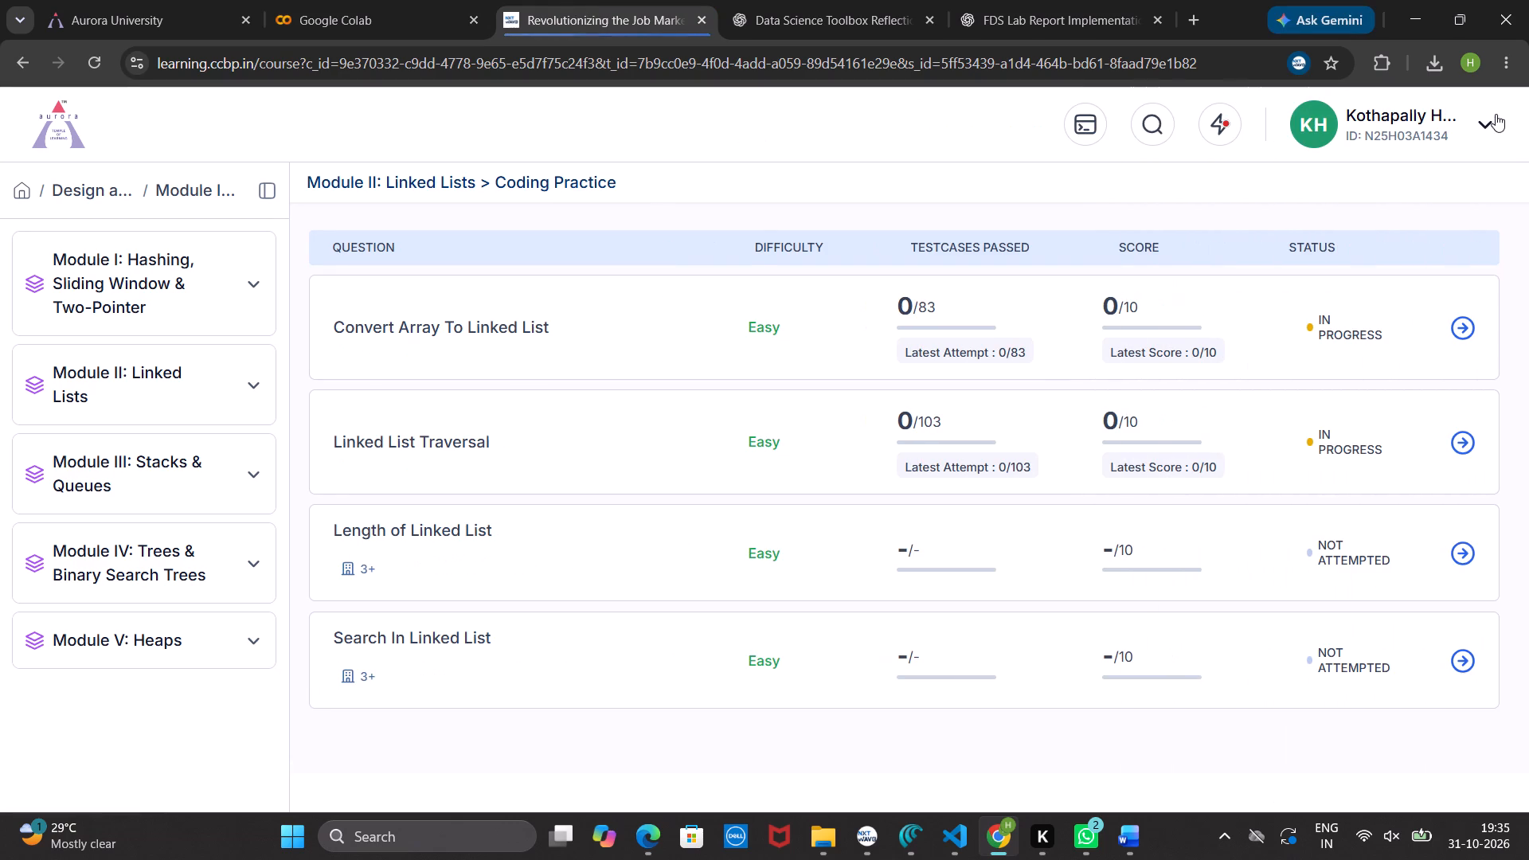
Look through Module I: Hashing, Sliding Window & Two-Pointer and view the coding practice questions that follow the Two Sum MCQ practice.
{"action": "scroll", "coordinate": [158, 362], "scroll_direction": "up", "scroll_amount": 5}
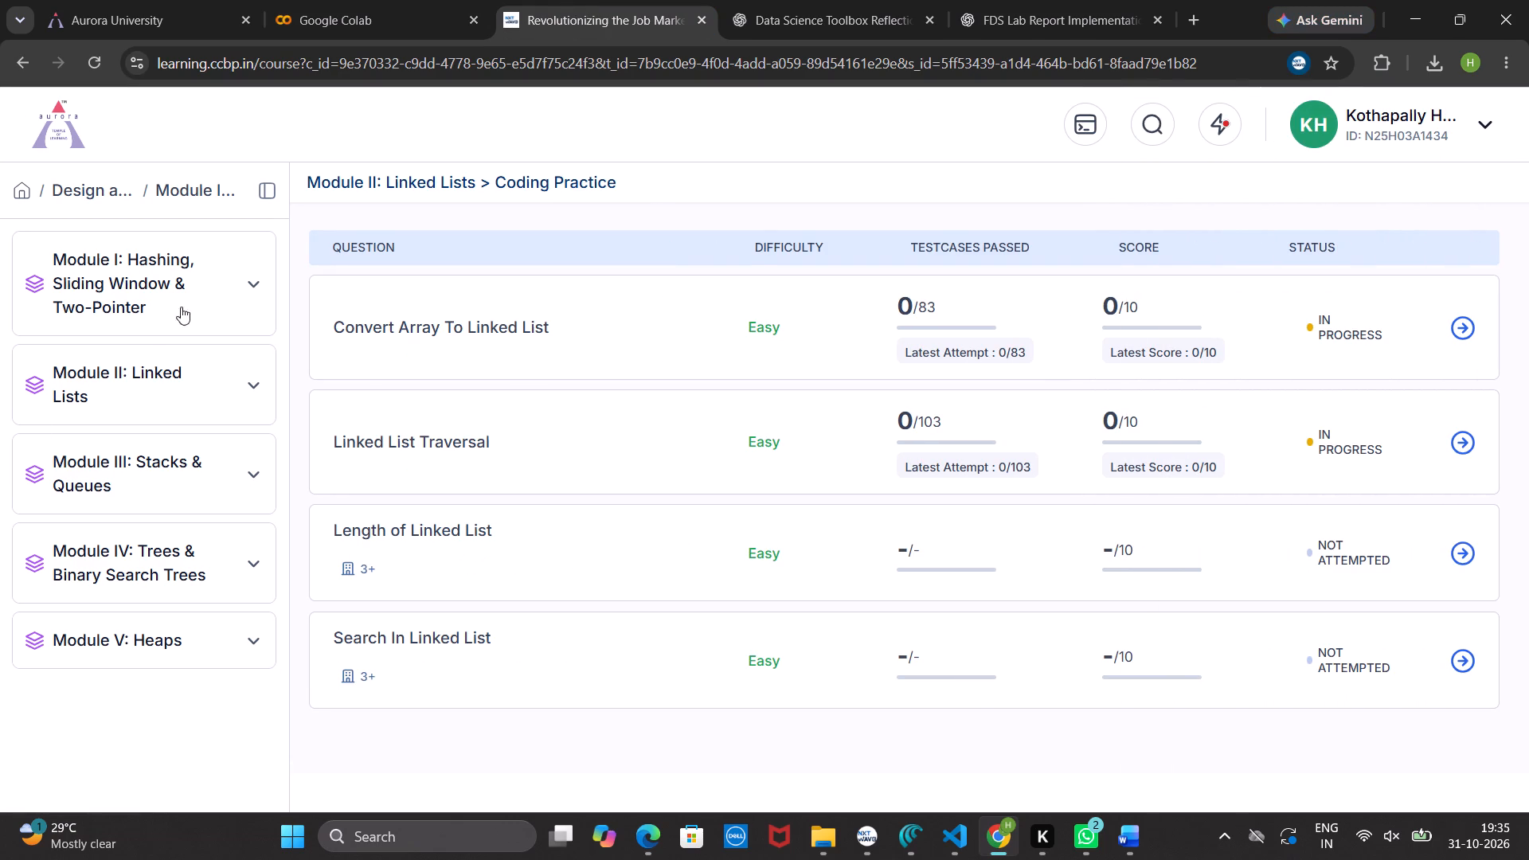
{"action": "left_click", "coordinate": [230, 276]}
{"action": "scroll", "coordinate": [177, 490], "scroll_direction": "down", "scroll_amount": 1}
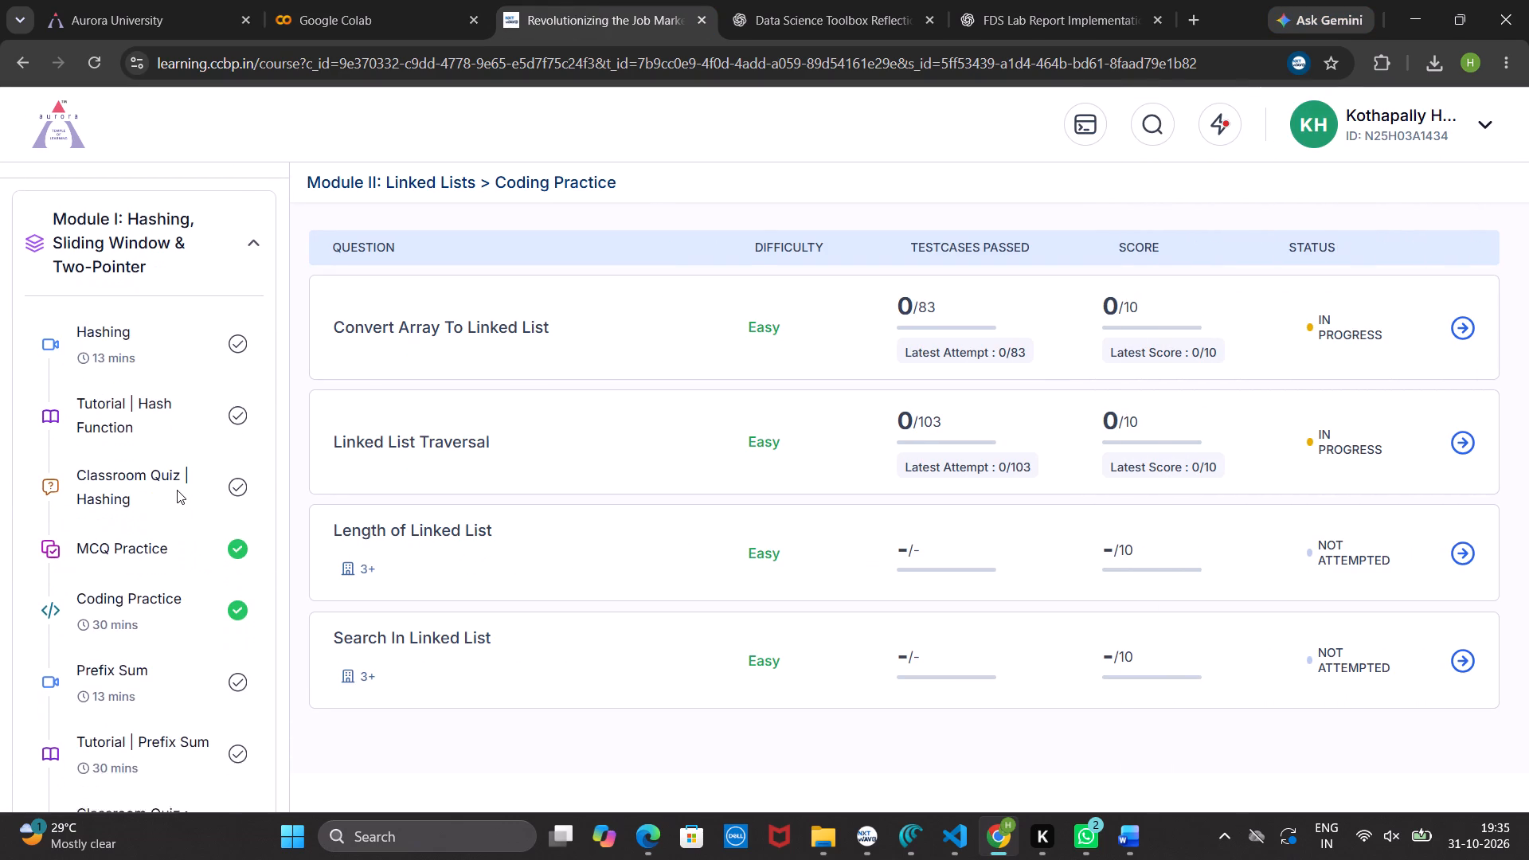
{"action": "scroll", "coordinate": [177, 490], "scroll_direction": "down", "scroll_amount": 3}
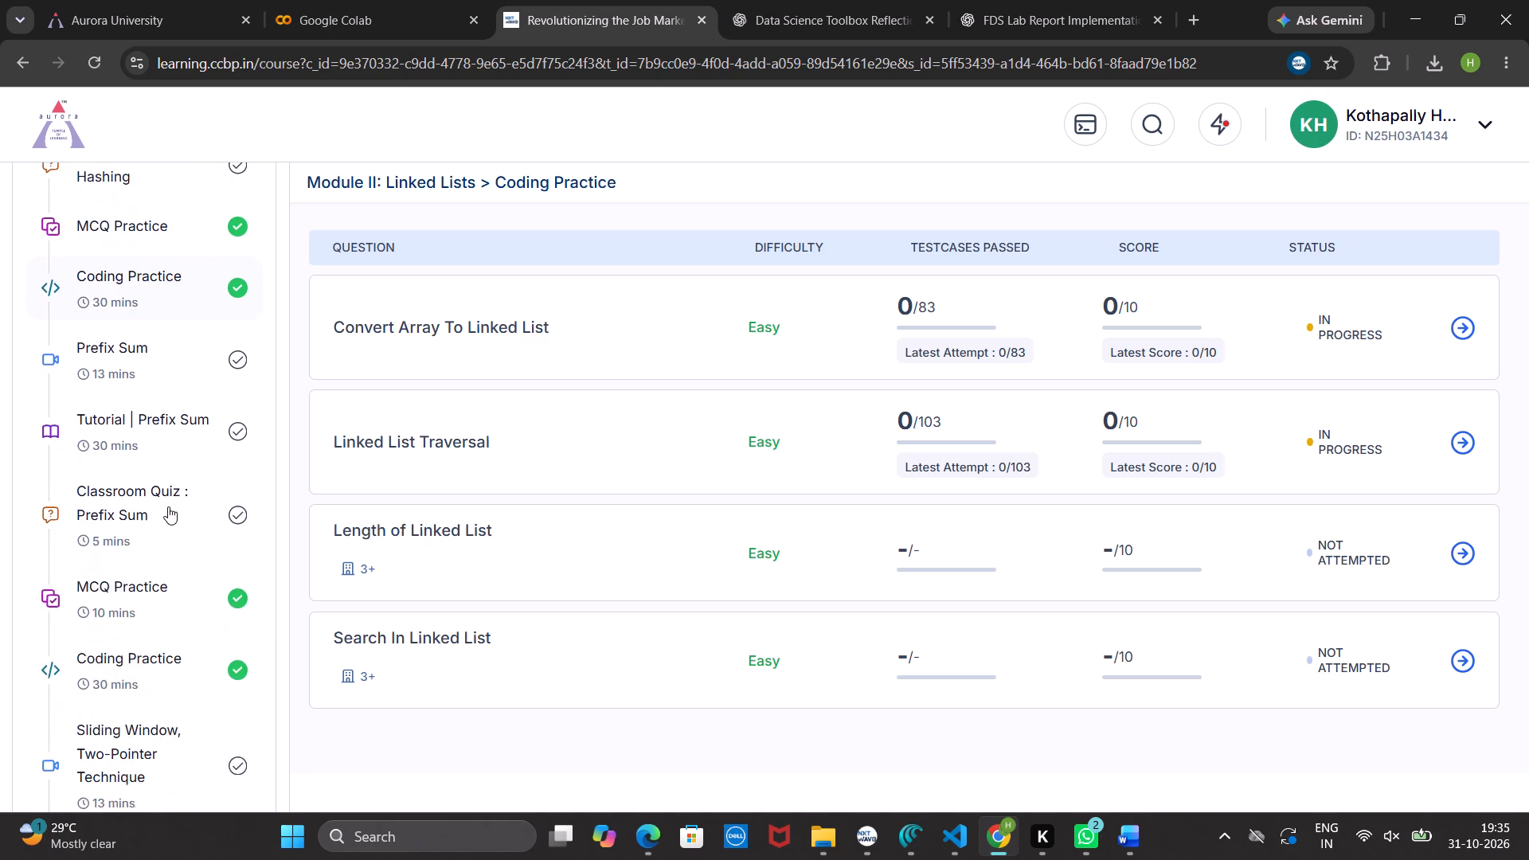
{"action": "scroll", "coordinate": [168, 506], "scroll_direction": "down", "scroll_amount": 6}
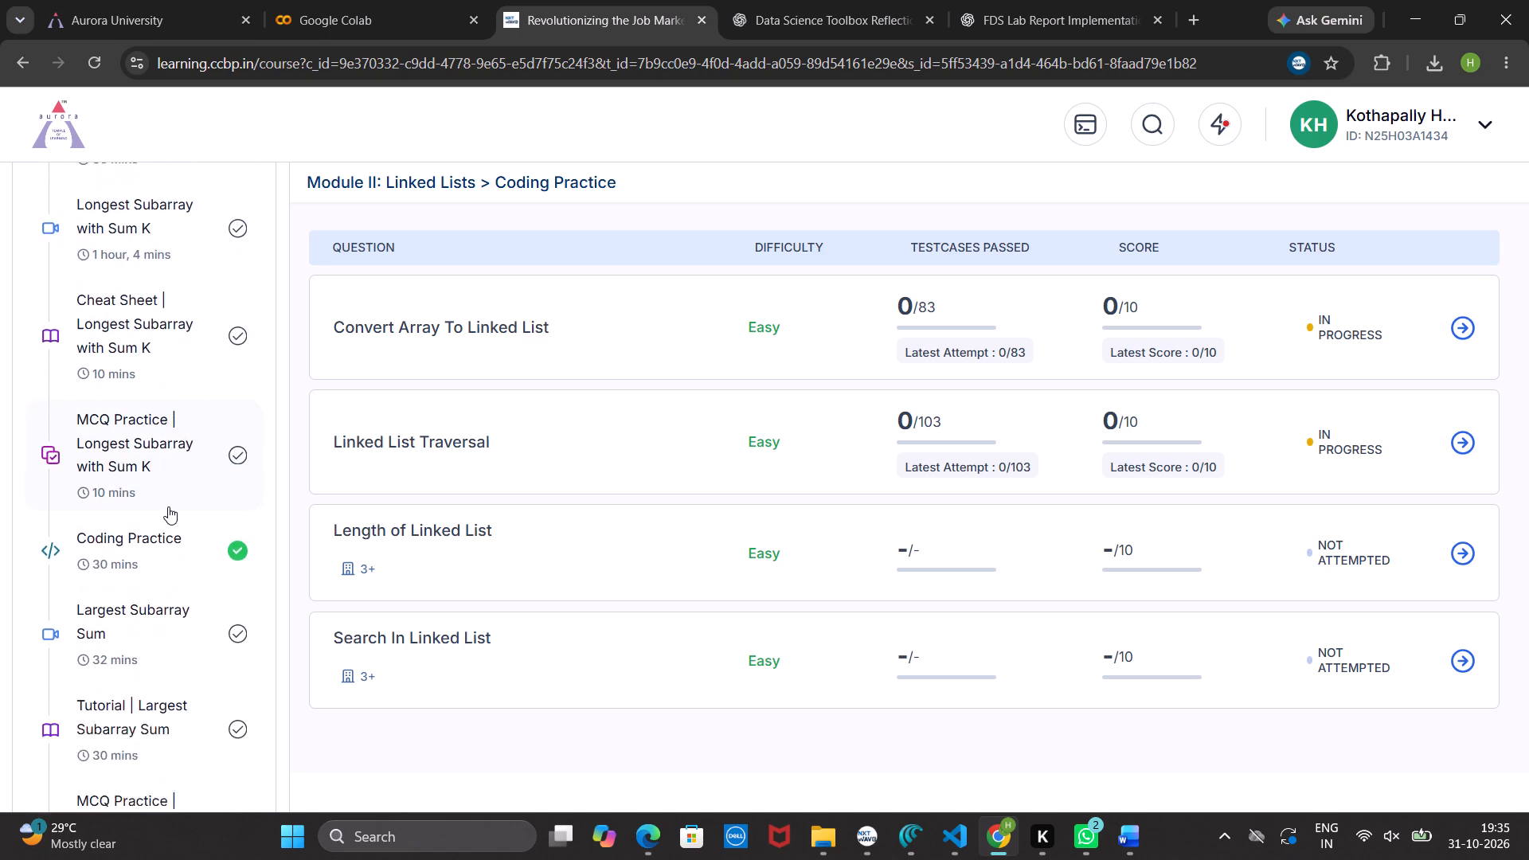
{"action": "scroll", "coordinate": [168, 506], "scroll_direction": "down", "scroll_amount": 5}
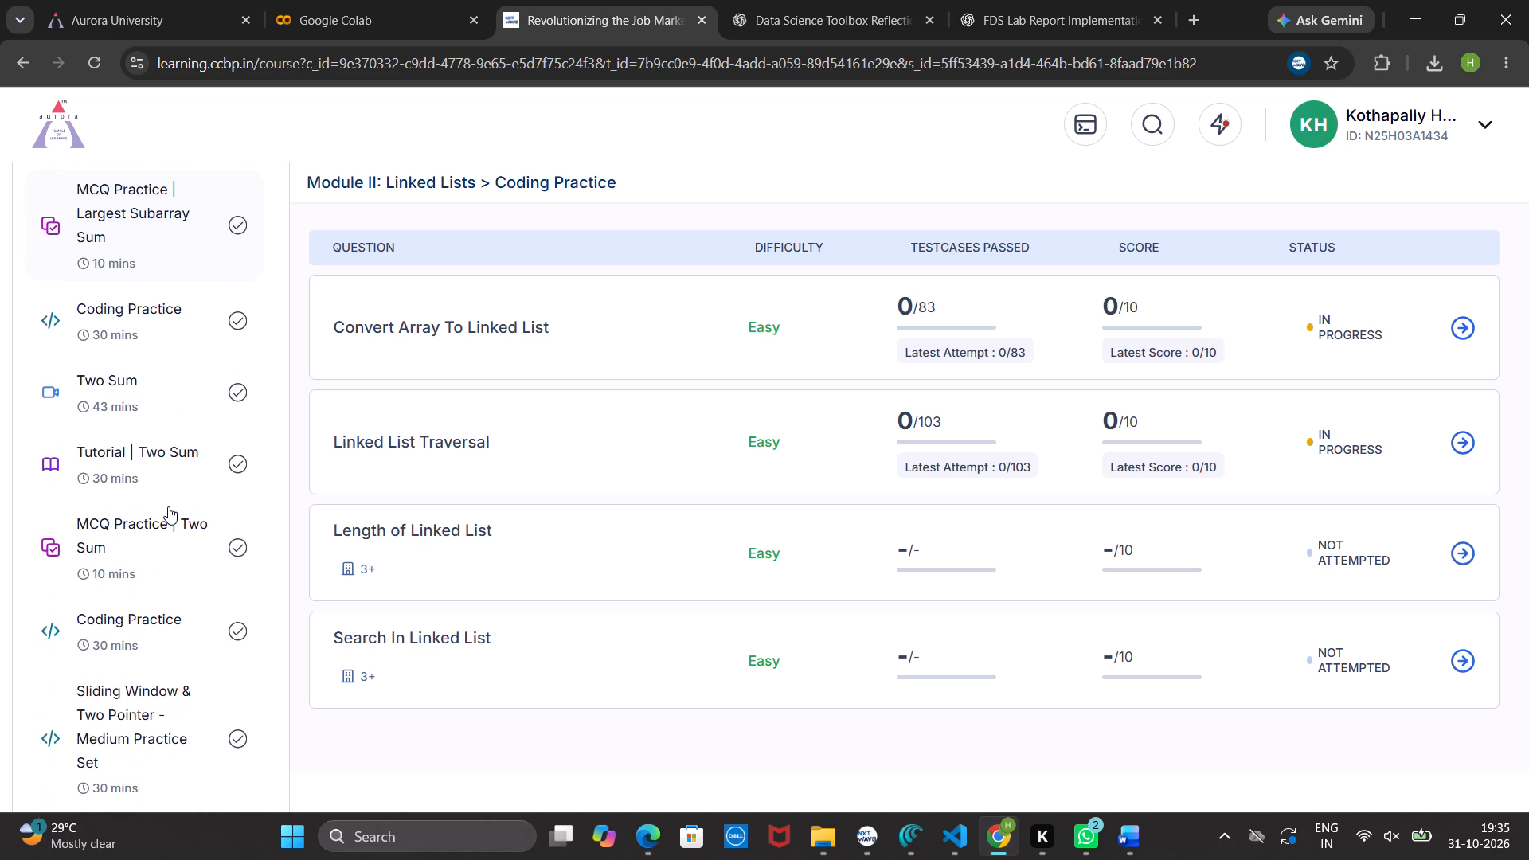
{"action": "scroll", "coordinate": [147, 344], "scroll_direction": "down", "scroll_amount": 1}
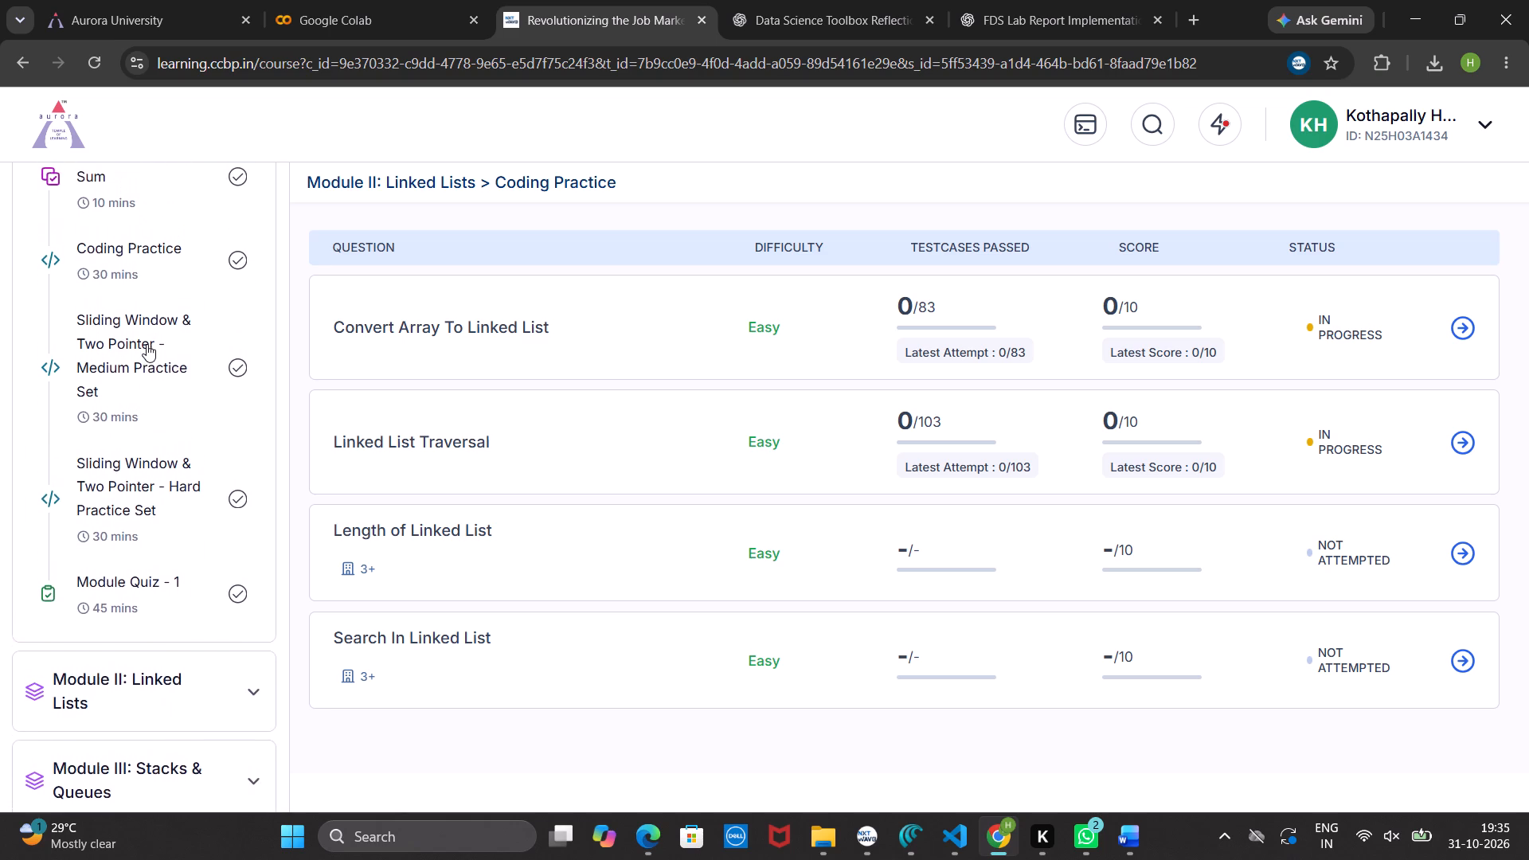
{"action": "scroll", "coordinate": [147, 344], "scroll_direction": "down", "scroll_amount": 1}
{"action": "scroll", "coordinate": [147, 344], "scroll_direction": "up", "scroll_amount": 1}
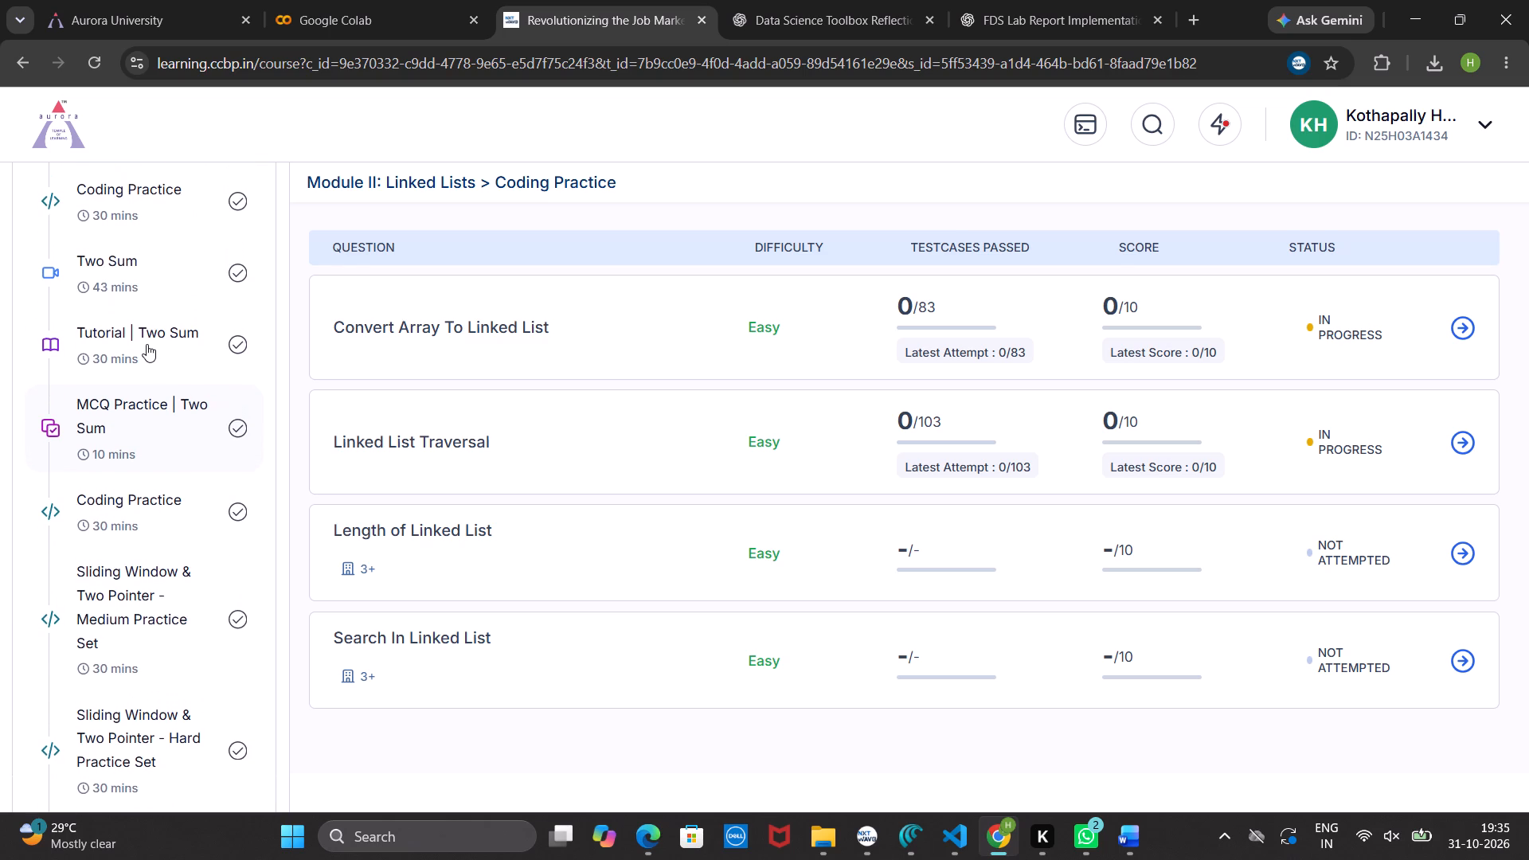
{"action": "scroll", "coordinate": [147, 344], "scroll_direction": "up", "scroll_amount": 3}
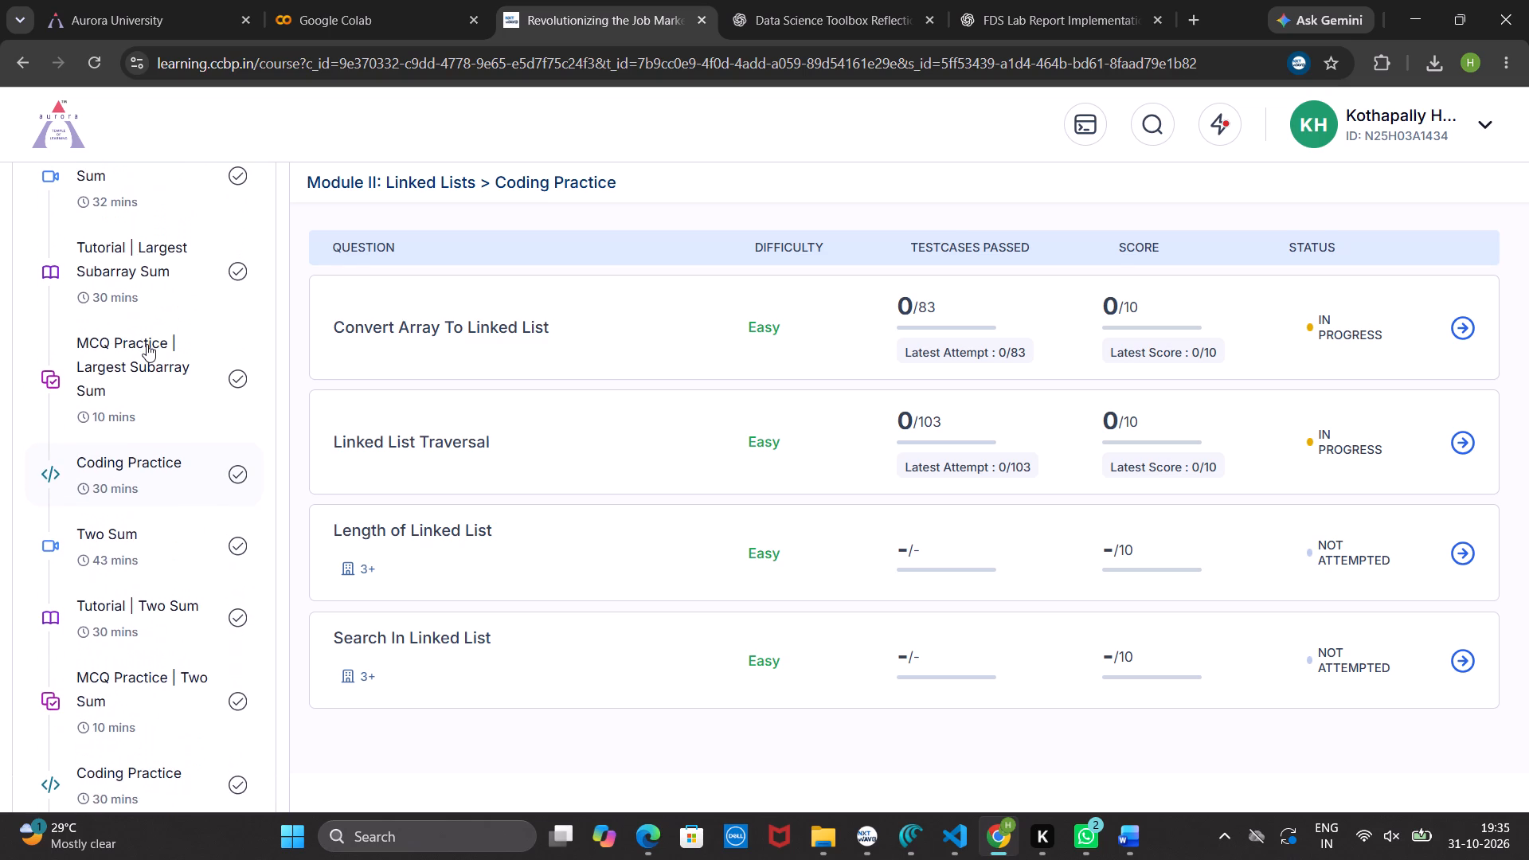
{"action": "left_click", "coordinate": [139, 459]}
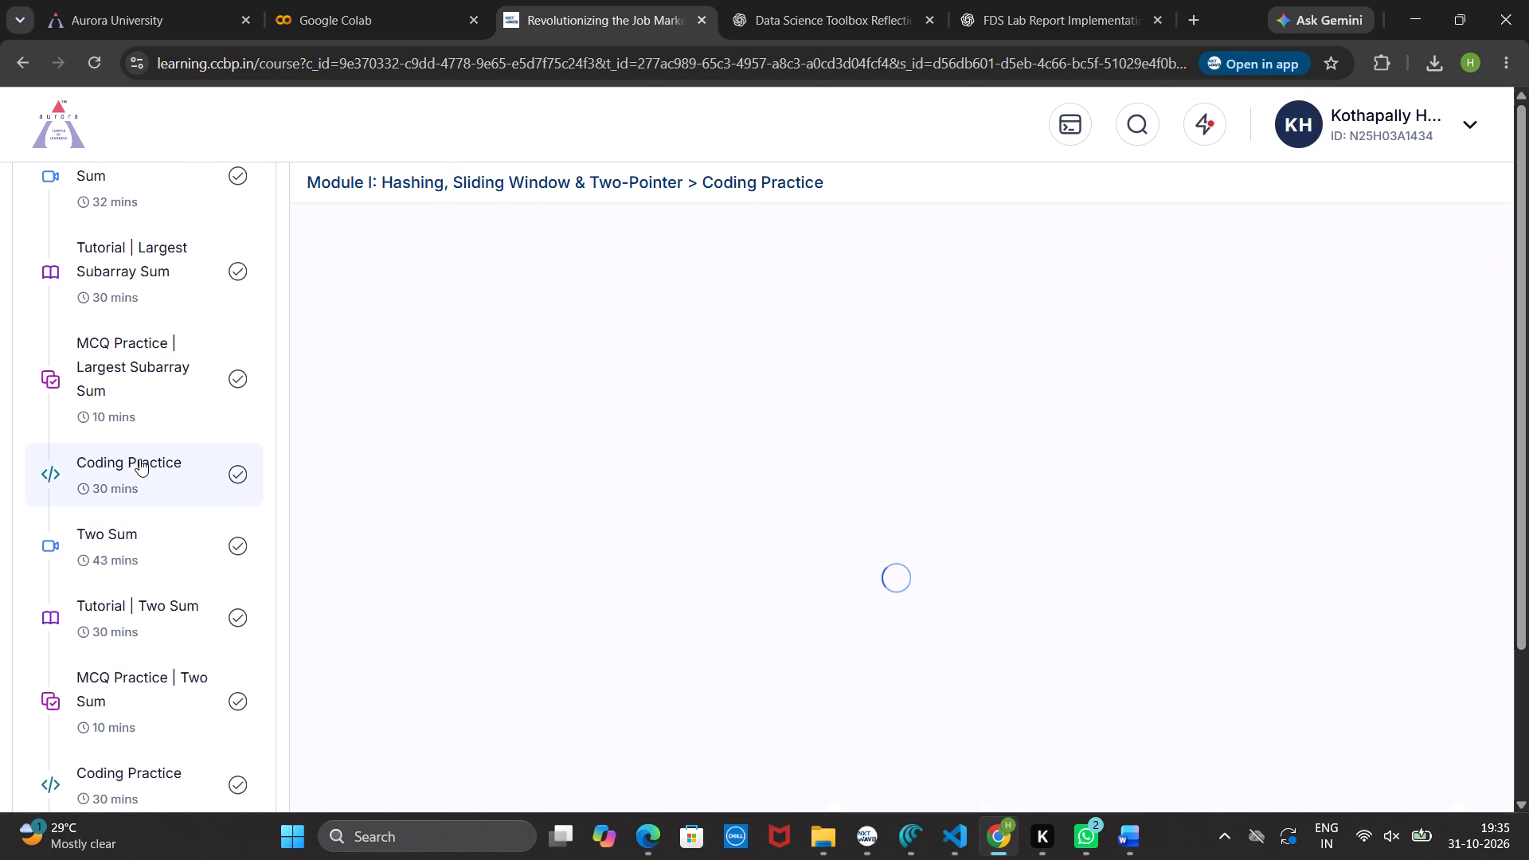
{"action": "scroll", "coordinate": [139, 459], "scroll_direction": "down", "scroll_amount": 3}
{"action": "left_click", "coordinate": [131, 561]}
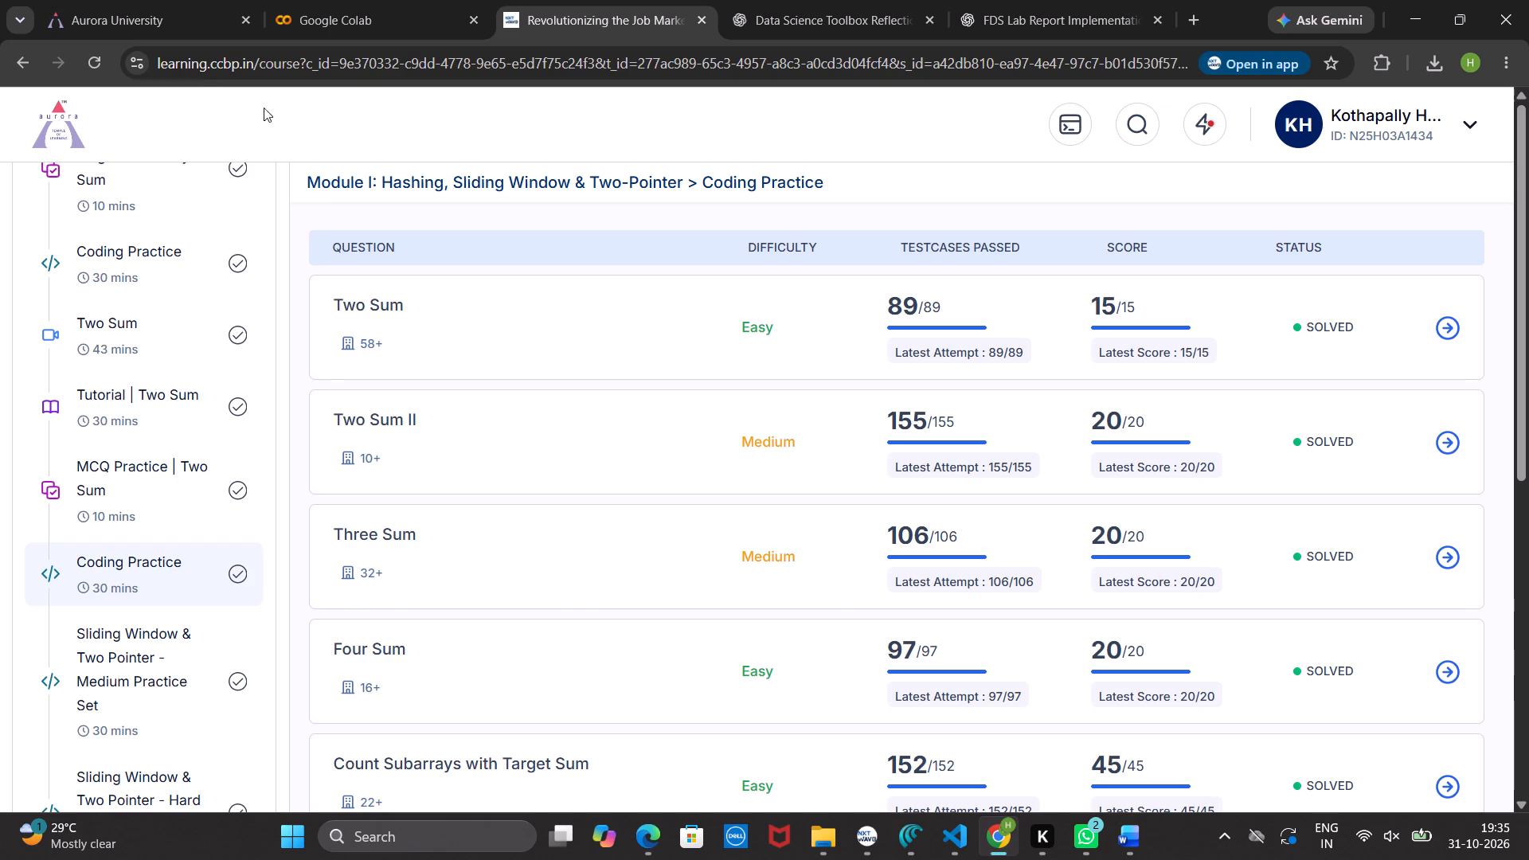
In the Aurora University portal, review the Foundations of Data Science assessment list and return to the overview of all courses' assessments.
{"action": "left_click", "coordinate": [139, 14]}
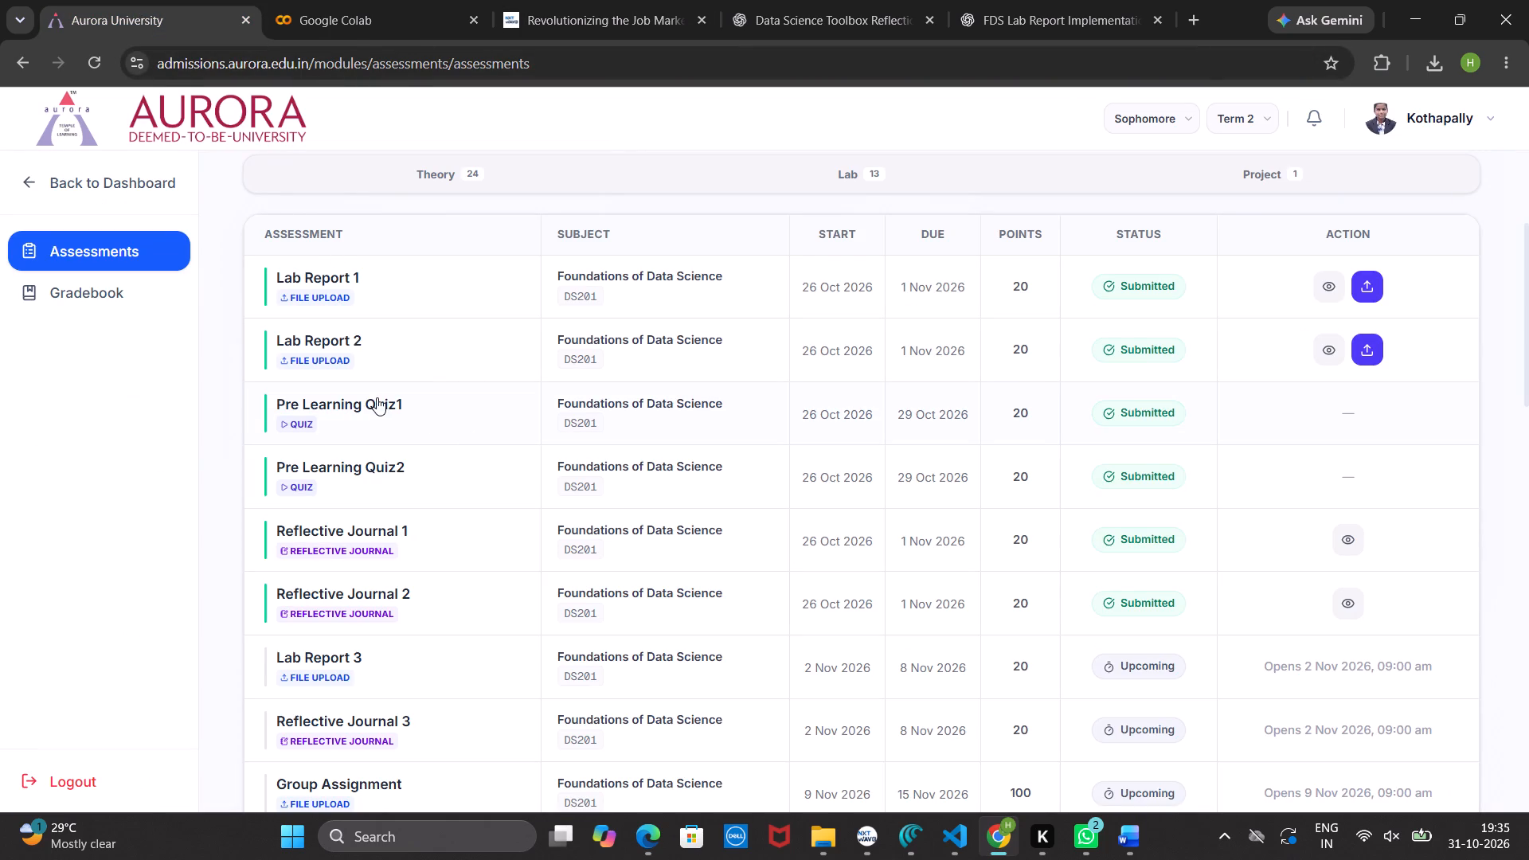
{"action": "scroll", "coordinate": [716, 382], "scroll_direction": "up", "scroll_amount": 1}
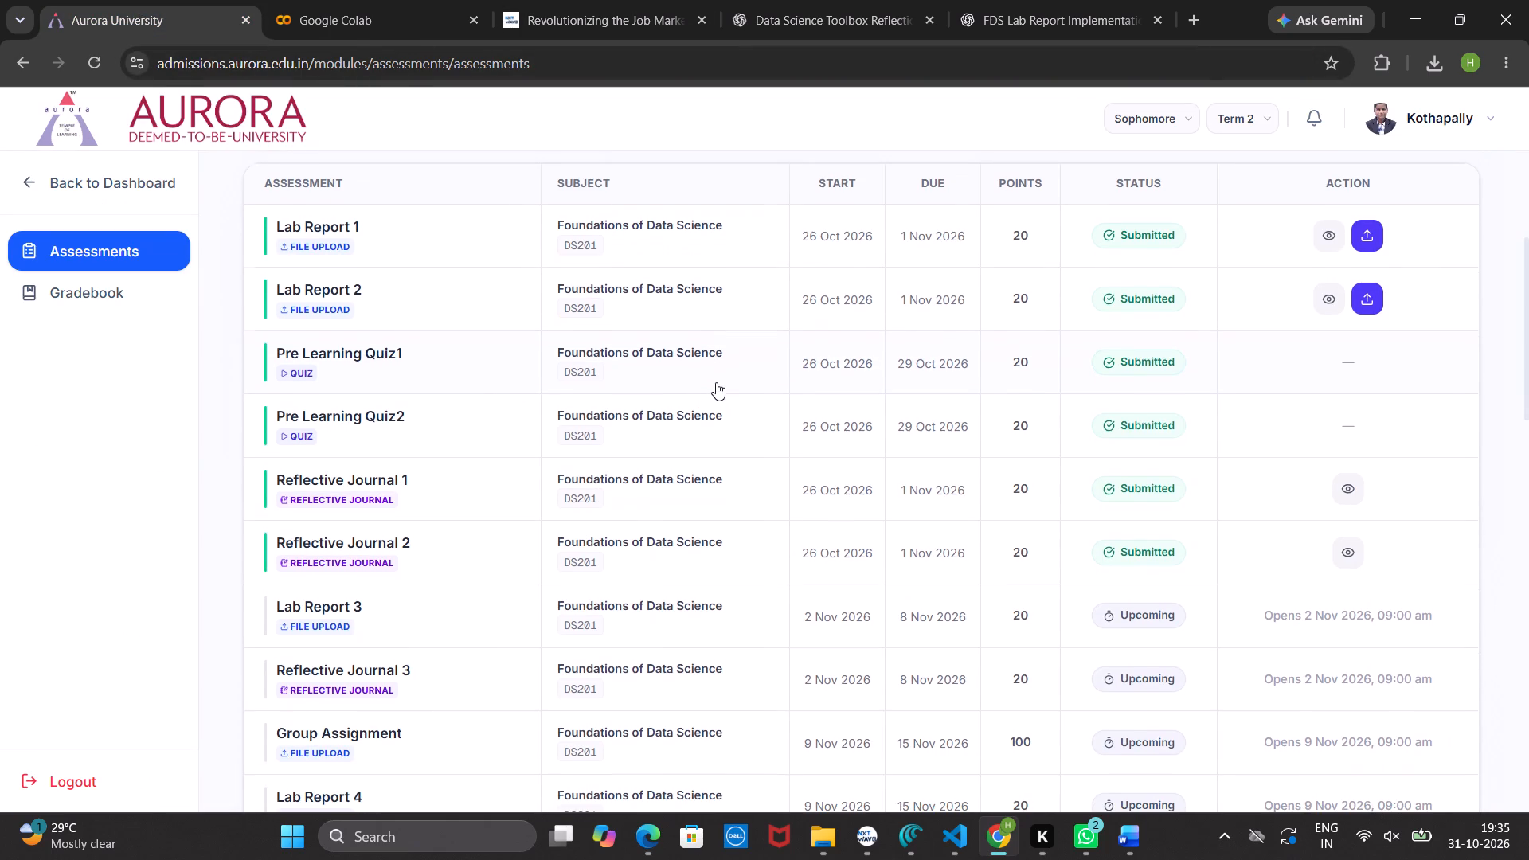
{"action": "scroll", "coordinate": [716, 382], "scroll_direction": "up", "scroll_amount": 2}
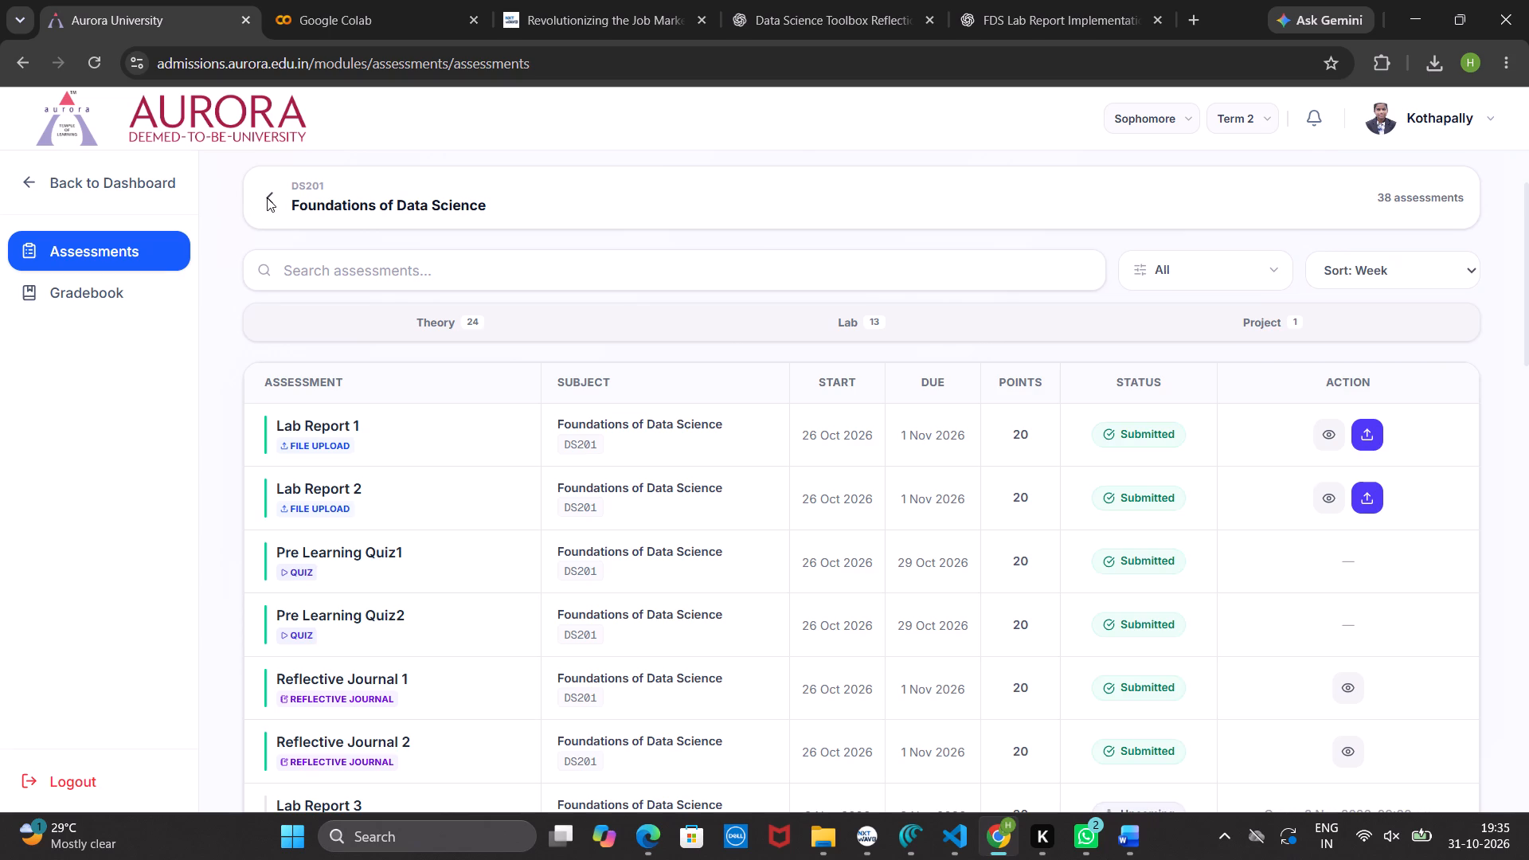
{"action": "left_click", "coordinate": [267, 197]}
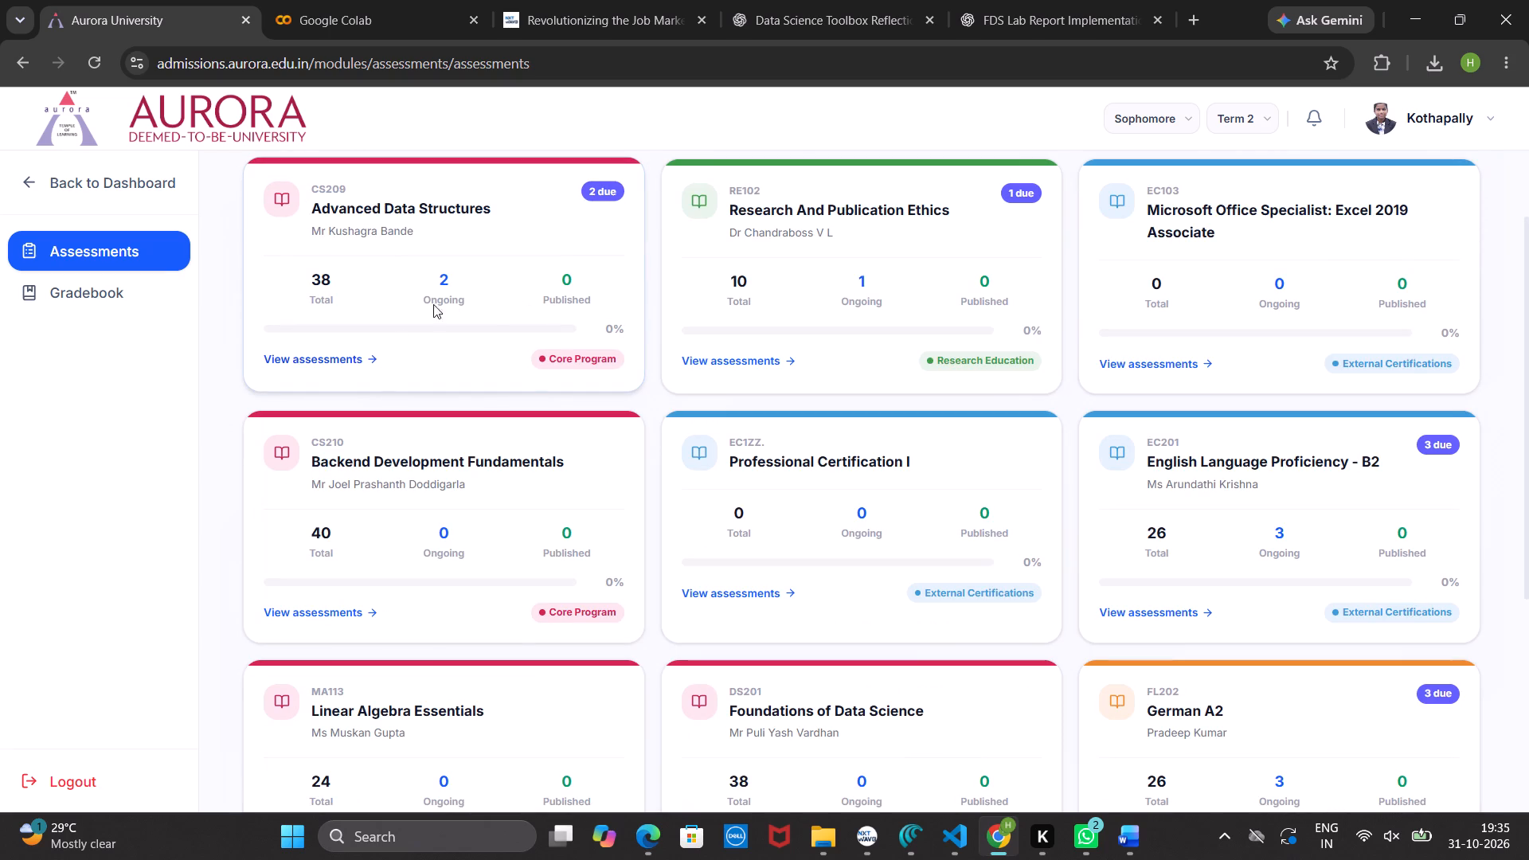
Look through the overview of all courses' assessments for ongoing and due work.
{"action": "scroll", "coordinate": [838, 362], "scroll_direction": "down", "scroll_amount": 1}
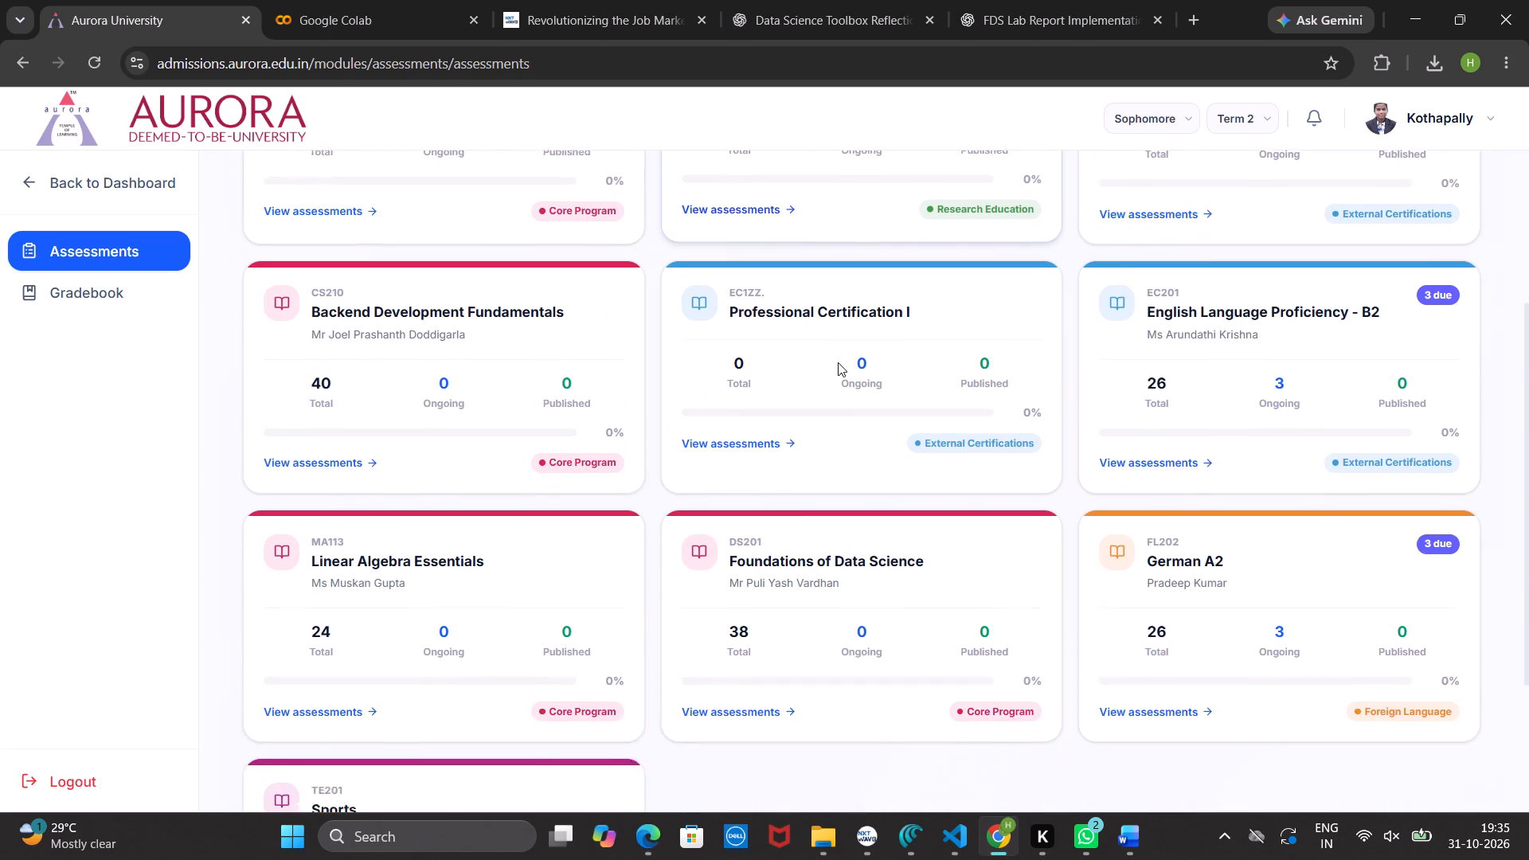
{"action": "scroll", "coordinate": [838, 362], "scroll_direction": "down", "scroll_amount": 2}
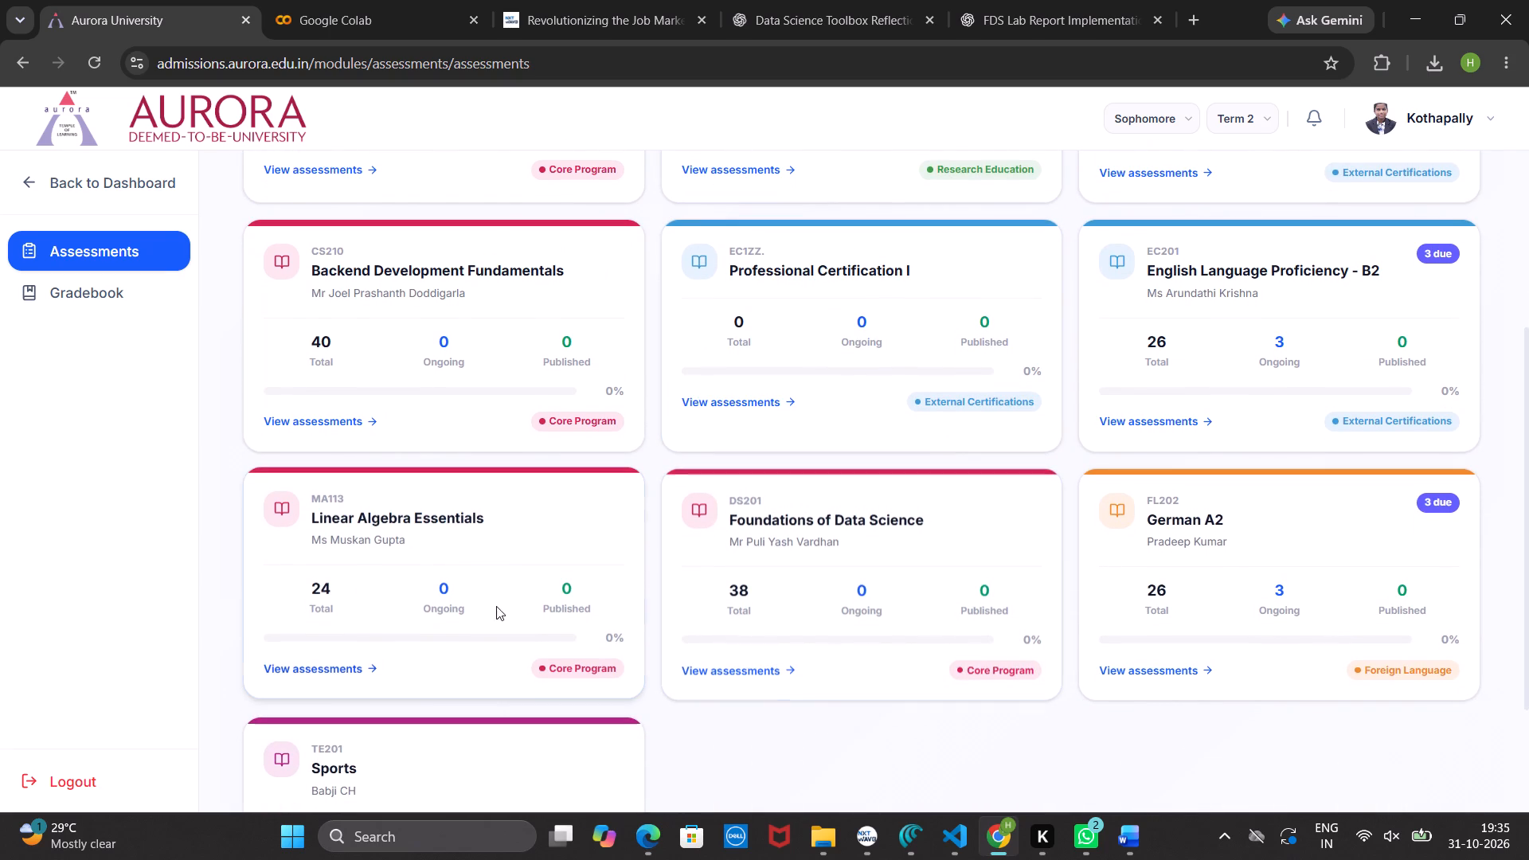
{"action": "scroll", "coordinate": [445, 368], "scroll_direction": "up", "scroll_amount": 1}
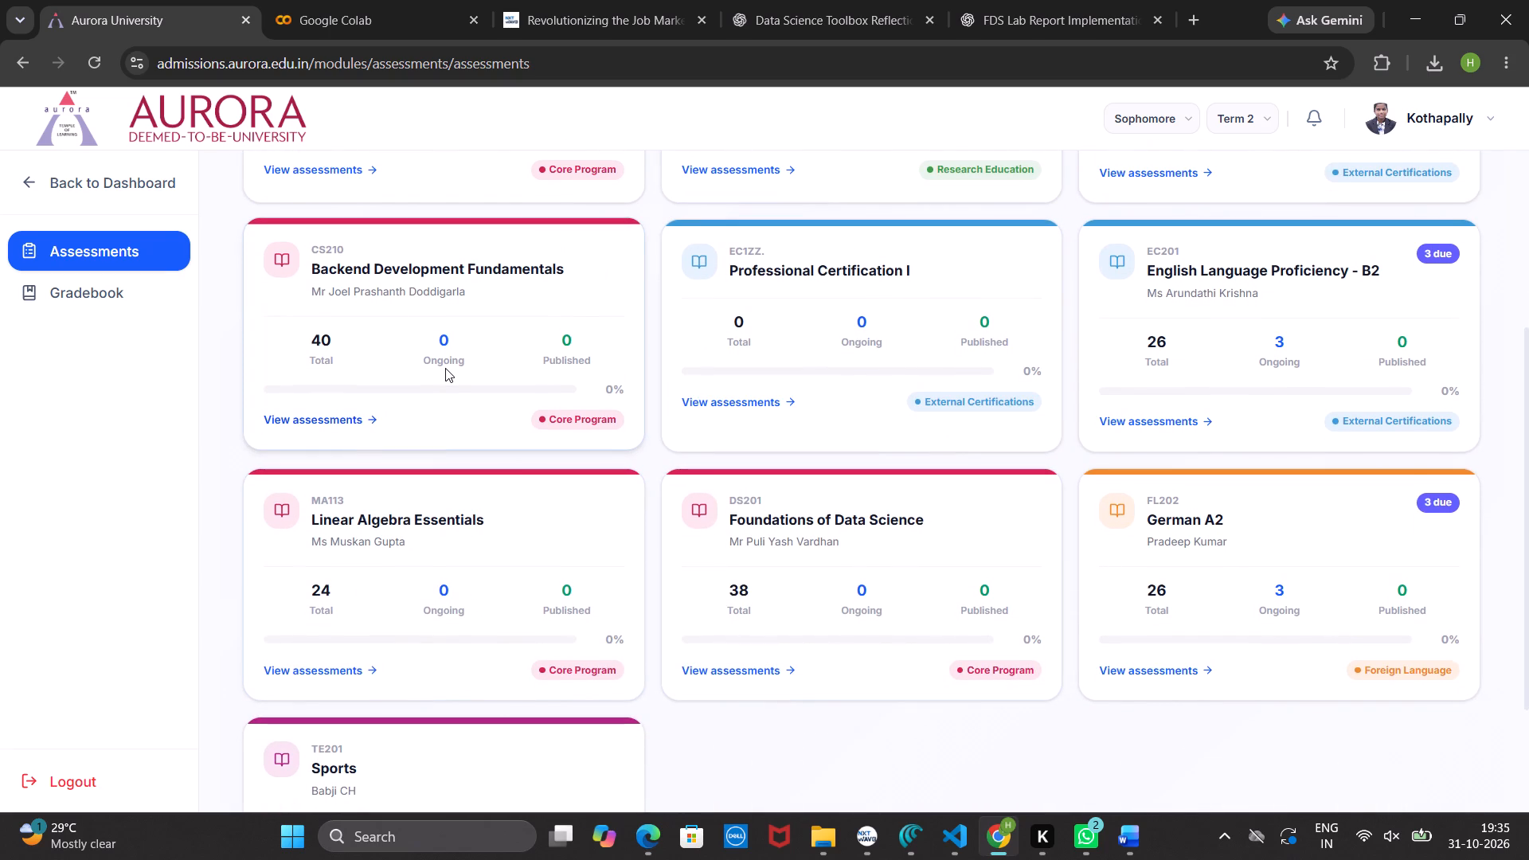
{"action": "scroll", "coordinate": [445, 368], "scroll_direction": "up", "scroll_amount": 3}
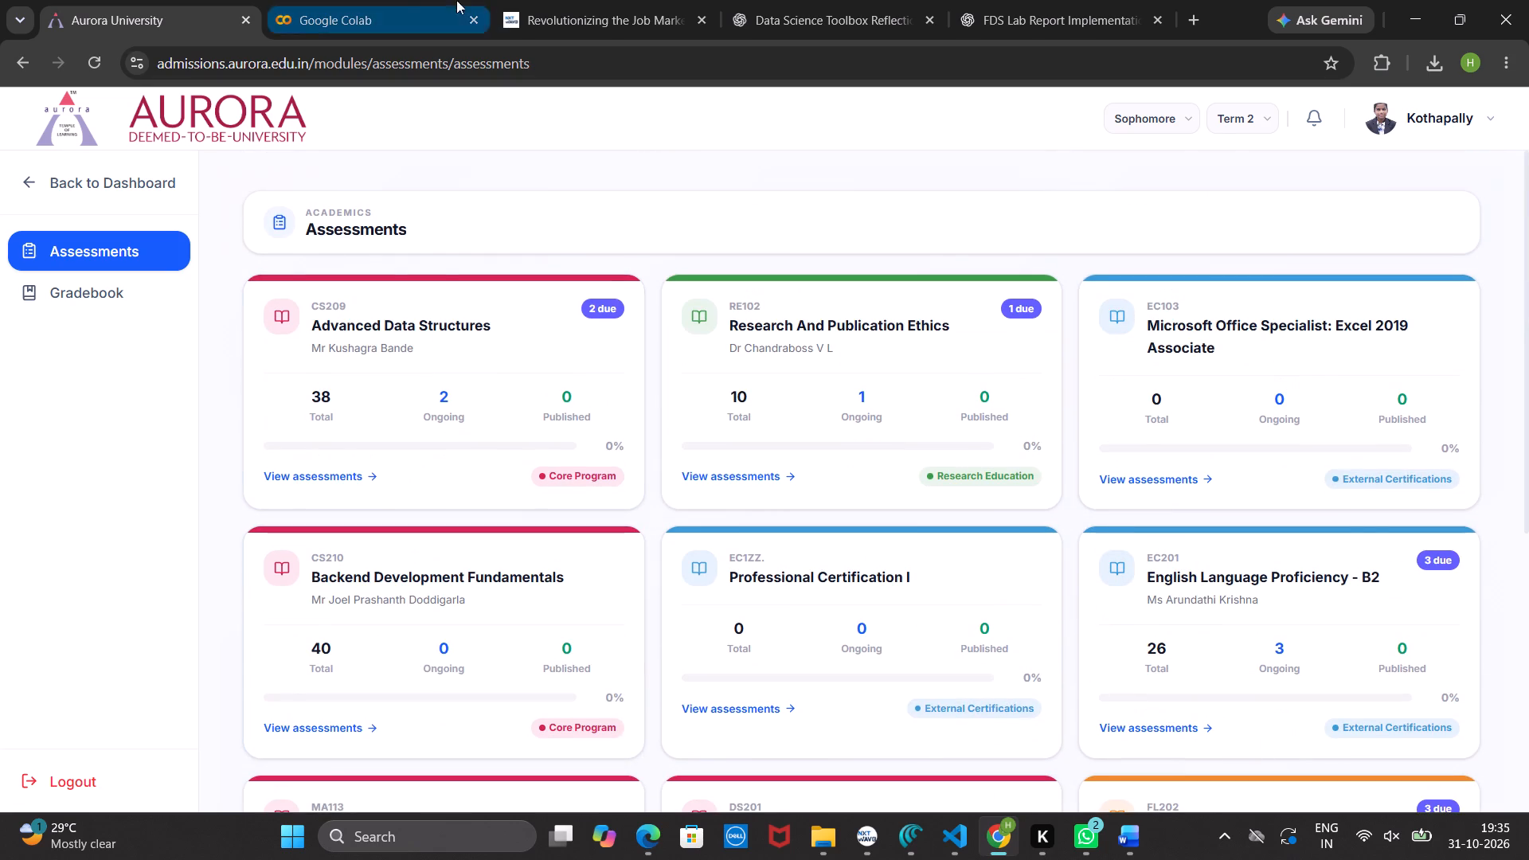
Switch to the learning course and examine Module I's lesson list and the status of the Two Sum coding practice questions.
{"action": "left_click", "coordinate": [574, 7]}
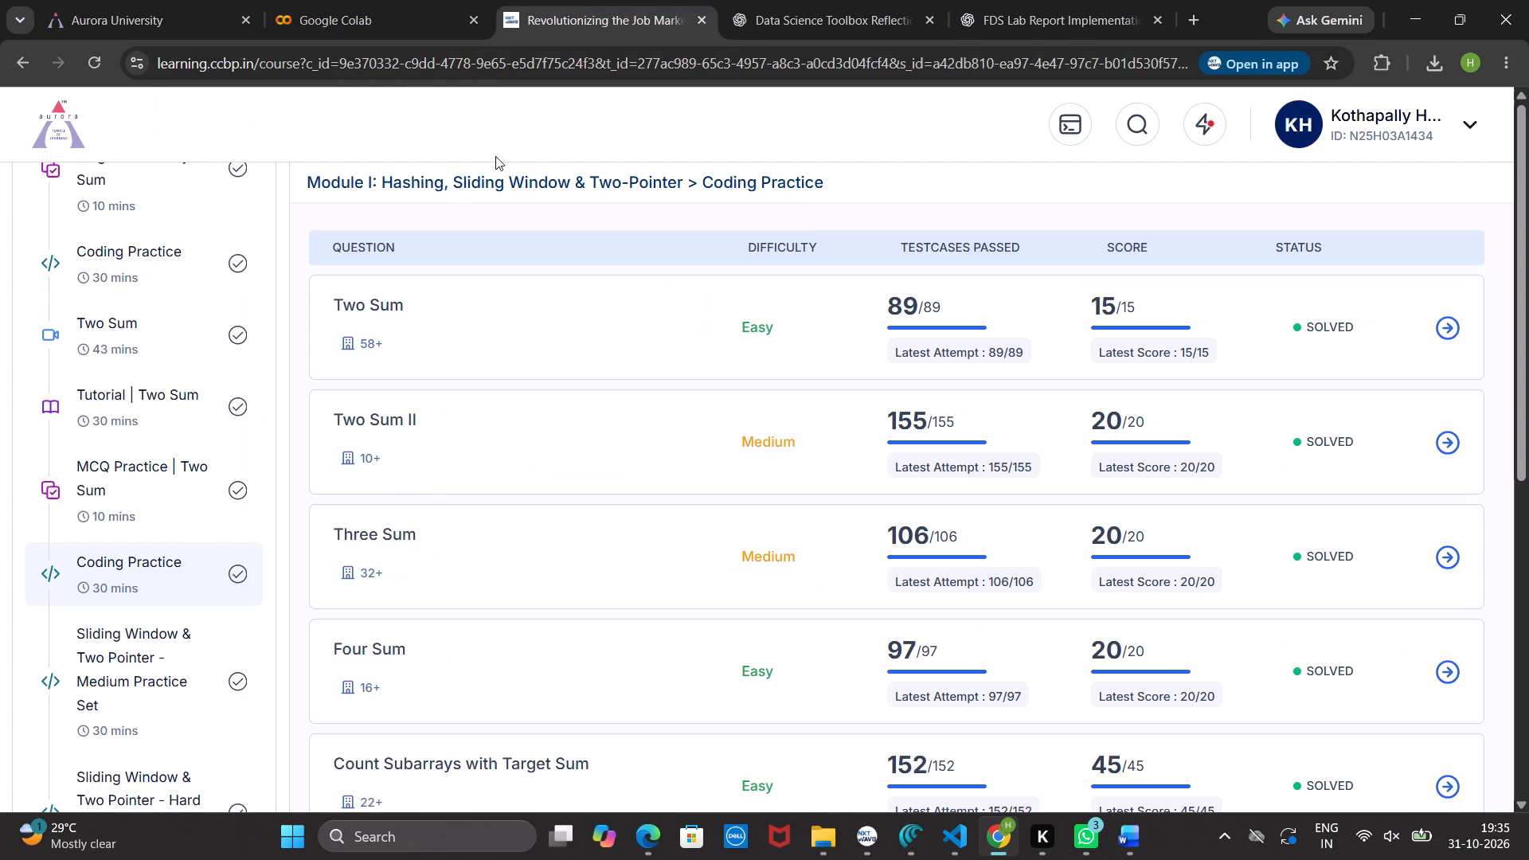
{"action": "scroll", "coordinate": [184, 546], "scroll_direction": "down", "scroll_amount": 2}
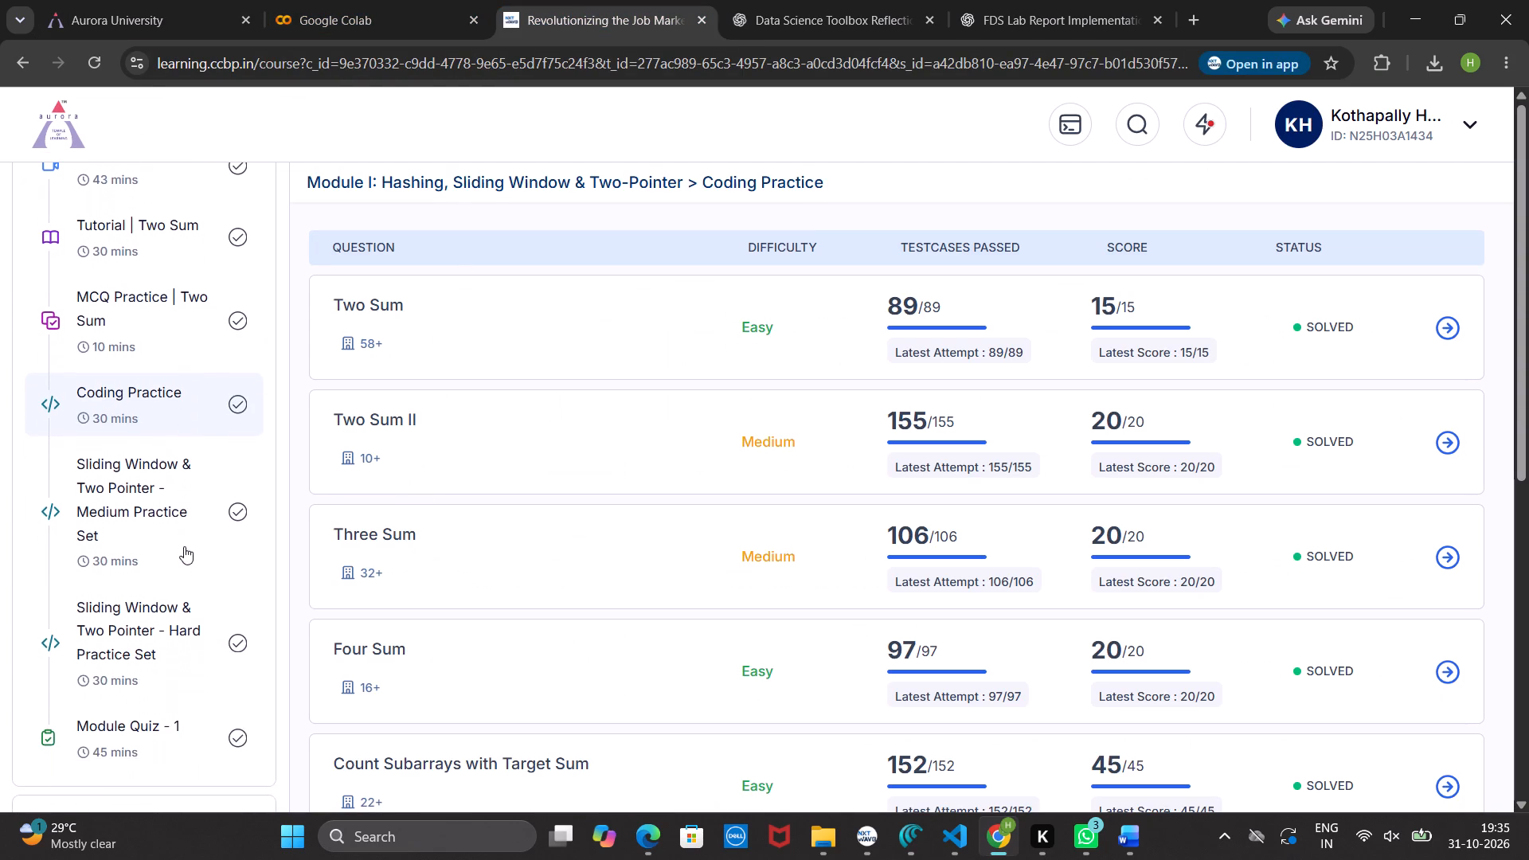
{"action": "scroll", "coordinate": [184, 546], "scroll_direction": "down", "scroll_amount": 2}
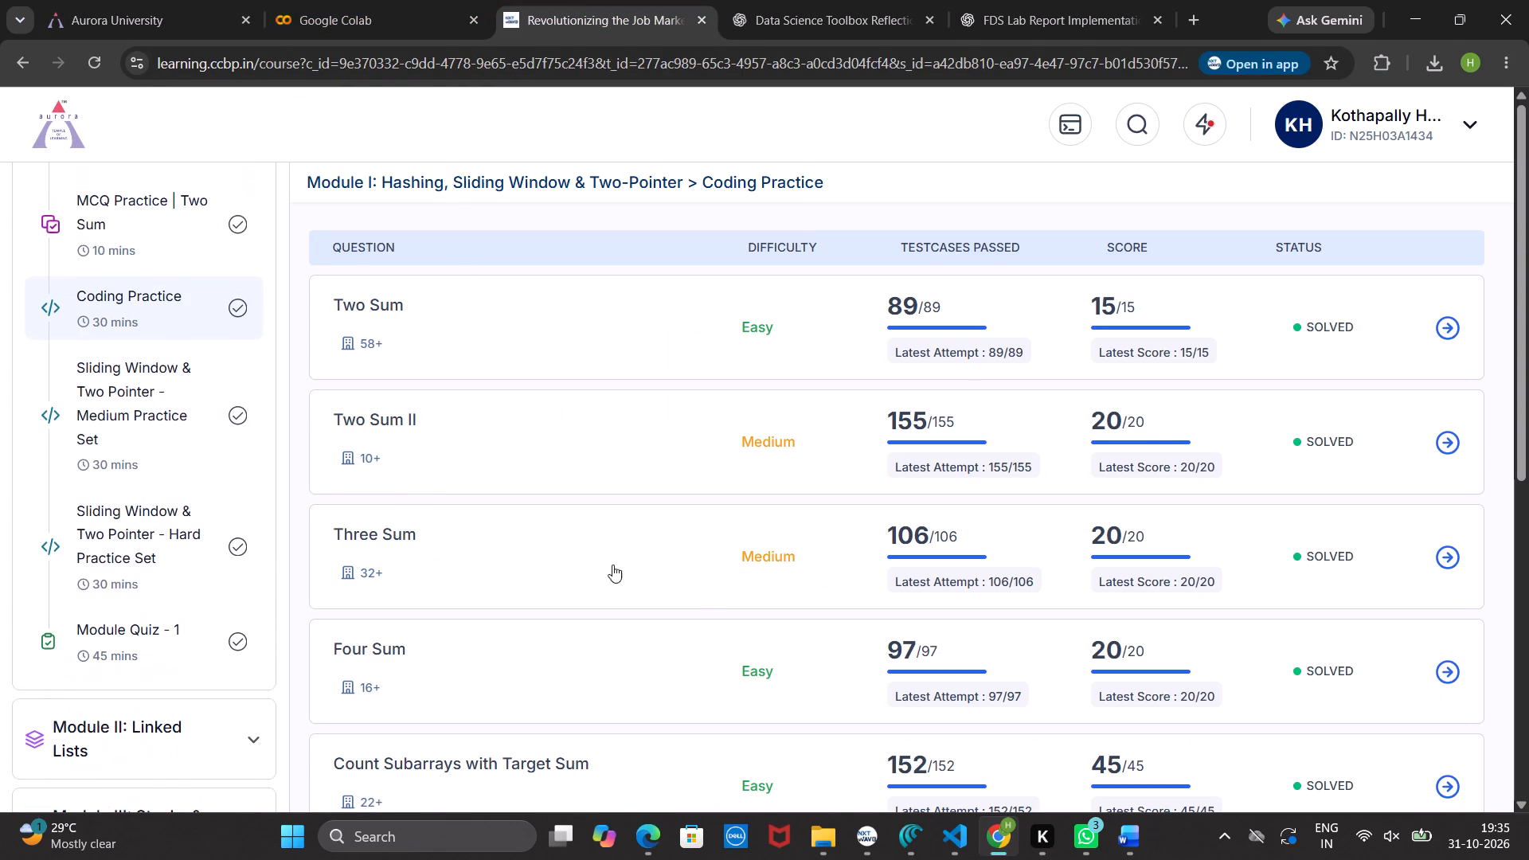
{"action": "scroll", "coordinate": [705, 616], "scroll_direction": "down", "scroll_amount": 5}
{"action": "scroll", "coordinate": [705, 616], "scroll_direction": "up", "scroll_amount": 1}
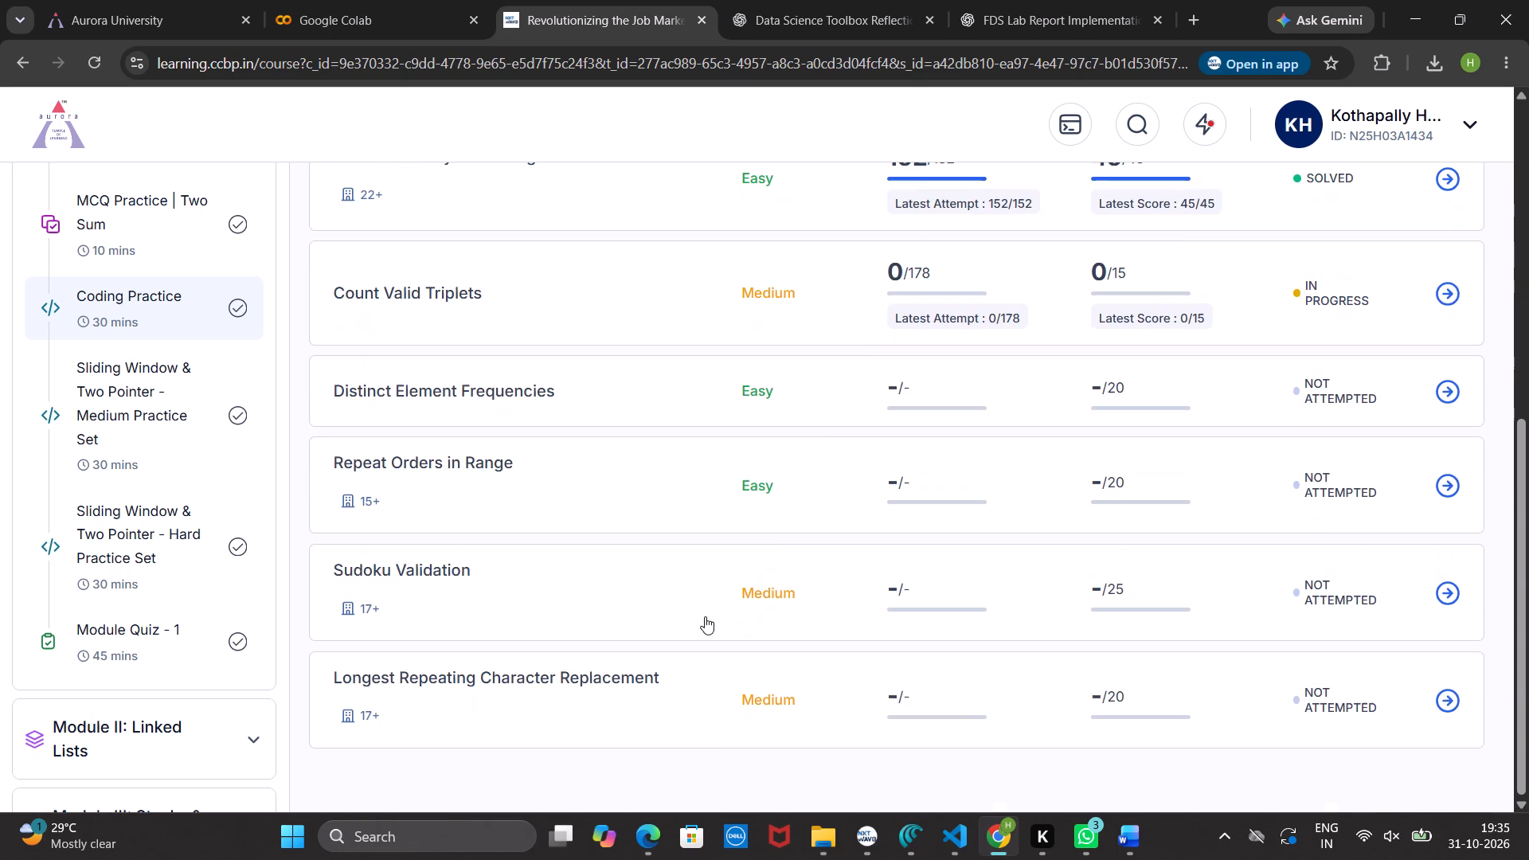
{"action": "scroll", "coordinate": [705, 616], "scroll_direction": "up", "scroll_amount": 1}
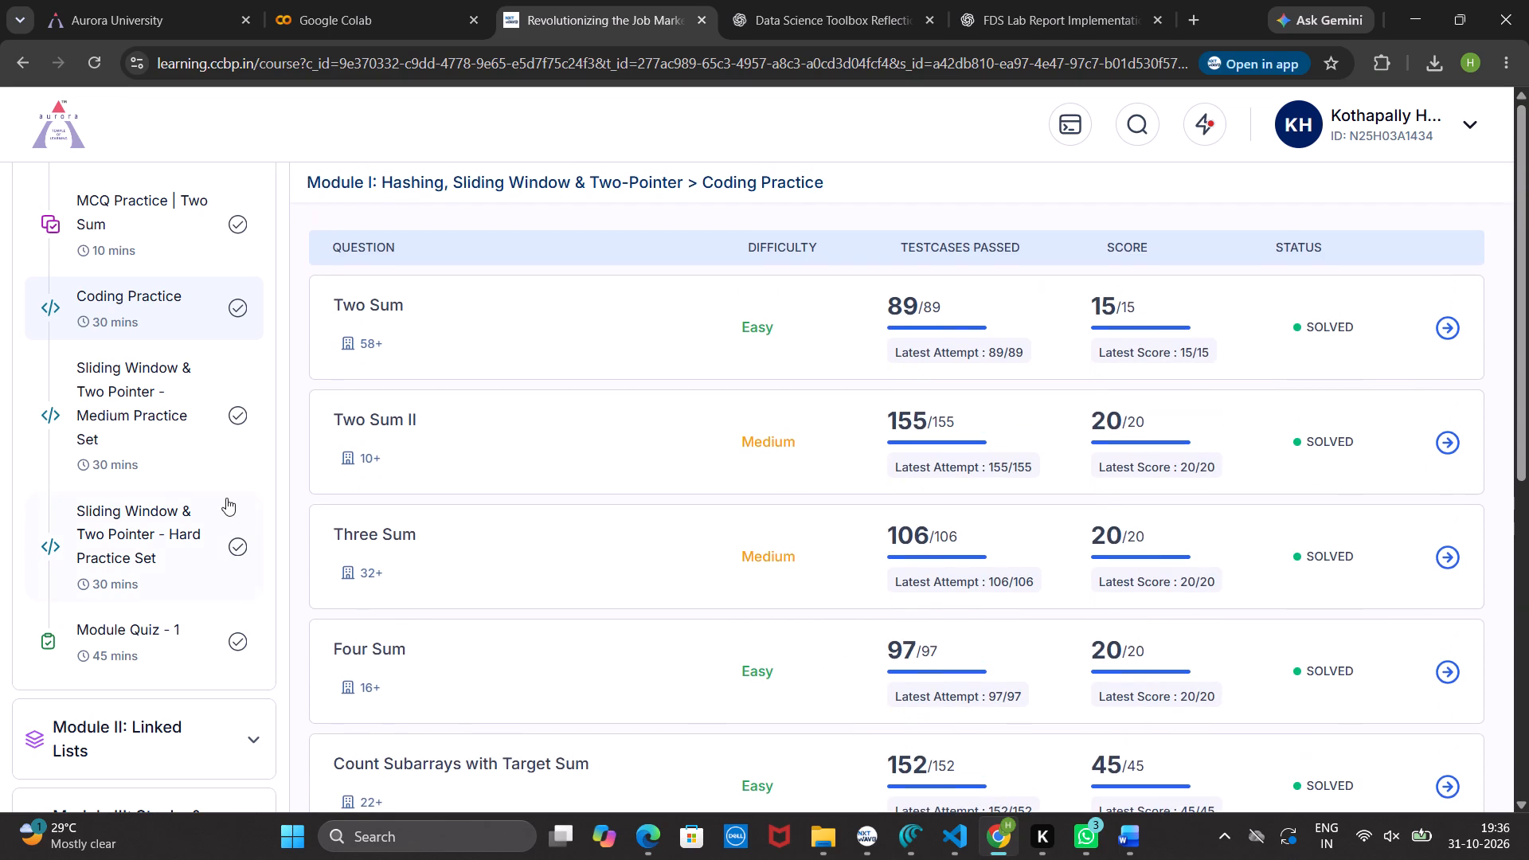
{"action": "scroll", "coordinate": [170, 465], "scroll_direction": "up", "scroll_amount": 11}
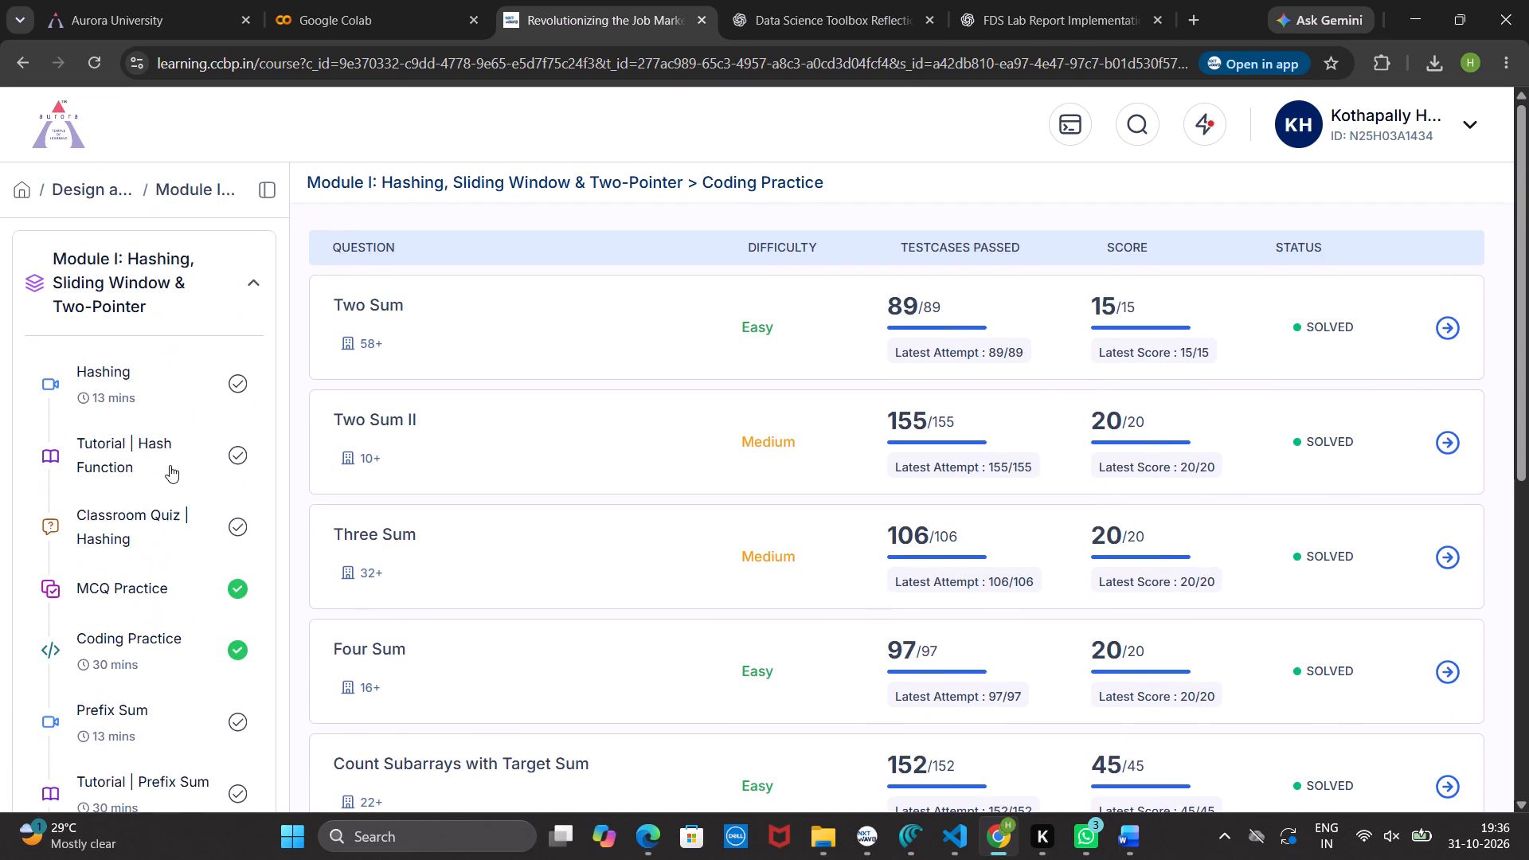
Open Most Frequent Element from Module I's Hashing coding practice and submit its existing C++ solution.
{"action": "scroll", "coordinate": [170, 465], "scroll_direction": "down", "scroll_amount": 1}
{"action": "left_click", "coordinate": [168, 481]}
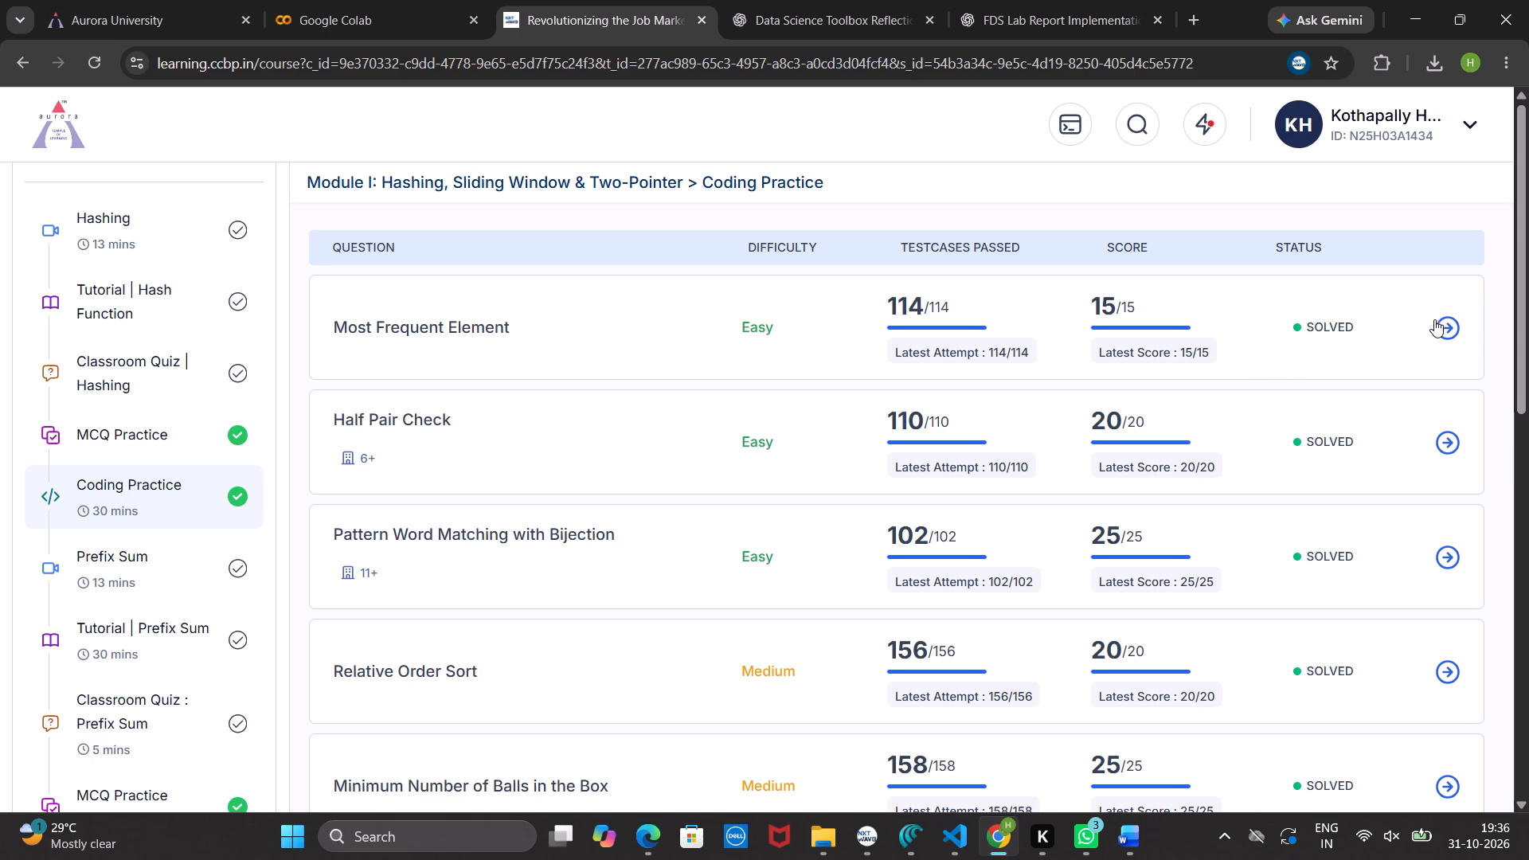
{"action": "left_click", "coordinate": [1444, 320]}
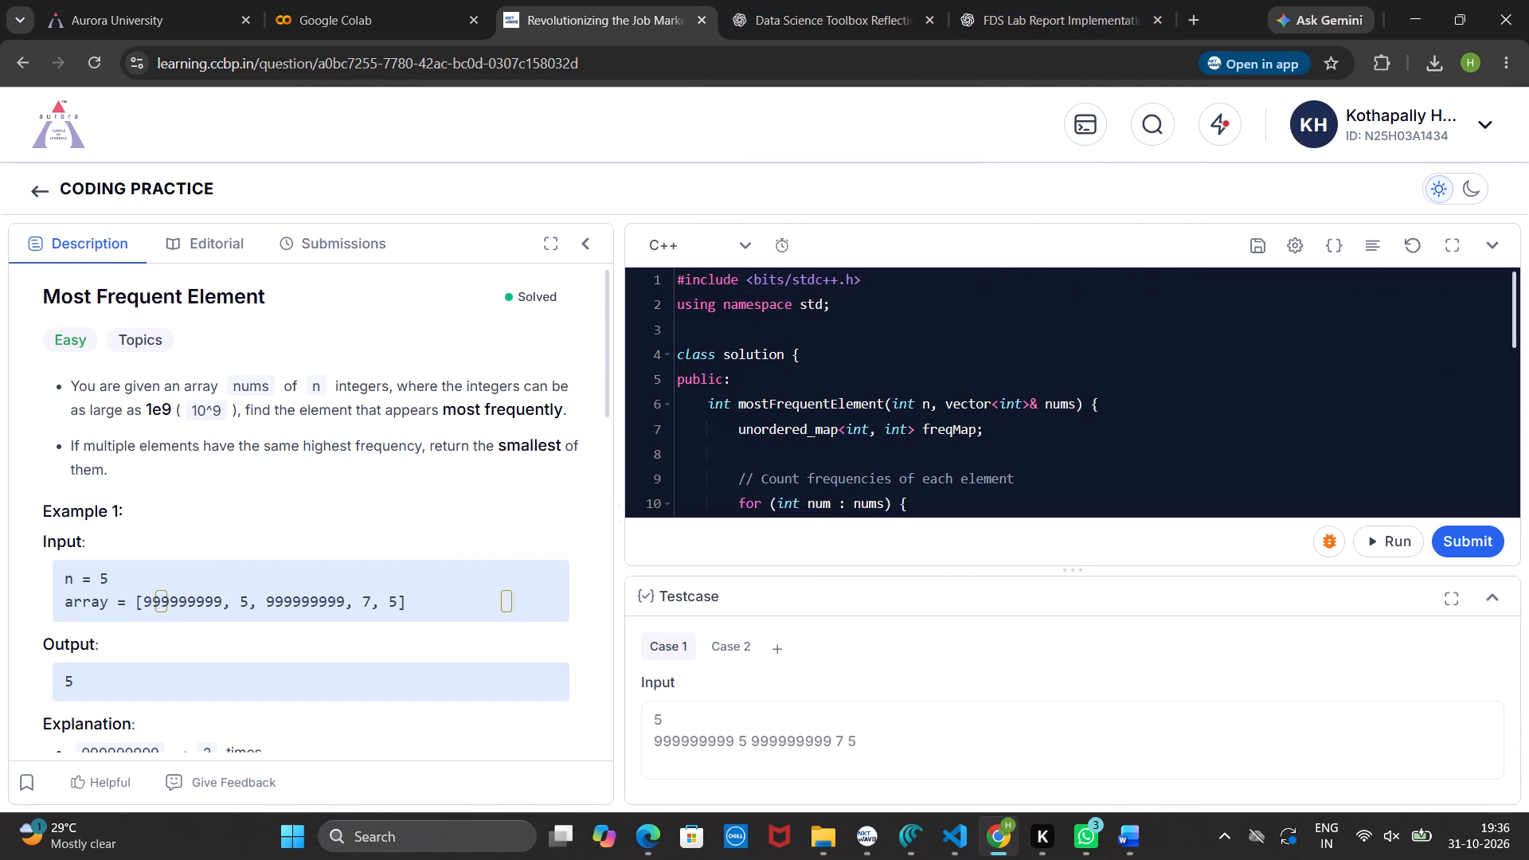
{"action": "left_click", "coordinate": [1461, 541]}
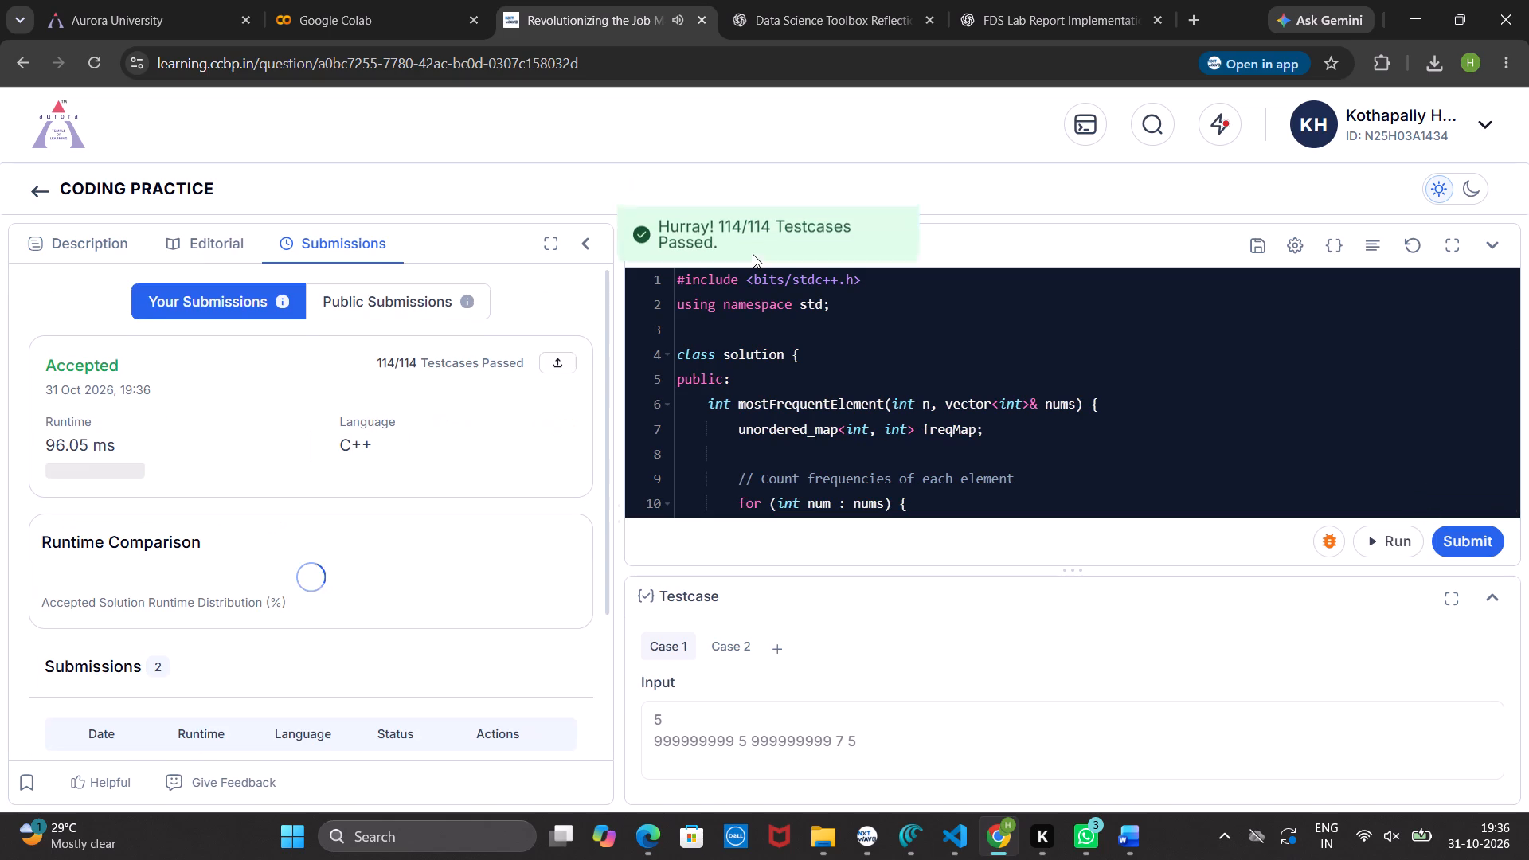
Return to the Most Frequent Element problem description and run the code against the sample test cases.
{"action": "left_click", "coordinate": [84, 240]}
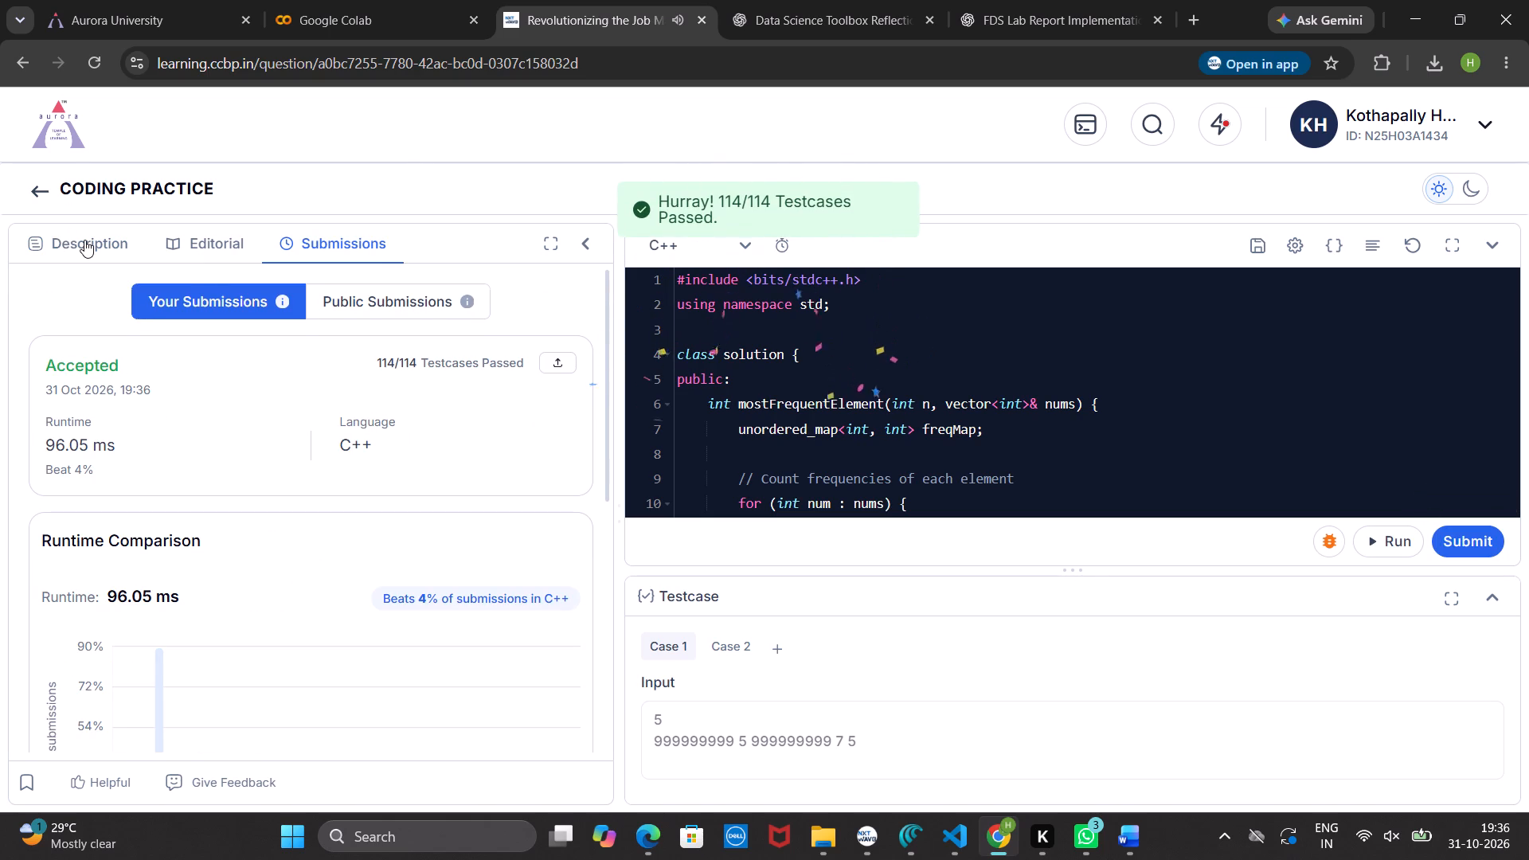
{"action": "scroll", "coordinate": [776, 765], "scroll_direction": "down", "scroll_amount": 4}
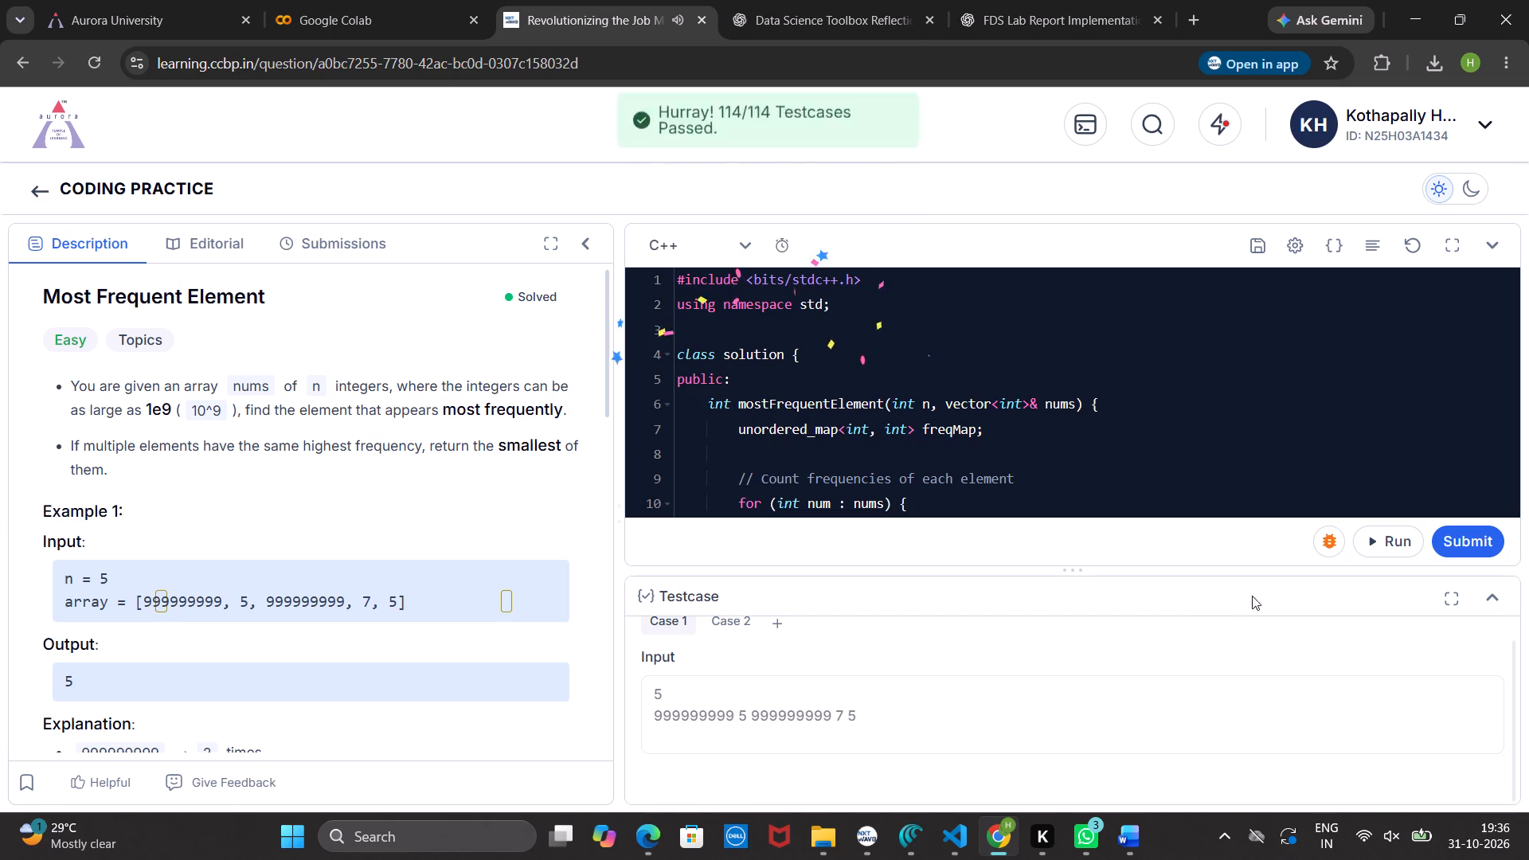
{"action": "left_click", "coordinate": [1383, 534]}
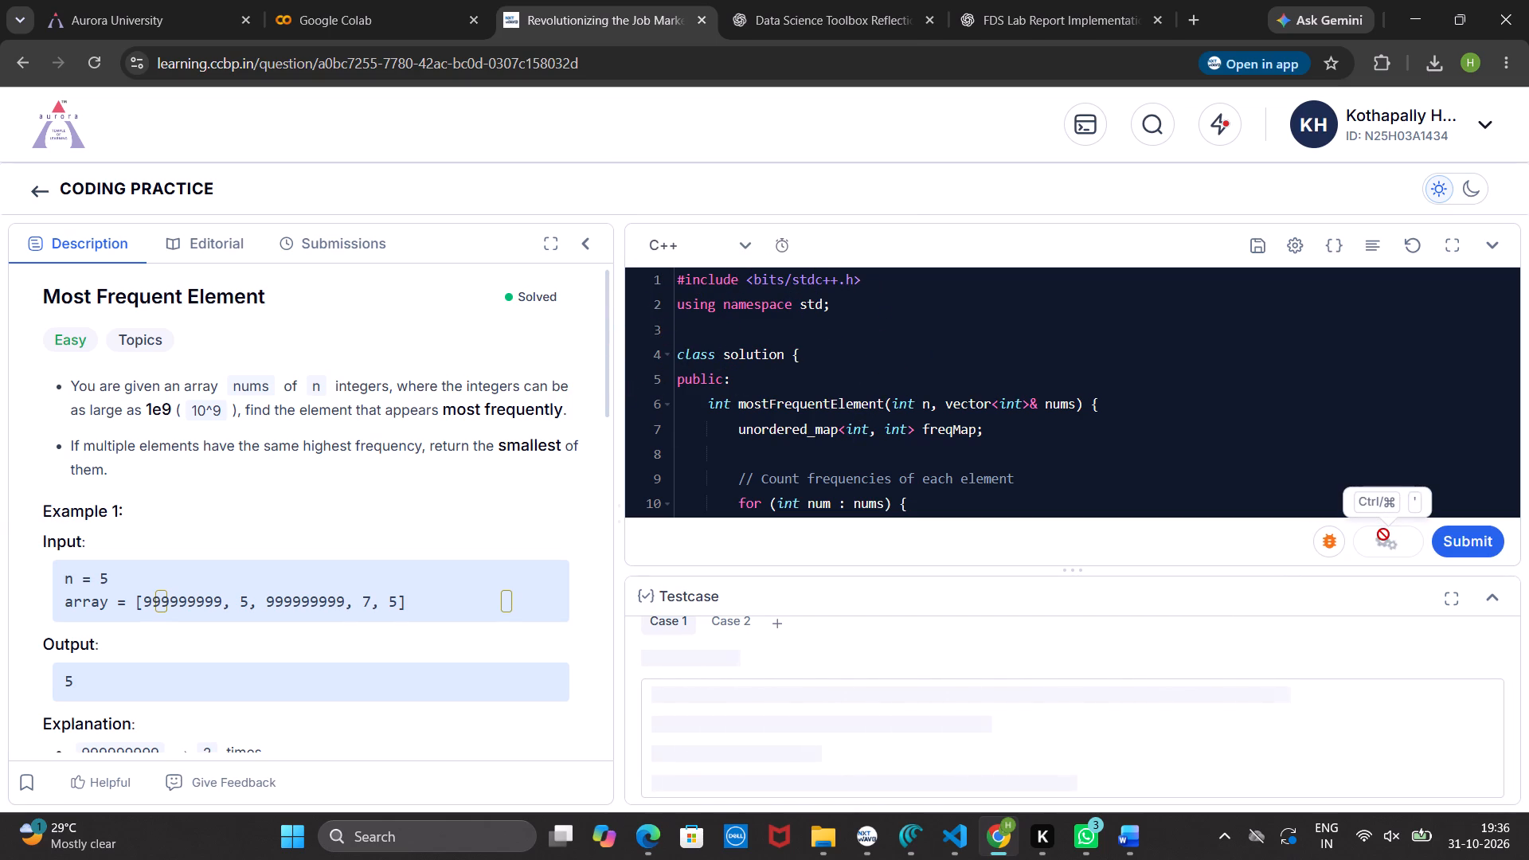
{"action": "scroll", "coordinate": [858, 714], "scroll_direction": "up", "scroll_amount": 1}
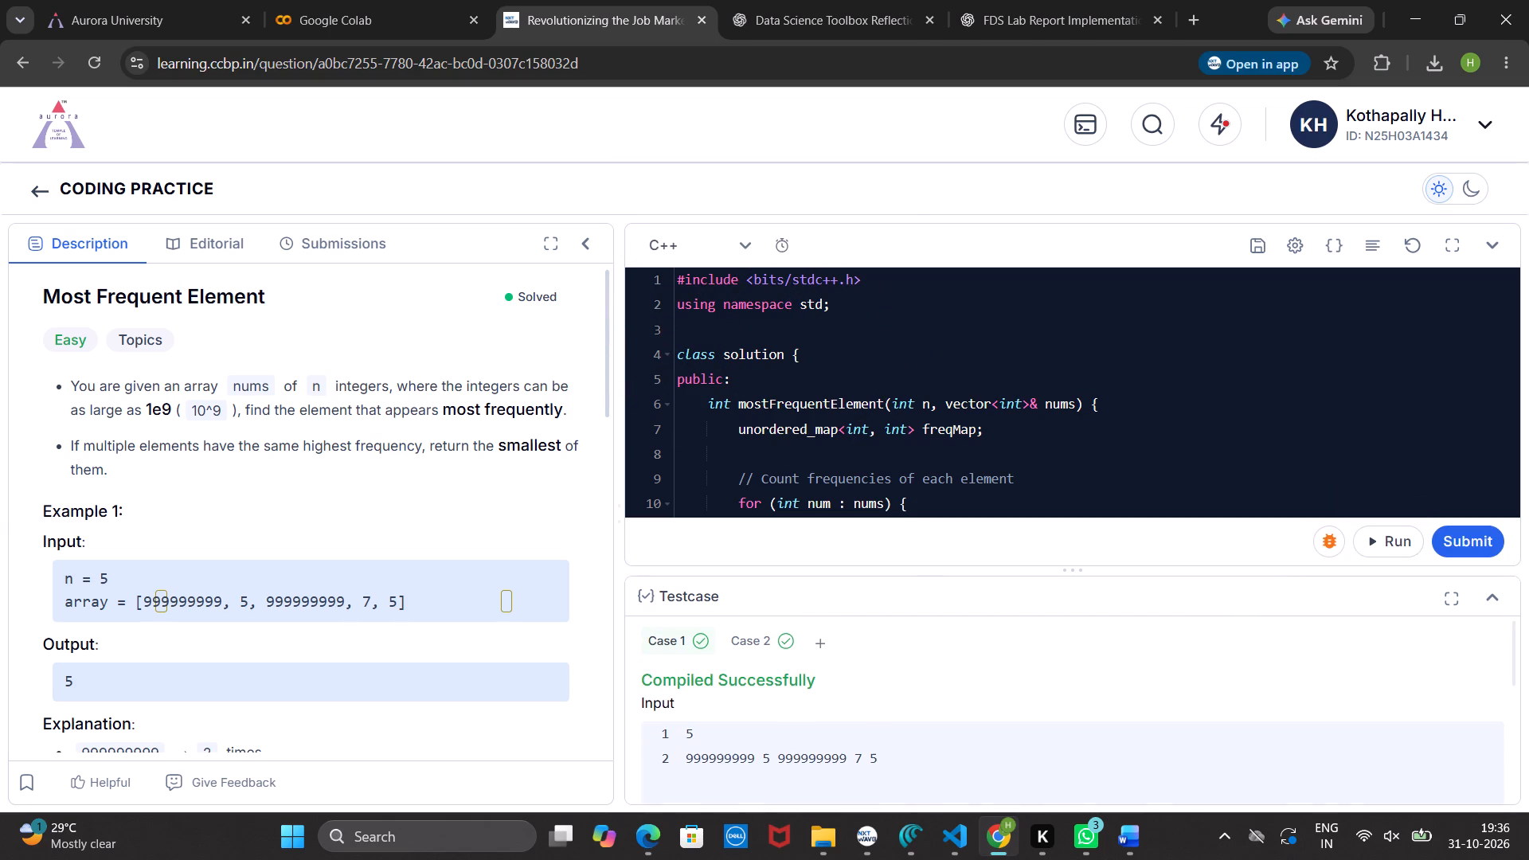
{"action": "scroll", "coordinate": [858, 714], "scroll_direction": "up", "scroll_amount": 1}
Capture a full-width screenshot of the Most Frequent Element page with its description, code and test case results, excluding the browser bars and taskbar.
{"action": "key", "text": "Print"}
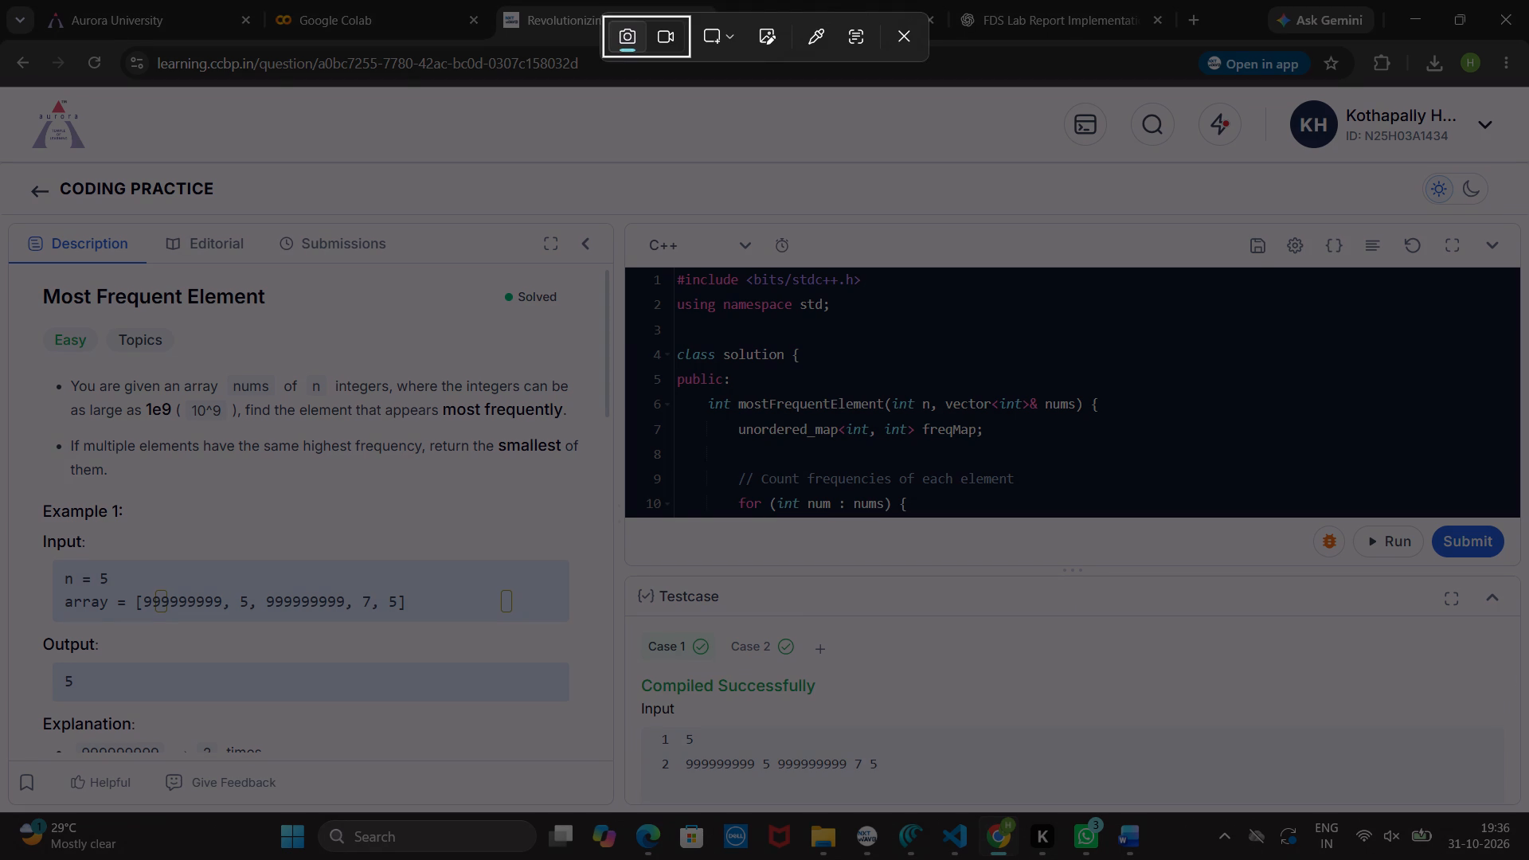
{"action": "left_click_drag", "start_coordinate": [0, 84], "coordinate": [1488, 812]}
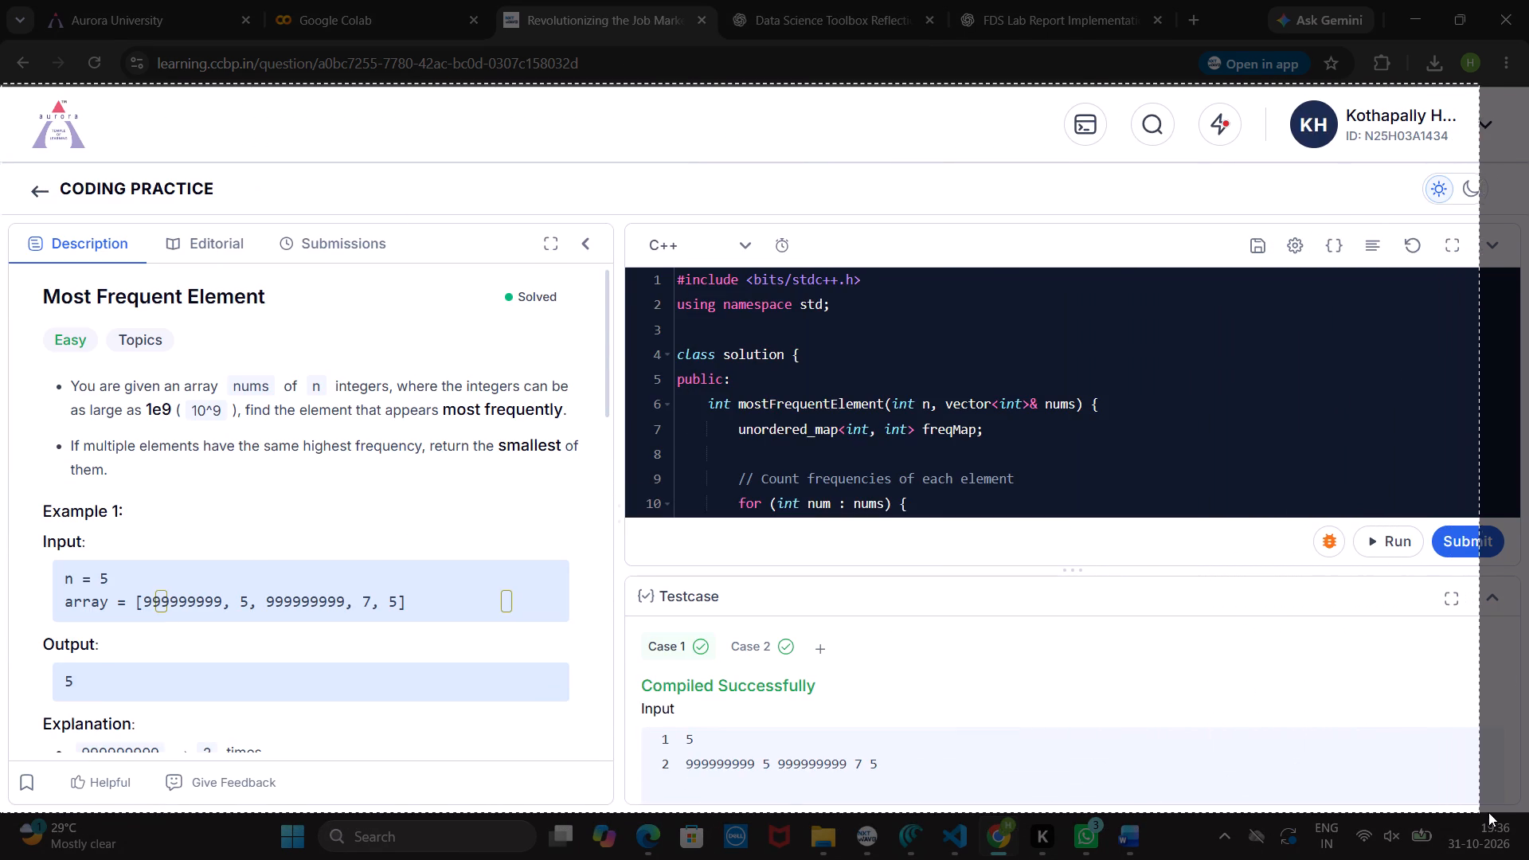
{"action": "left_click_drag", "start_coordinate": [1488, 812], "coordinate": [1528, 812]}
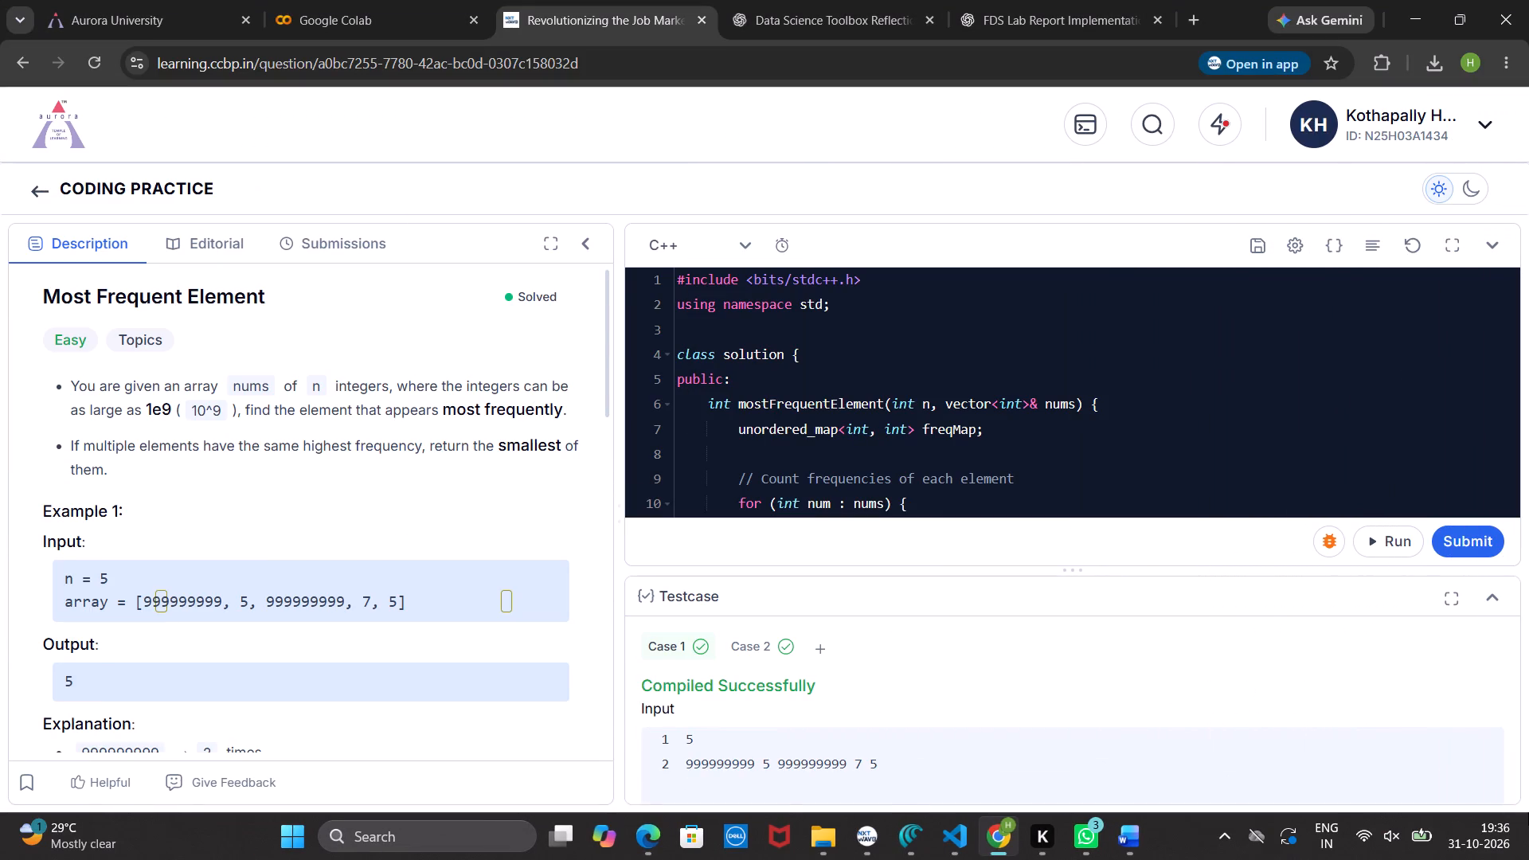
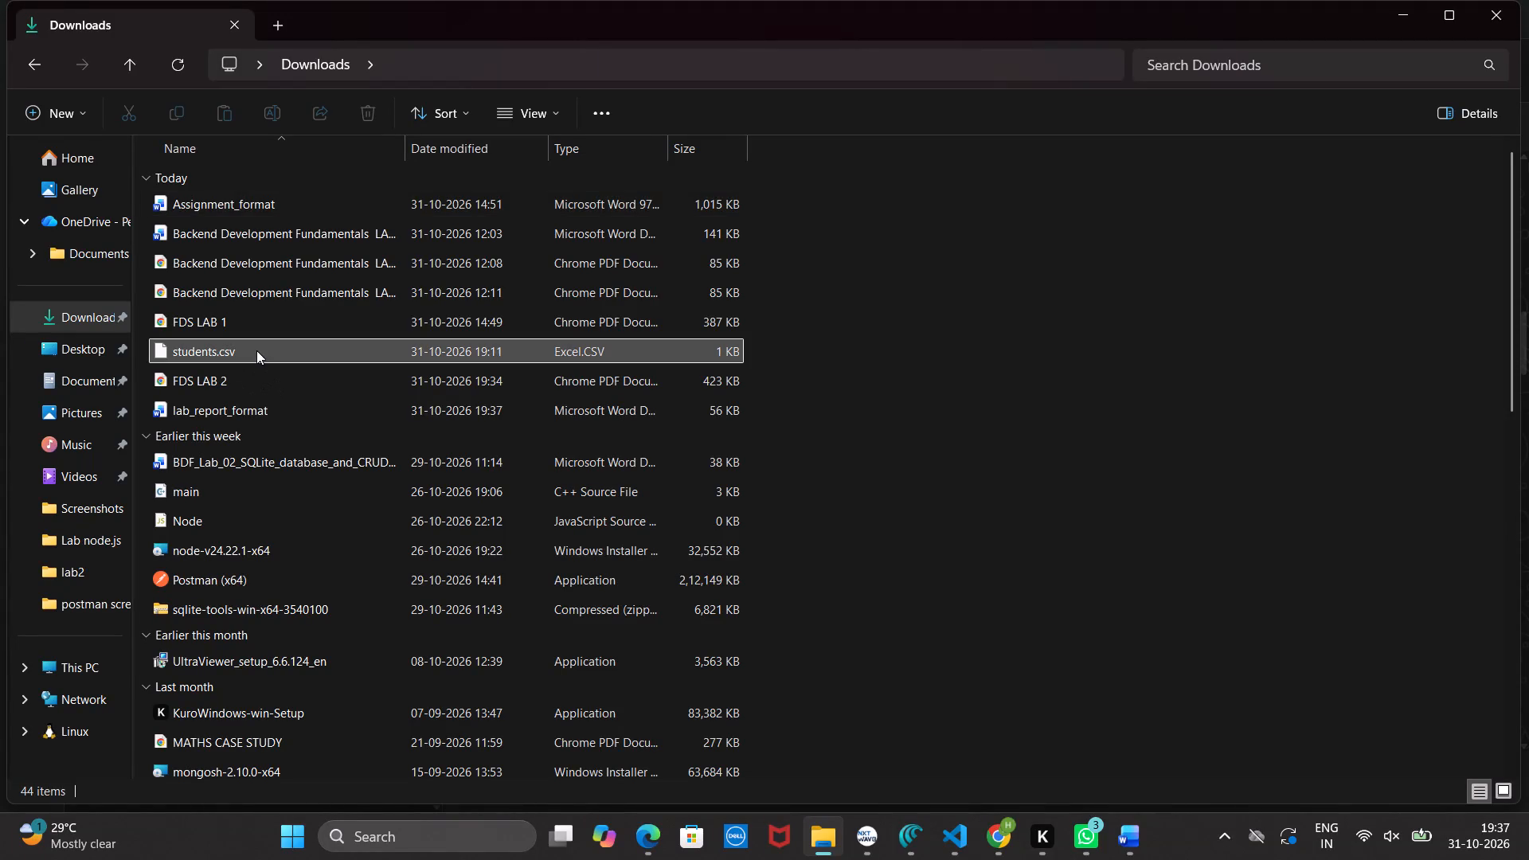
Delete the students.csv file from the Downloads folder.
{"action": "left_click", "coordinate": [256, 350]}
{"action": "left_click", "coordinate": [365, 118]}
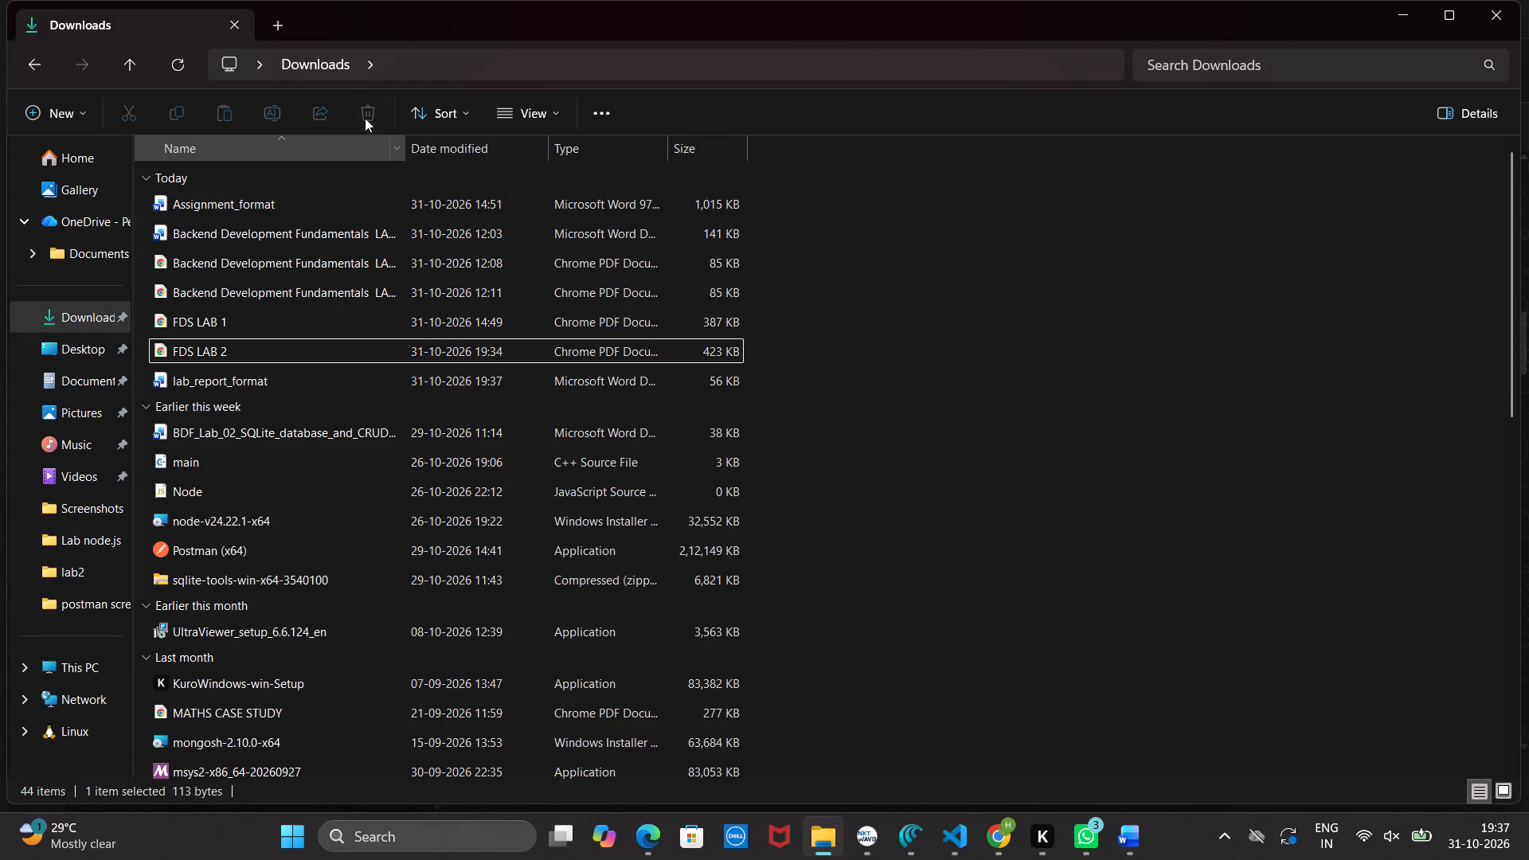
Open the lab_report_format document from Downloads in Word, enable editing, and look over its opening pages.
{"action": "left_click", "coordinate": [281, 377]}
{"action": "double_click", "coordinate": [281, 377]}
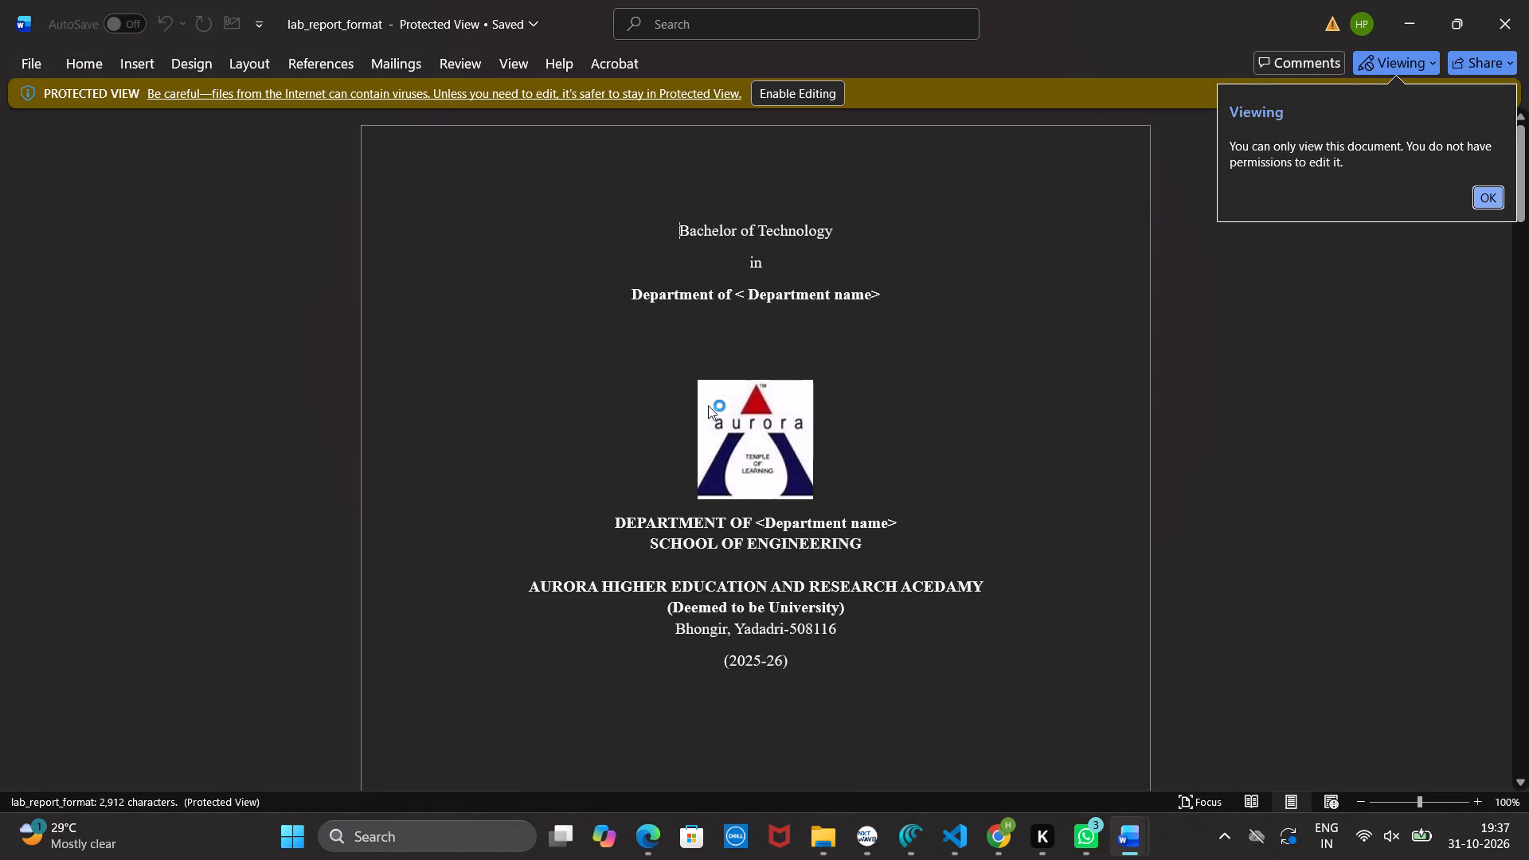
{"action": "left_click", "coordinate": [798, 104]}
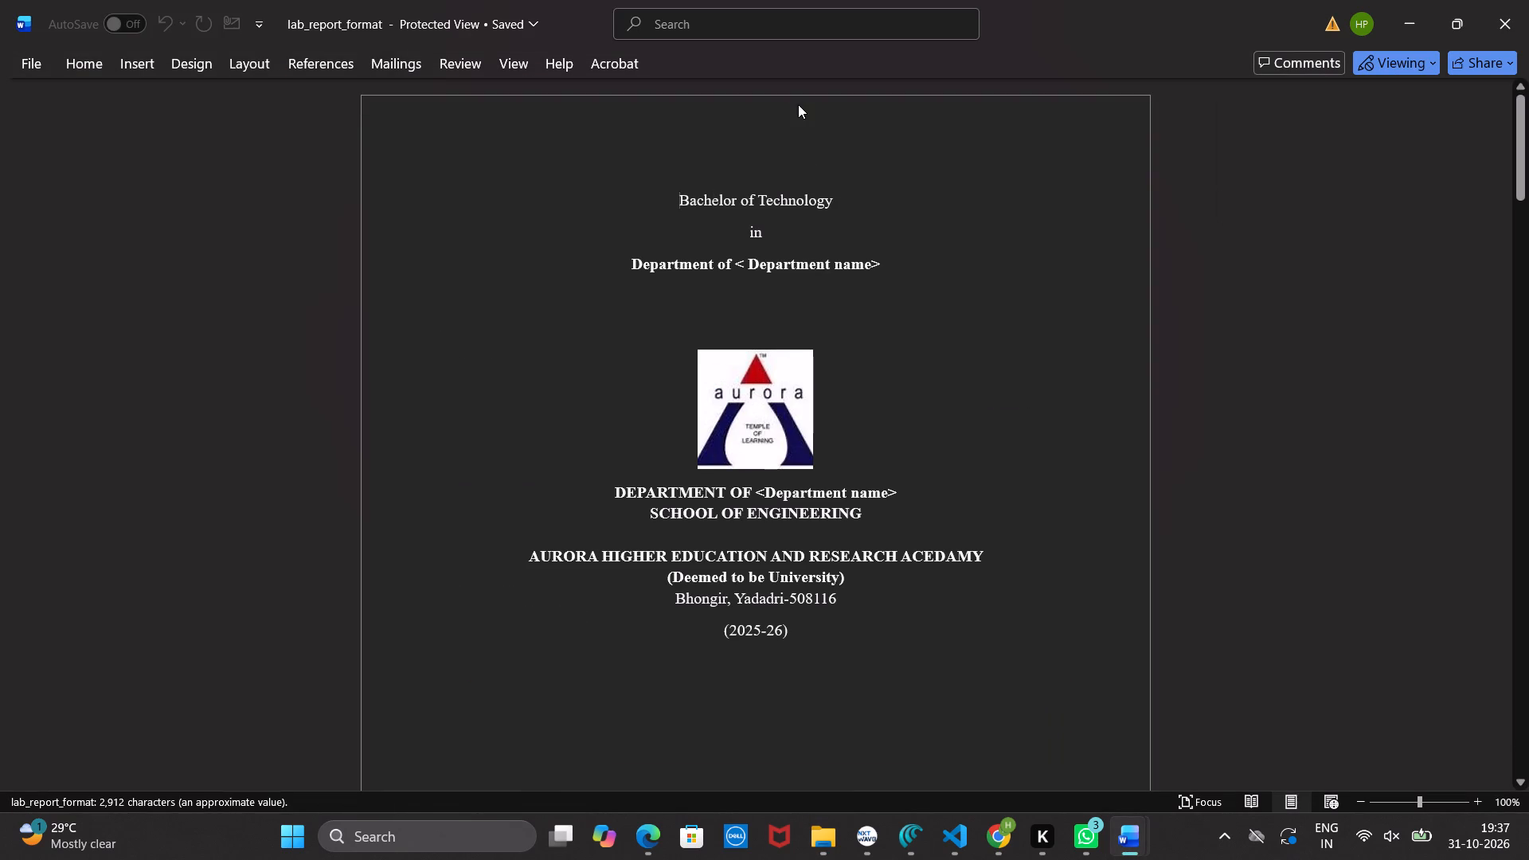
{"action": "scroll", "coordinate": [799, 459], "scroll_direction": "down", "scroll_amount": 1}
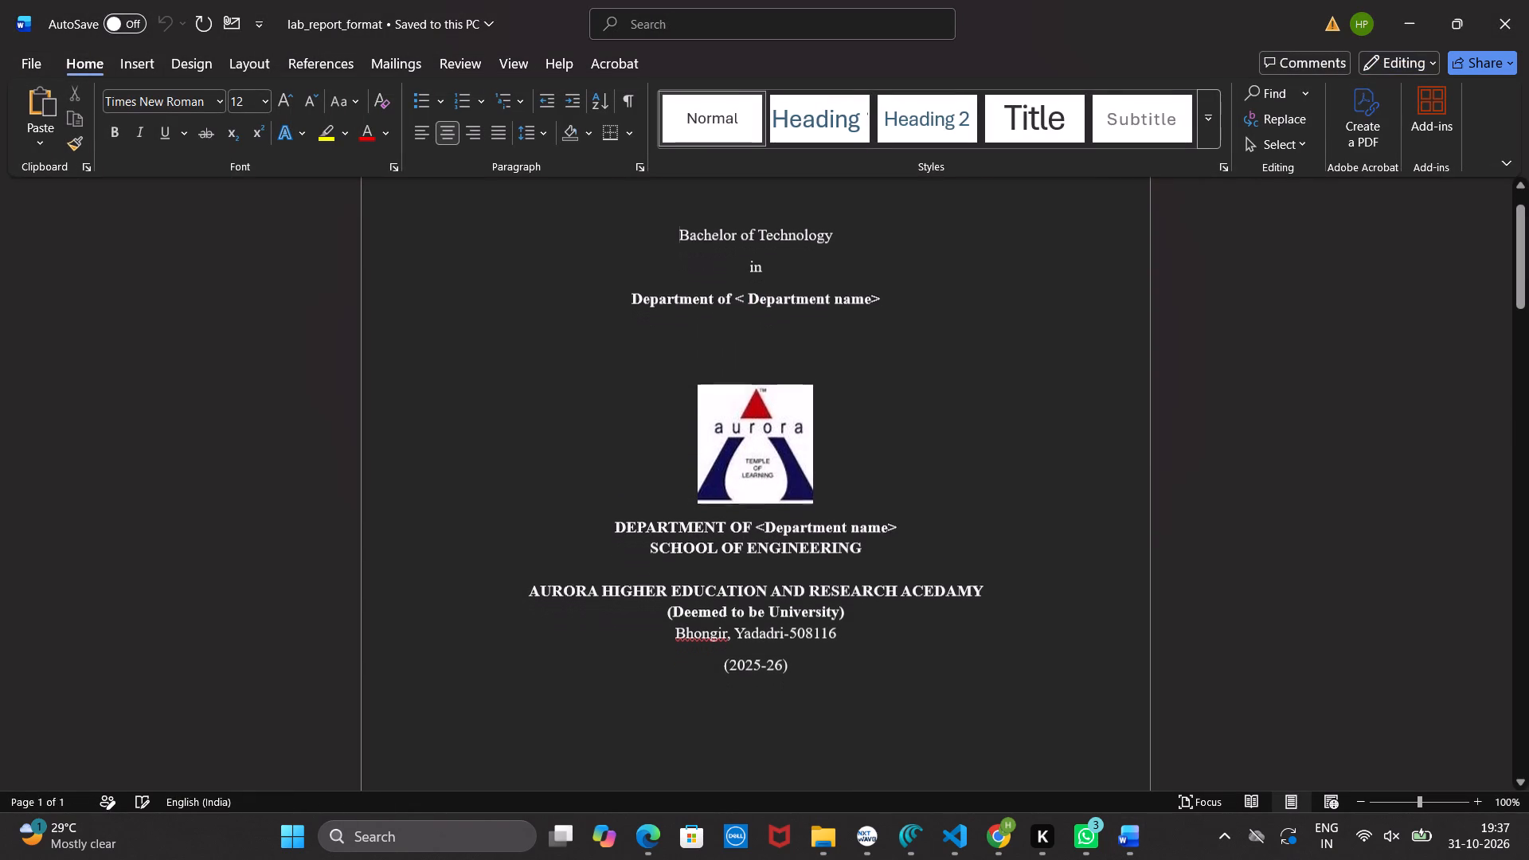
{"action": "scroll", "coordinate": [799, 459], "scroll_direction": "down", "scroll_amount": 1}
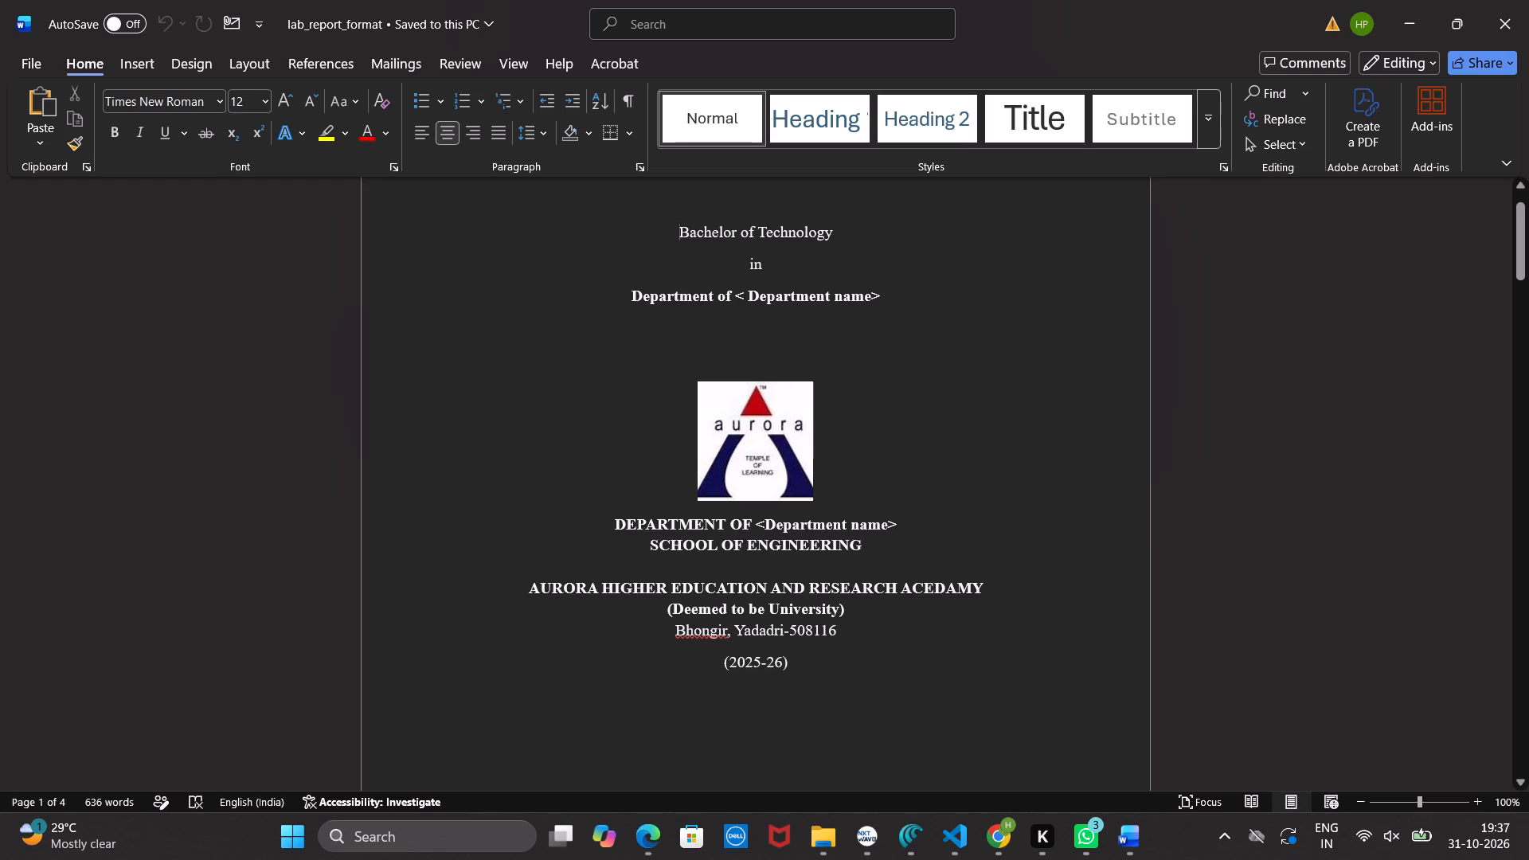
{"action": "scroll", "coordinate": [764, 612], "scroll_direction": "down", "scroll_amount": 3}
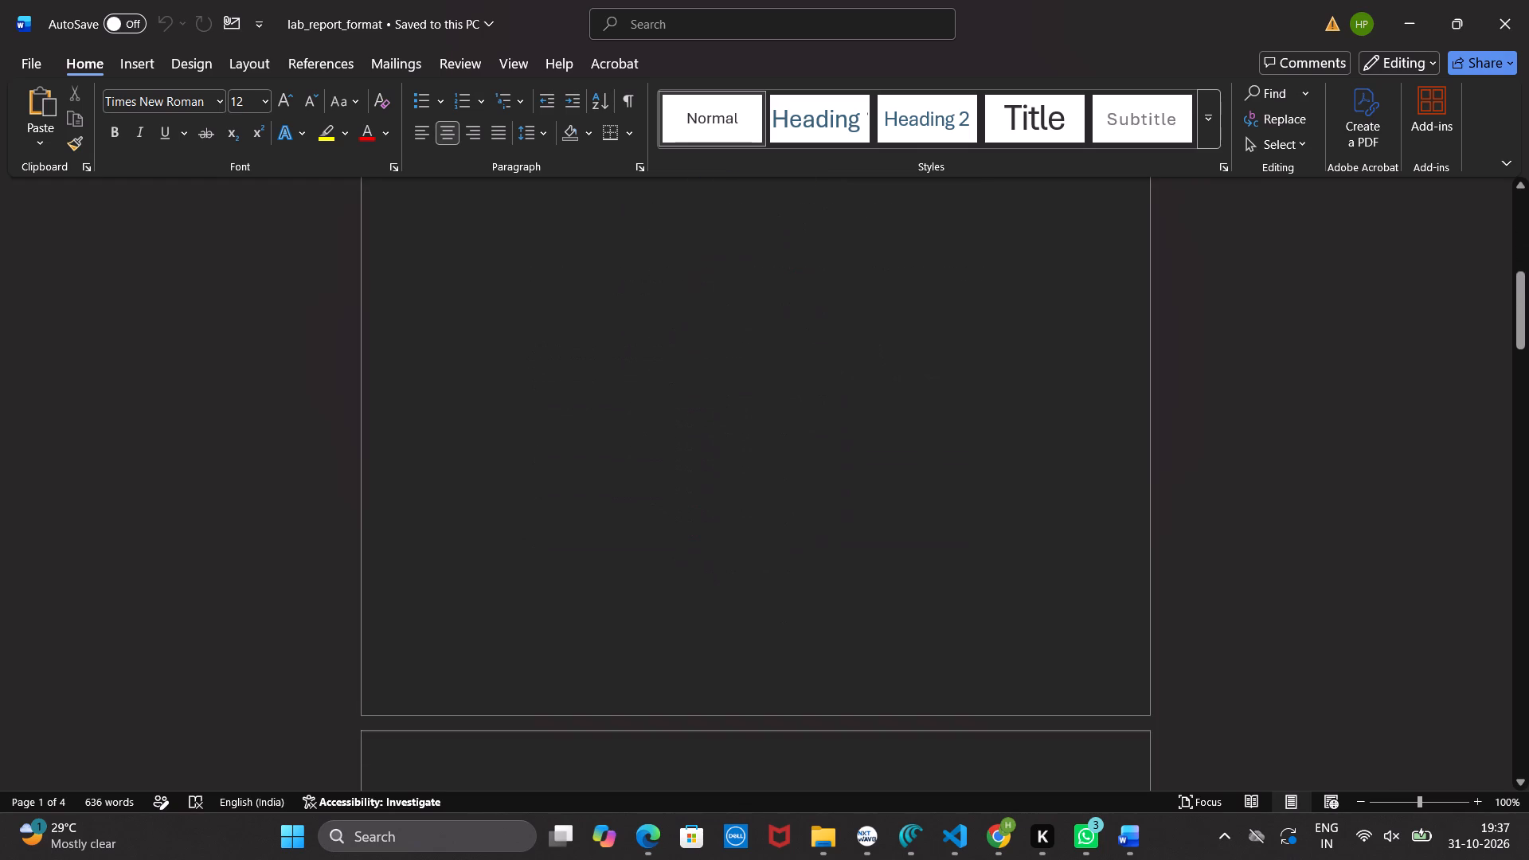
{"action": "scroll", "coordinate": [764, 612], "scroll_direction": "down", "scroll_amount": 2}
{"action": "scroll", "coordinate": [764, 612], "scroll_direction": "up", "scroll_amount": 6}
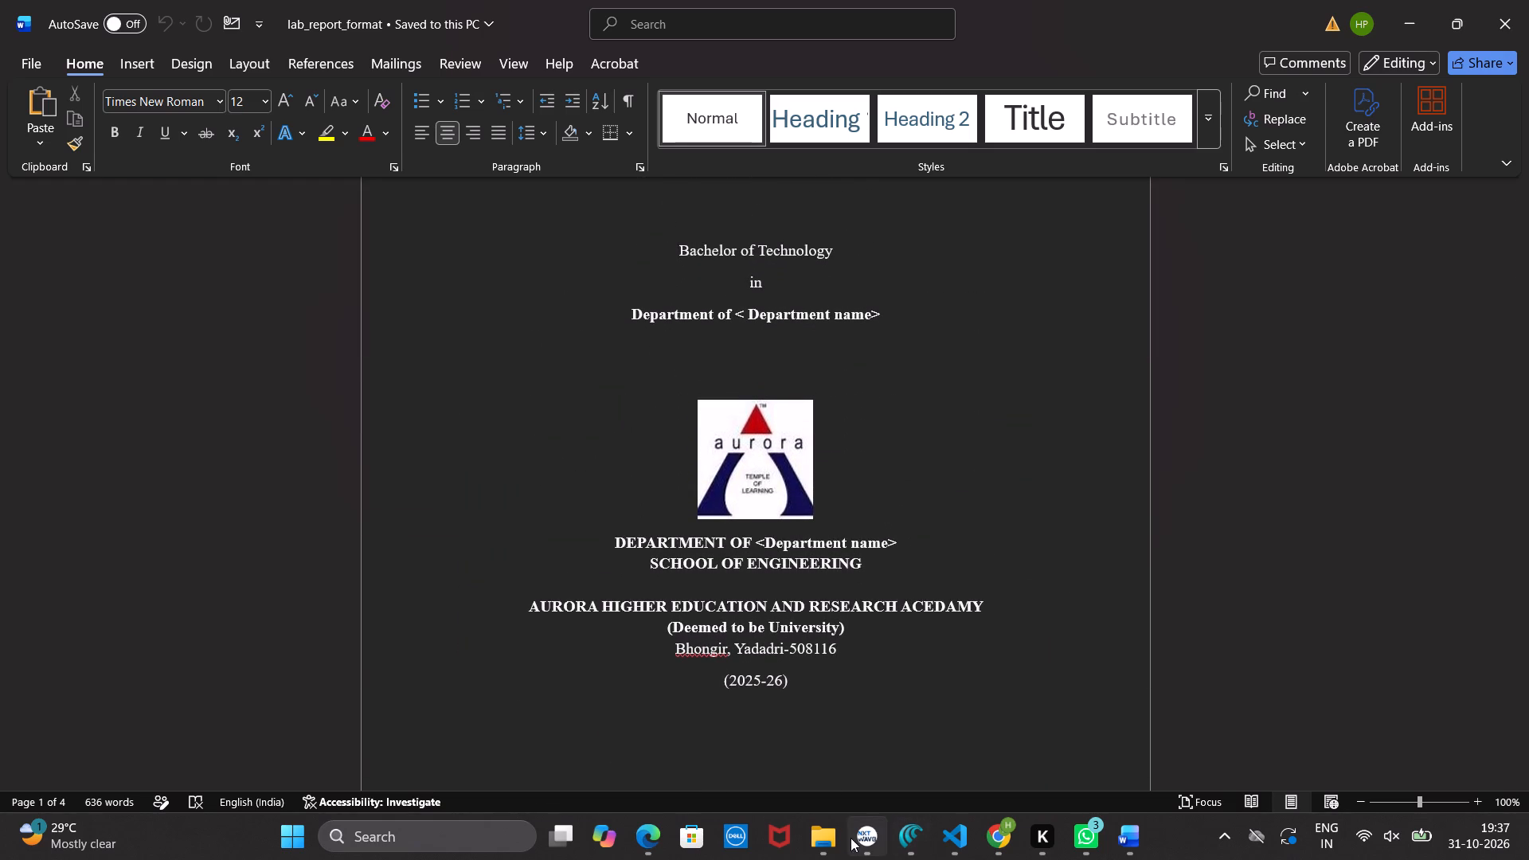
Return to File Explorer and look through the files in the Downloads and Desktop folders.
{"action": "left_click", "coordinate": [834, 767]}
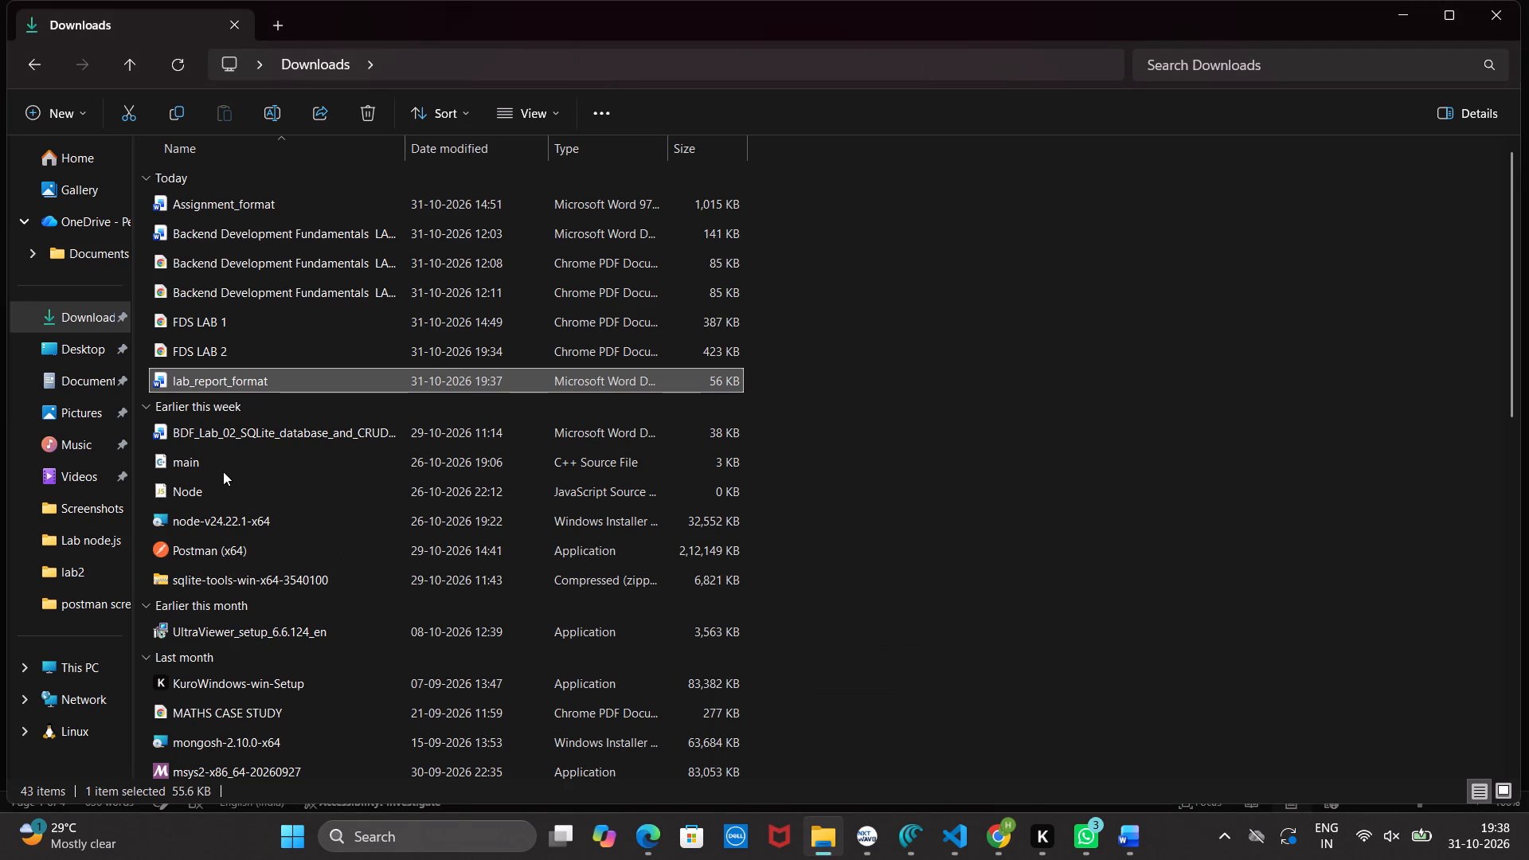
{"action": "scroll", "coordinate": [223, 471], "scroll_direction": "down", "scroll_amount": 7}
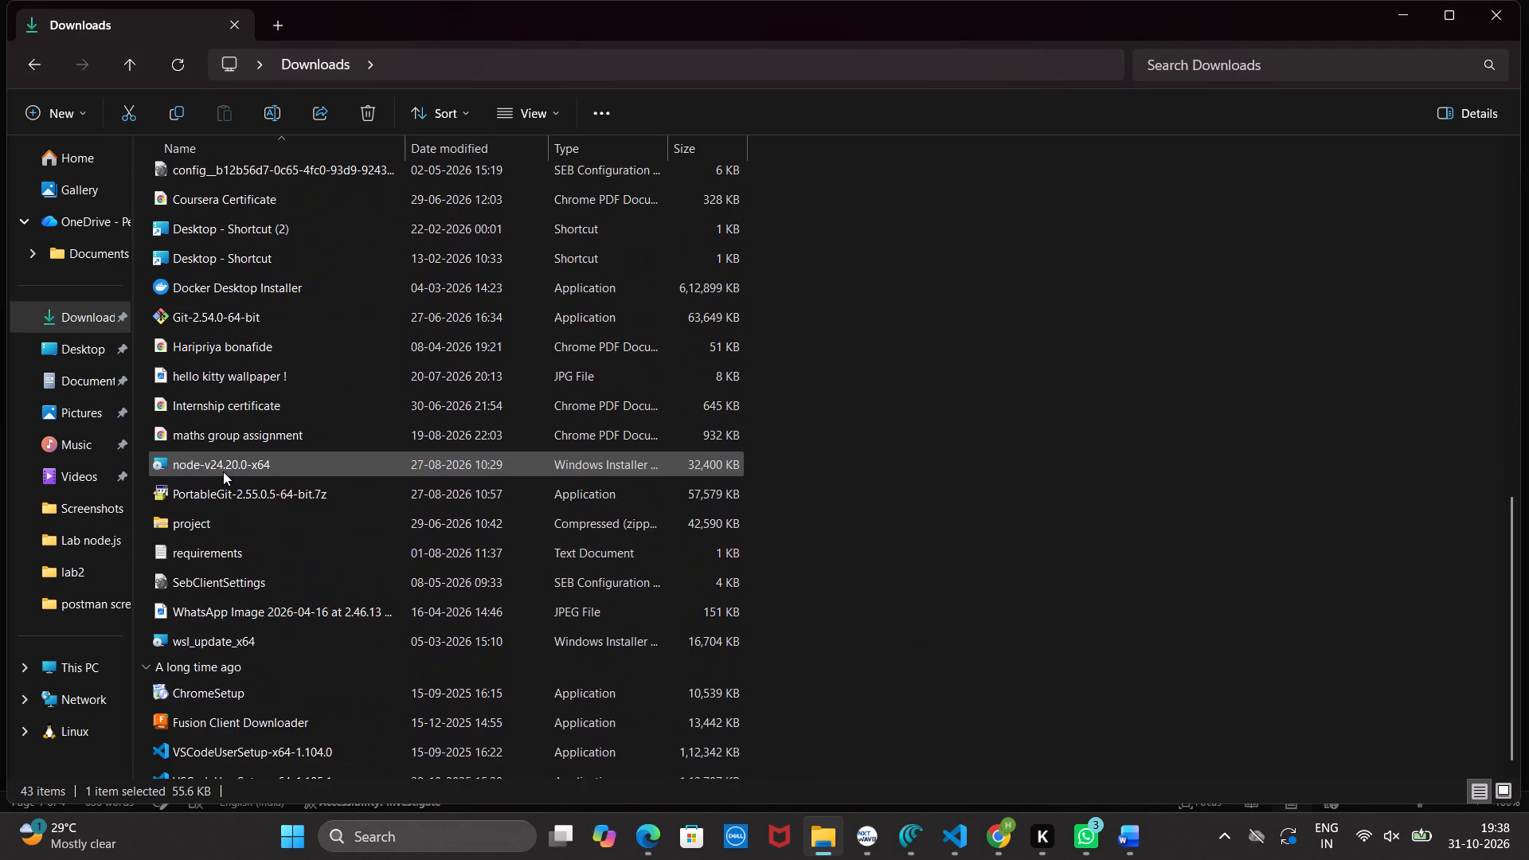
{"action": "scroll", "coordinate": [223, 471], "scroll_direction": "down", "scroll_amount": 2}
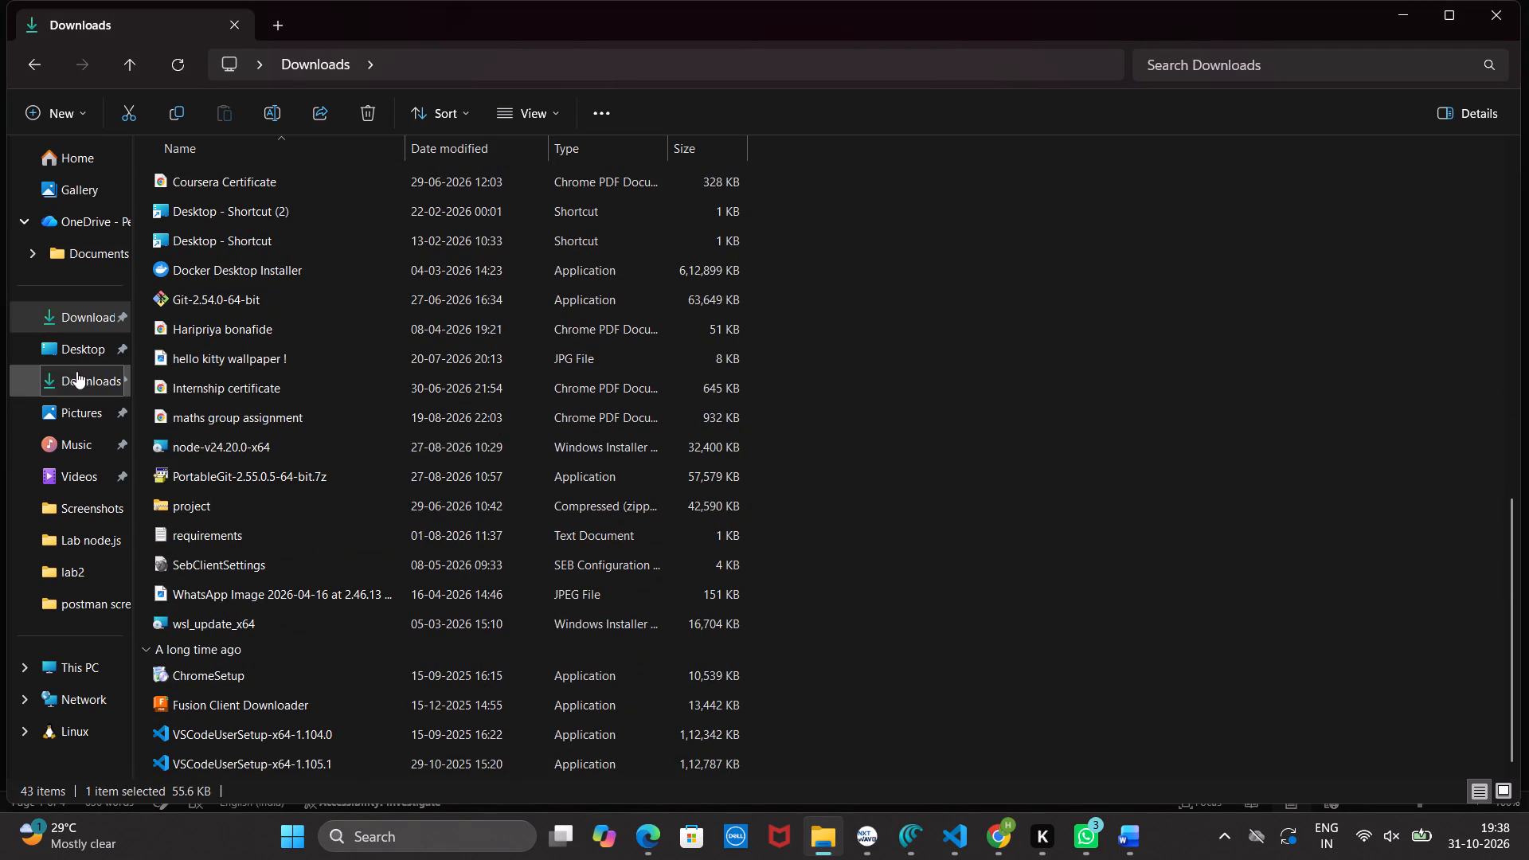
{"action": "left_click", "coordinate": [76, 374]}
{"action": "left_click", "coordinate": [86, 349]}
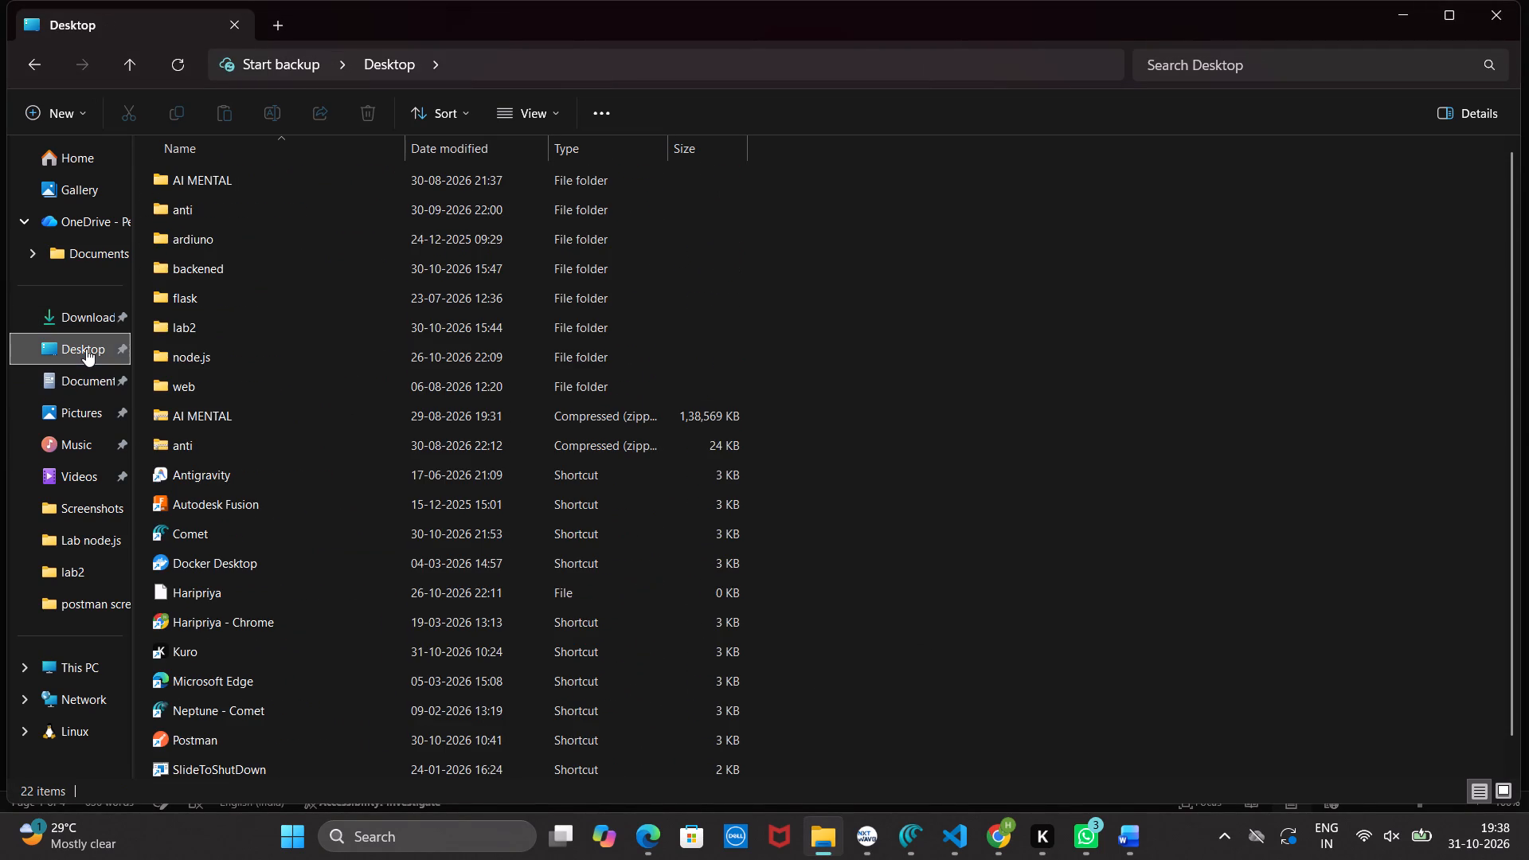
{"action": "scroll", "coordinate": [217, 592], "scroll_direction": "down", "scroll_amount": 2}
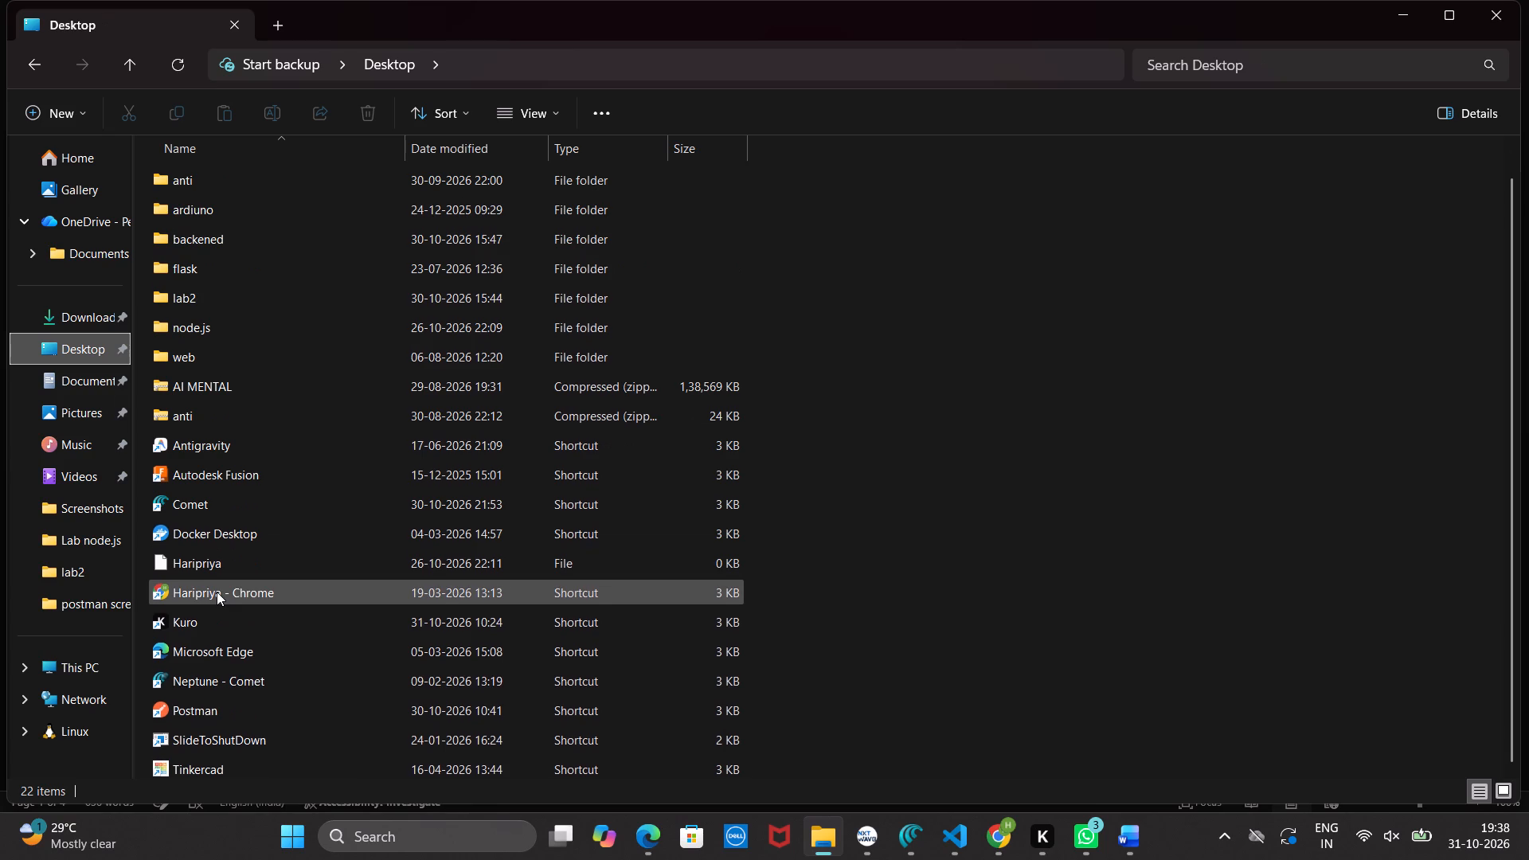
{"action": "left_click", "coordinate": [83, 305]}
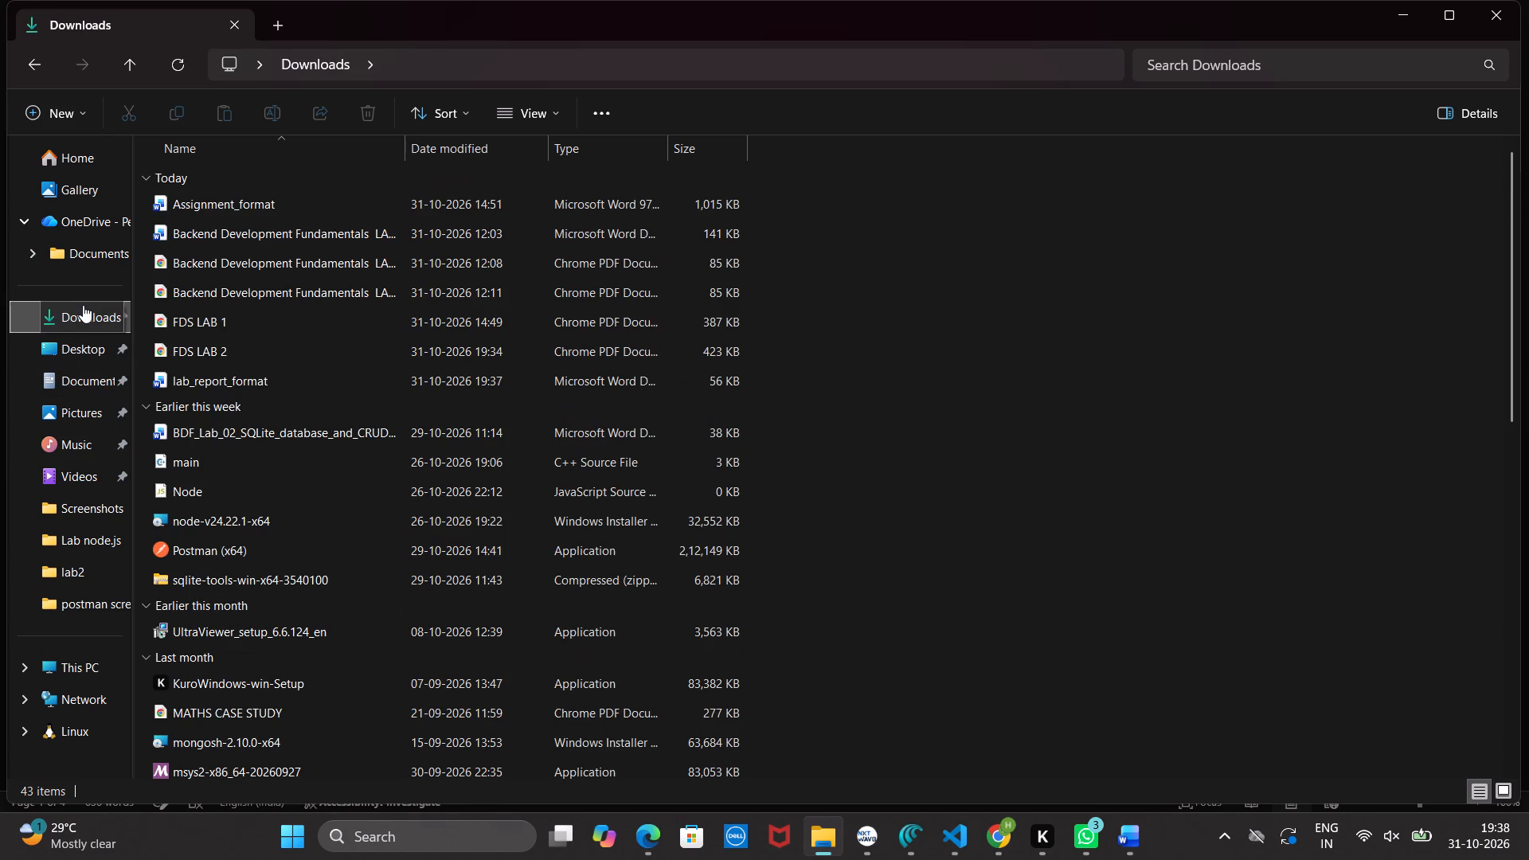
{"action": "scroll", "coordinate": [269, 460], "scroll_direction": "down", "scroll_amount": 3}
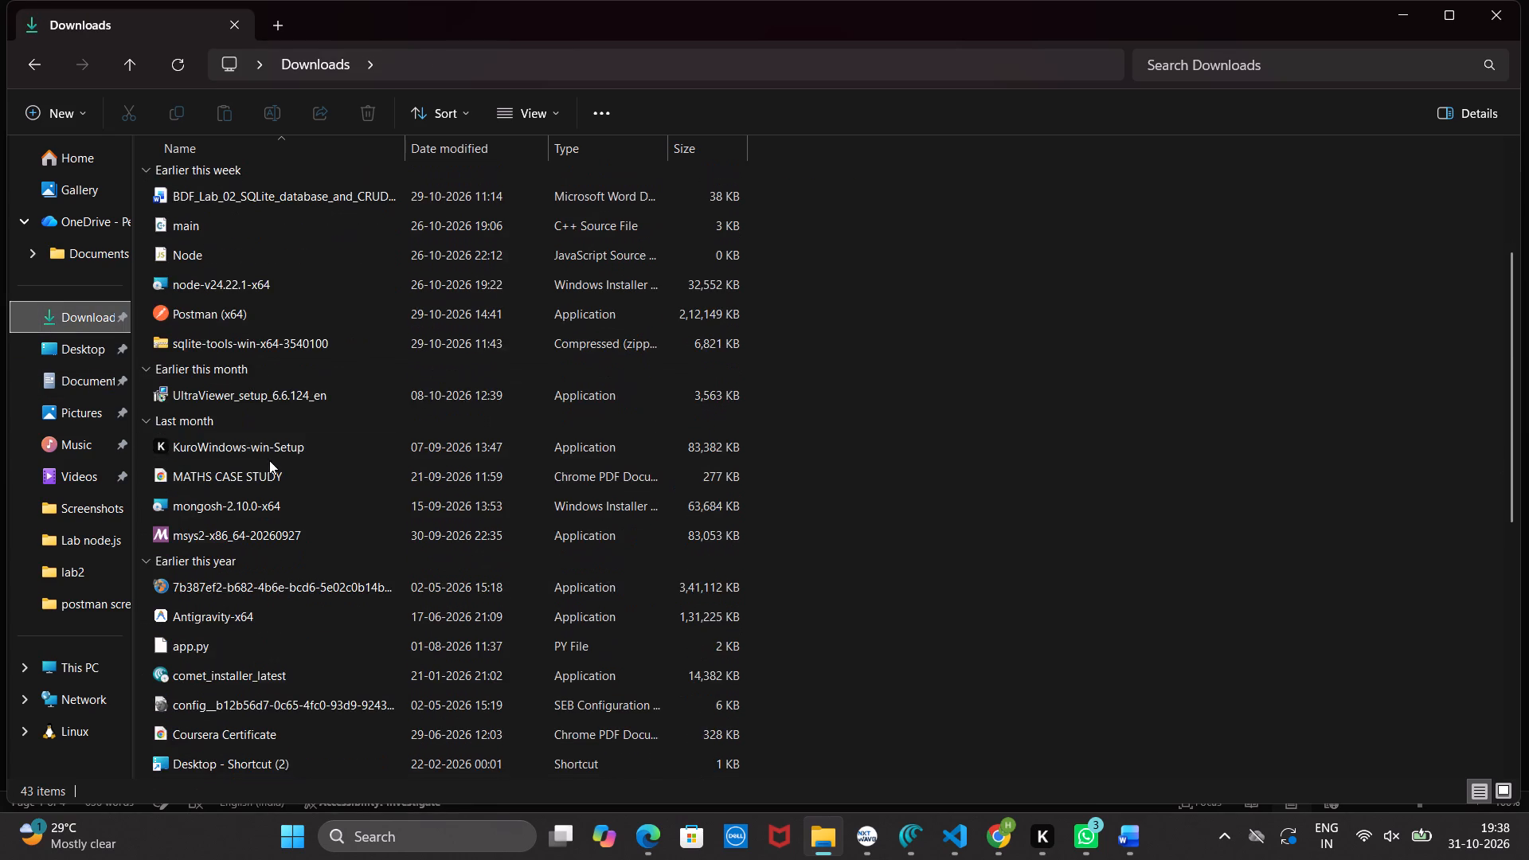
{"action": "scroll", "coordinate": [269, 460], "scroll_direction": "down", "scroll_amount": 4}
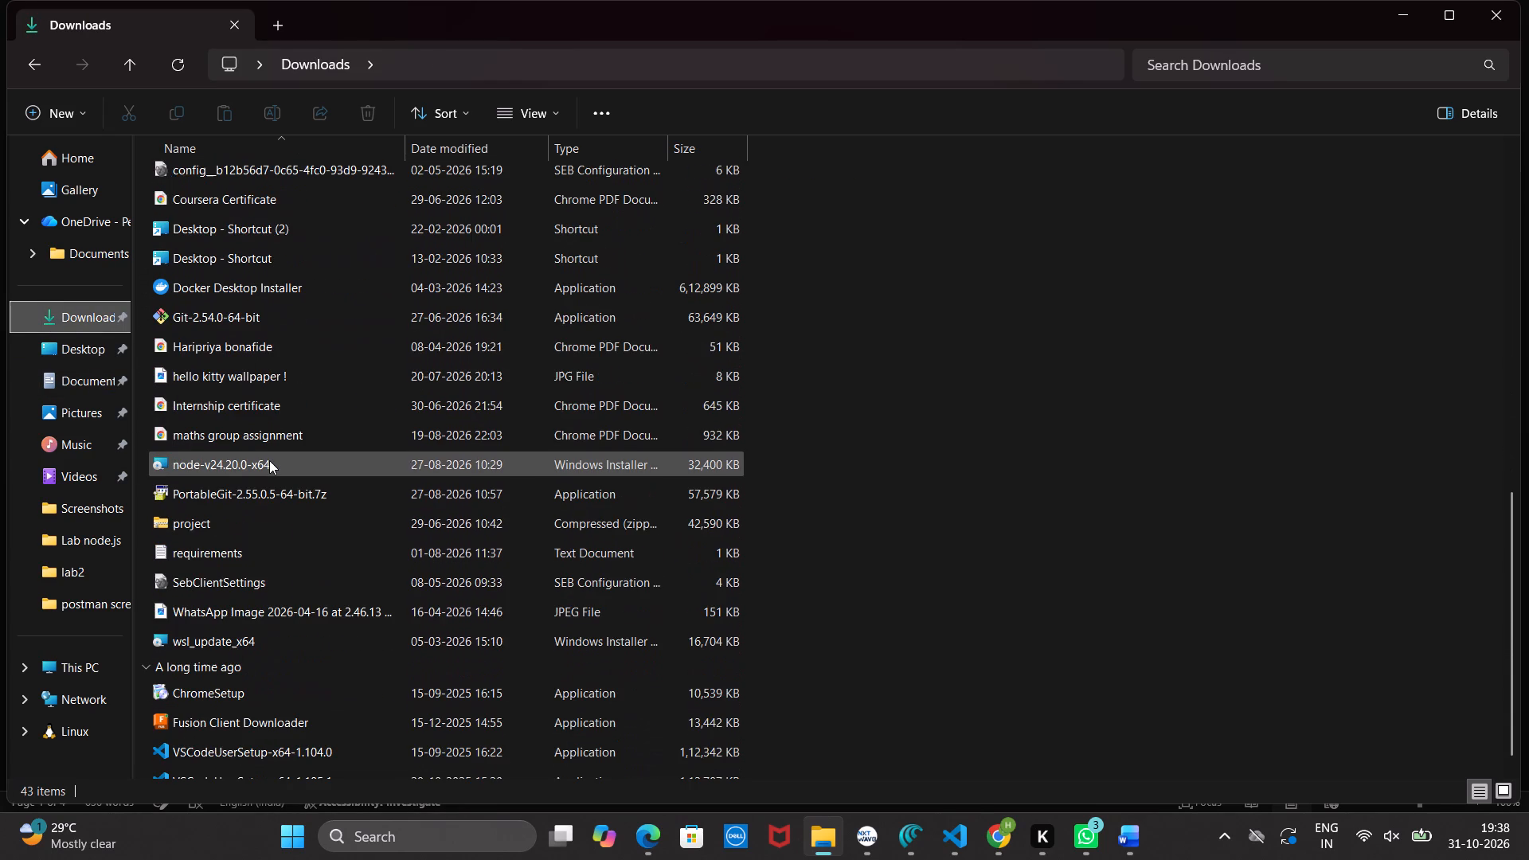
{"action": "scroll", "coordinate": [269, 460], "scroll_direction": "down", "scroll_amount": 5}
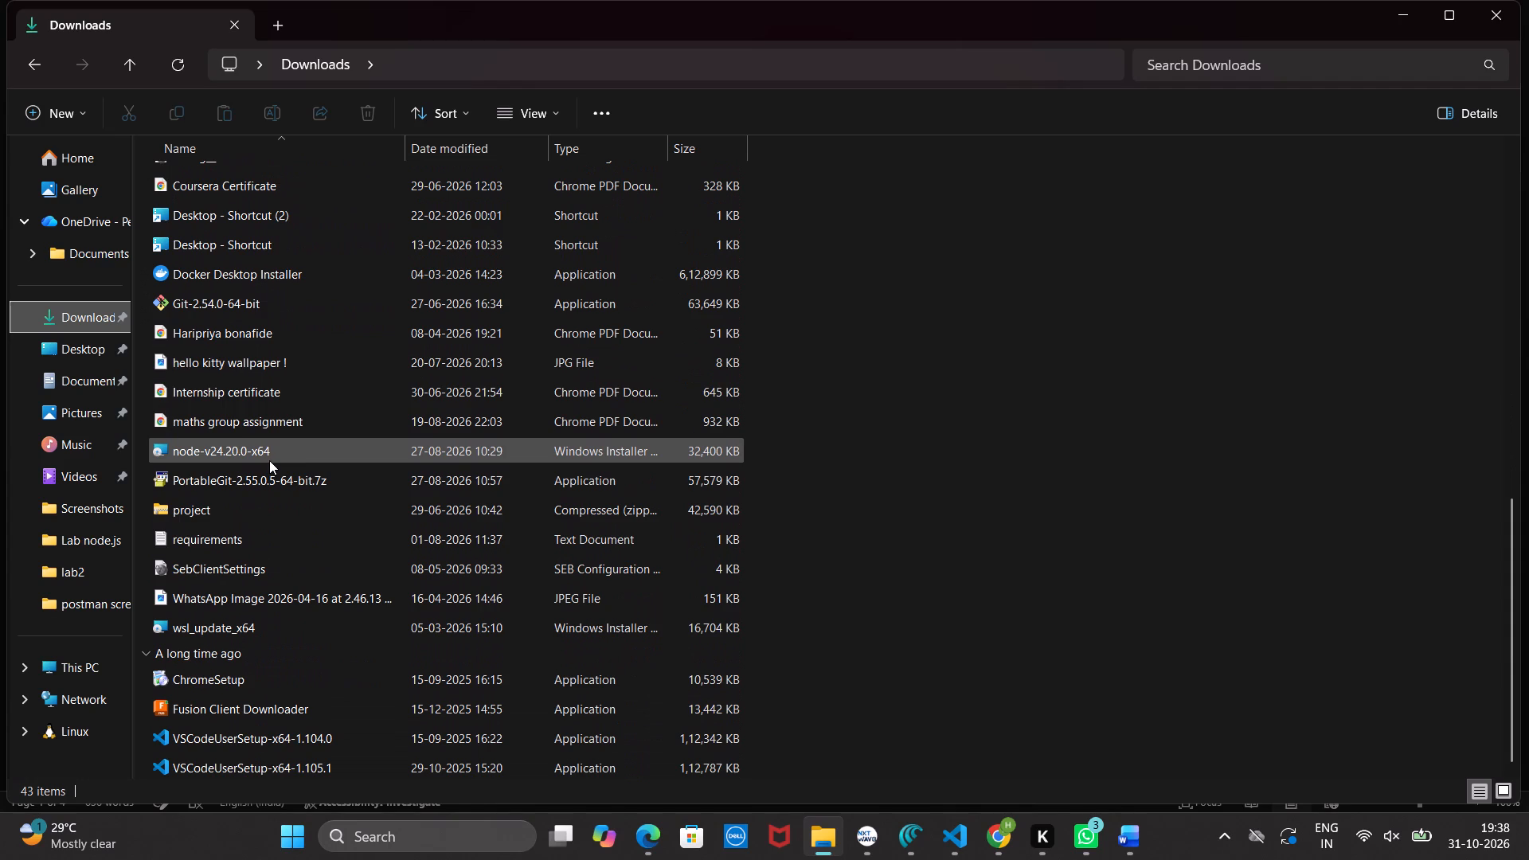
{"action": "scroll", "coordinate": [233, 330], "scroll_direction": "up", "scroll_amount": 4}
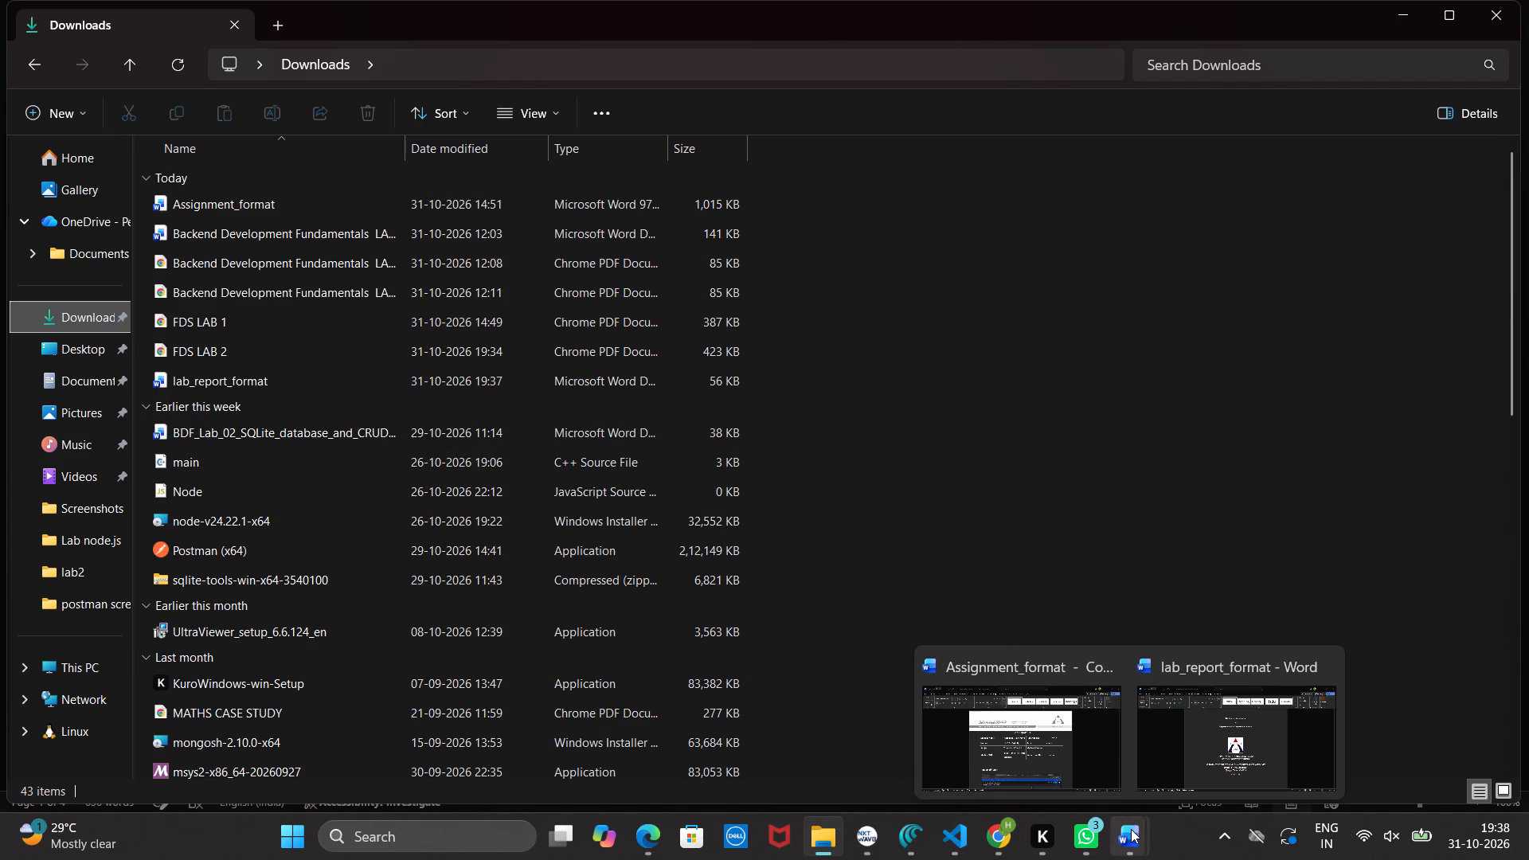
Switch back to lab_report_format and replace the cover page's upper department placeholder, above the logo, with "Computer science and Engineering".
{"action": "left_click", "coordinate": [1137, 729]}
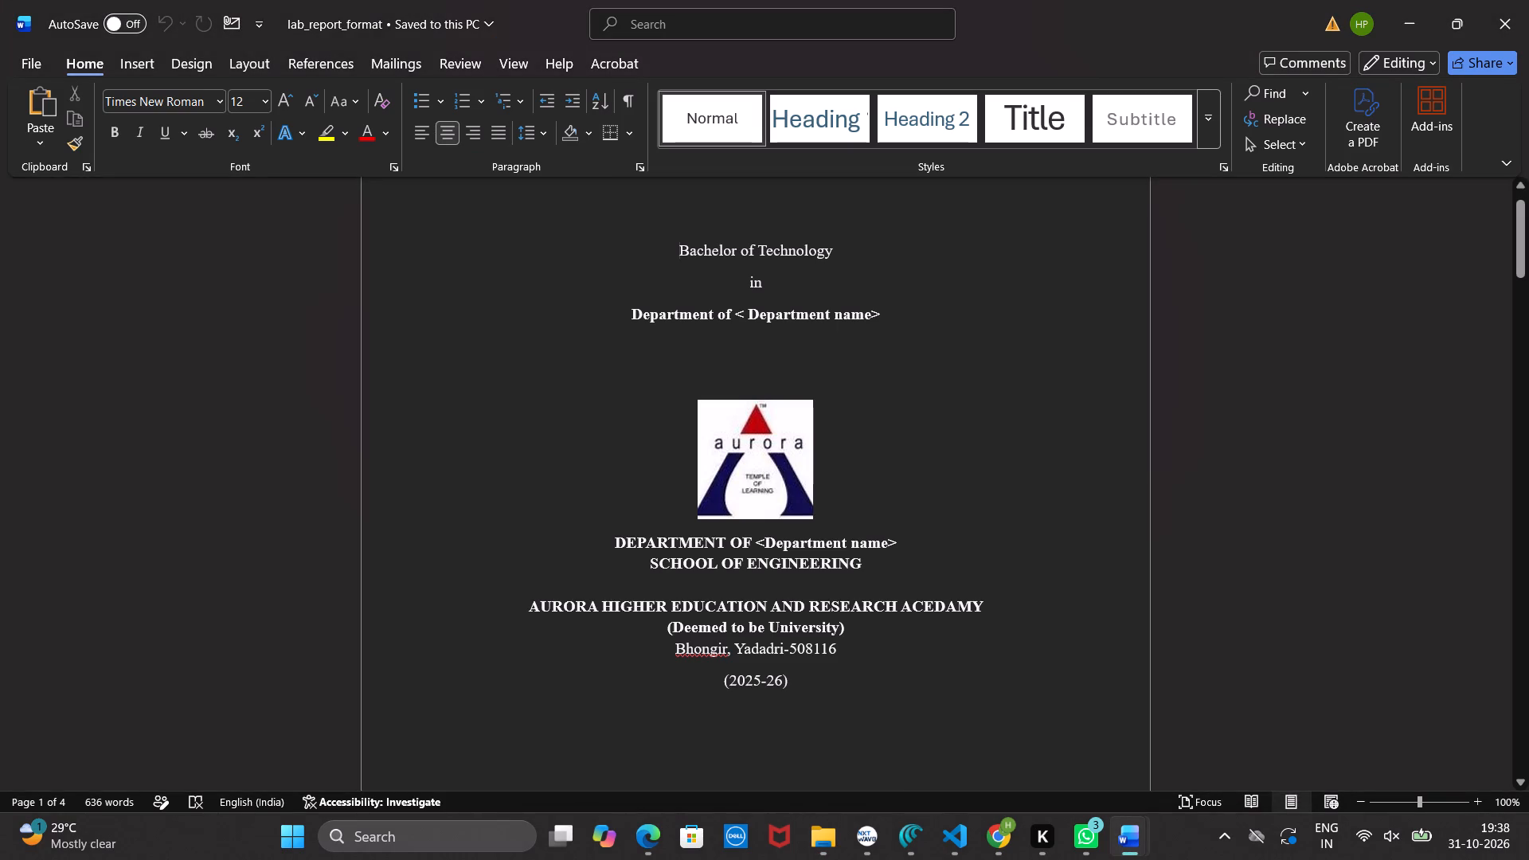
{"action": "left_click", "coordinate": [878, 314]}
{"action": "key", "text": "BackSpace"}
{"action": "key", "text": "BackSpace"}
{"action": "key", "text": "BackSpace"}
{"action": "key", "text": "BackSpace"}
{"action": "key", "text": "BackSpace"}
{"action": "key", "text": "BackSpace"}
{"action": "key", "text": "BackSpace"}
{"action": "key", "text": "BackSpace"}
{"action": "key", "text": "BackSpace"}
{"action": "key", "text": "BackSpace"}
{"action": "key", "text": "BackSpace"}
{"action": "key", "text": "BackSpace"}
{"action": "key", "text": "BackSpace"}
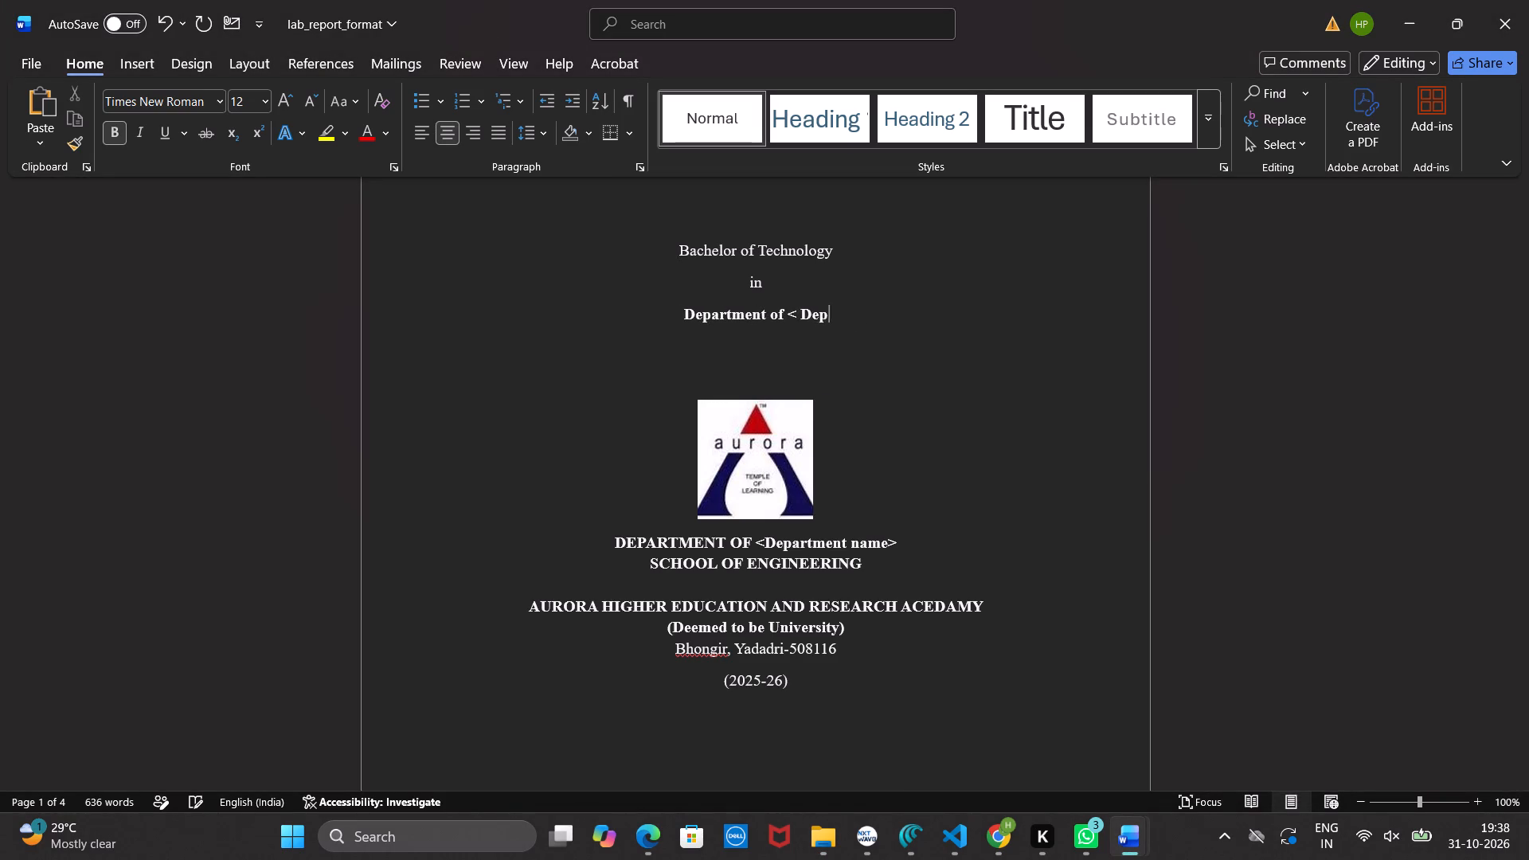
{"action": "key", "text": "BackSpace"}
{"action": "key", "text": "BackSpace"}
{"action": "key", "text": "BackSpace"}
{"action": "key", "text": "BackSpace"}
{"action": "key", "text": "BackSpace"}
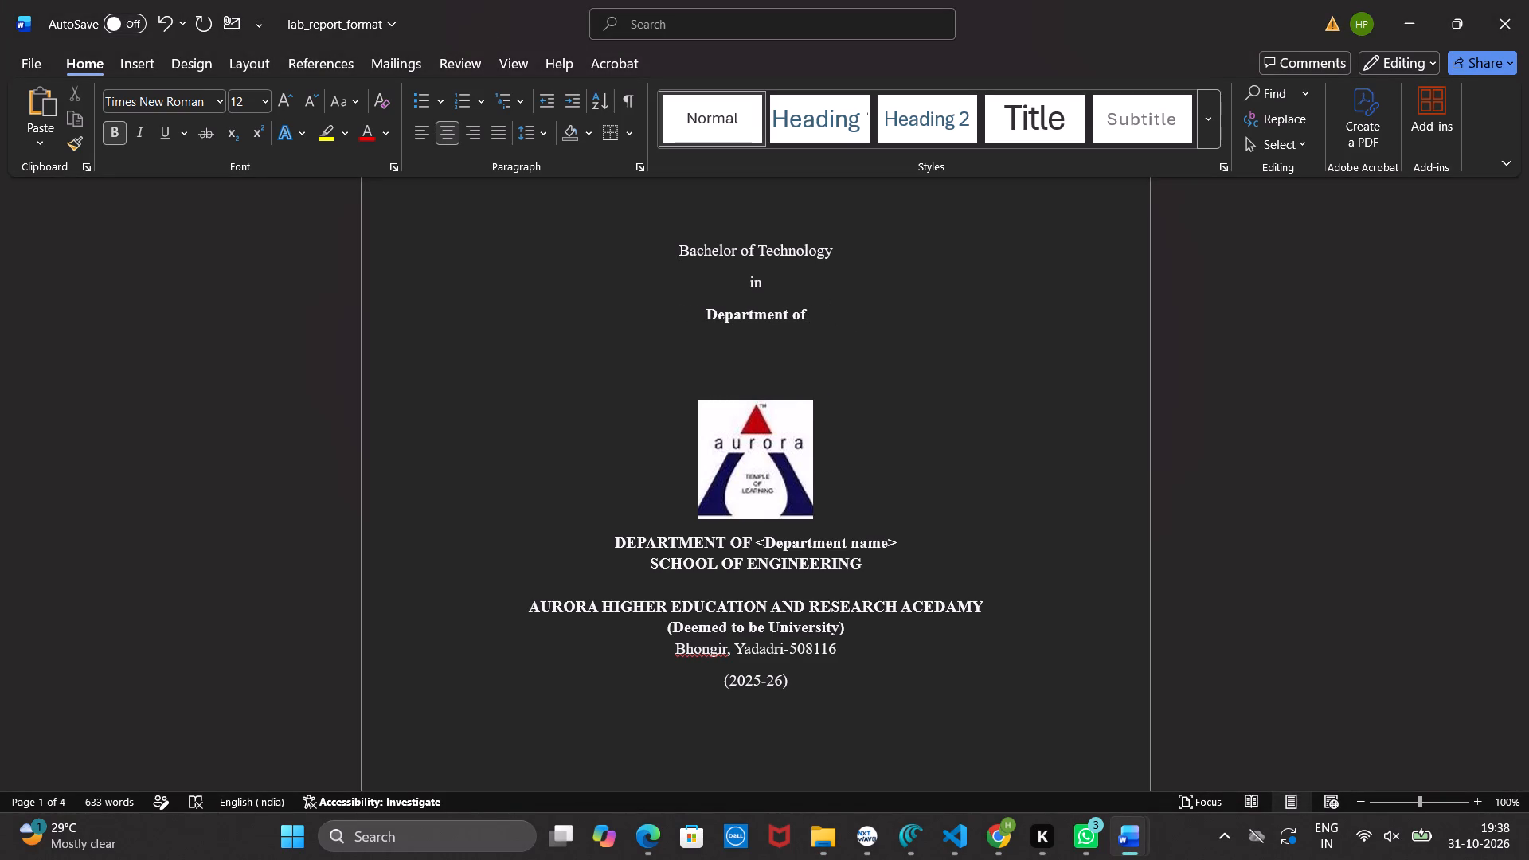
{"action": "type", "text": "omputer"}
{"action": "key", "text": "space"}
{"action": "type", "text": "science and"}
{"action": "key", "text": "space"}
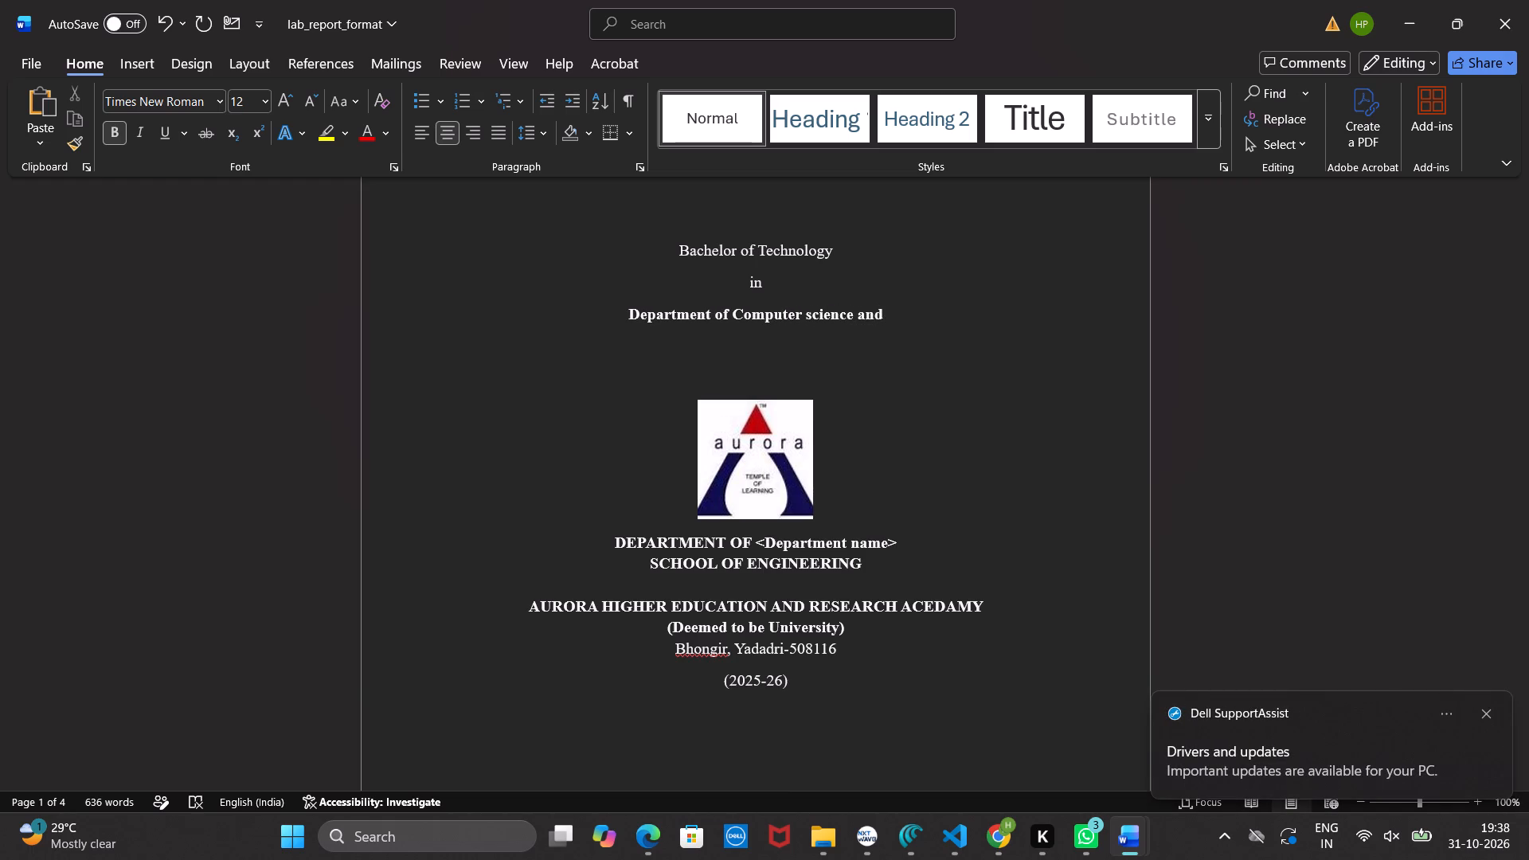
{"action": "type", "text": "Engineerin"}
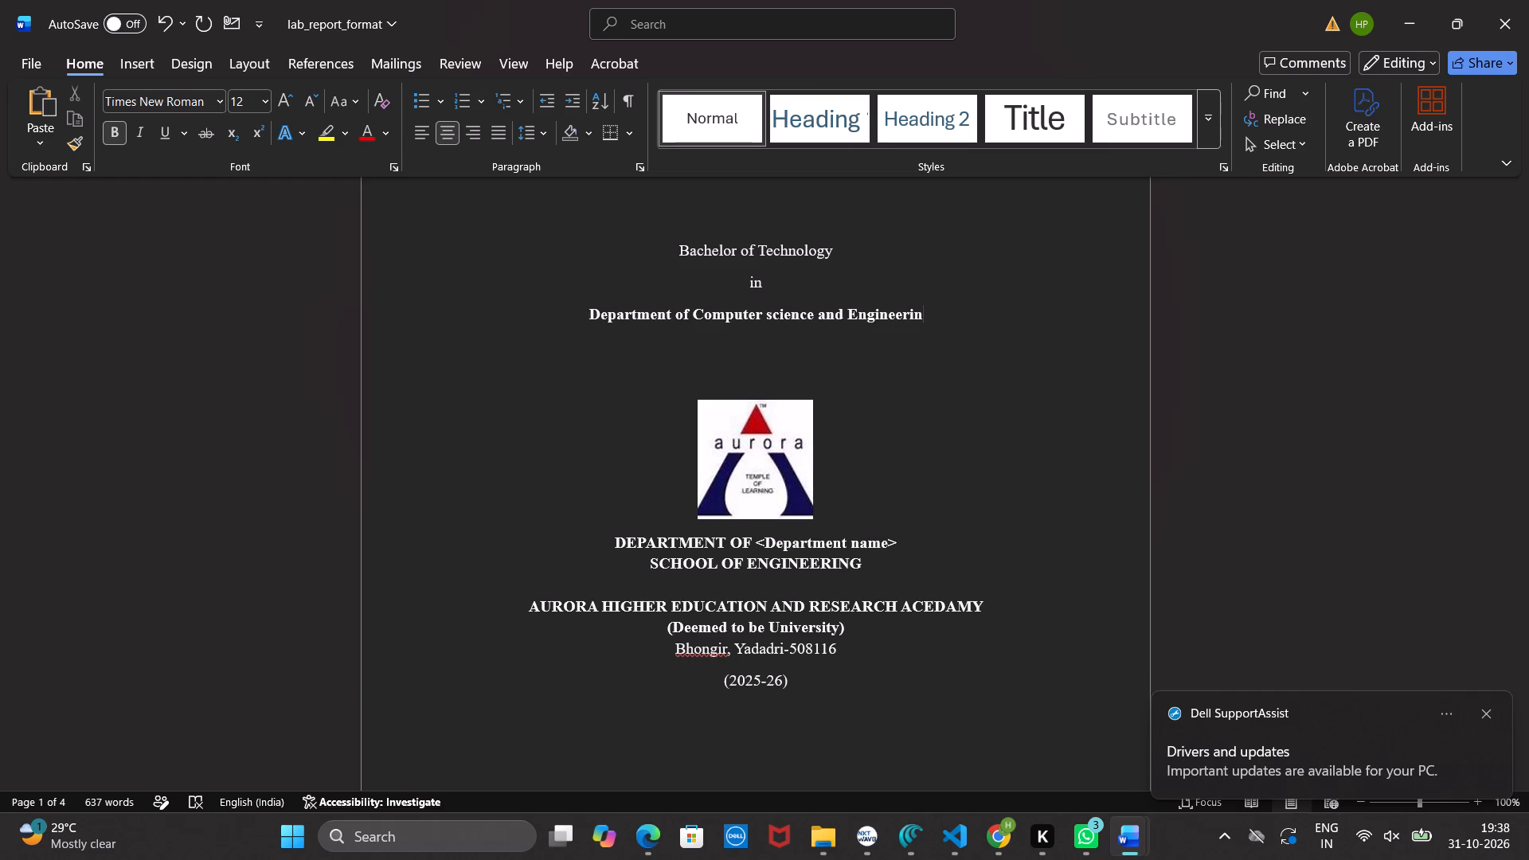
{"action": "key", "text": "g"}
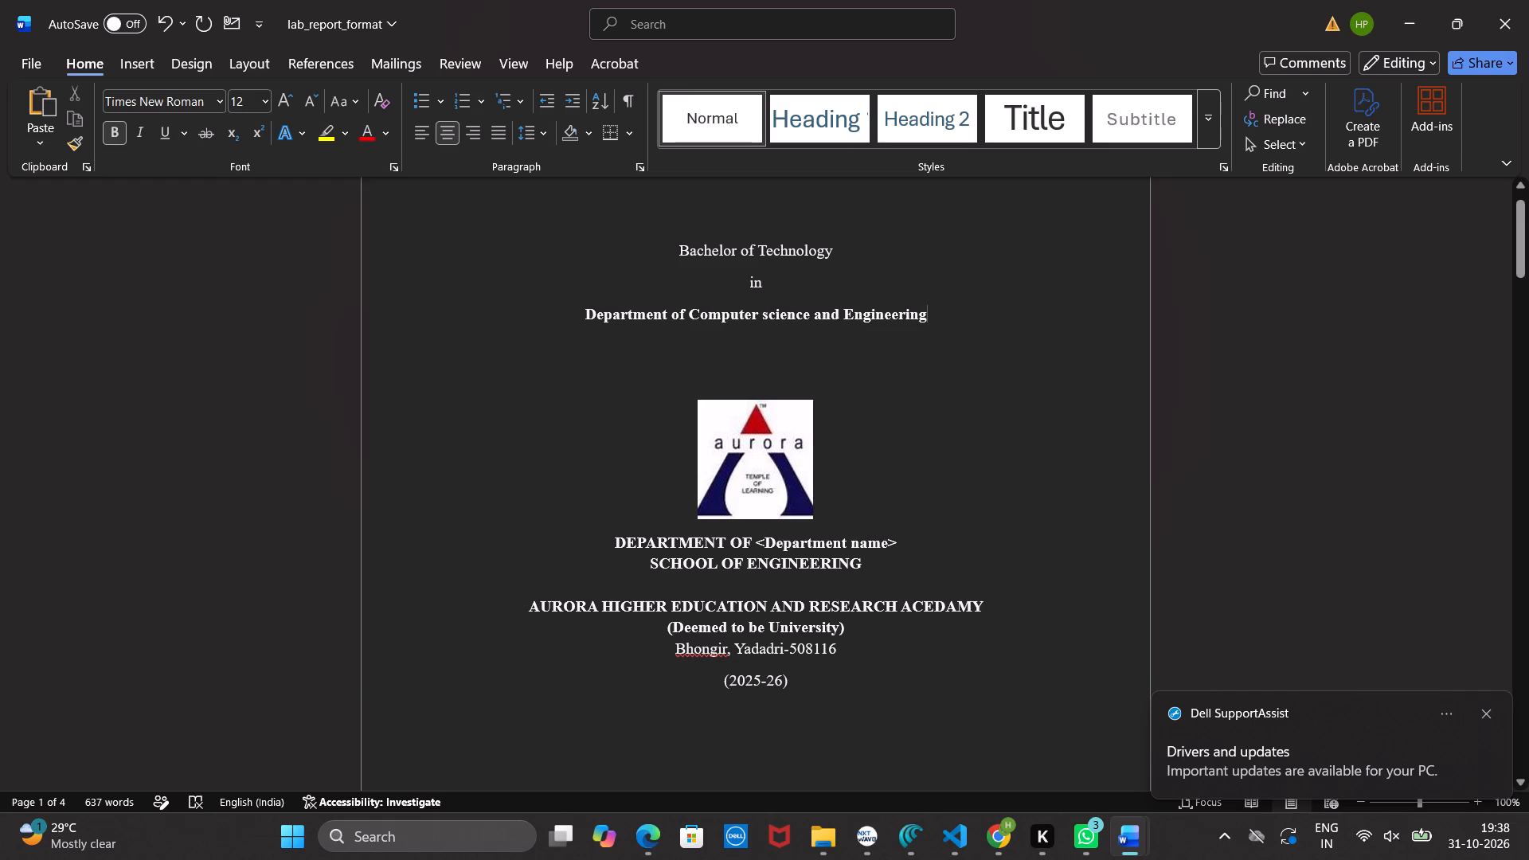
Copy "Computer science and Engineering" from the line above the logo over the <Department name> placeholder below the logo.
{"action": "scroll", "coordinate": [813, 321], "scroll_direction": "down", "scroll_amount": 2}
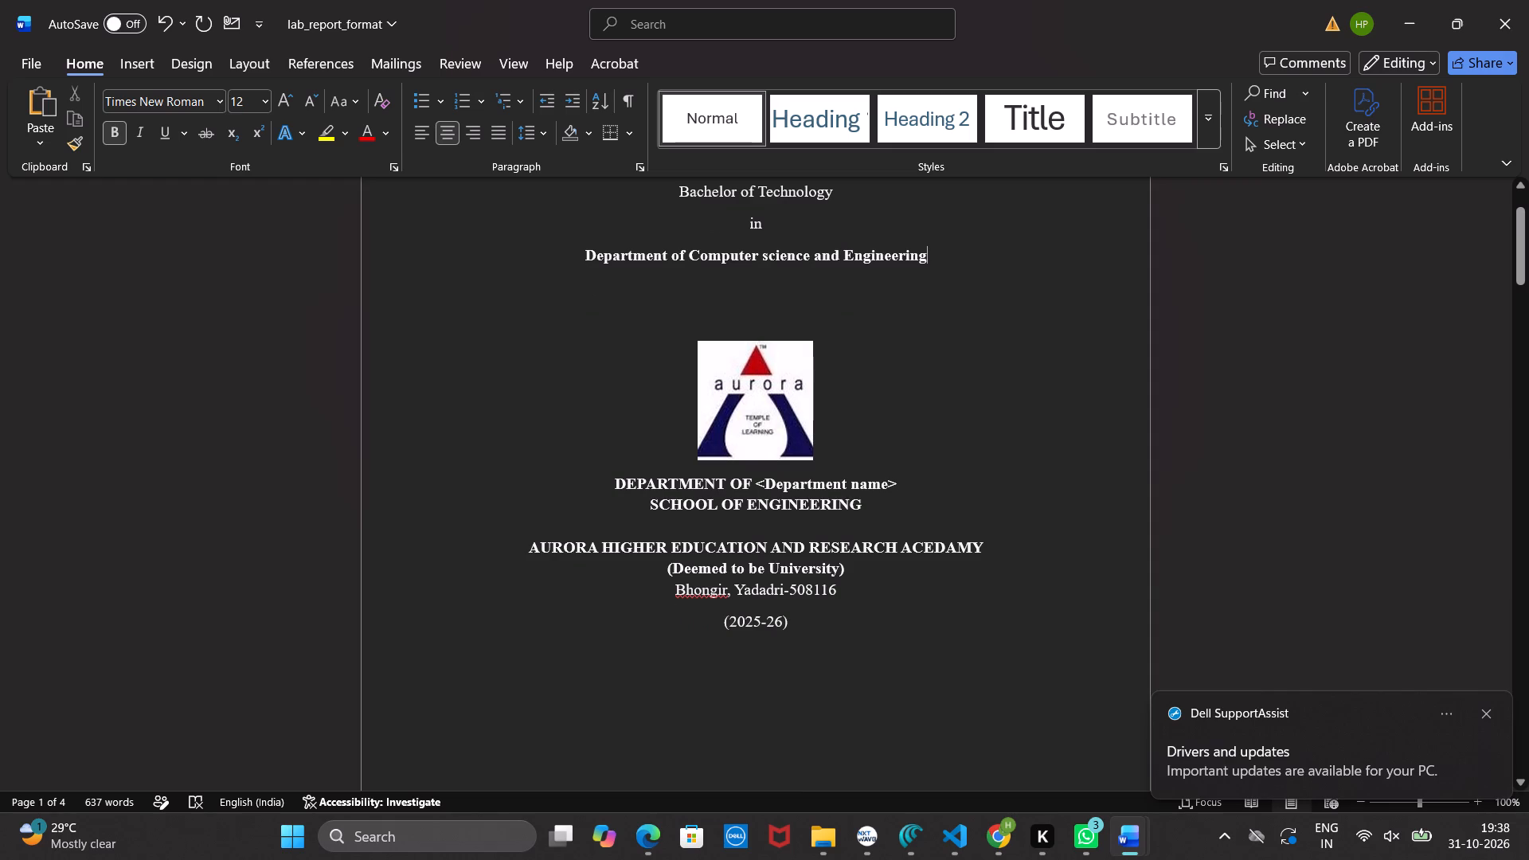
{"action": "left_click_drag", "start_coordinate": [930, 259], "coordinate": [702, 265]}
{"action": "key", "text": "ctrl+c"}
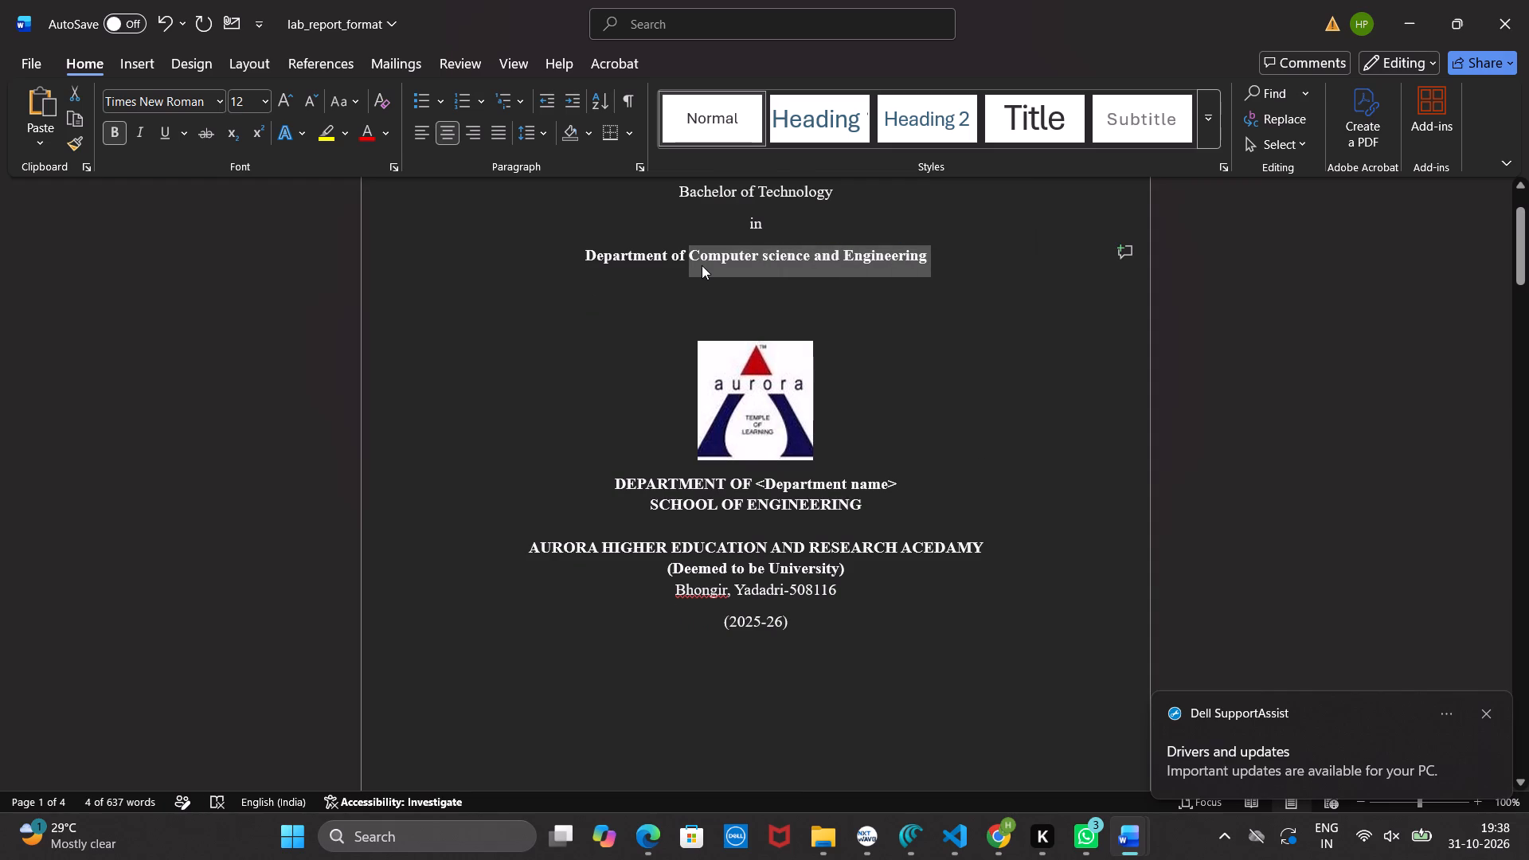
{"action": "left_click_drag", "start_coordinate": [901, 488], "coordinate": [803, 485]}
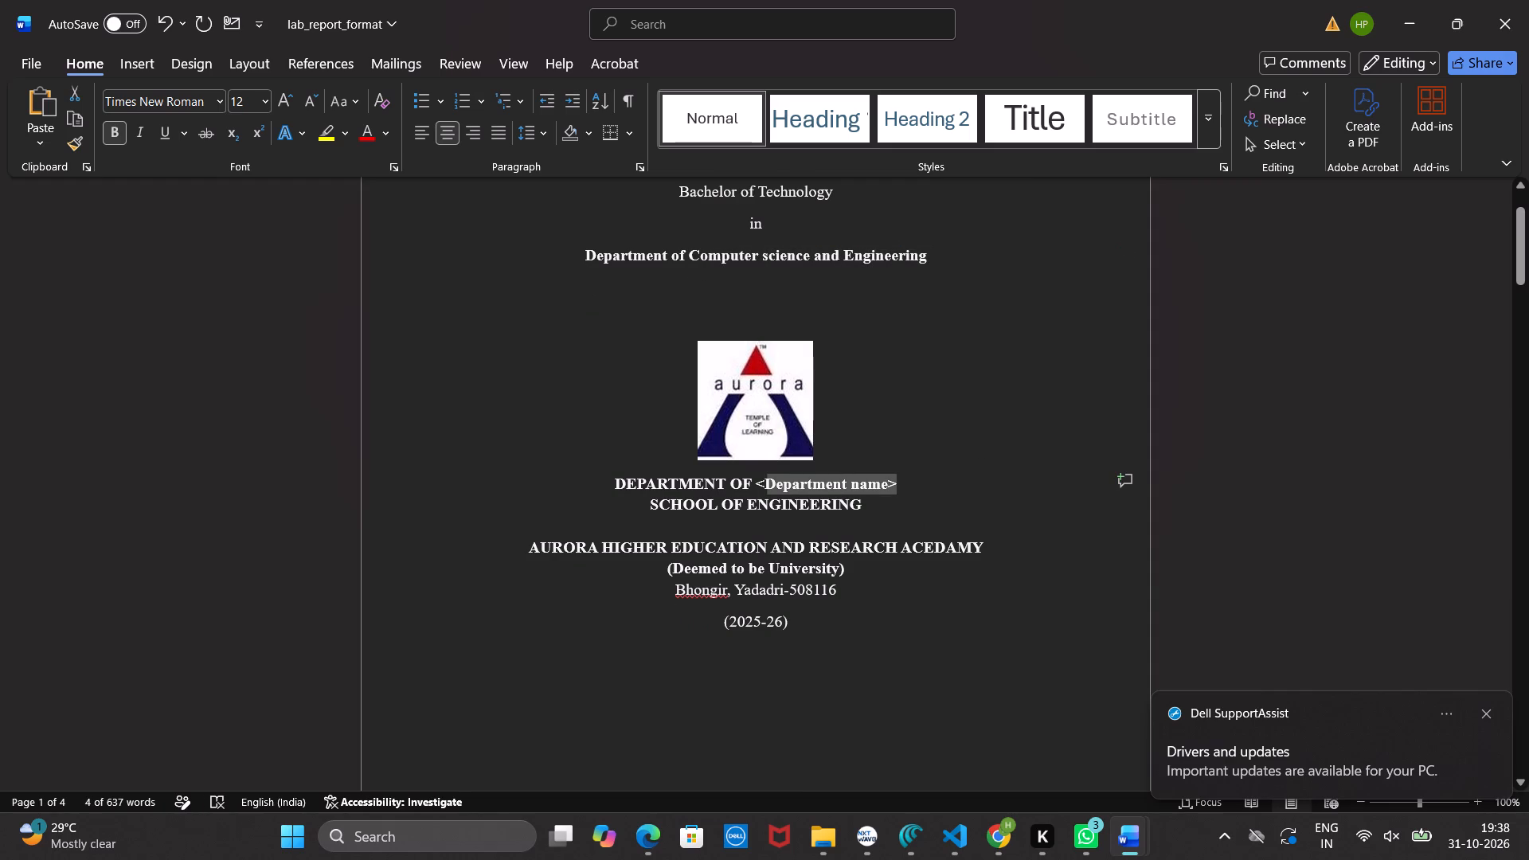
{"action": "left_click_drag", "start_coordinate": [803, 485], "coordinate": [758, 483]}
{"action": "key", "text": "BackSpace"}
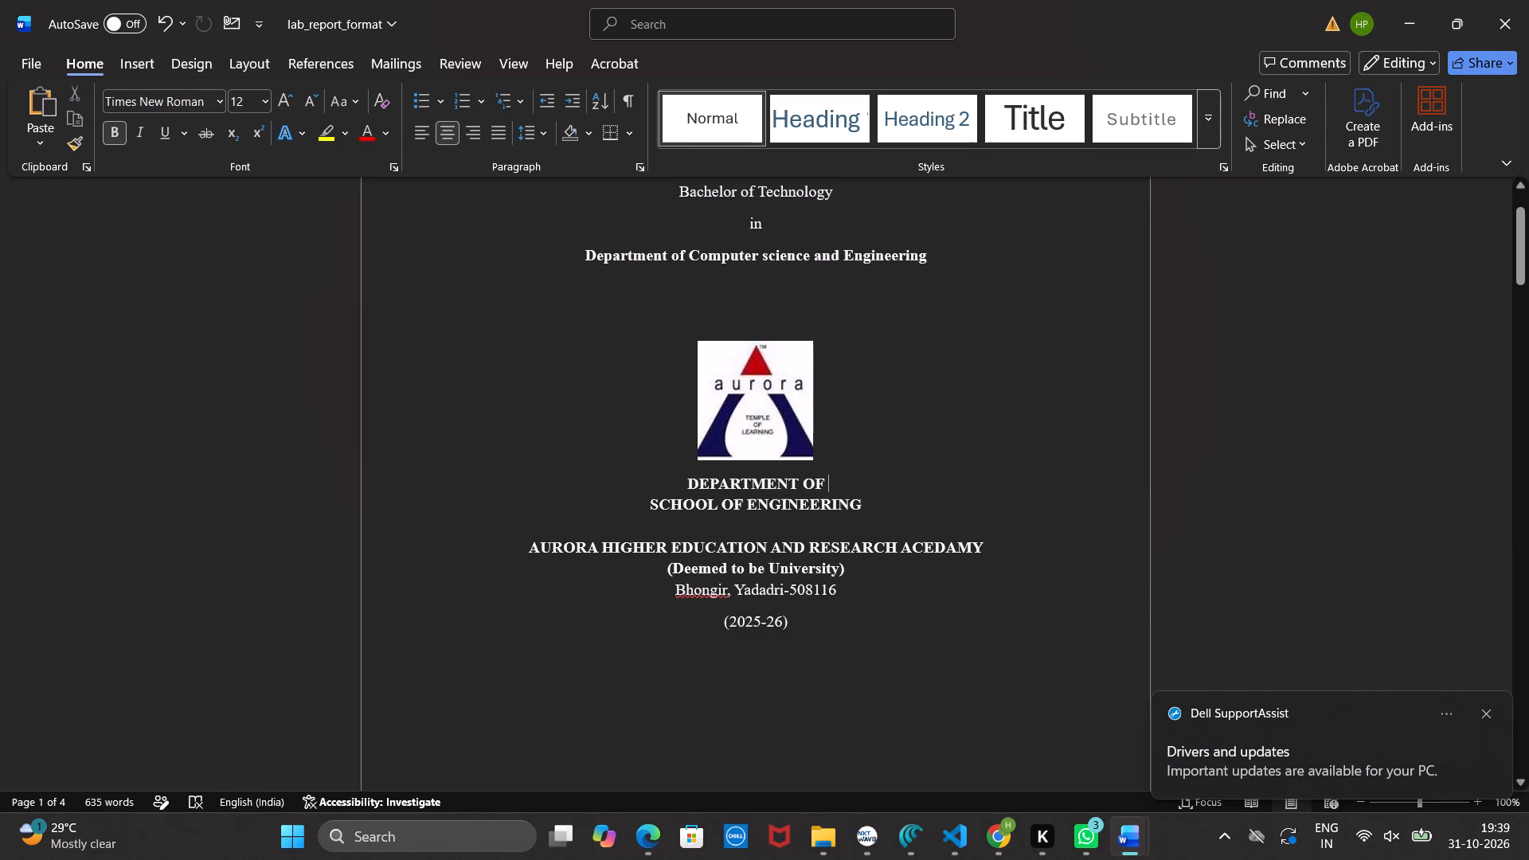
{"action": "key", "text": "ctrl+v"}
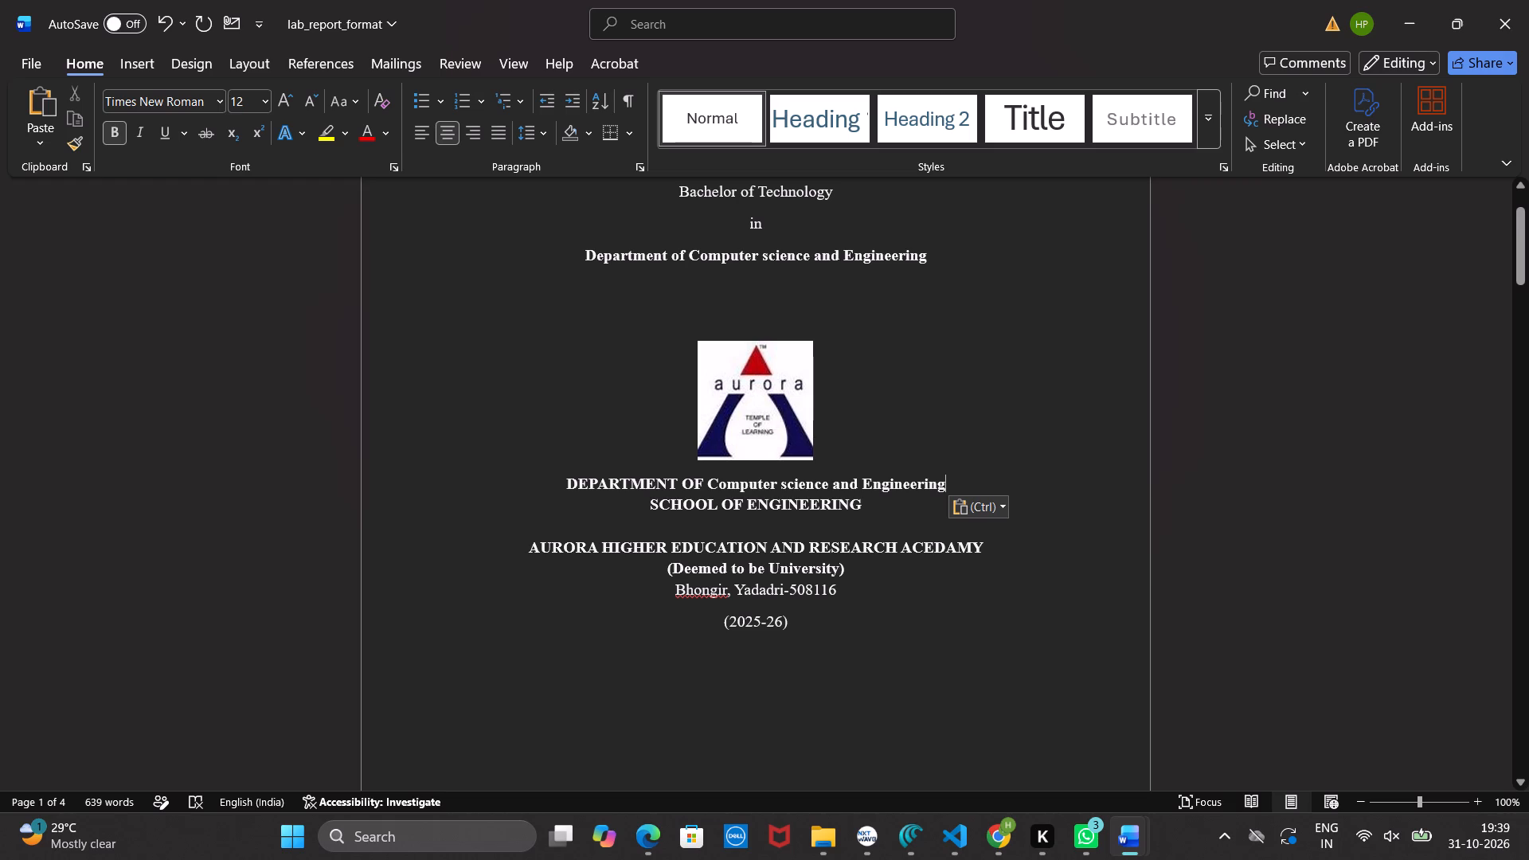
Make the department name below the logo read "COMPUTER SCIENCE AND ENGINEERING" in capitals, after "DEPARTMENT OF".
{"action": "left_click_drag", "start_coordinate": [701, 483], "coordinate": [675, 482]}
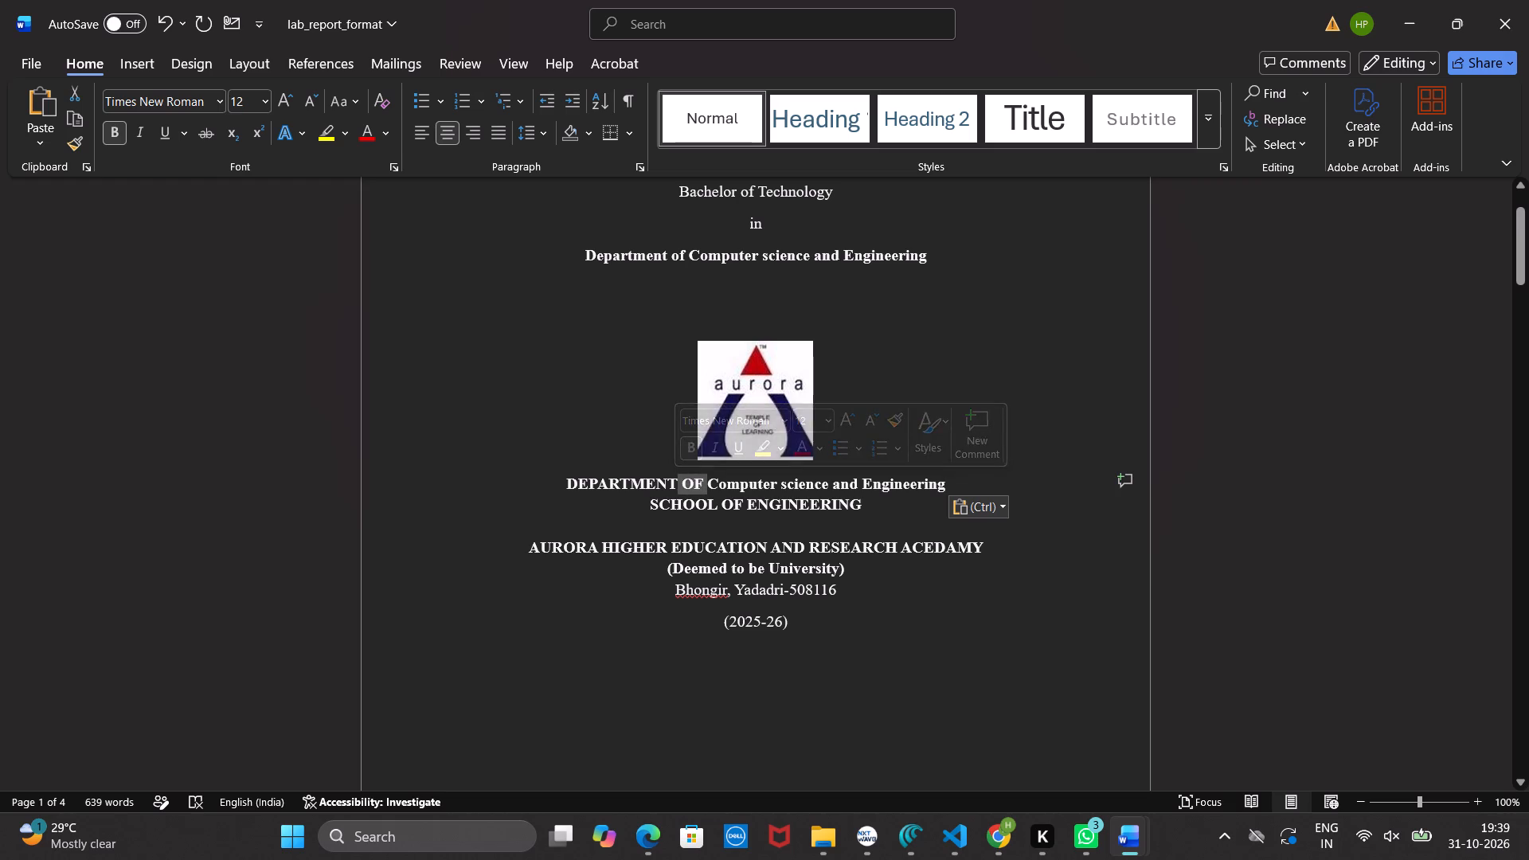
{"action": "left_click", "coordinate": [1070, 473]}
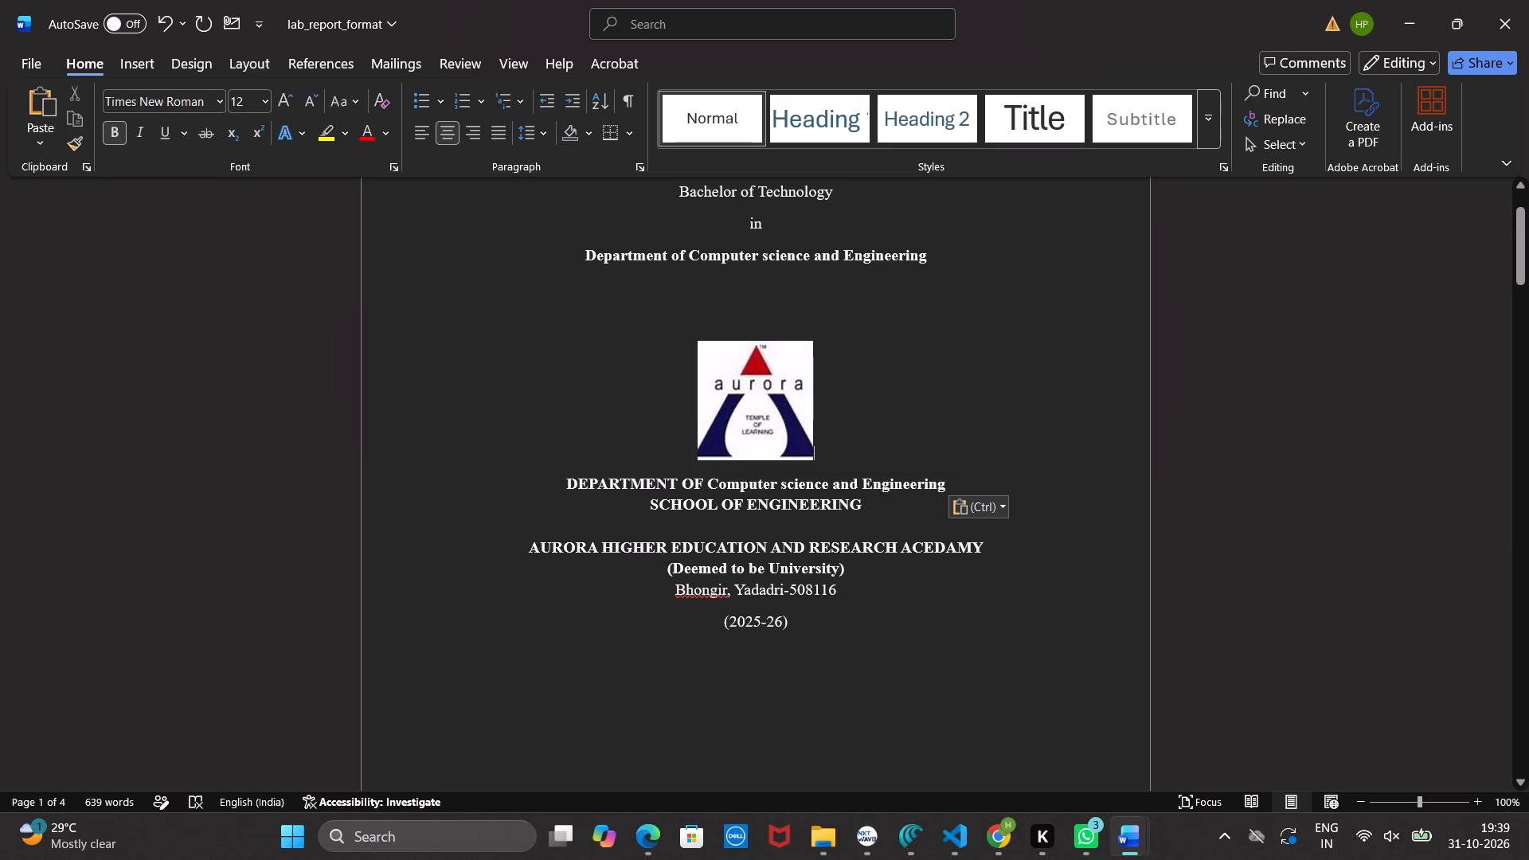
{"action": "left_click", "coordinate": [698, 482]}
{"action": "left_click_drag", "start_coordinate": [710, 487], "coordinate": [936, 487]}
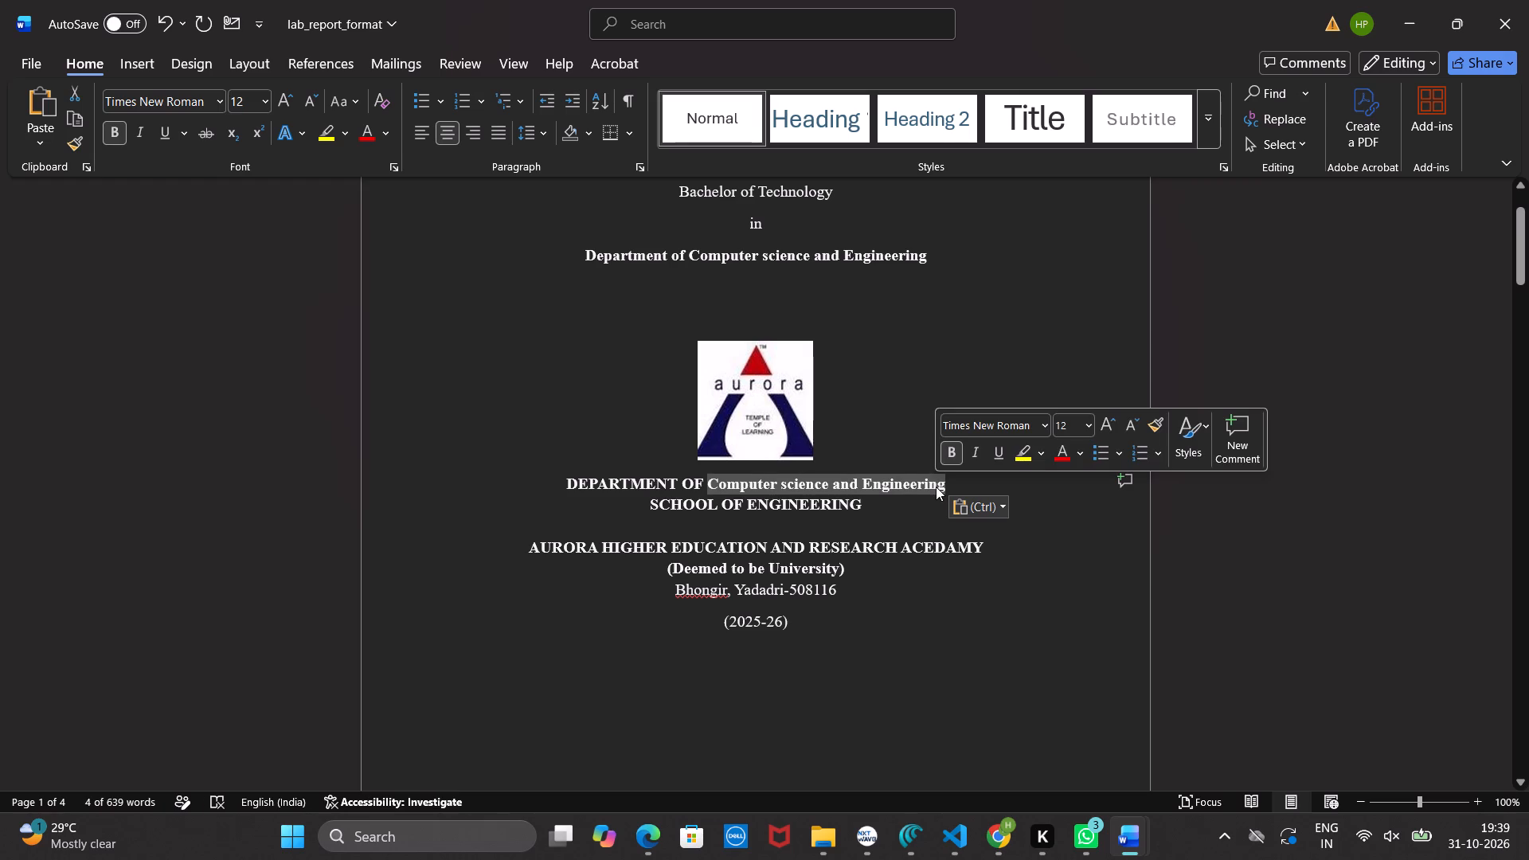
{"action": "key", "text": "BackSpace"}
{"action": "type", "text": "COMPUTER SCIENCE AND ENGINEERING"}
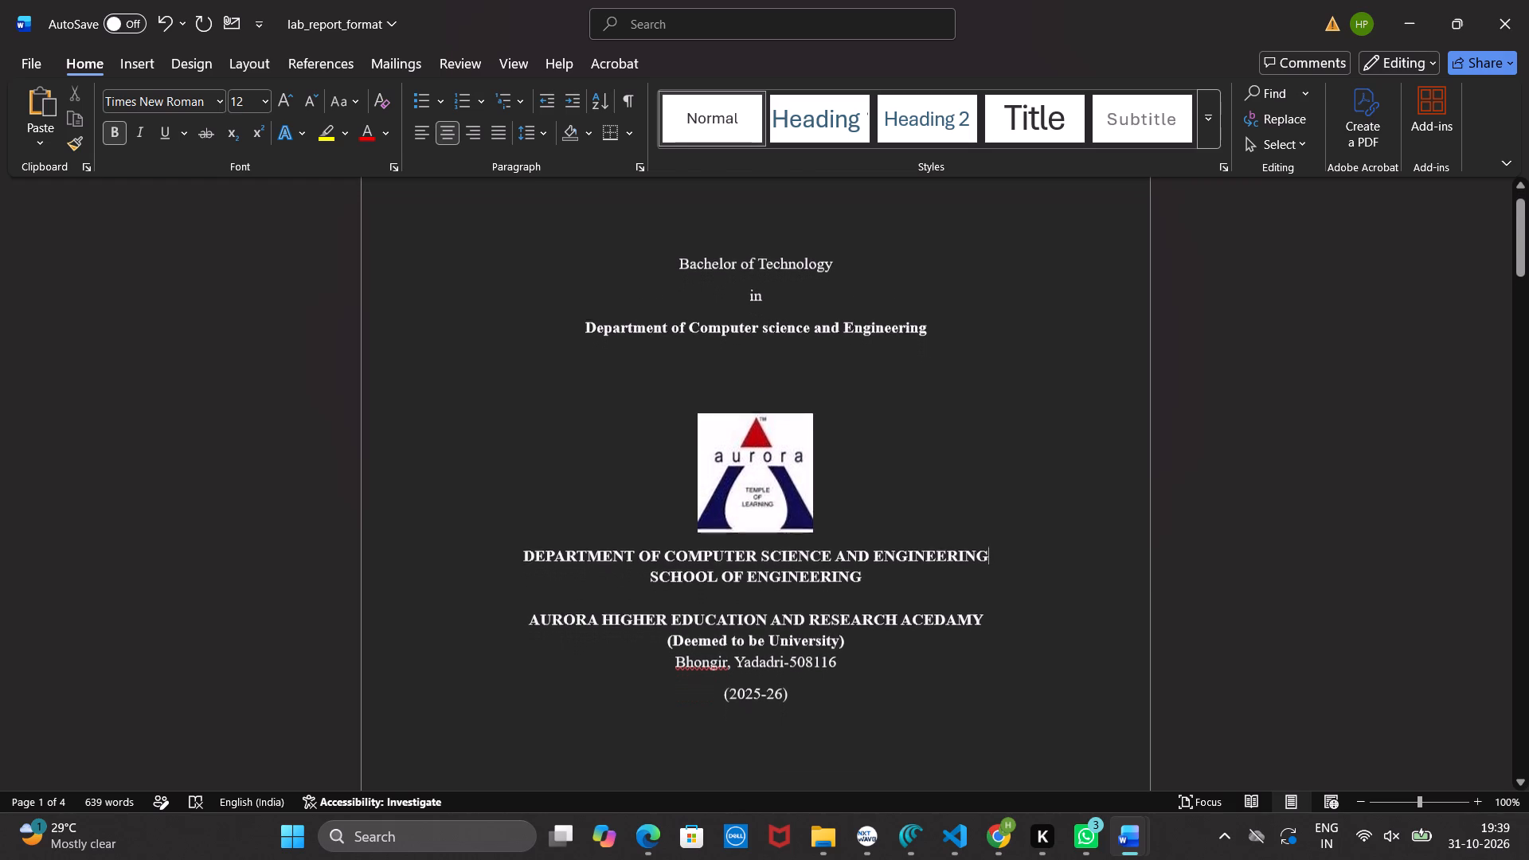
{"action": "scroll", "coordinate": [761, 491], "scroll_direction": "down", "scroll_amount": 1}
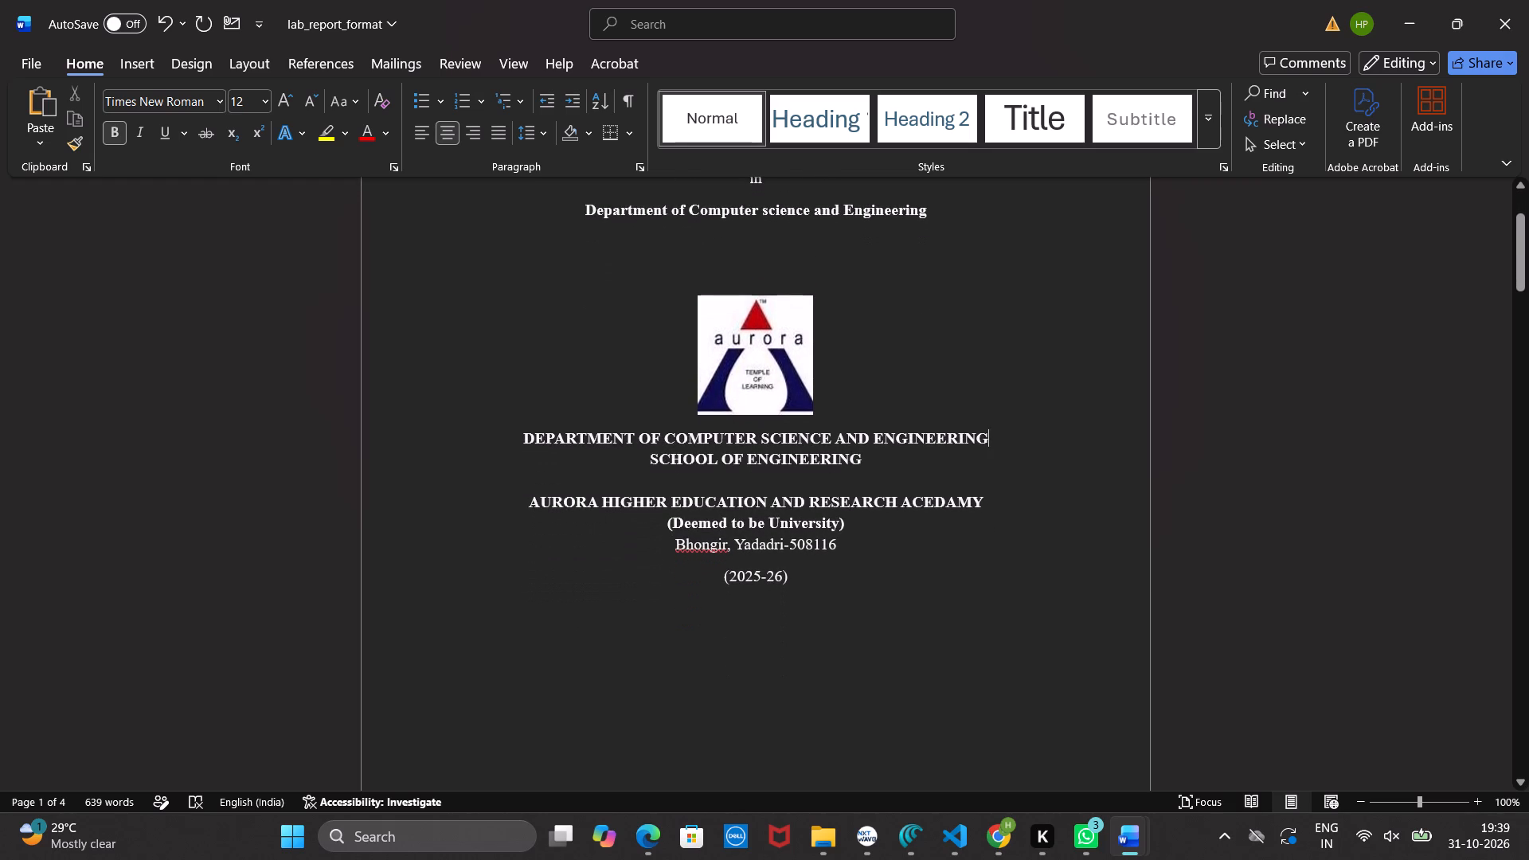
On the certificate page, replace the <Name of the student> placeholder with the student's name, followed by a space before "holding".
{"action": "scroll", "coordinate": [761, 491], "scroll_direction": "down", "scroll_amount": 3}
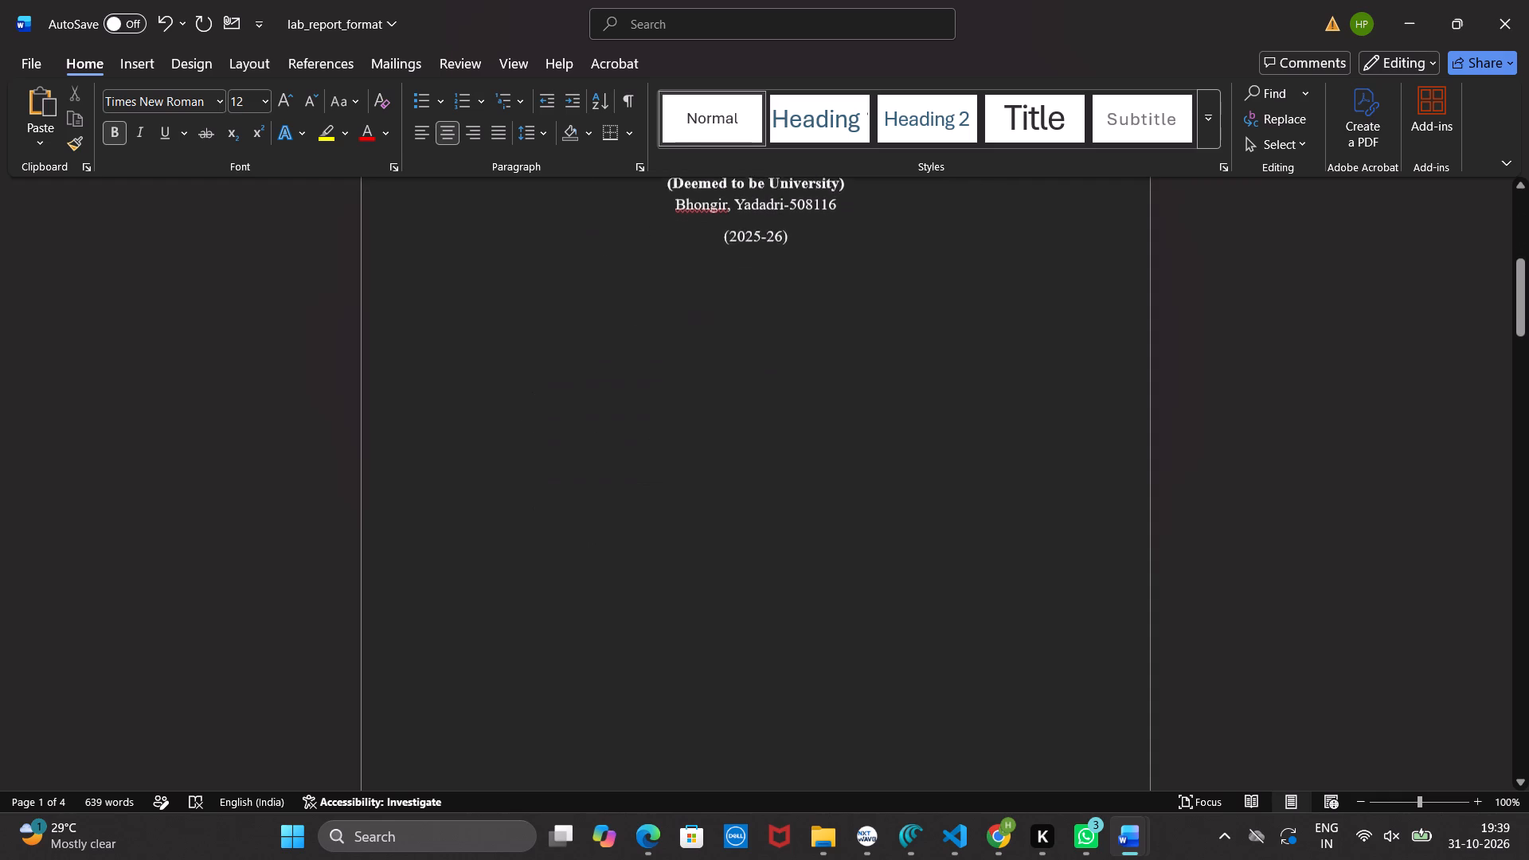
{"action": "scroll", "coordinate": [761, 491], "scroll_direction": "down", "scroll_amount": 4}
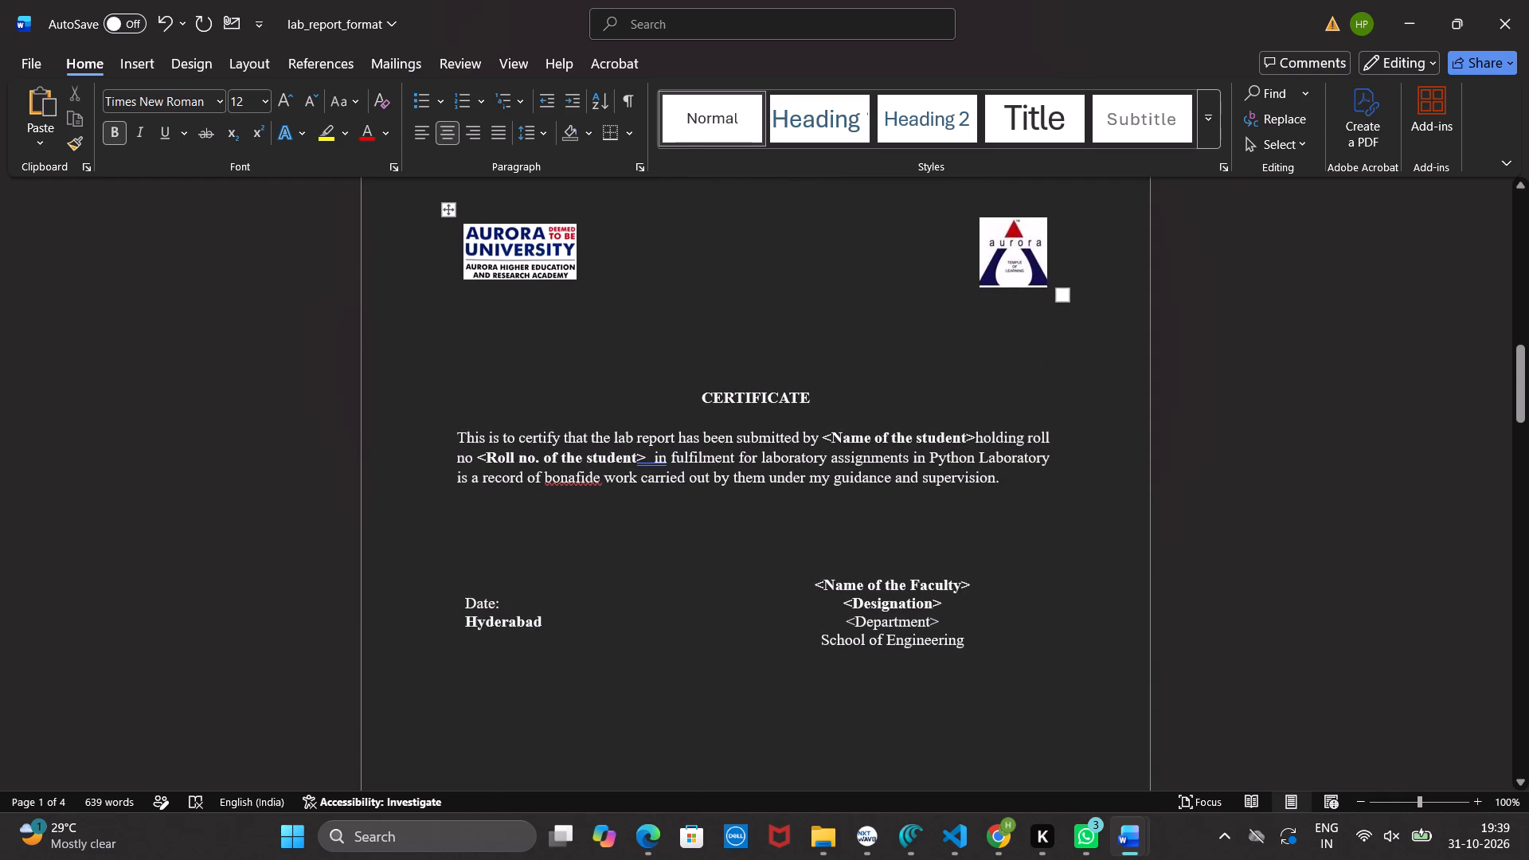
{"action": "left_click", "coordinate": [973, 436]}
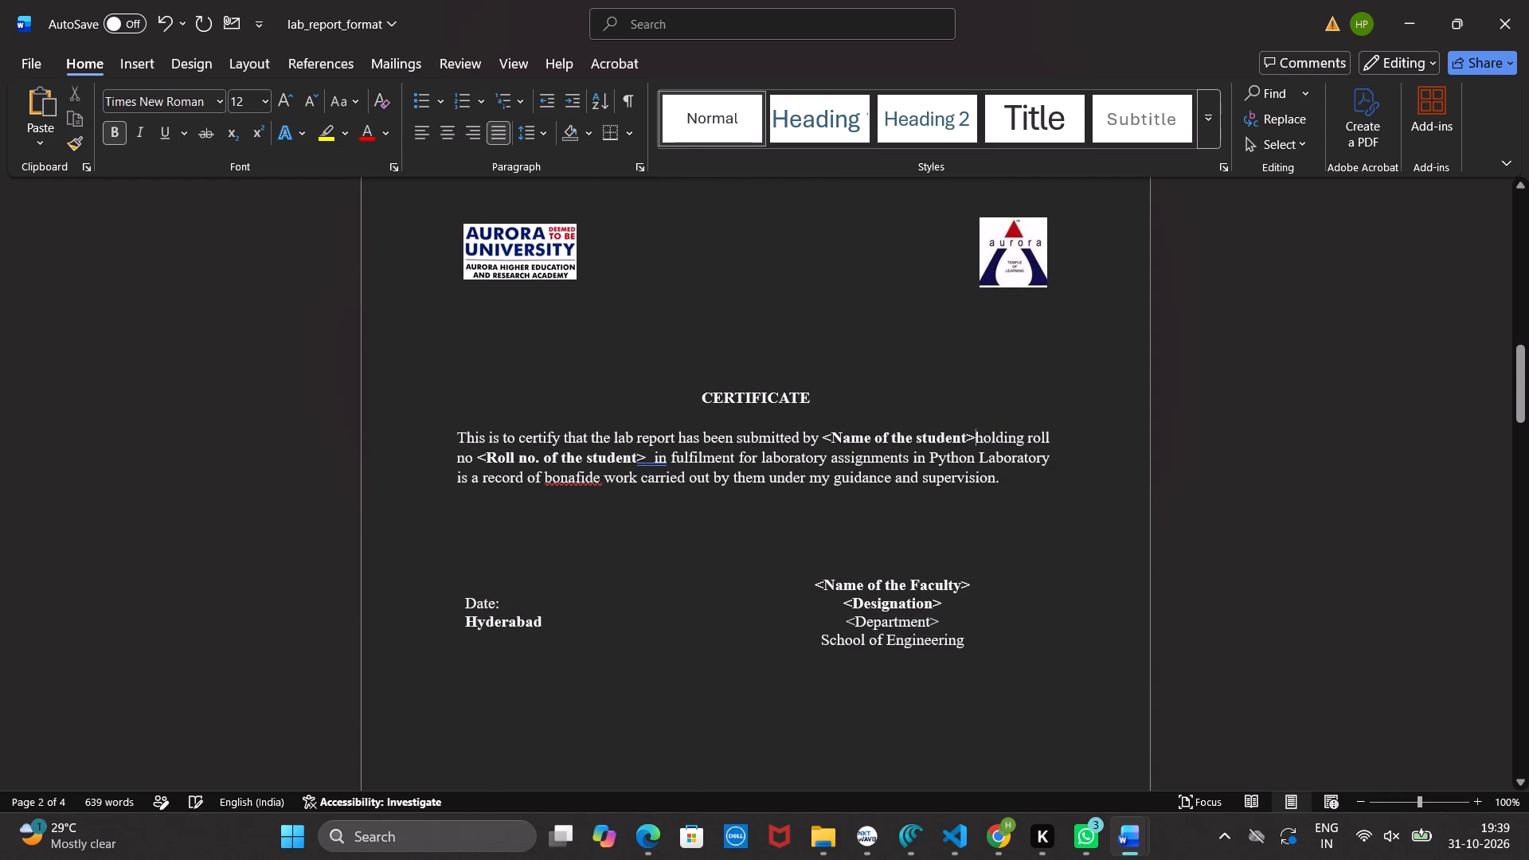
{"action": "key", "text": "BackSpace"}
{"action": "key", "text": "BackSpace"}
{"action": "key", "text": "BackSpace"}
{"action": "key", "text": "BackSpace"}
{"action": "key", "text": "BackSpace"}
{"action": "key", "text": "BackSpace"}
{"action": "key", "text": "BackSpace"}
{"action": "key", "text": "BackSpace"}
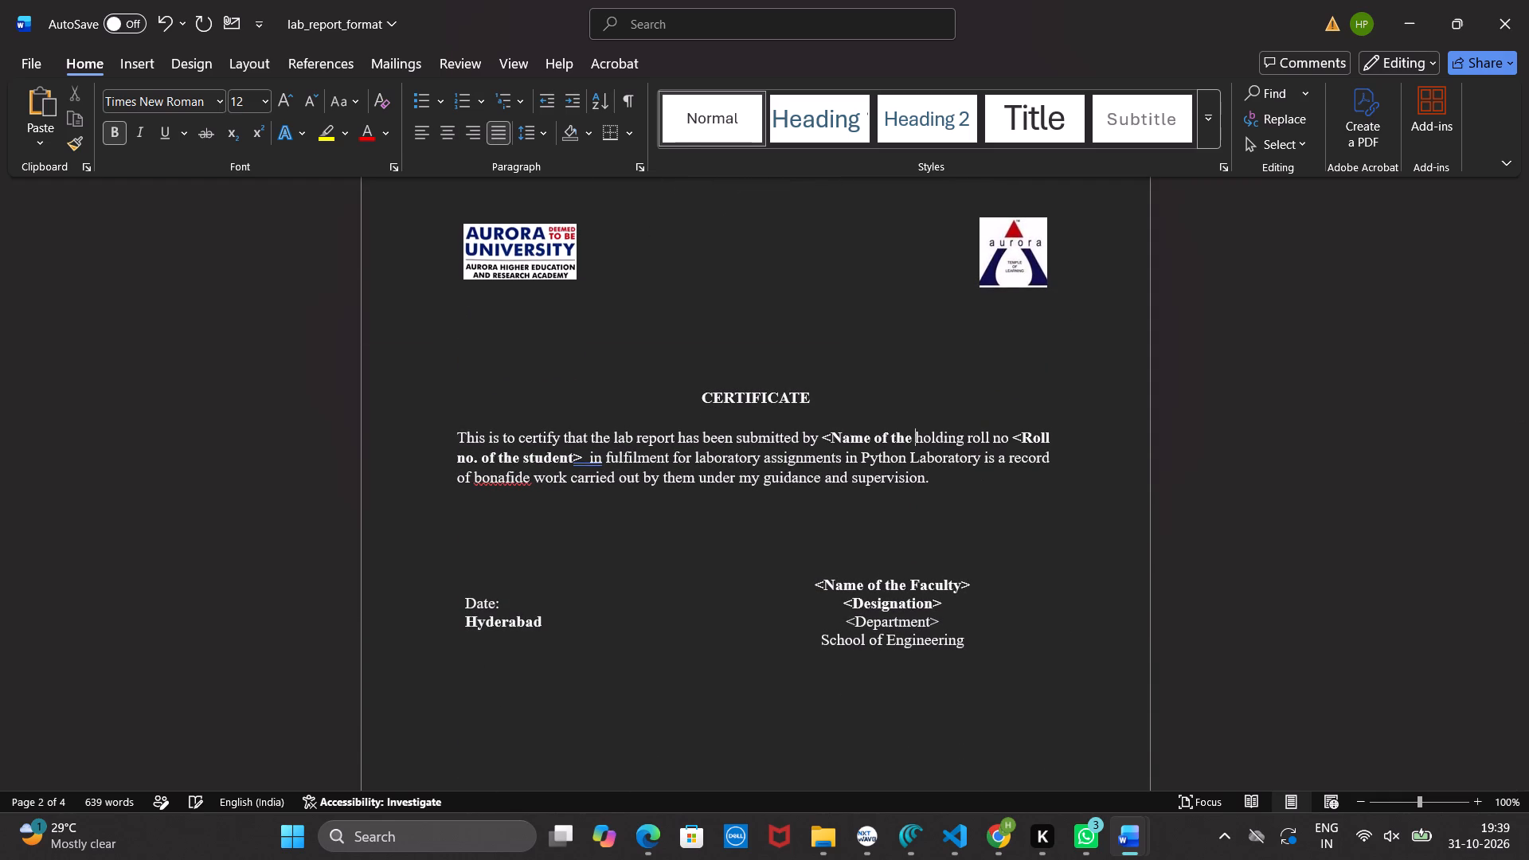
{"action": "key", "text": "BackSpace"}
{"action": "key", "text": "BackSpace"}
{"action": "key", "text": "BackSpace"}
{"action": "key", "text": "BackSpace"}
{"action": "key", "text": "BackSpace"}
{"action": "key", "text": "BackSpace"}
{"action": "key", "text": "BackSpace"}
{"action": "key", "text": "BackSpace"}
{"action": "key", "text": "BackSpace"}
{"action": "key", "text": "BackSpace"}
{"action": "key", "text": "BackSpace"}
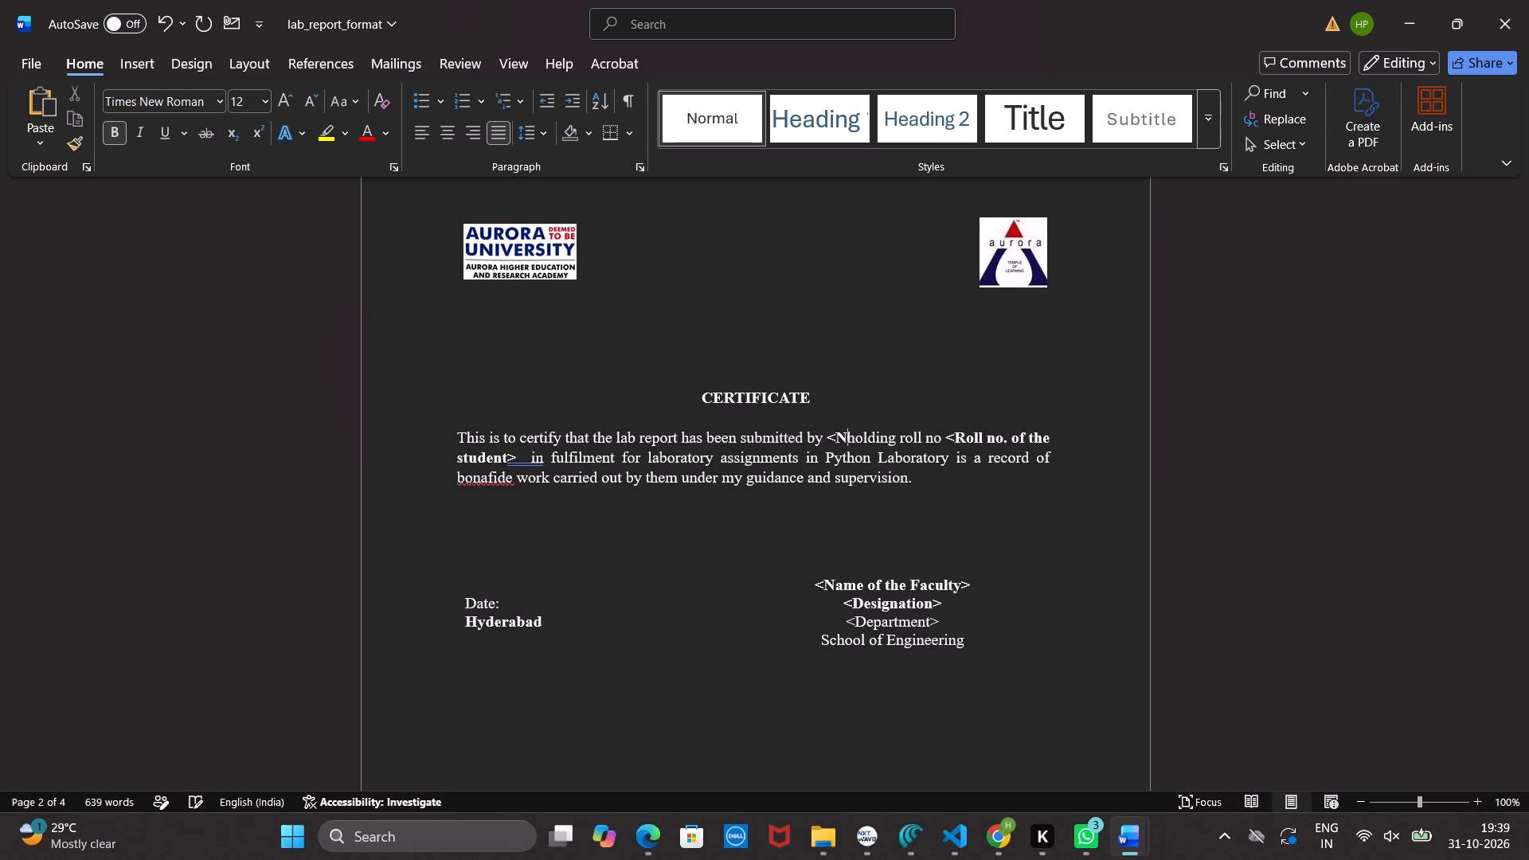
{"action": "key", "text": "BackSpace"}
{"action": "key", "text": "BackSpace"}
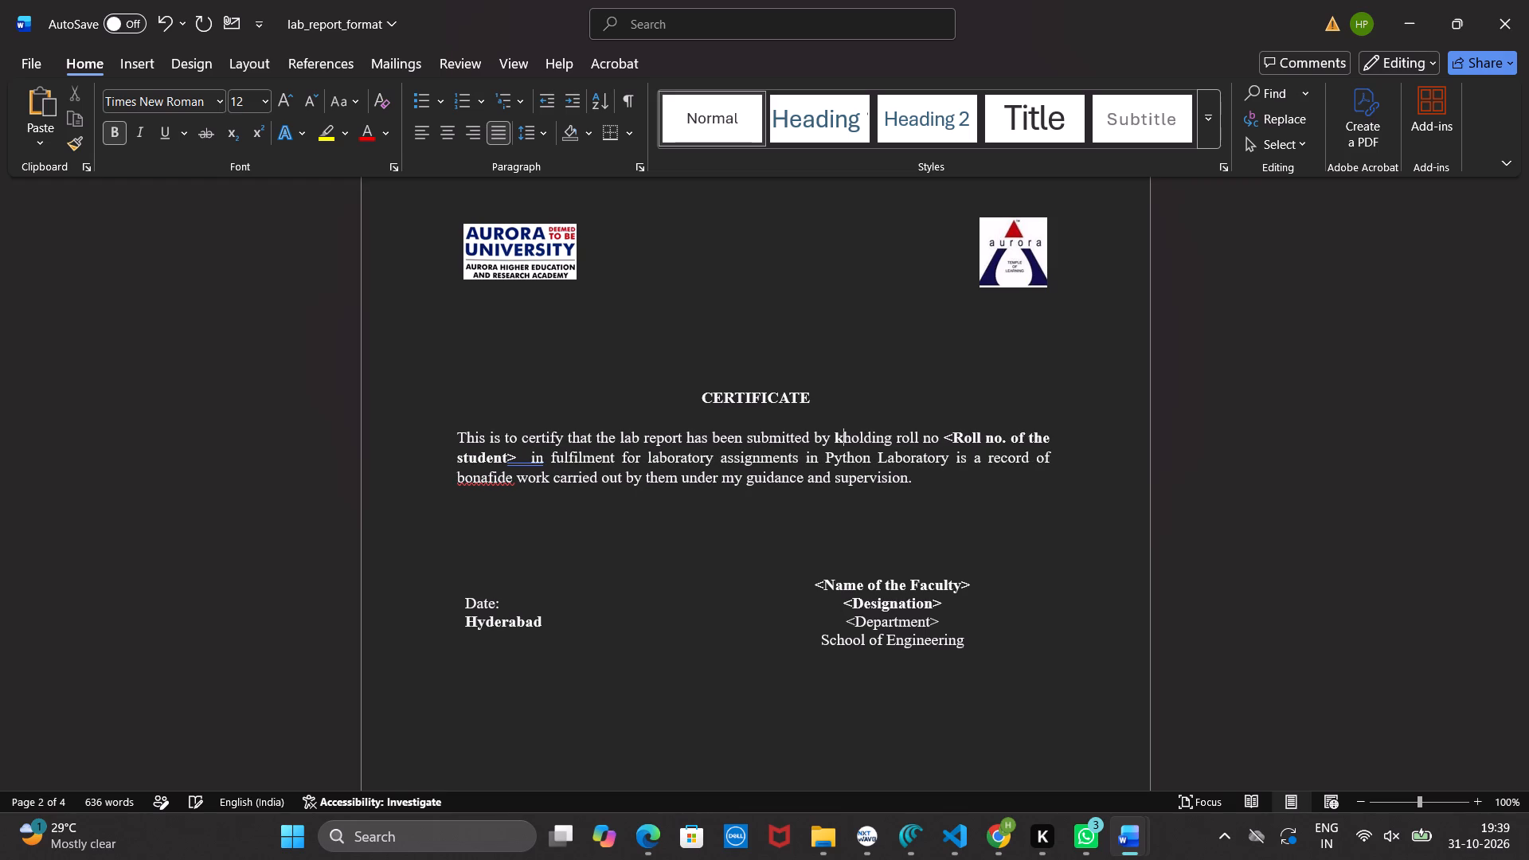
{"action": "key", "text": "BackSpace"}
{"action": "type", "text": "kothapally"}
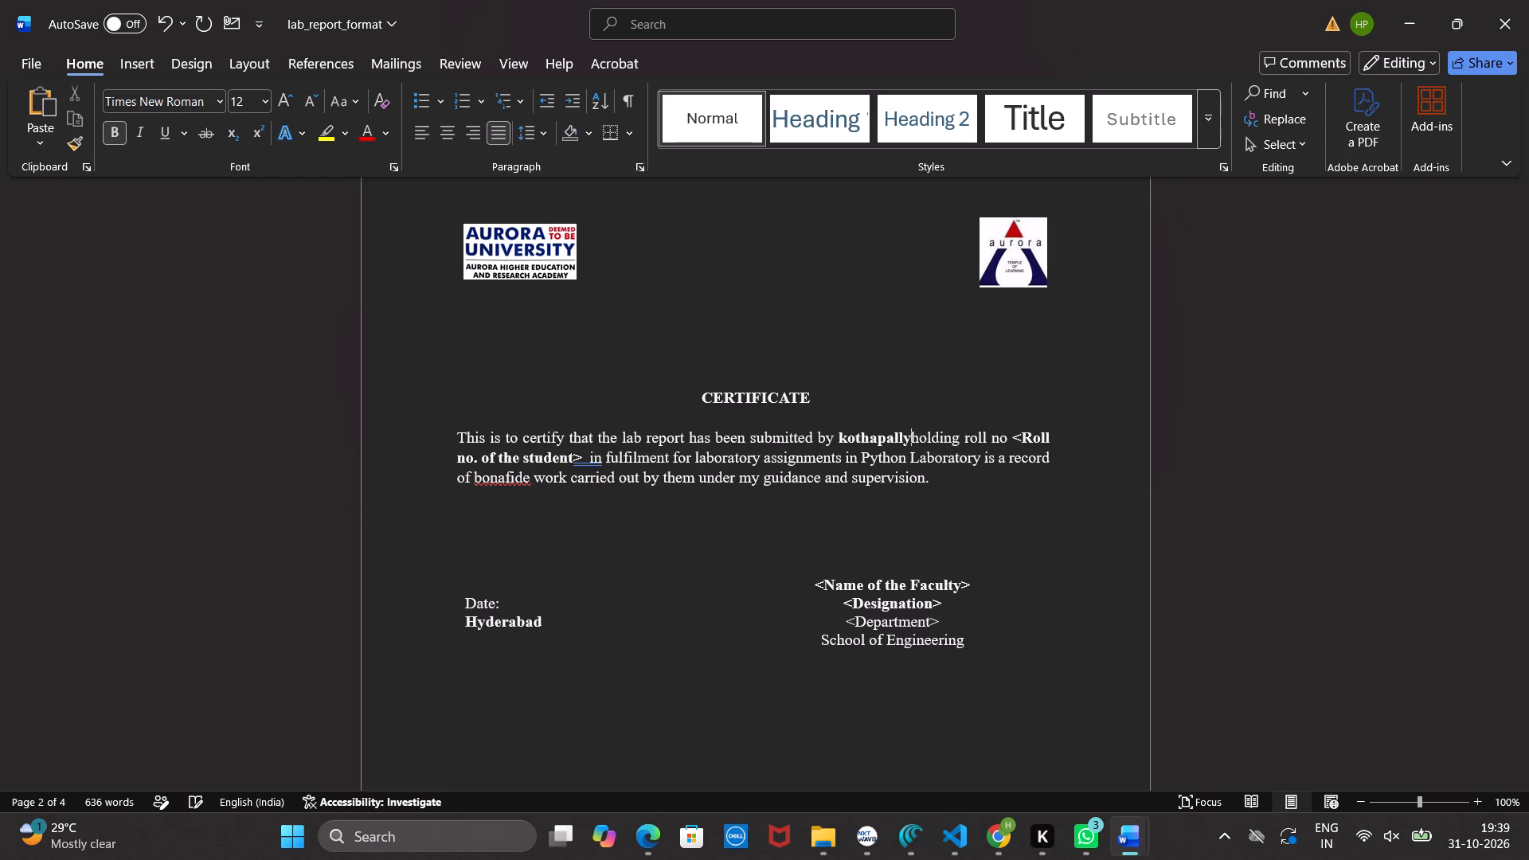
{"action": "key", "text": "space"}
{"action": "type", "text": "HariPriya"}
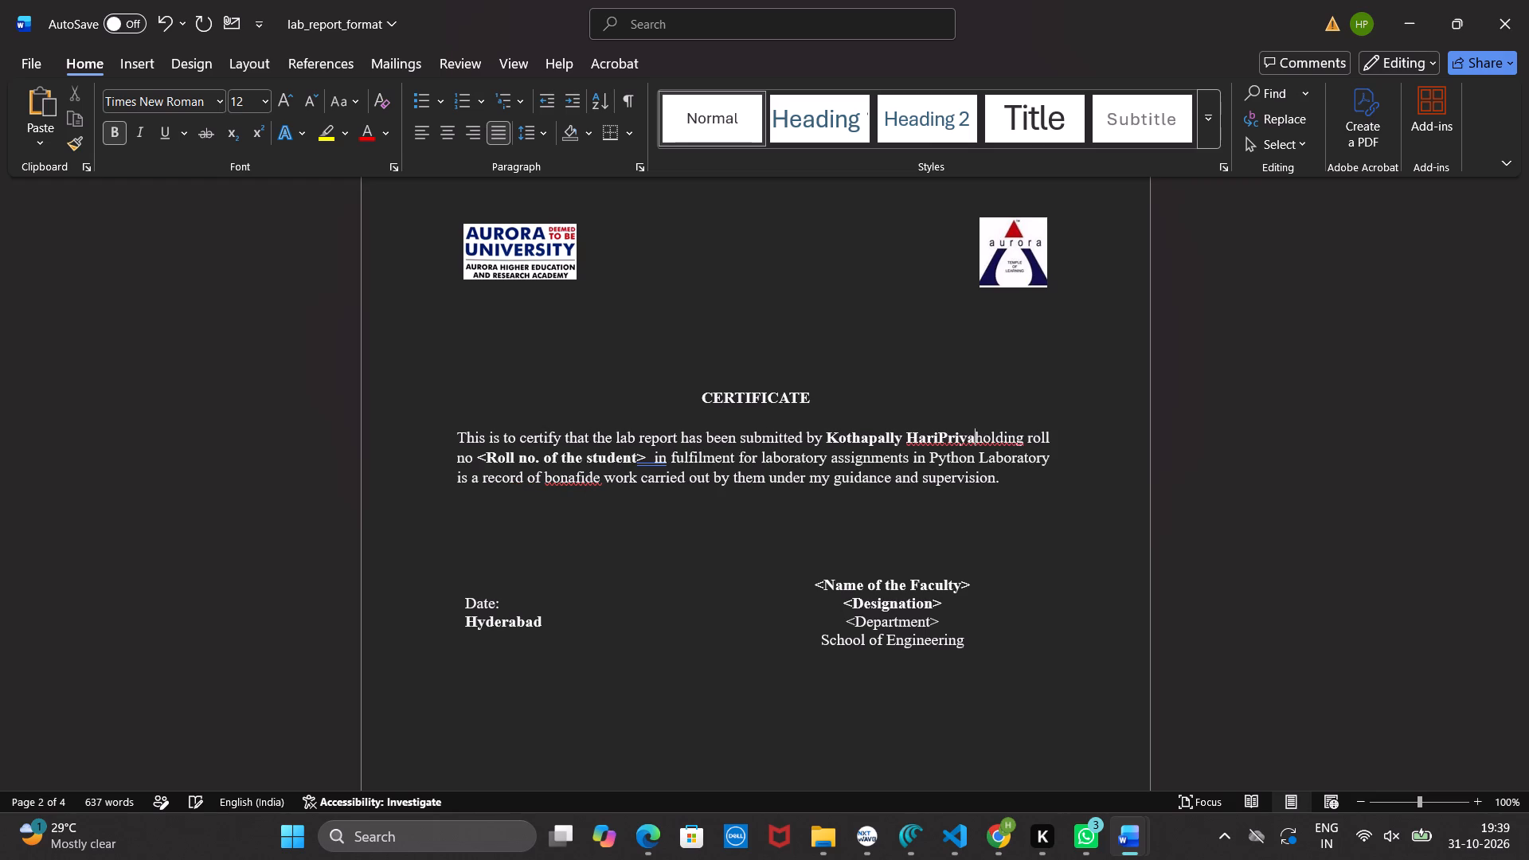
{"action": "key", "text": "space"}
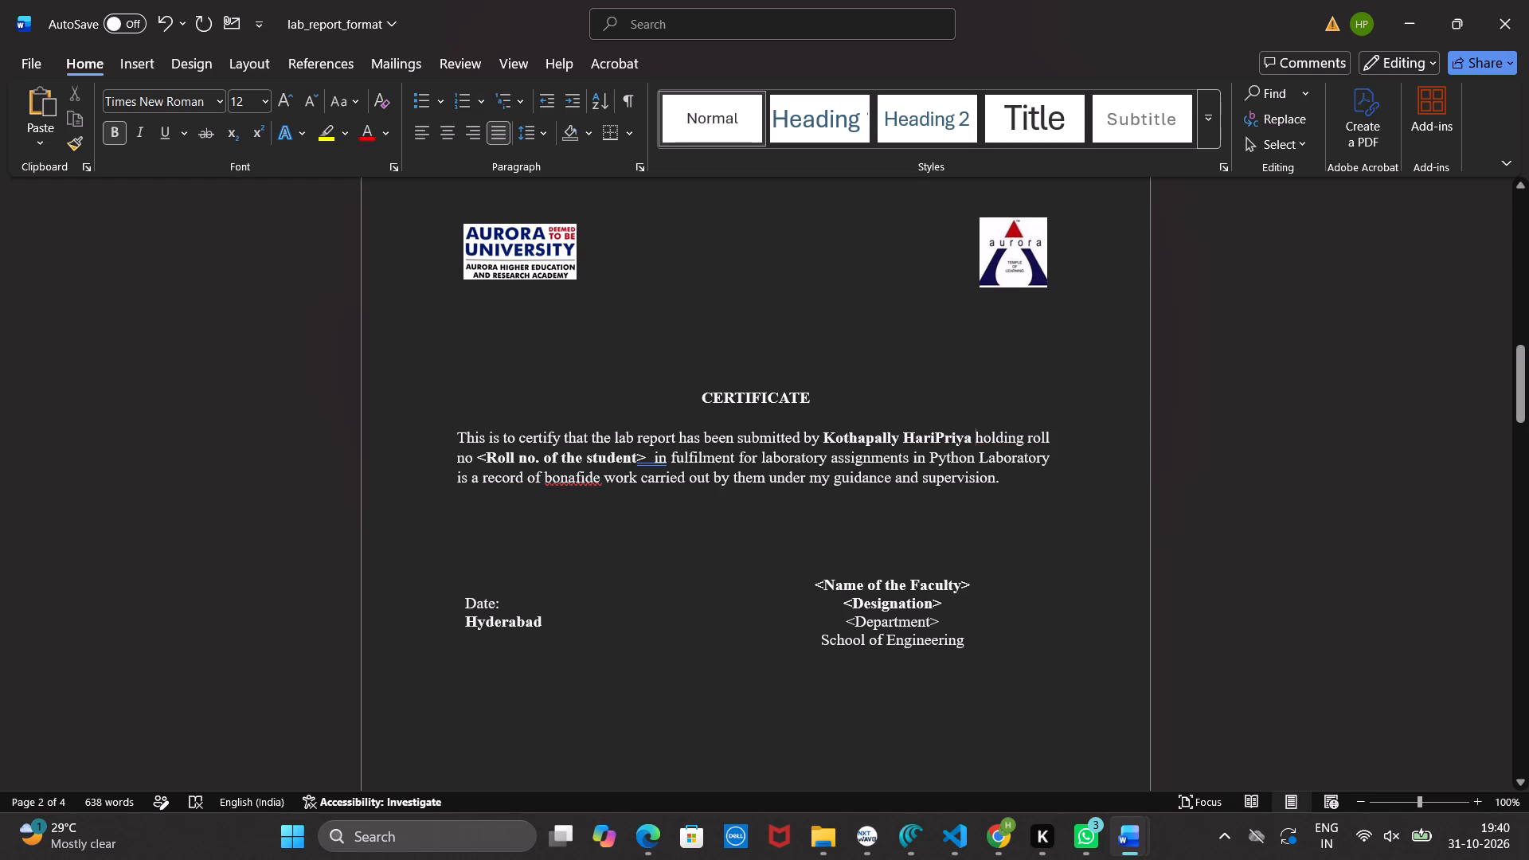
Replace the <Roll no. of the student> placeholder in the certificate paragraph with the student's roll number.
{"action": "left_click", "coordinate": [642, 451]}
{"action": "key", "text": "BackSpace"}
{"action": "key", "text": "BackSpace"}
{"action": "key", "text": "BackSpace"}
{"action": "key", "text": "BackSpace"}
{"action": "key", "text": "BackSpace"}
{"action": "key", "text": "BackSpace"}
{"action": "key", "text": "BackSpace"}
{"action": "key", "text": "BackSpace"}
{"action": "key", "text": "BackSpace"}
{"action": "key", "text": "BackSpace"}
{"action": "key", "text": "BackSpace"}
{"action": "key", "text": "BackSpace"}
{"action": "key", "text": "BackSpace"}
{"action": "key", "text": "BackSpace"}
{"action": "key", "text": "BackSpace"}
{"action": "key", "text": "BackSpace"}
{"action": "key", "text": "BackSpace"}
{"action": "key", "text": "BackSpace"}
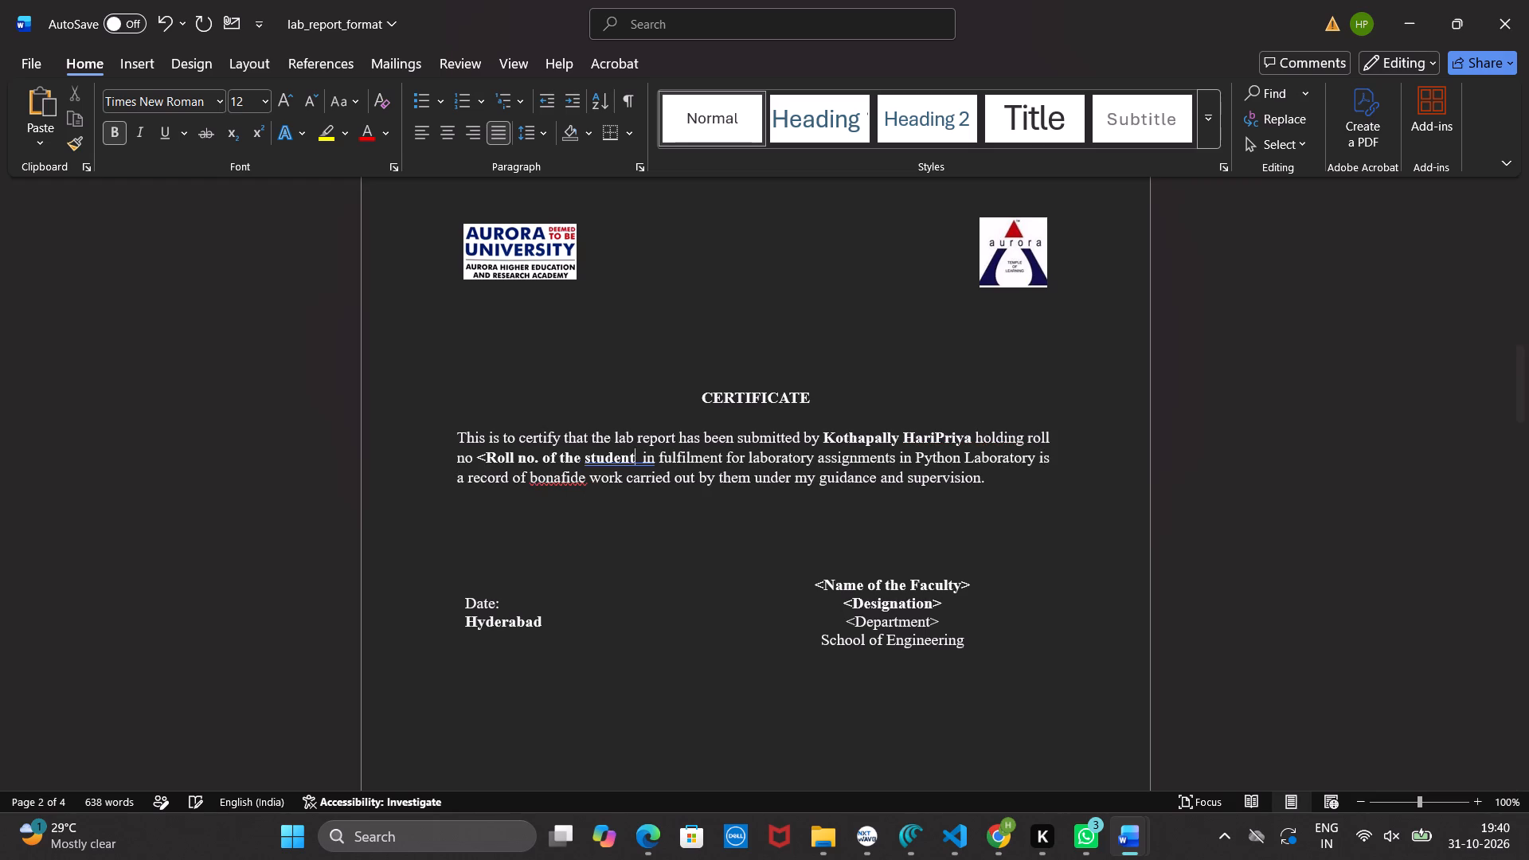
{"action": "key", "text": "BackSpace"}
{"action": "key", "text": "BackSpace"}
{"action": "key", "text": "BackSpace"}
{"action": "key", "text": "BackSpace"}
{"action": "key", "text": "BackSpace"}
{"action": "key", "text": "BackSpace"}
{"action": "key", "text": "BackSpace"}
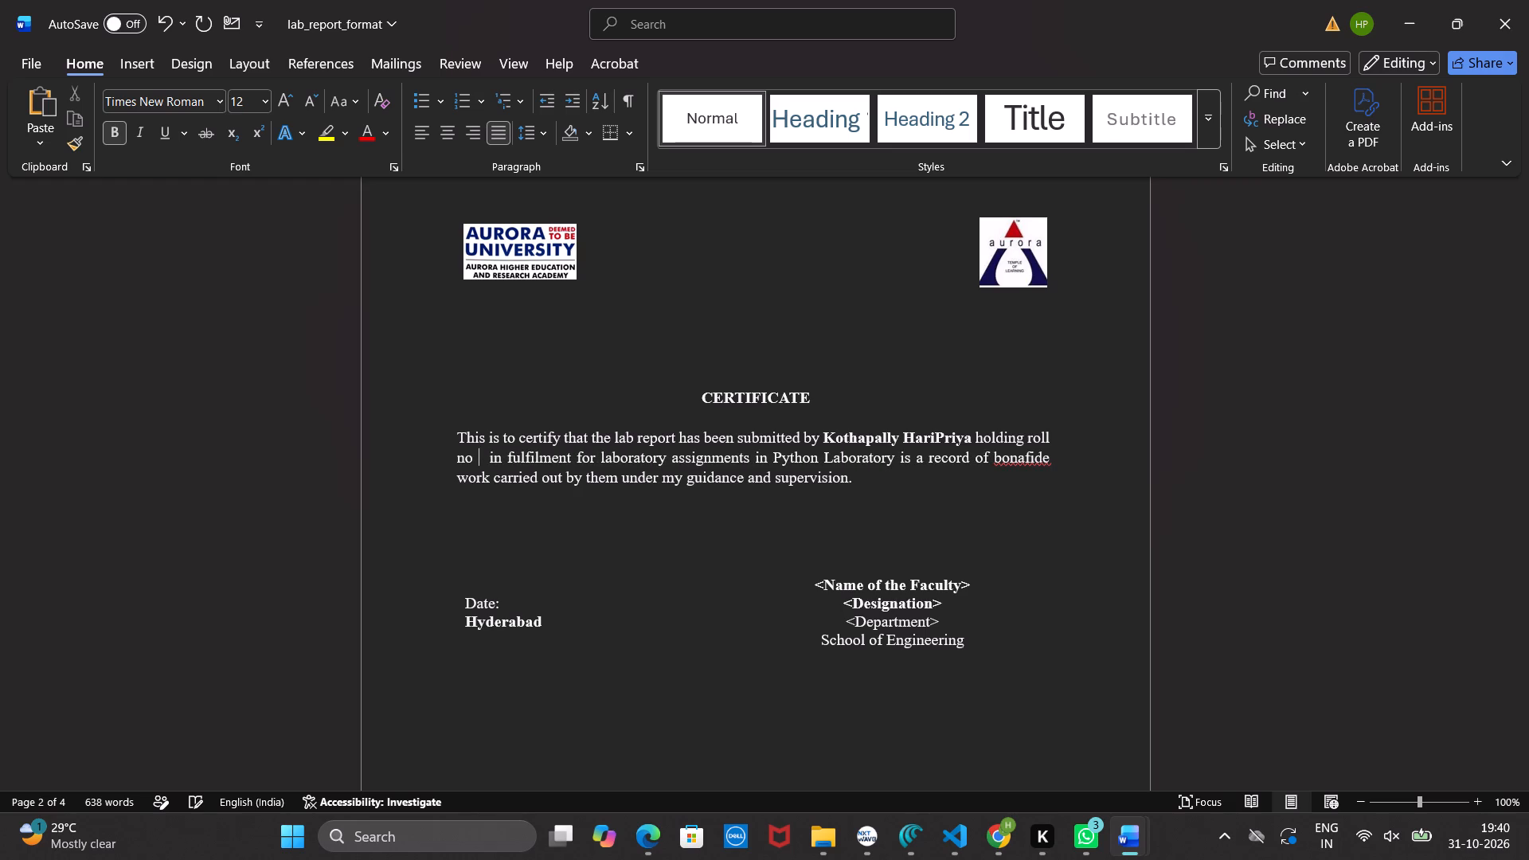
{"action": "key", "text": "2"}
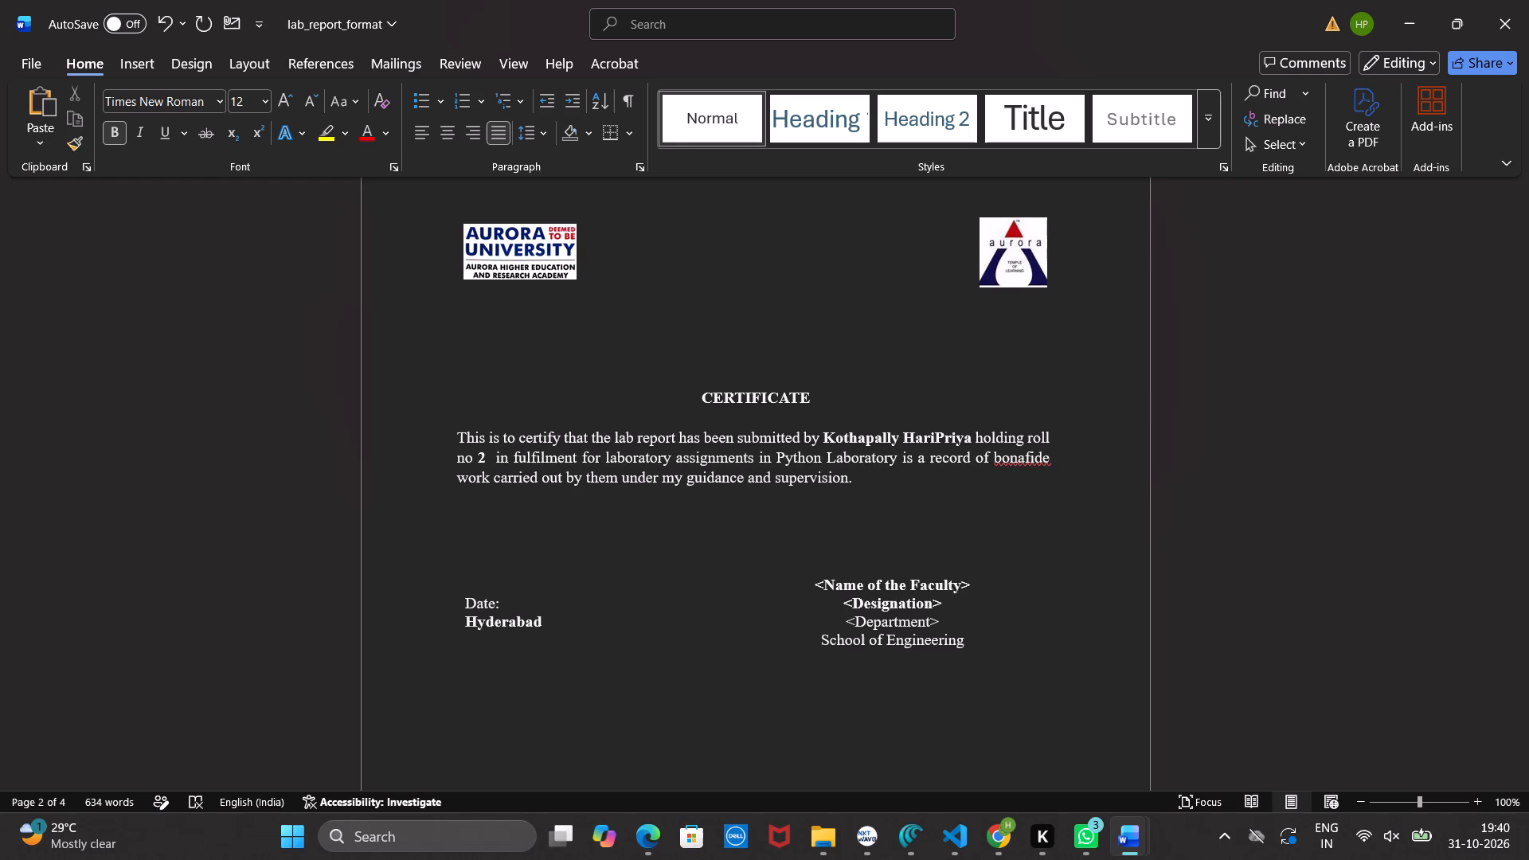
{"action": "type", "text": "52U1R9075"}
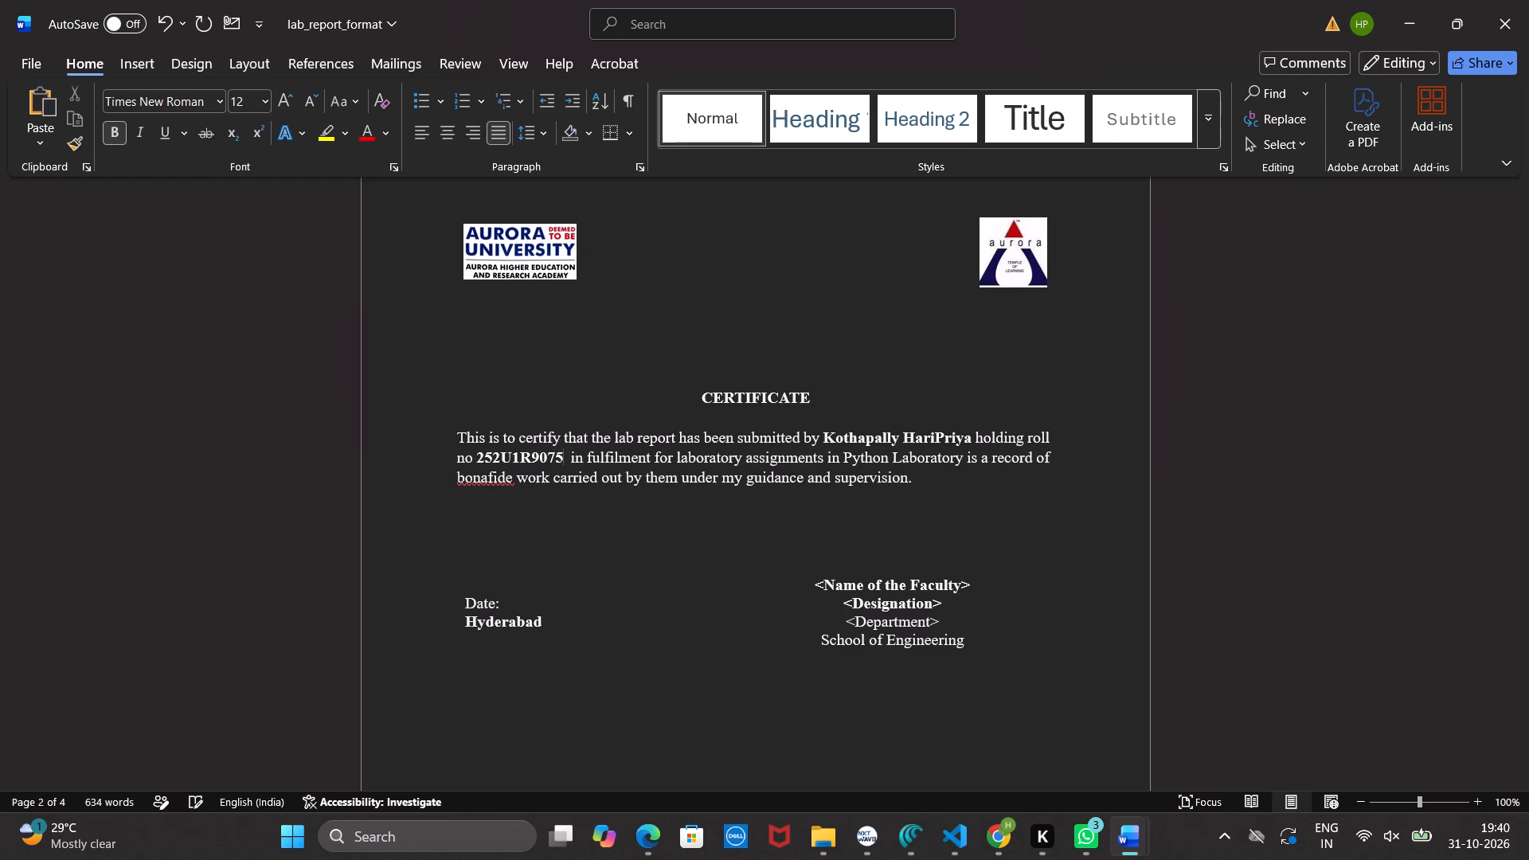
Replace the <Name of the Faculty> placeholder in the certificate's signature block with the faculty member's name.
{"action": "left_click", "coordinate": [980, 584]}
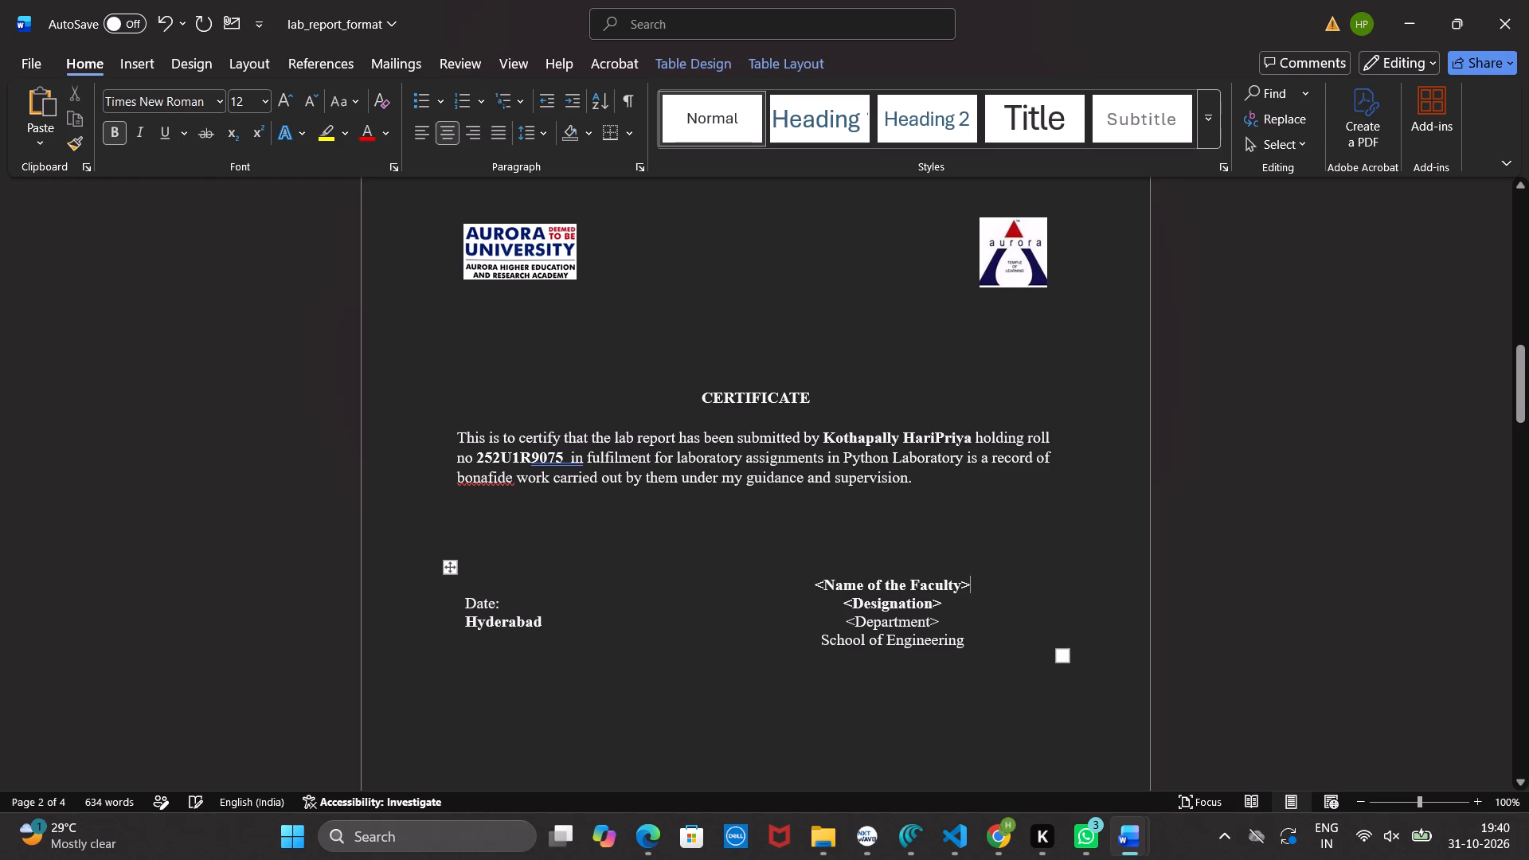
{"action": "key", "text": "BackSpace"}
{"action": "key", "text": "BackSpace"}
{"action": "key", "text": "BackSpace"}
{"action": "key", "text": "BackSpace"}
{"action": "key", "text": "BackSpace"}
{"action": "key", "text": "BackSpace"}
{"action": "key", "text": "BackSpace"}
{"action": "key", "text": "BackSpace"}
{"action": "key", "text": "BackSpace"}
{"action": "key", "text": "BackSpace"}
{"action": "key", "text": "BackSpace"}
{"action": "key", "text": "BackSpace"}
{"action": "key", "text": "BackSpace"}
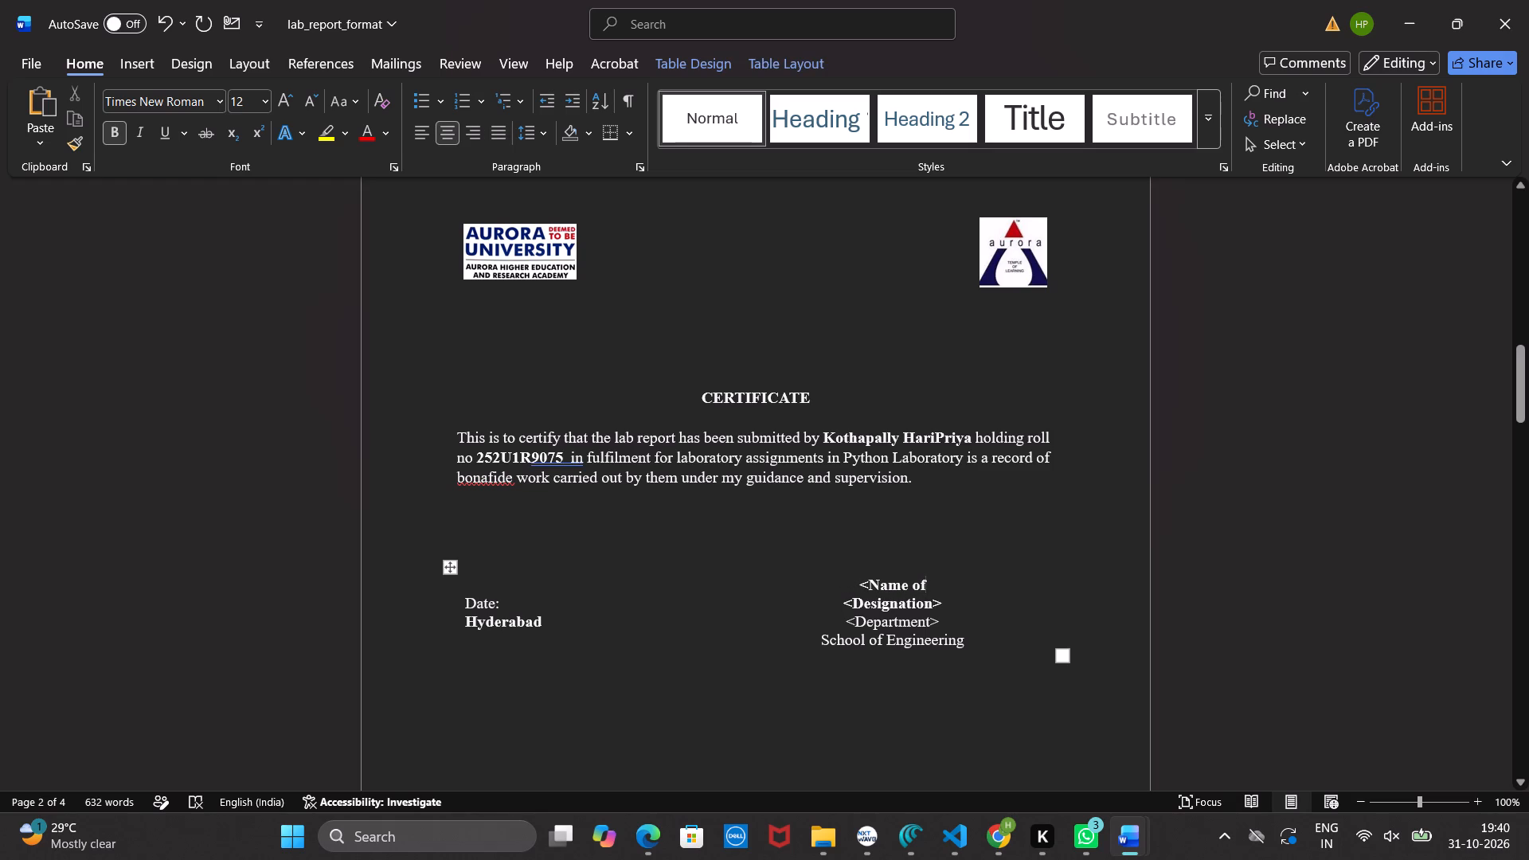
{"action": "key", "text": "BackSpace"}
{"action": "key", "text": "BackSpace"}
{"action": "key", "text": "BackSpace"}
{"action": "key", "text": "BackSpace"}
{"action": "key", "text": "BackSpace"}
{"action": "key", "text": "BackSpace"}
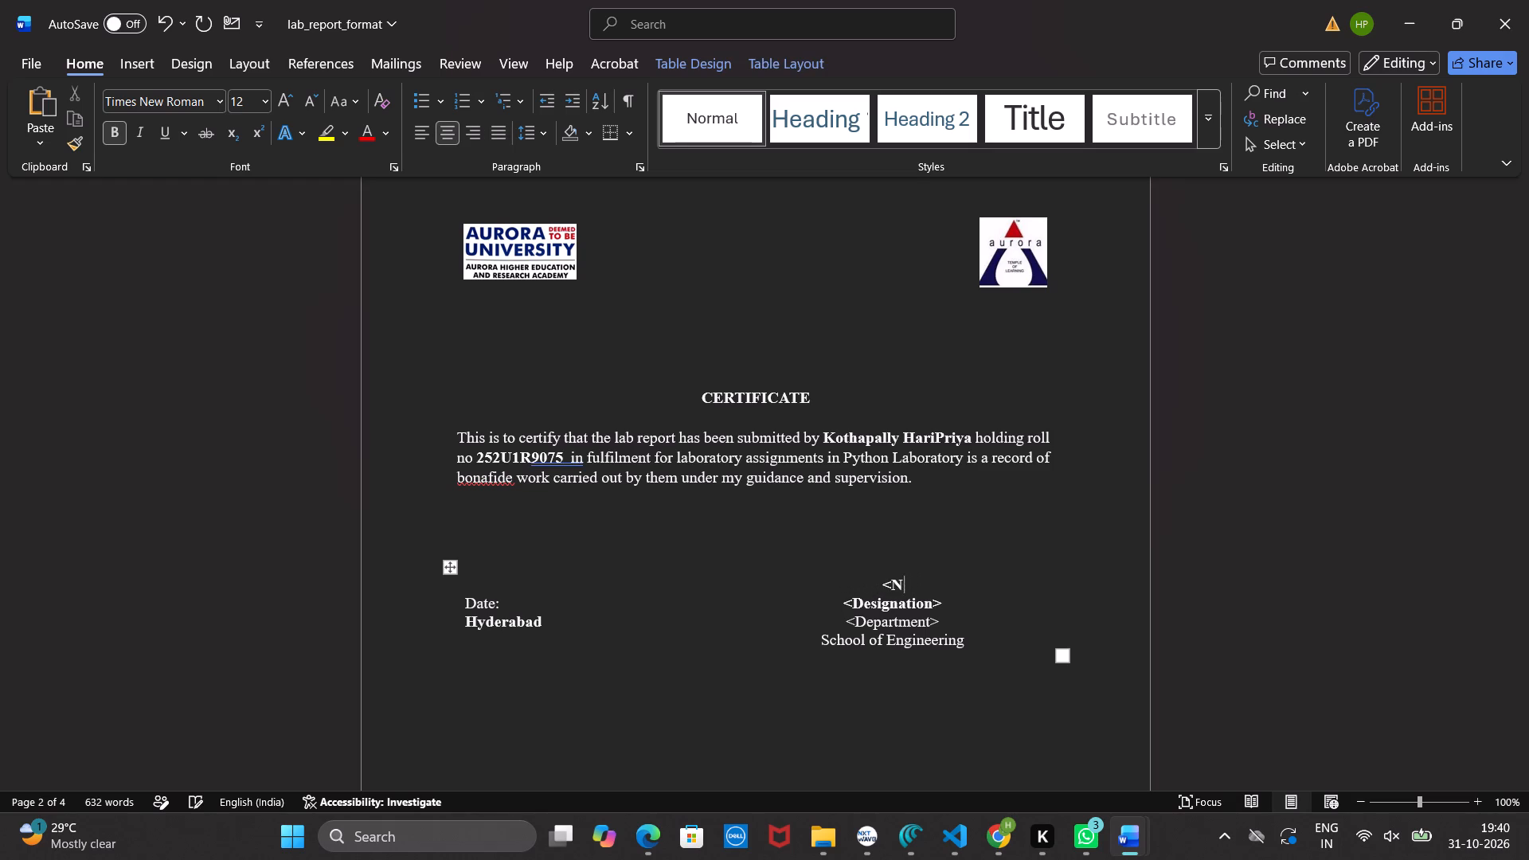
{"action": "key", "text": "BackSpace"}
{"action": "key", "text": "BackSpace"}
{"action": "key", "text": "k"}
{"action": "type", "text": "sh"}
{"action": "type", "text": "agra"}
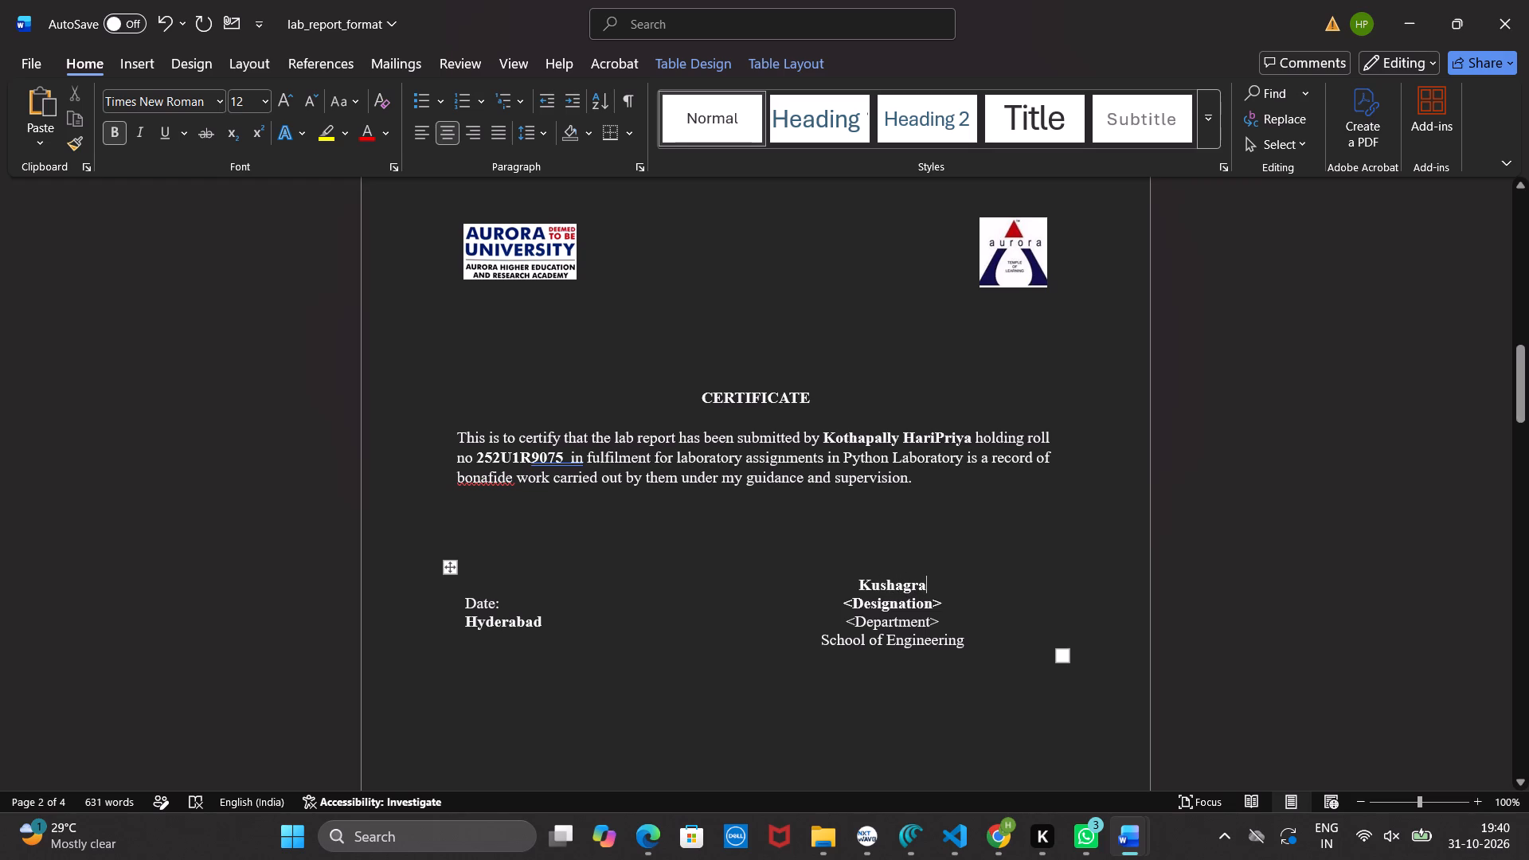
Replace the <Designation> placeholder below the faculty name with "Assistant Professor".
{"action": "left_click", "coordinate": [947, 608]}
{"action": "key", "text": "BackSpace"}
{"action": "key", "text": "BackSpace"}
{"action": "key", "text": "BackSpace"}
{"action": "key", "text": "BackSpace"}
{"action": "key", "text": "BackSpace"}
{"action": "key", "text": "BackSpace"}
{"action": "key", "text": "BackSpace"}
{"action": "key", "text": "BackSpace"}
{"action": "key", "text": "BackSpace"}
{"action": "key", "text": "BackSpace"}
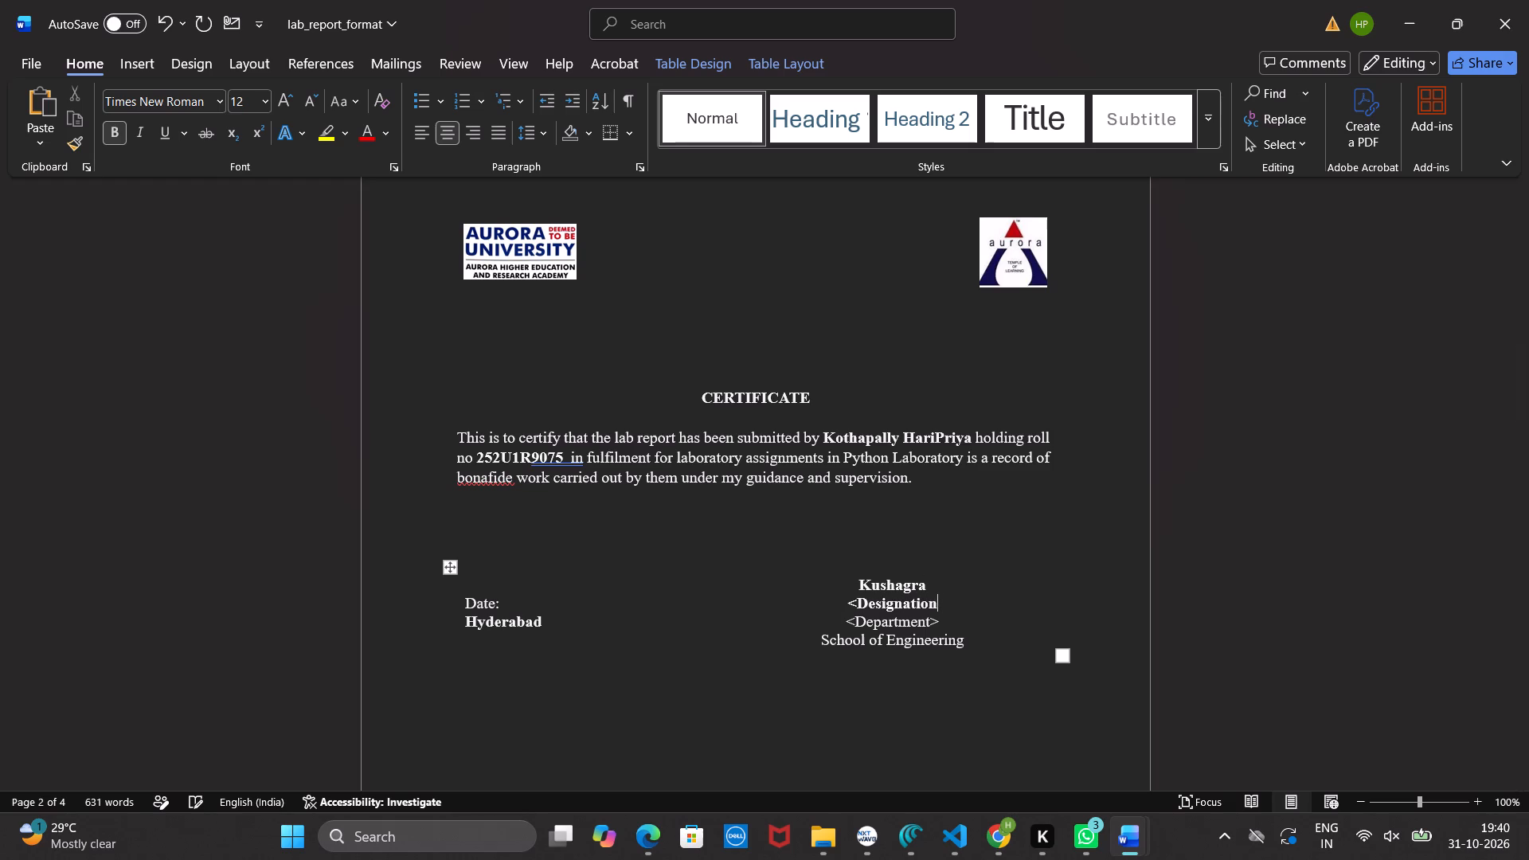
{"action": "key", "text": "BackSpace"}
{"action": "key", "text": "BackSpace"}
{"action": "key", "text": "BackSpace"}
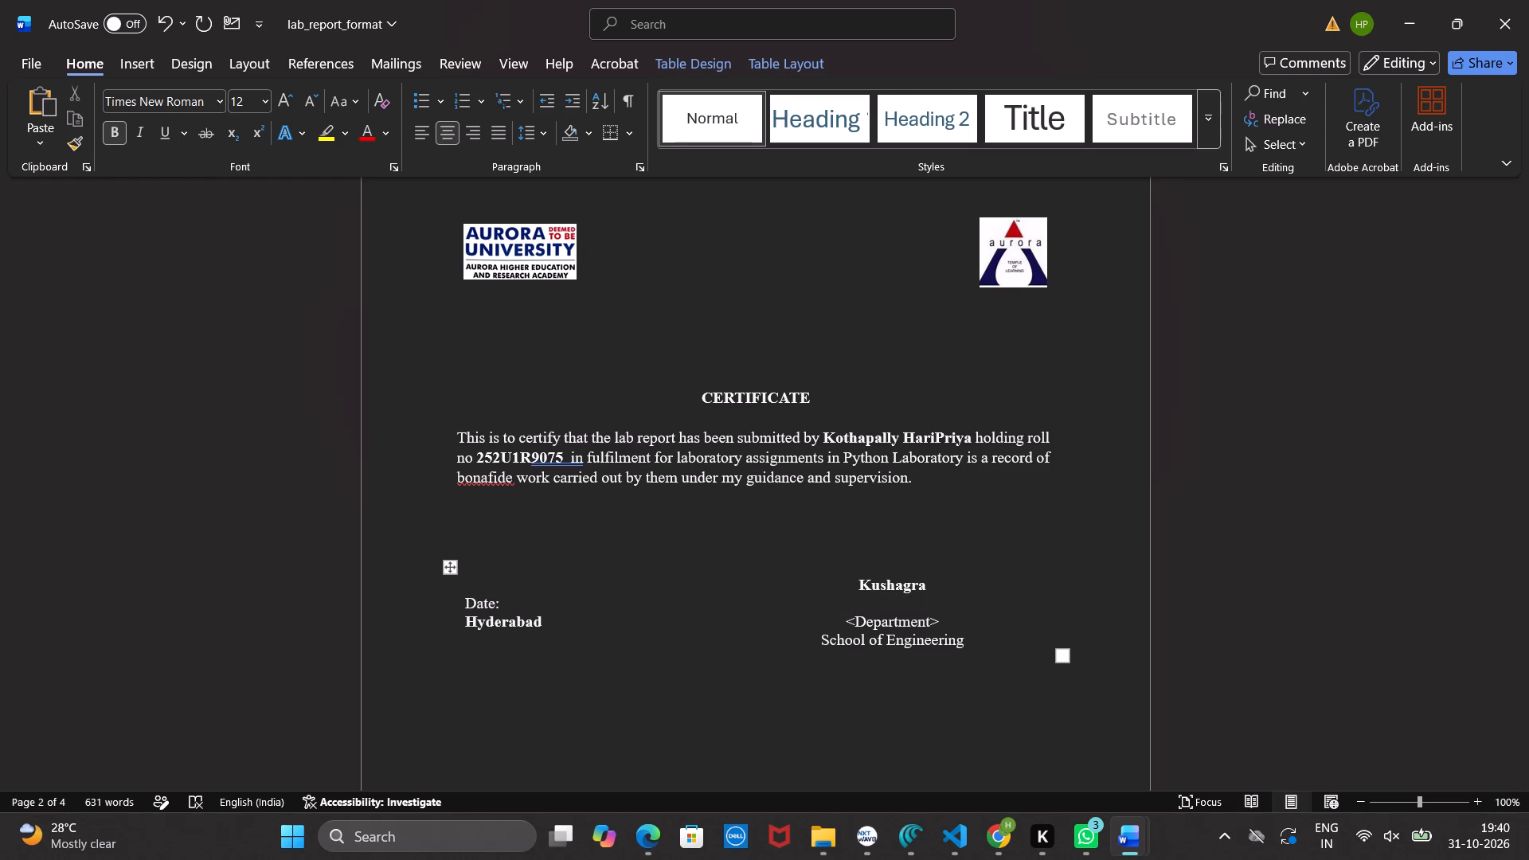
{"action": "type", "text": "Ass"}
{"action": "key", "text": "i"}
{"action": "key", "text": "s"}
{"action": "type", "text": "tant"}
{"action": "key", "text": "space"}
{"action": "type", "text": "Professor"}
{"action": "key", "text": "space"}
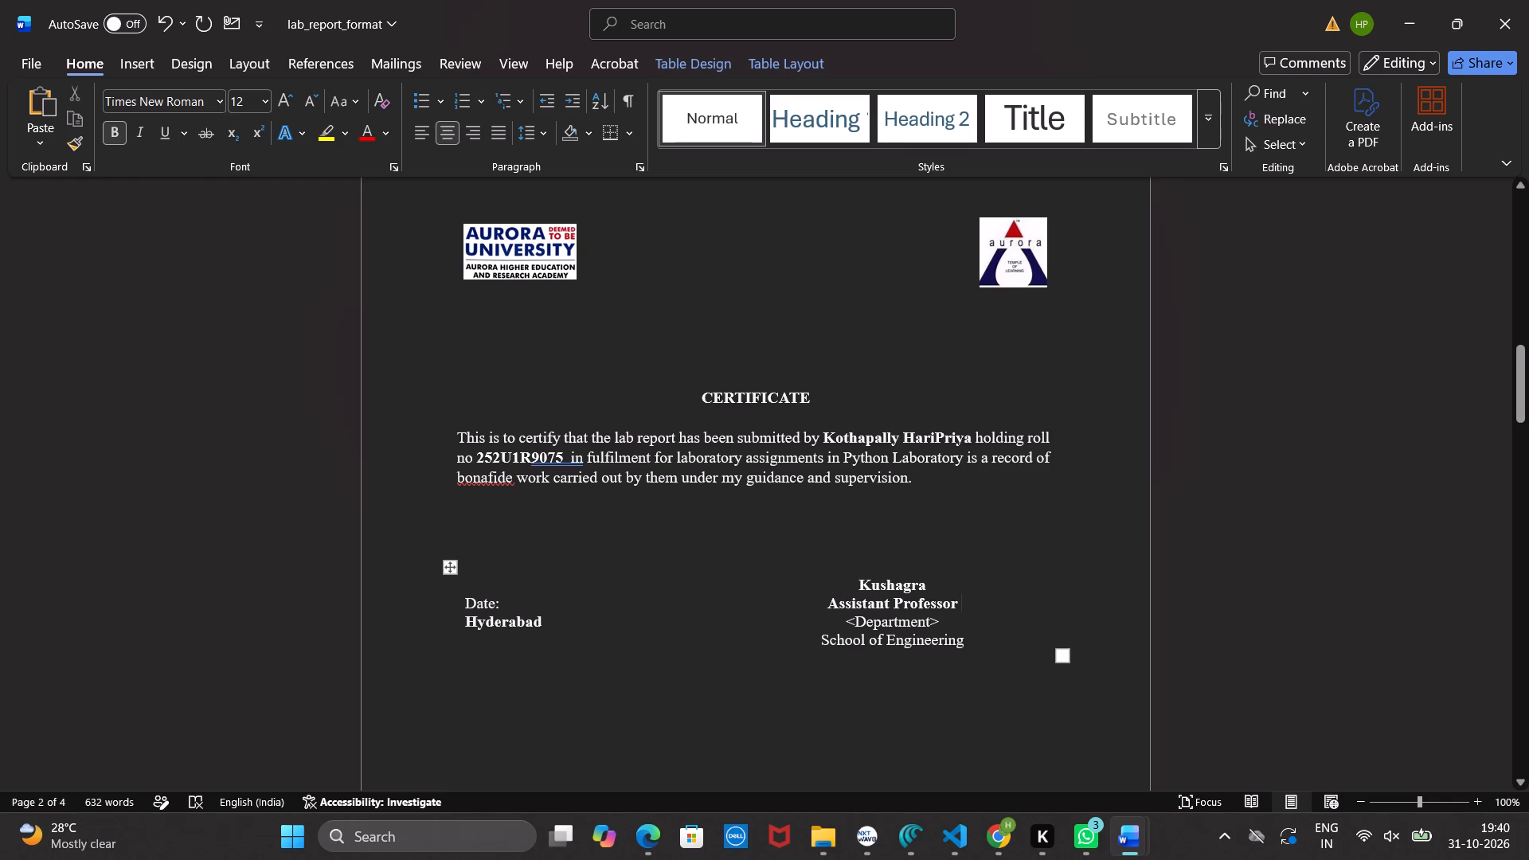
Enter 31-10-2026 after "Date:" above Hyderabad on the certificate.
{"action": "left_click", "coordinate": [504, 603]}
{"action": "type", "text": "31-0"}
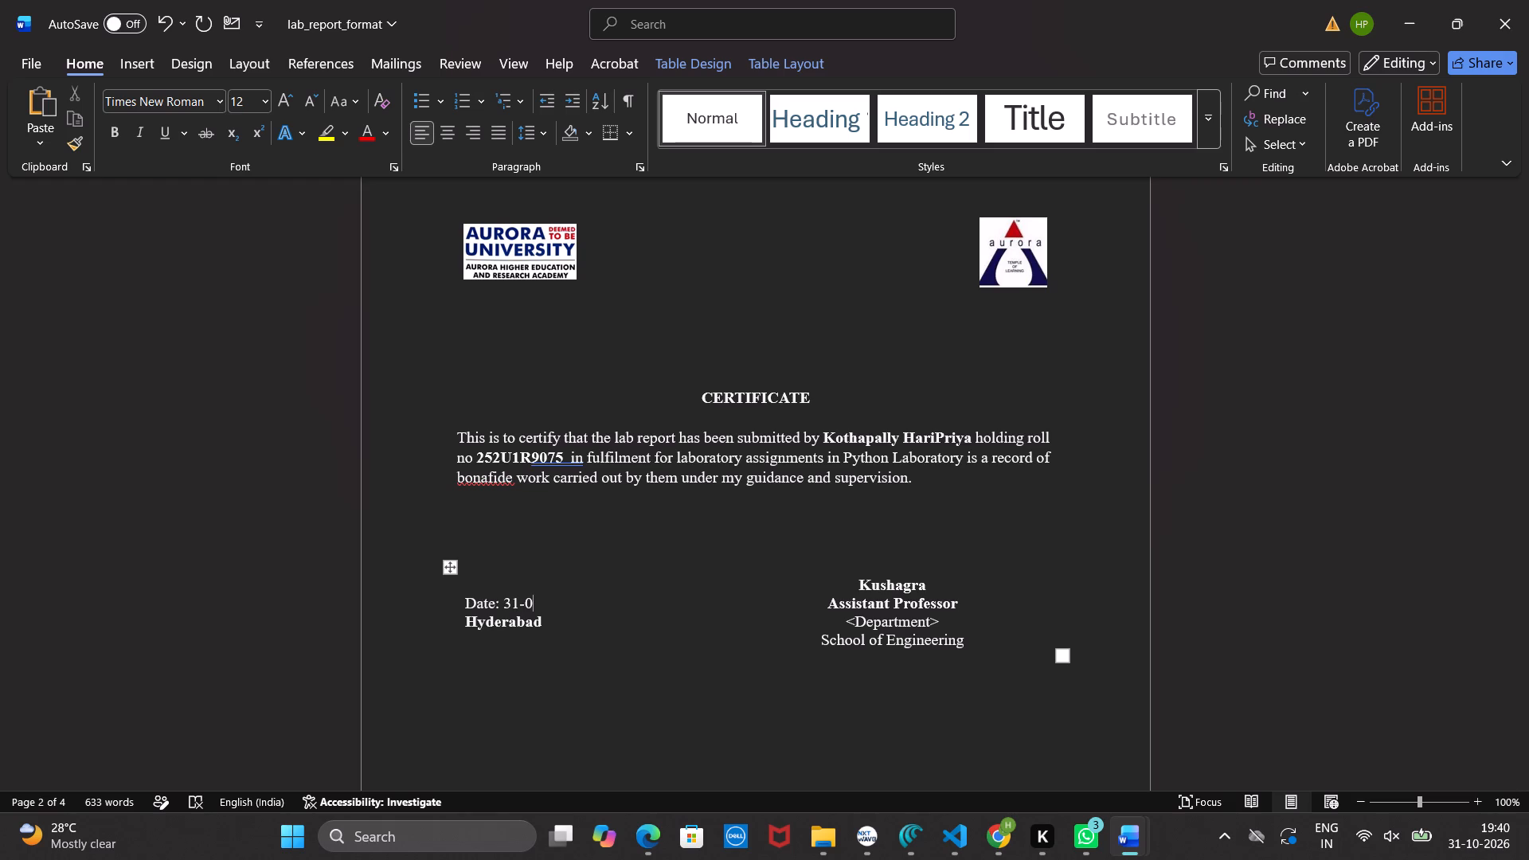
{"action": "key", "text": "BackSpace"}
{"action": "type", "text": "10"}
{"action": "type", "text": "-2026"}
Delete "Department>" from the <Department> placeholder below the faculty designation on the certificate.
{"action": "scroll", "coordinate": [633, 649], "scroll_direction": "down", "scroll_amount": 1}
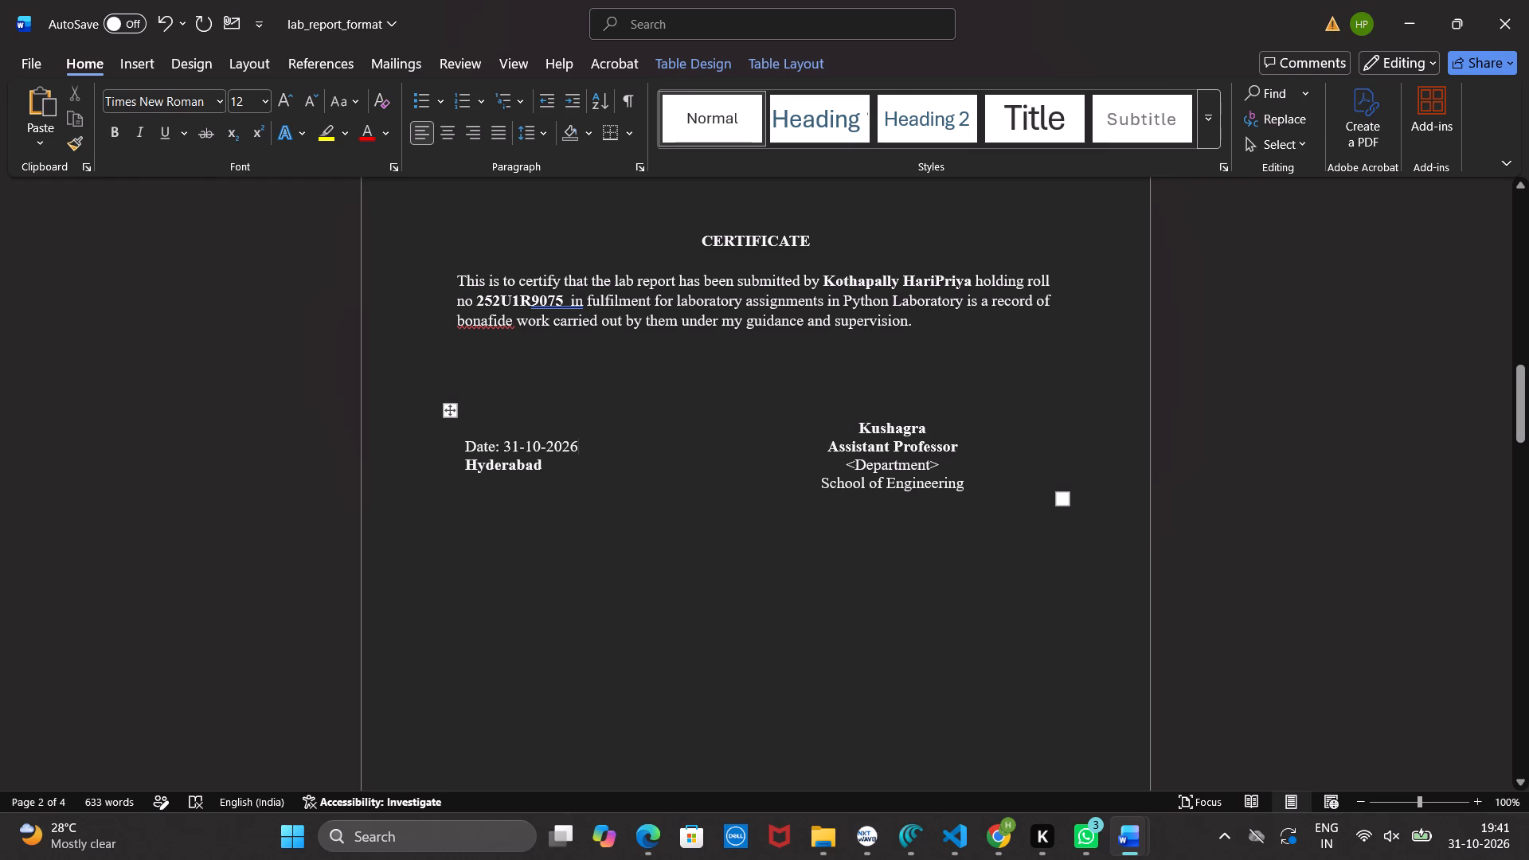
{"action": "left_click", "coordinate": [939, 465]}
{"action": "key", "text": "BackSpace"}
{"action": "key", "text": "BackSpace"}
{"action": "key", "text": "BackSpace"}
{"action": "key", "text": "BackSpace"}
{"action": "key", "text": "BackSpace"}
{"action": "key", "text": "BackSpace"}
{"action": "key", "text": "BackSpace"}
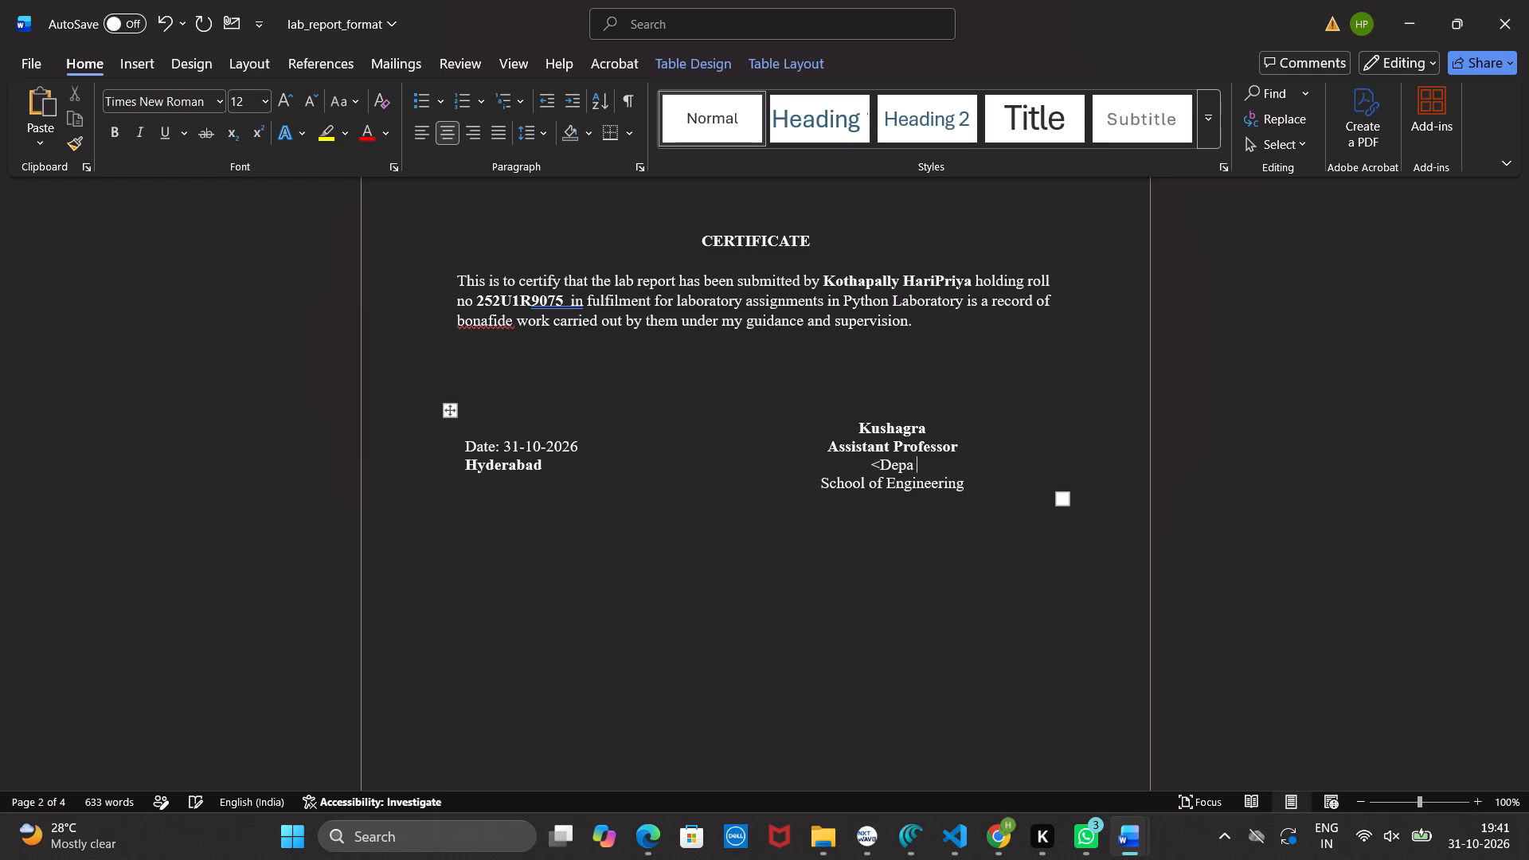
{"action": "key", "text": "BackSpace"}
{"action": "key", "text": "BackSpace"}
{"action": "key", "text": "BackSpace"}
{"action": "key", "text": "BackSpace"}
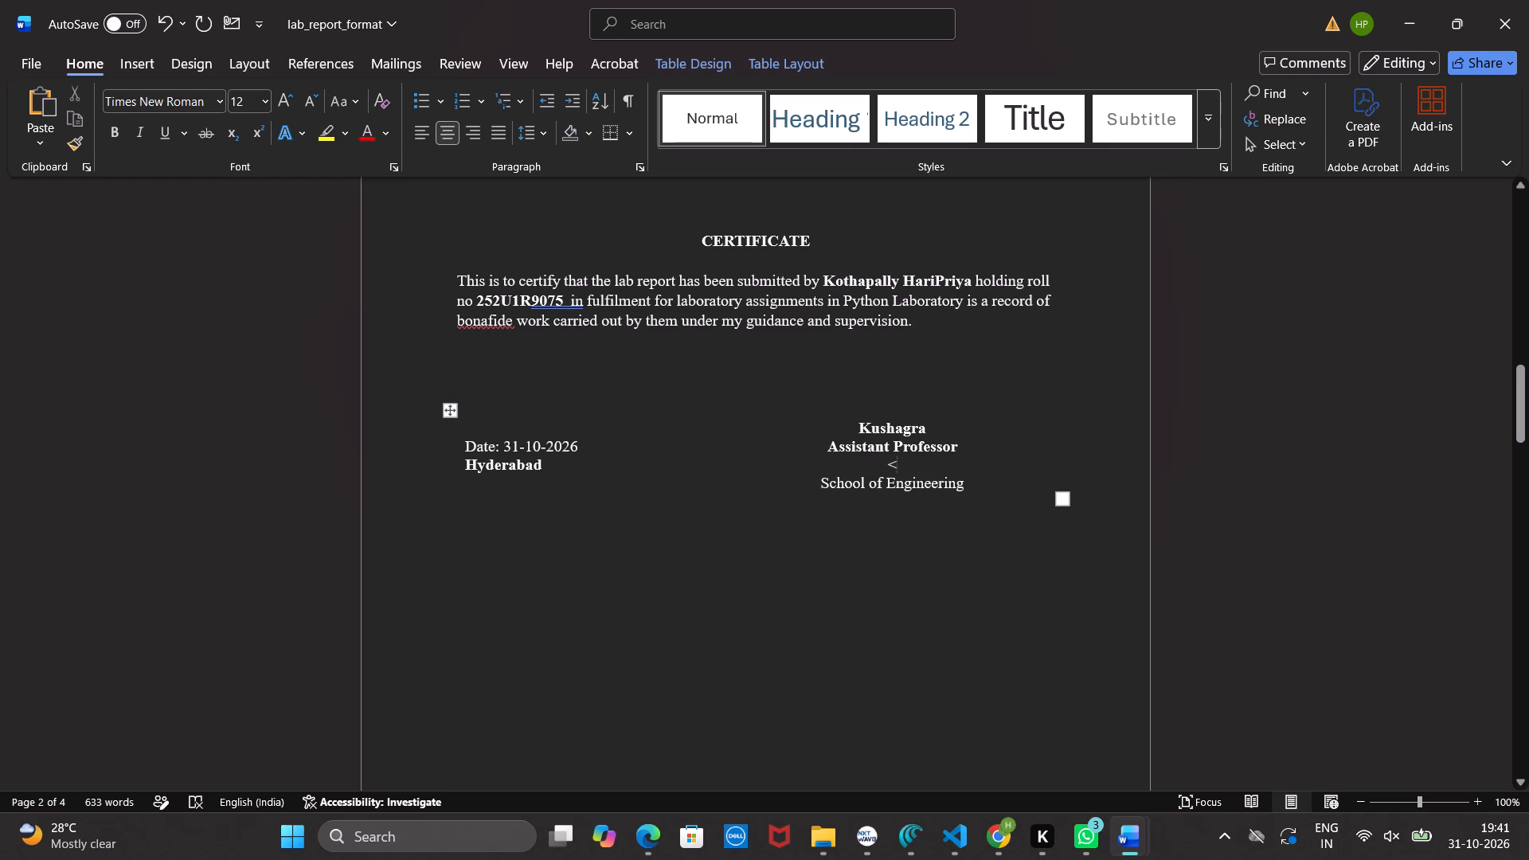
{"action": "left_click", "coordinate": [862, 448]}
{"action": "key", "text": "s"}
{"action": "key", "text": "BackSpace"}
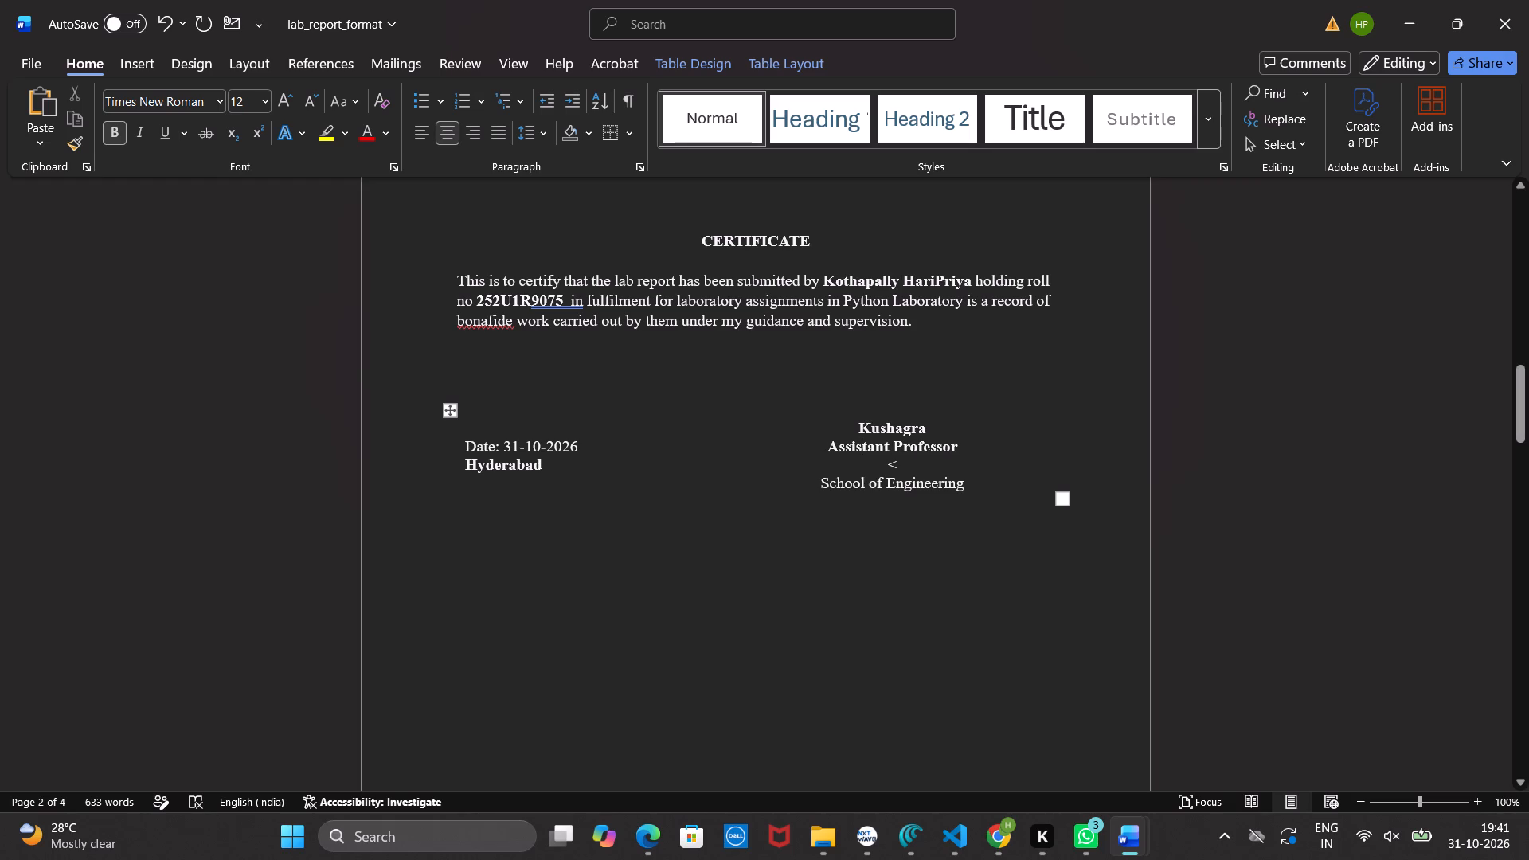
Copy "Computer science and Engineering" from the cover page and paste it over the leftover "<" below Assistant Professor on the certificate.
{"action": "scroll", "coordinate": [929, 357], "scroll_direction": "up", "scroll_amount": 4}
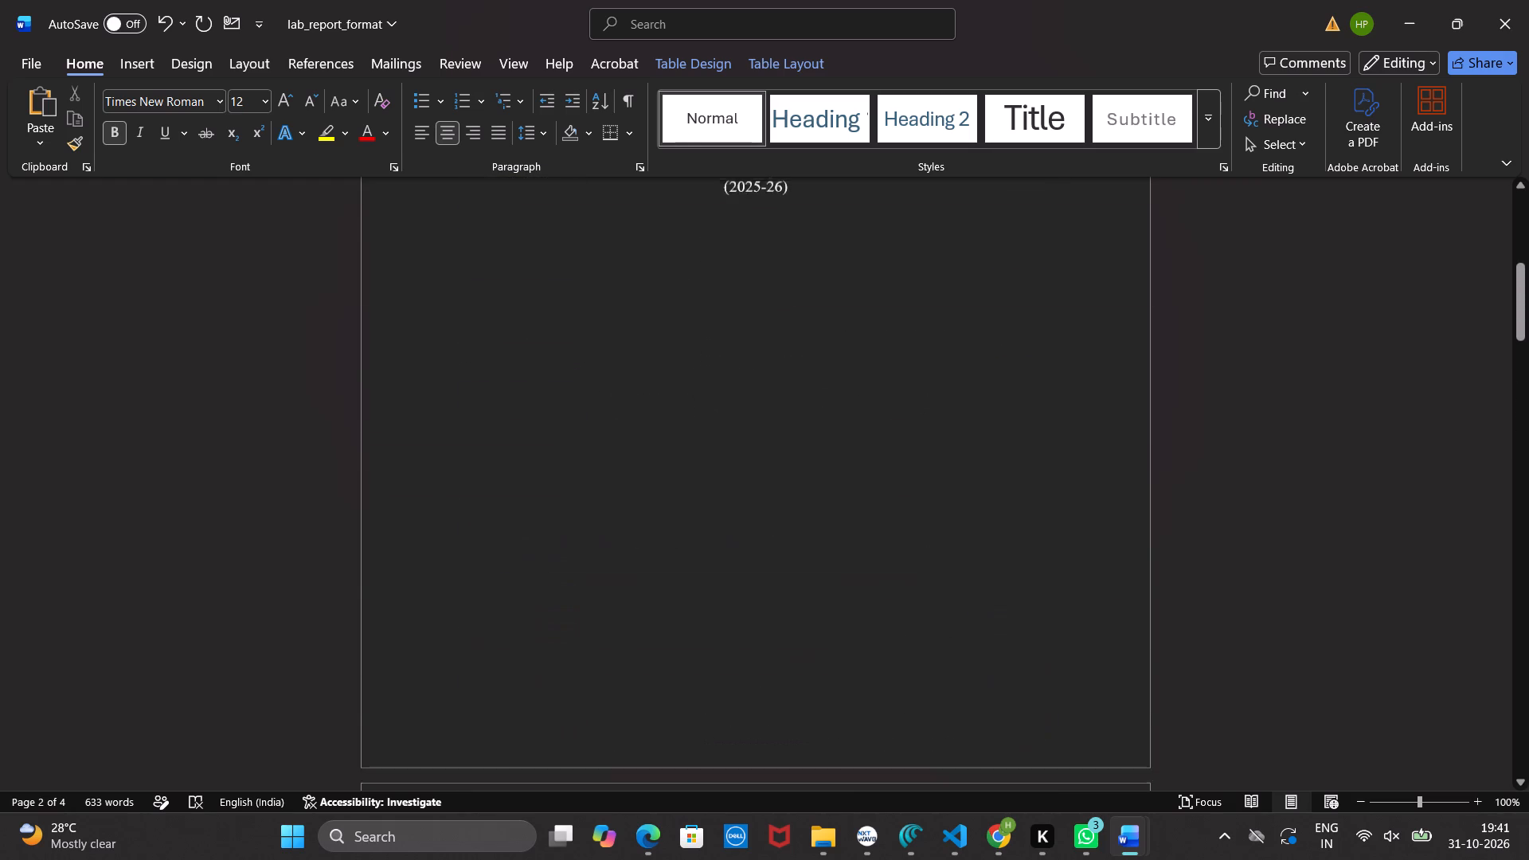
{"action": "scroll", "coordinate": [929, 357], "scroll_direction": "up", "scroll_amount": 2}
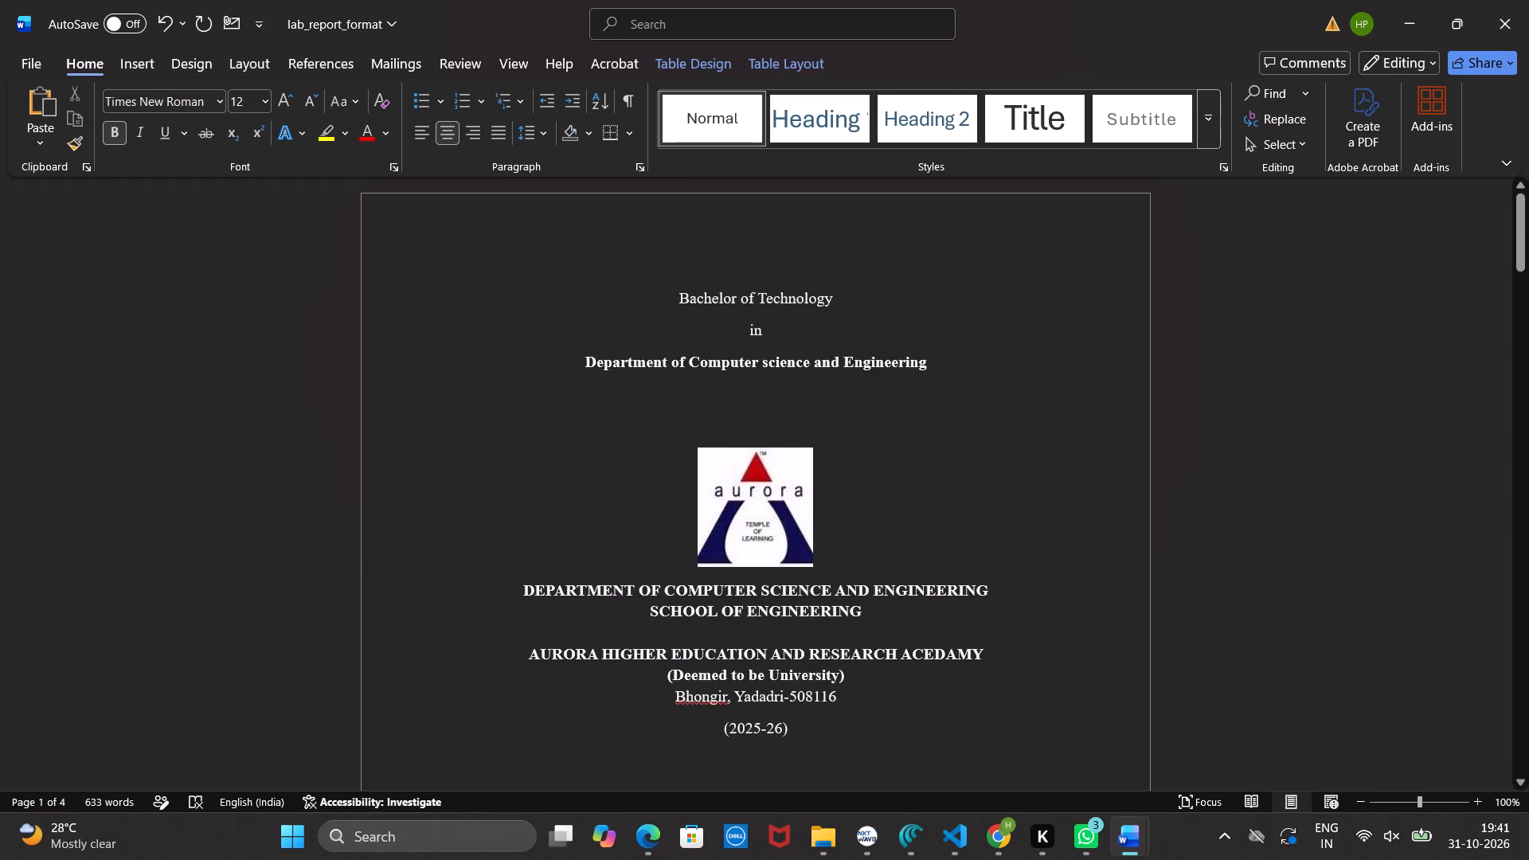
{"action": "left_click_drag", "start_coordinate": [691, 360], "coordinate": [940, 354]}
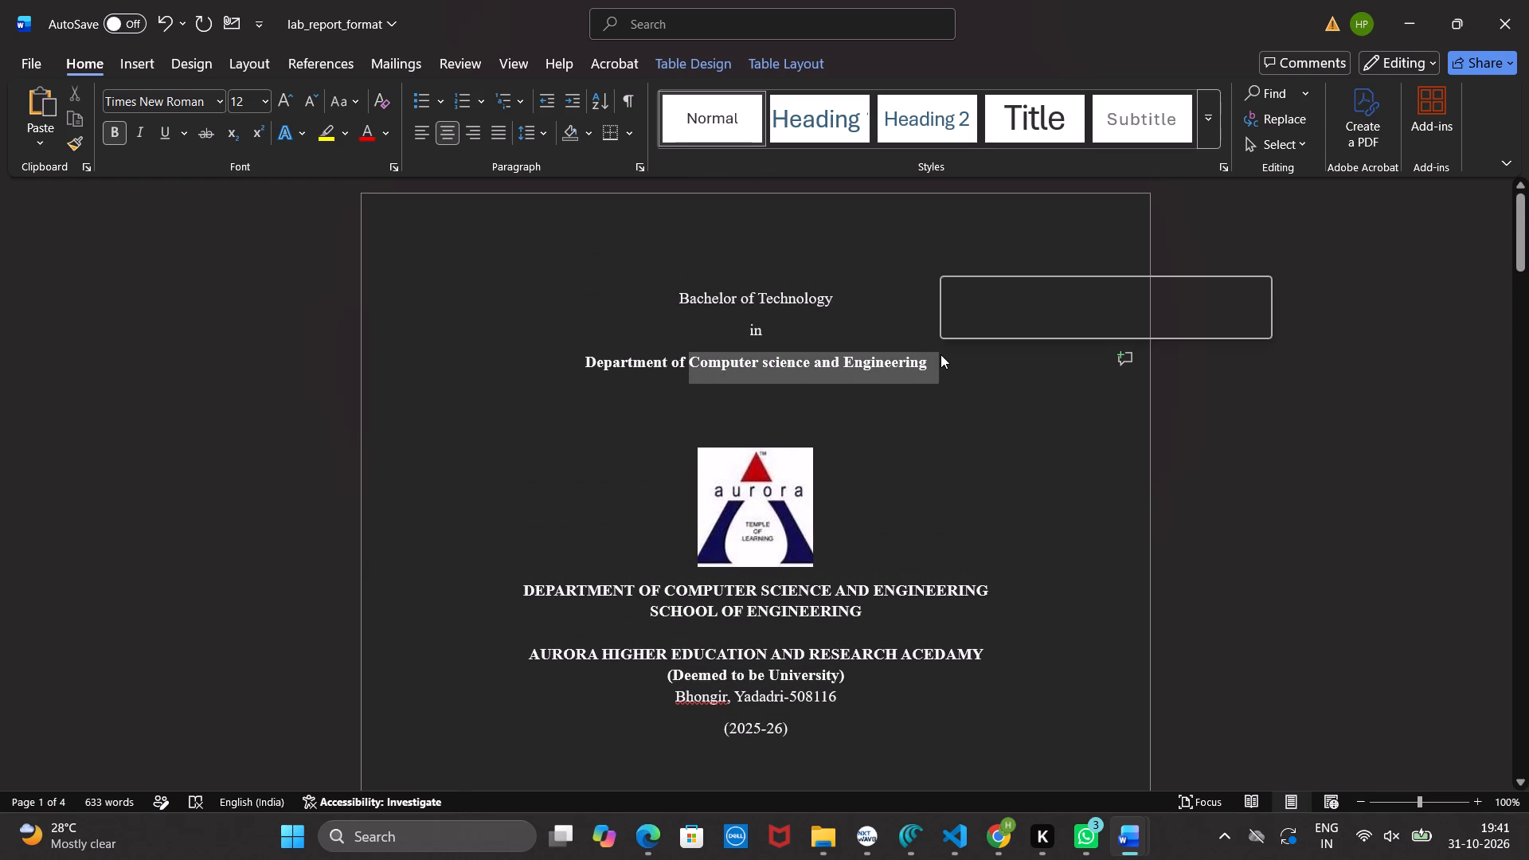
{"action": "key", "text": "ctrl+c"}
{"action": "scroll", "coordinate": [929, 493], "scroll_direction": "down", "scroll_amount": 1}
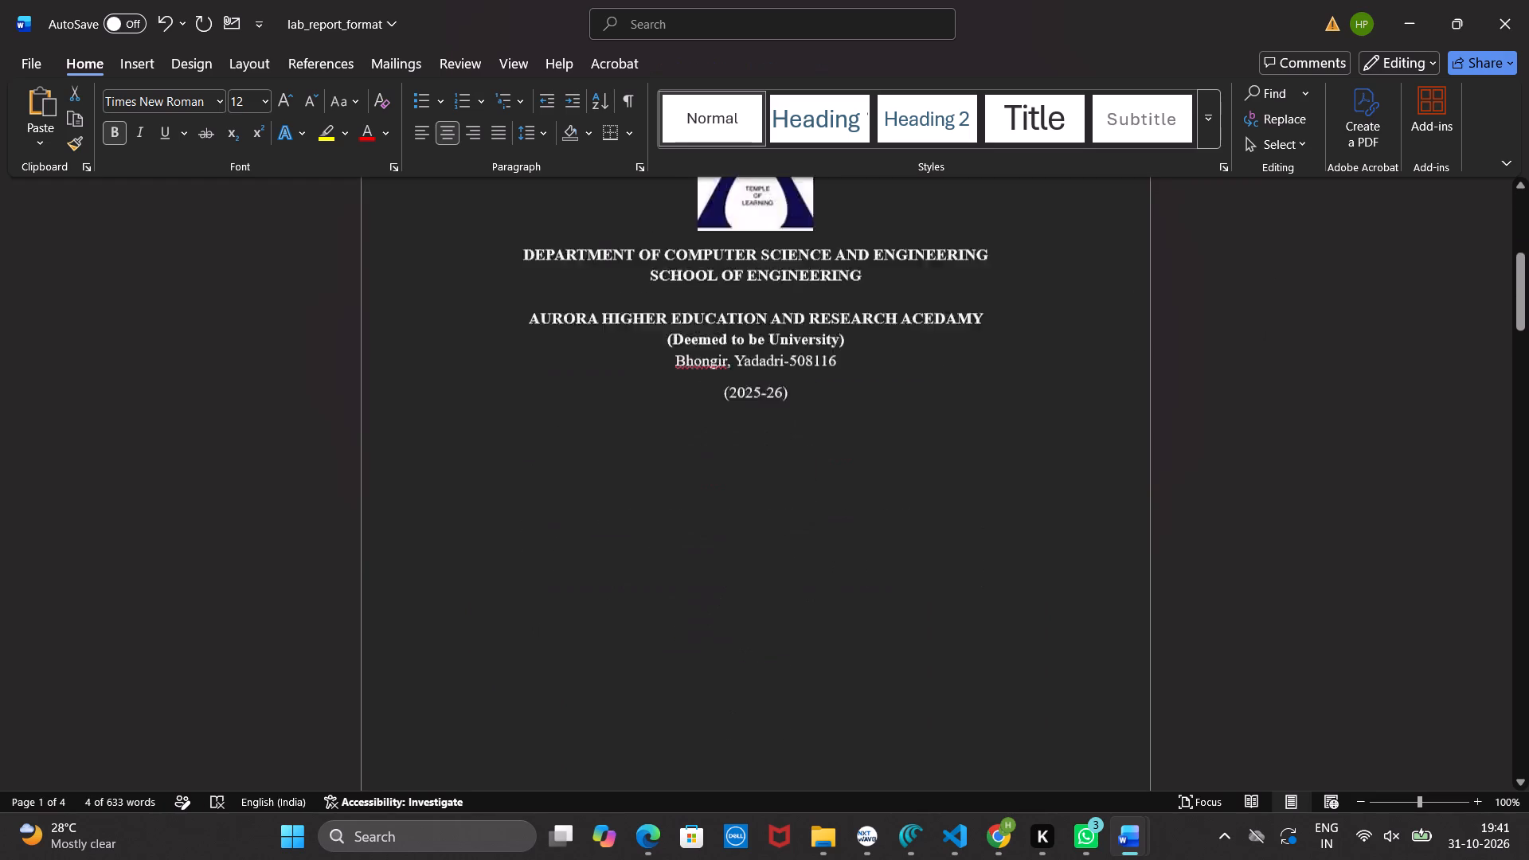
{"action": "scroll", "coordinate": [929, 493], "scroll_direction": "down", "scroll_amount": 4}
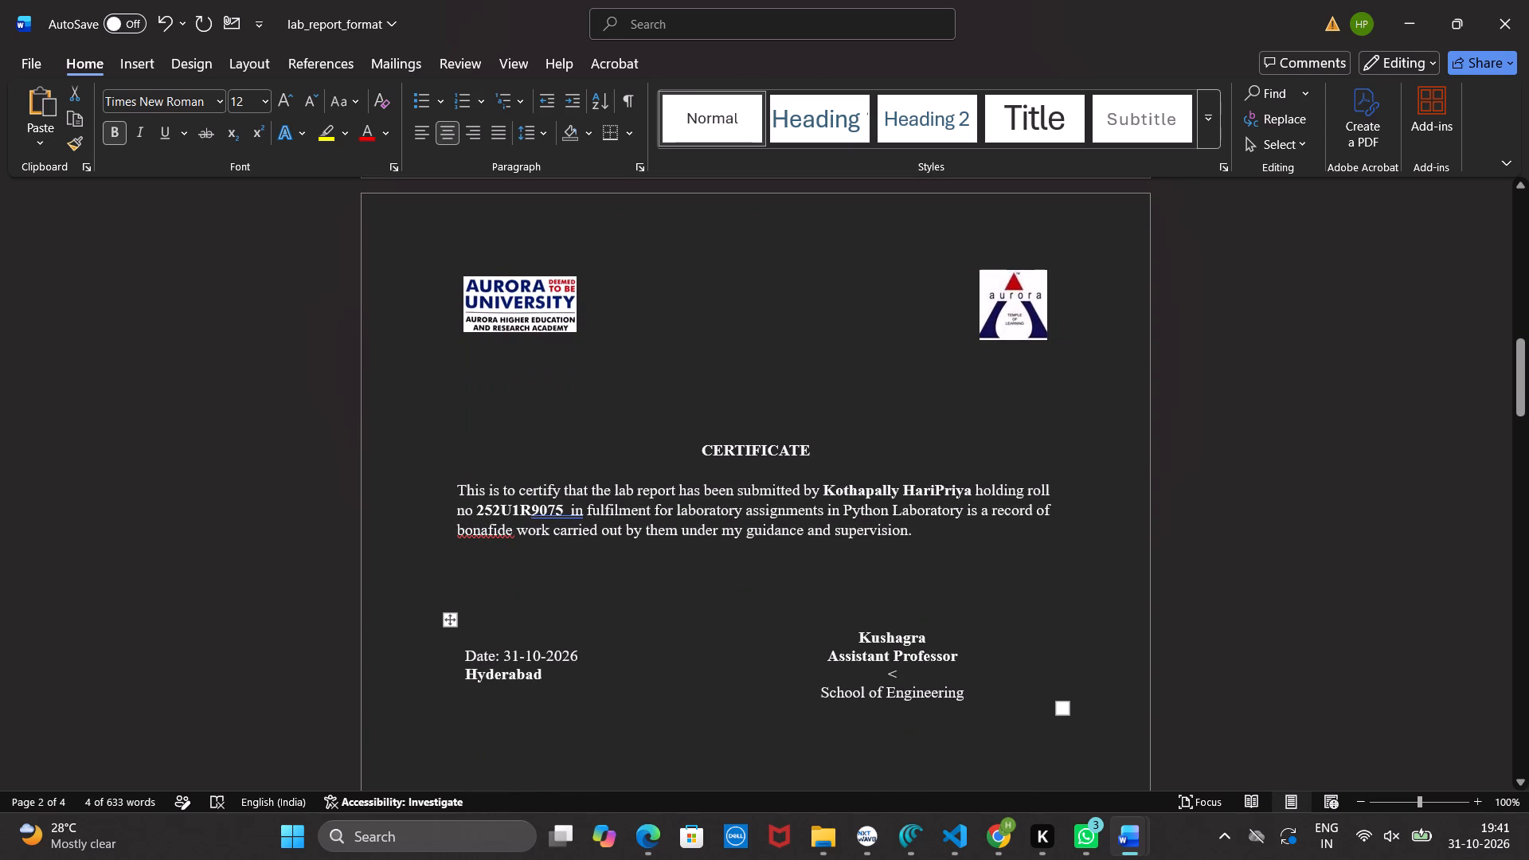
{"action": "left_click", "coordinate": [908, 676]}
{"action": "key", "text": "BackSpace"}
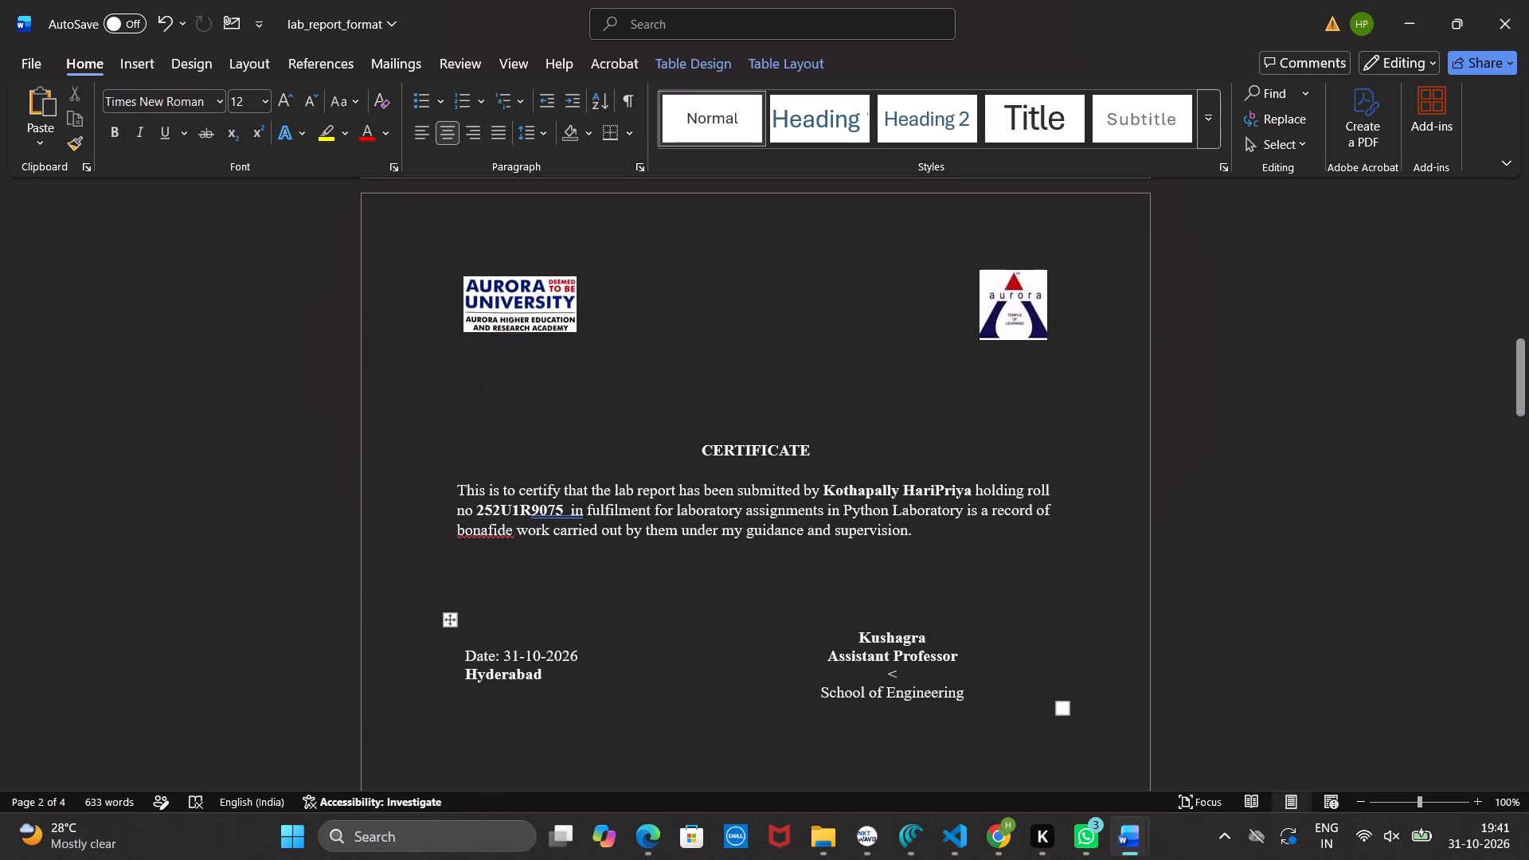
{"action": "key", "text": "BackSpace"}
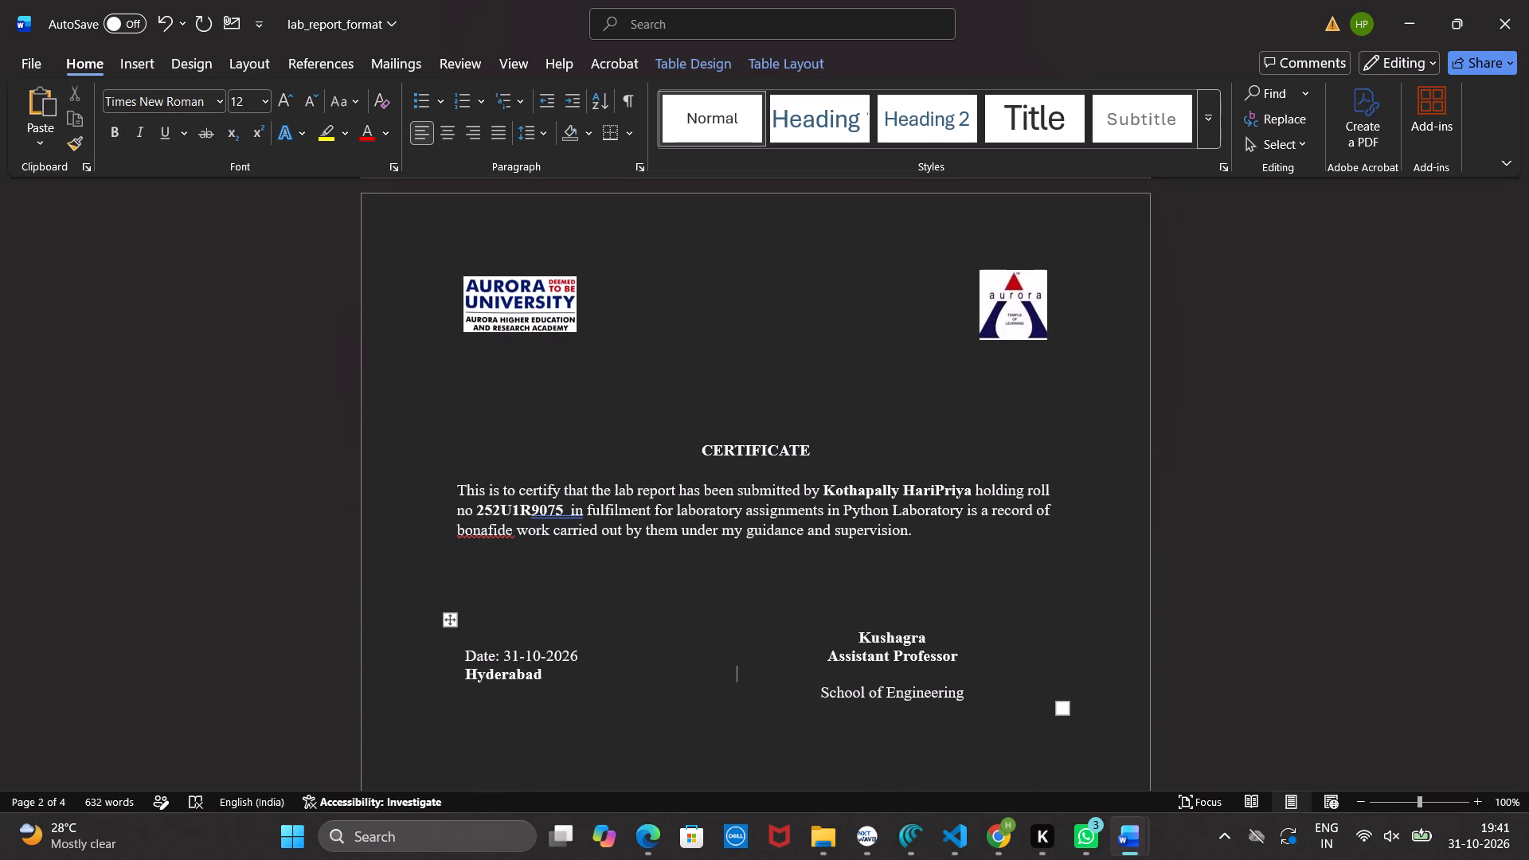
{"action": "key", "text": "ctrl+v"}
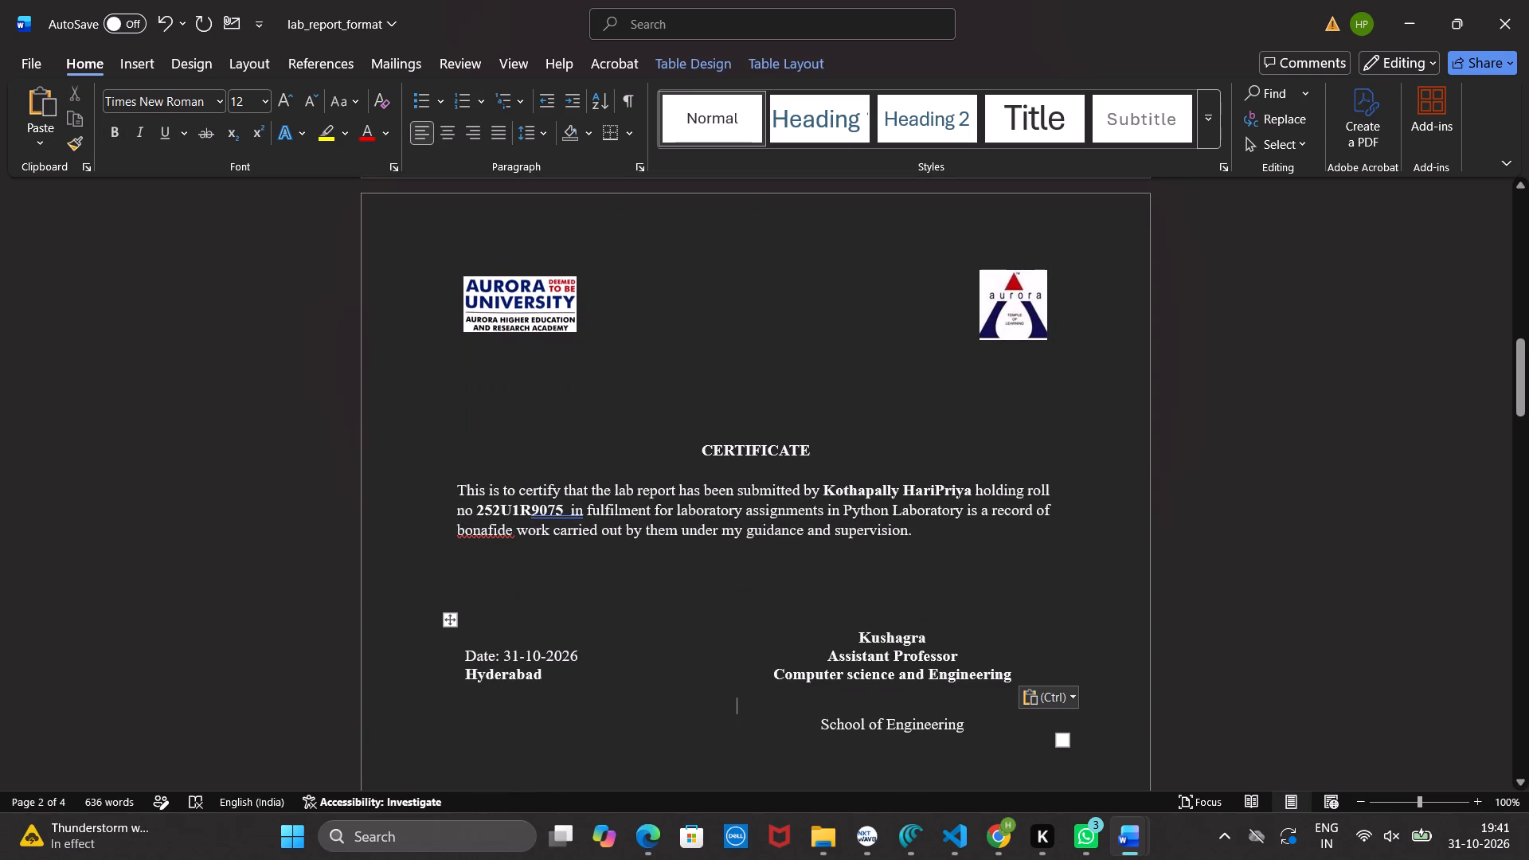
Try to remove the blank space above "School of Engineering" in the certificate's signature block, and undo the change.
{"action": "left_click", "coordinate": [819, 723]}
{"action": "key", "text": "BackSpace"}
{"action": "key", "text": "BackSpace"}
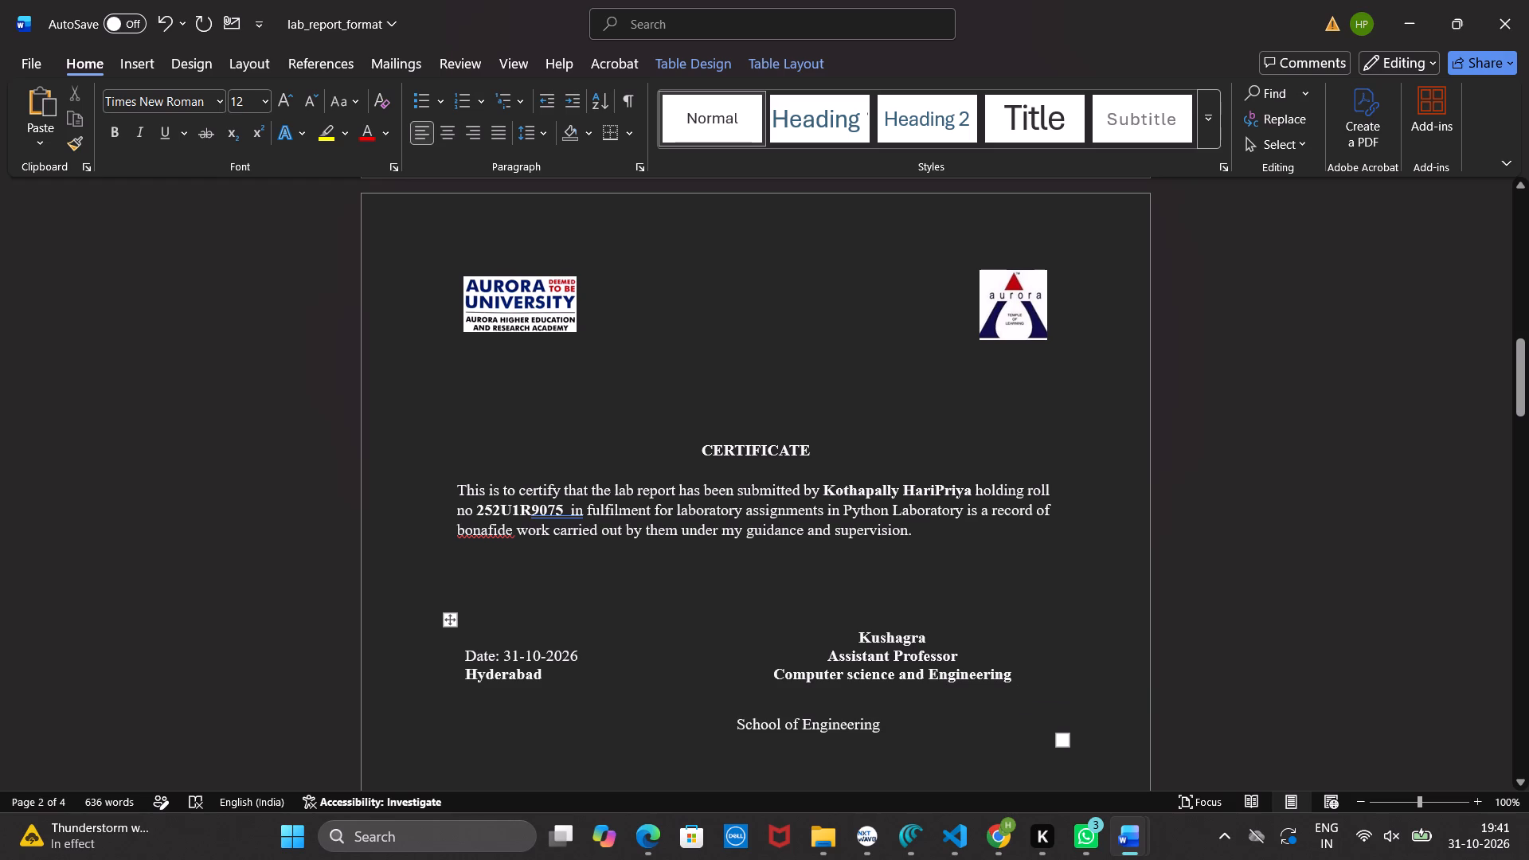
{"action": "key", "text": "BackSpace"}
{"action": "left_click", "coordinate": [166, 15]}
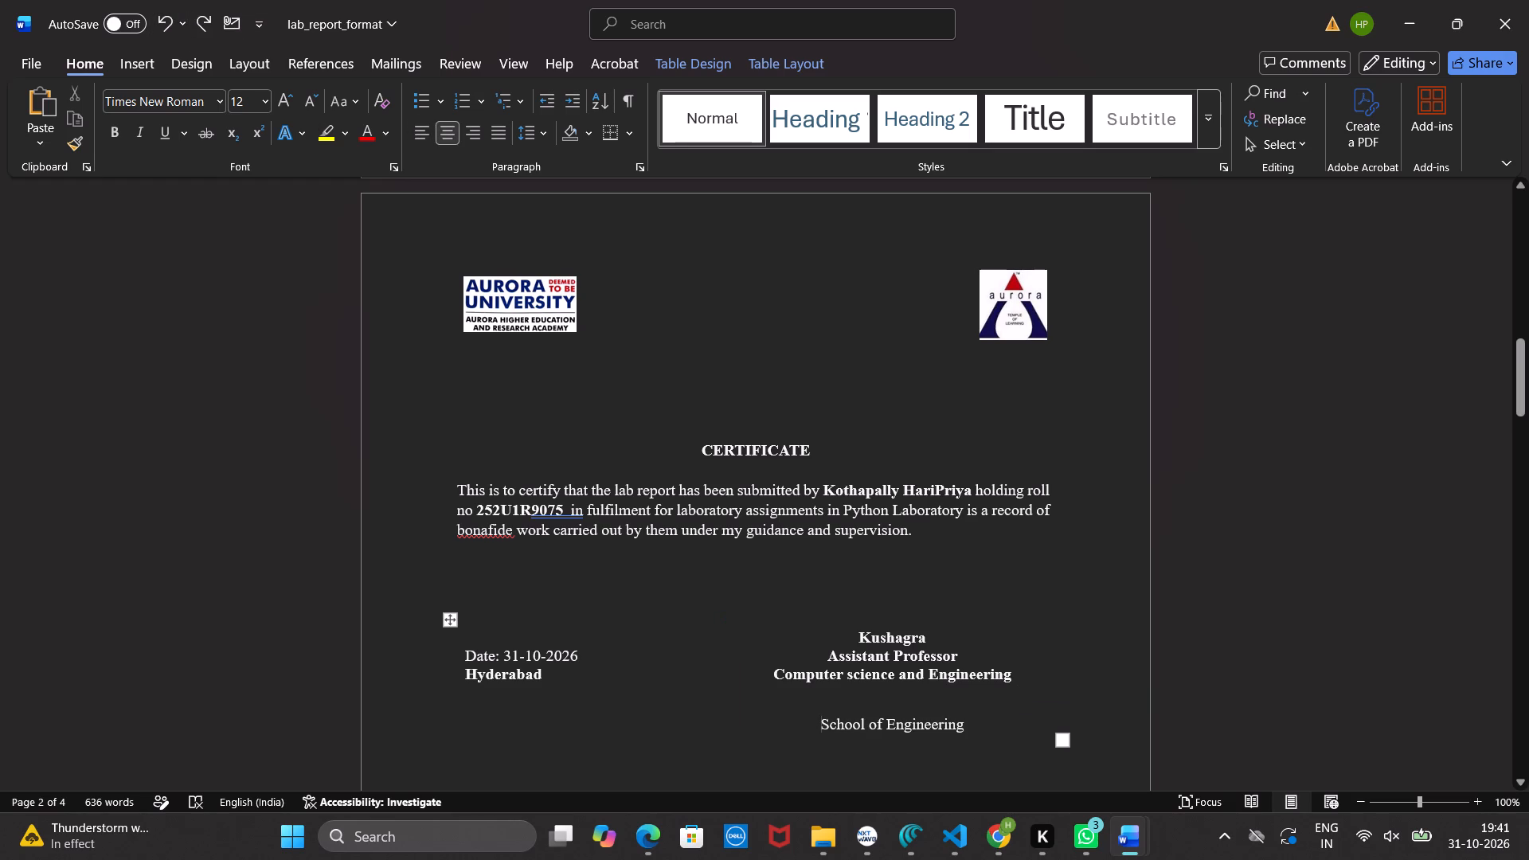
Look through the programming question pages that follow the certificate, up to the end of the document.
{"action": "scroll", "coordinate": [852, 638], "scroll_direction": "down", "scroll_amount": 2}
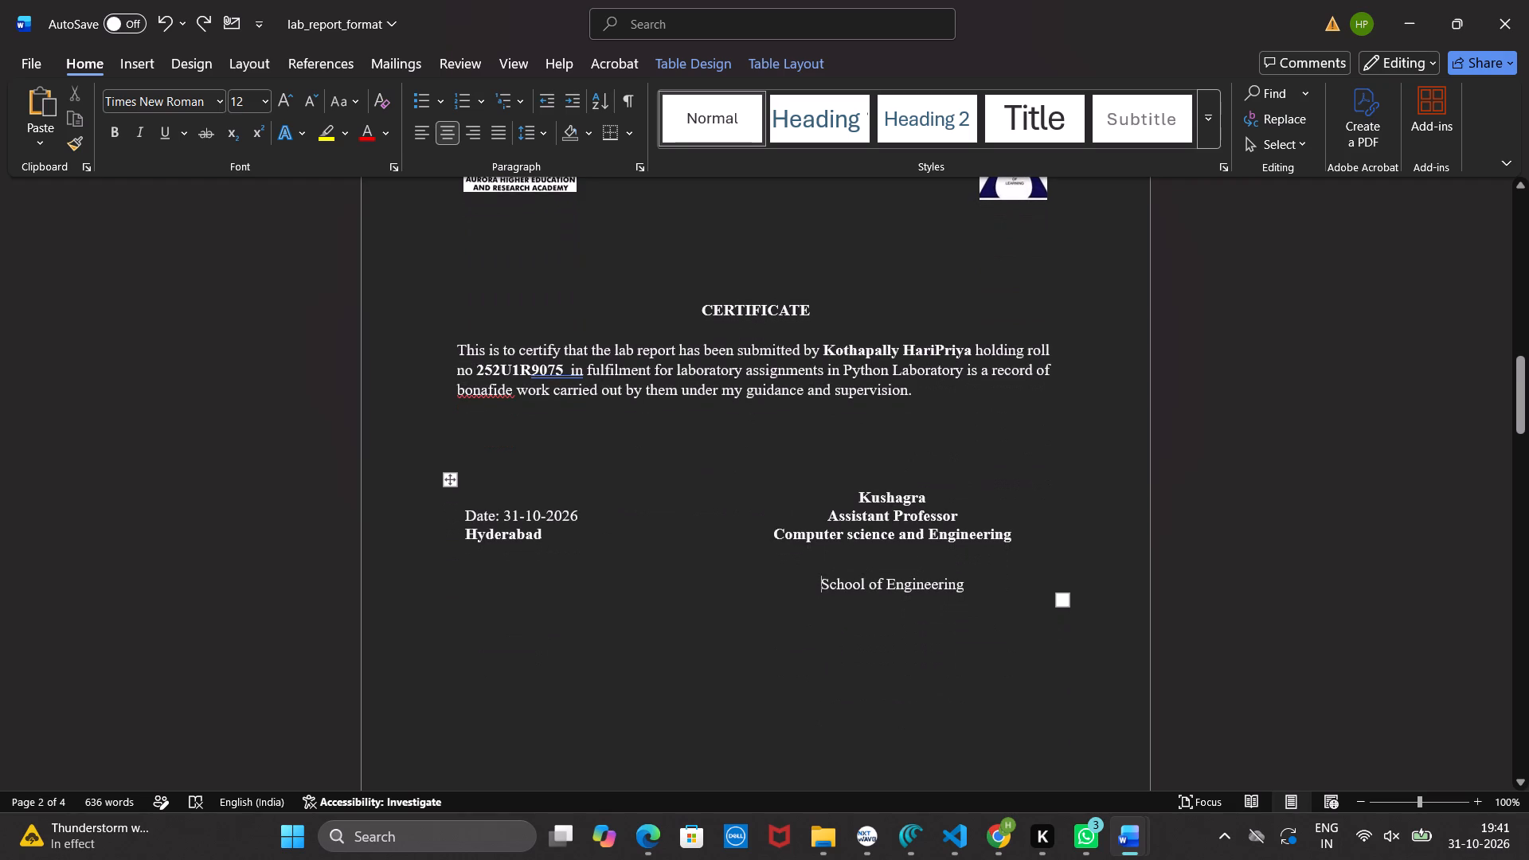
{"action": "scroll", "coordinate": [852, 638], "scroll_direction": "down", "scroll_amount": 3}
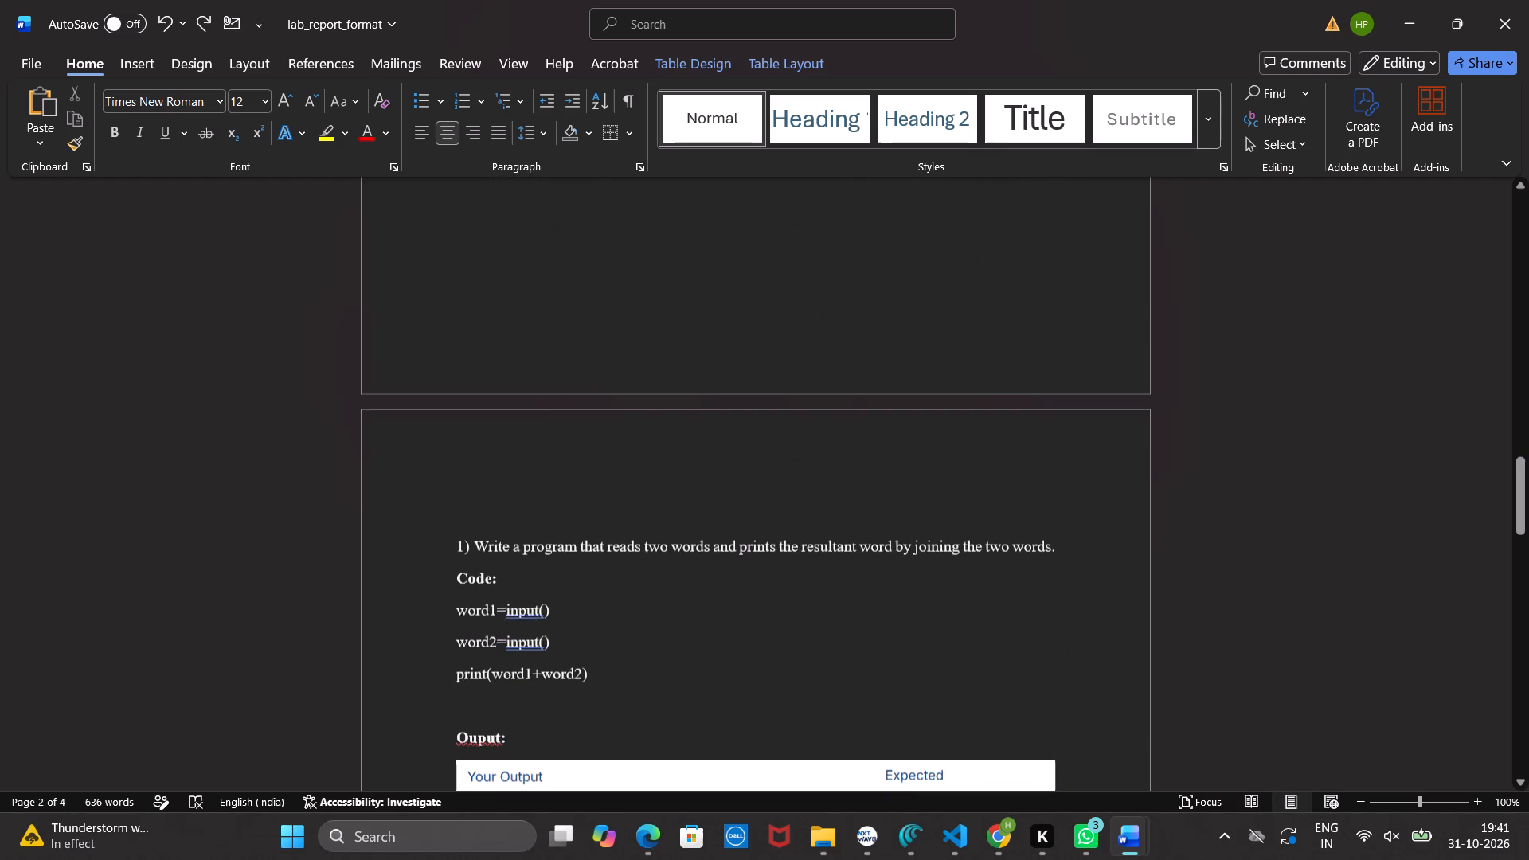
{"action": "scroll", "coordinate": [852, 638], "scroll_direction": "down", "scroll_amount": 4}
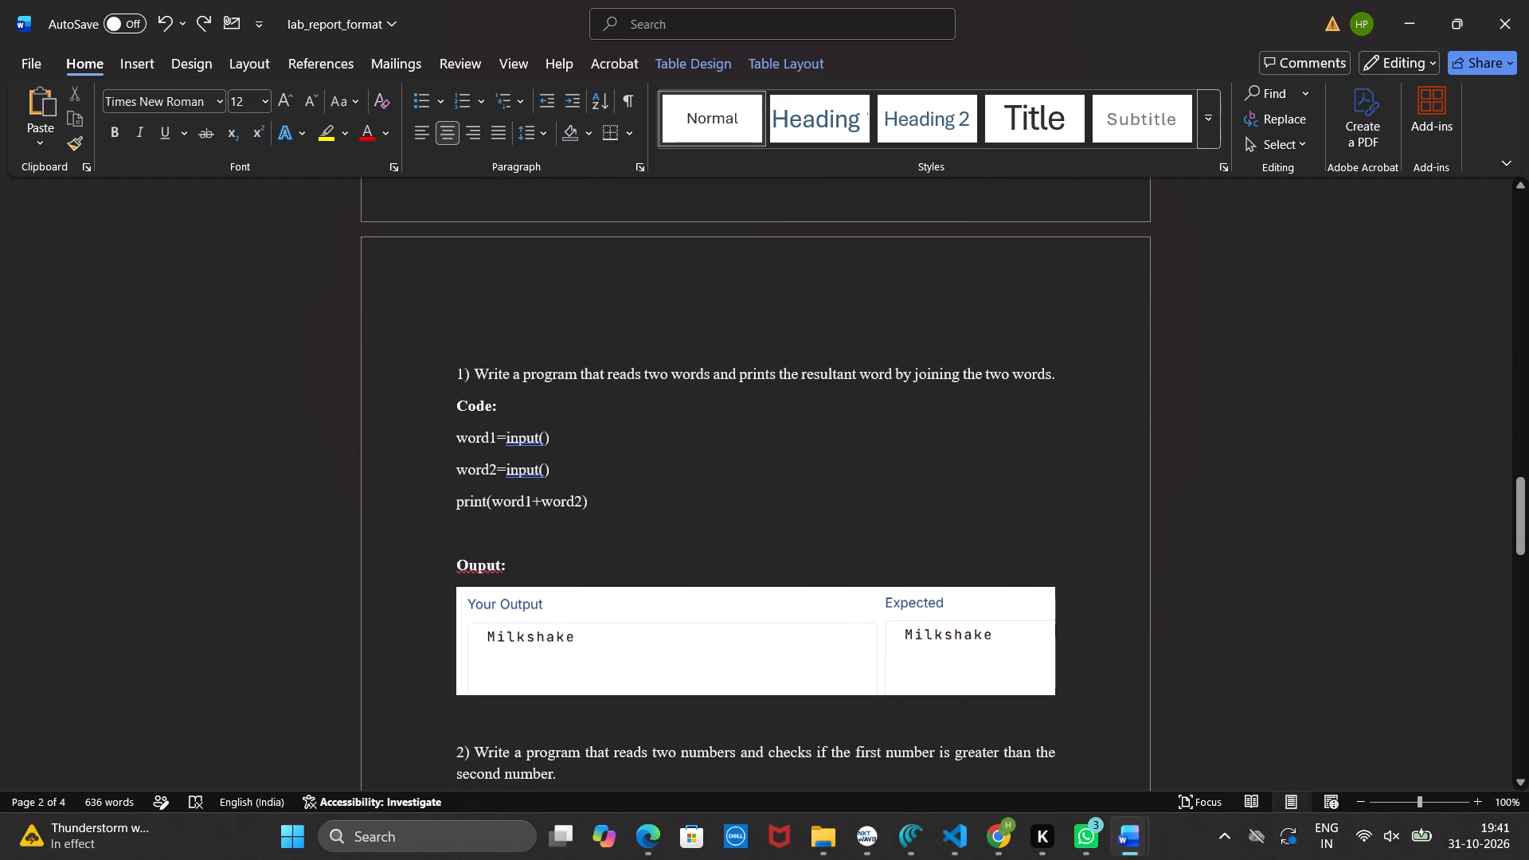
{"action": "scroll", "coordinate": [852, 638], "scroll_direction": "down", "scroll_amount": 6}
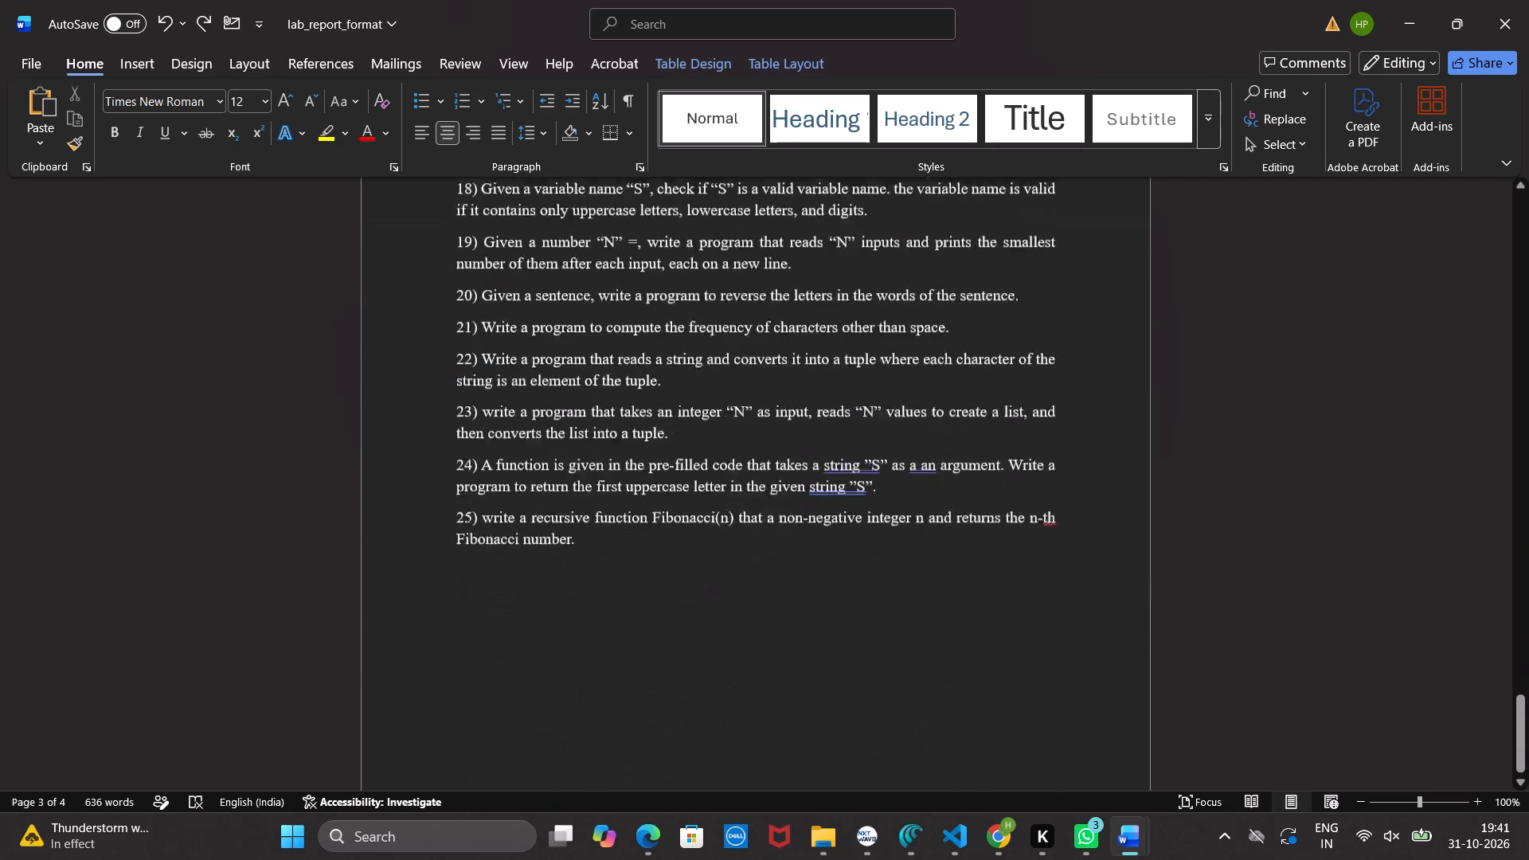
{"action": "scroll", "coordinate": [852, 638], "scroll_direction": "down", "scroll_amount": 1}
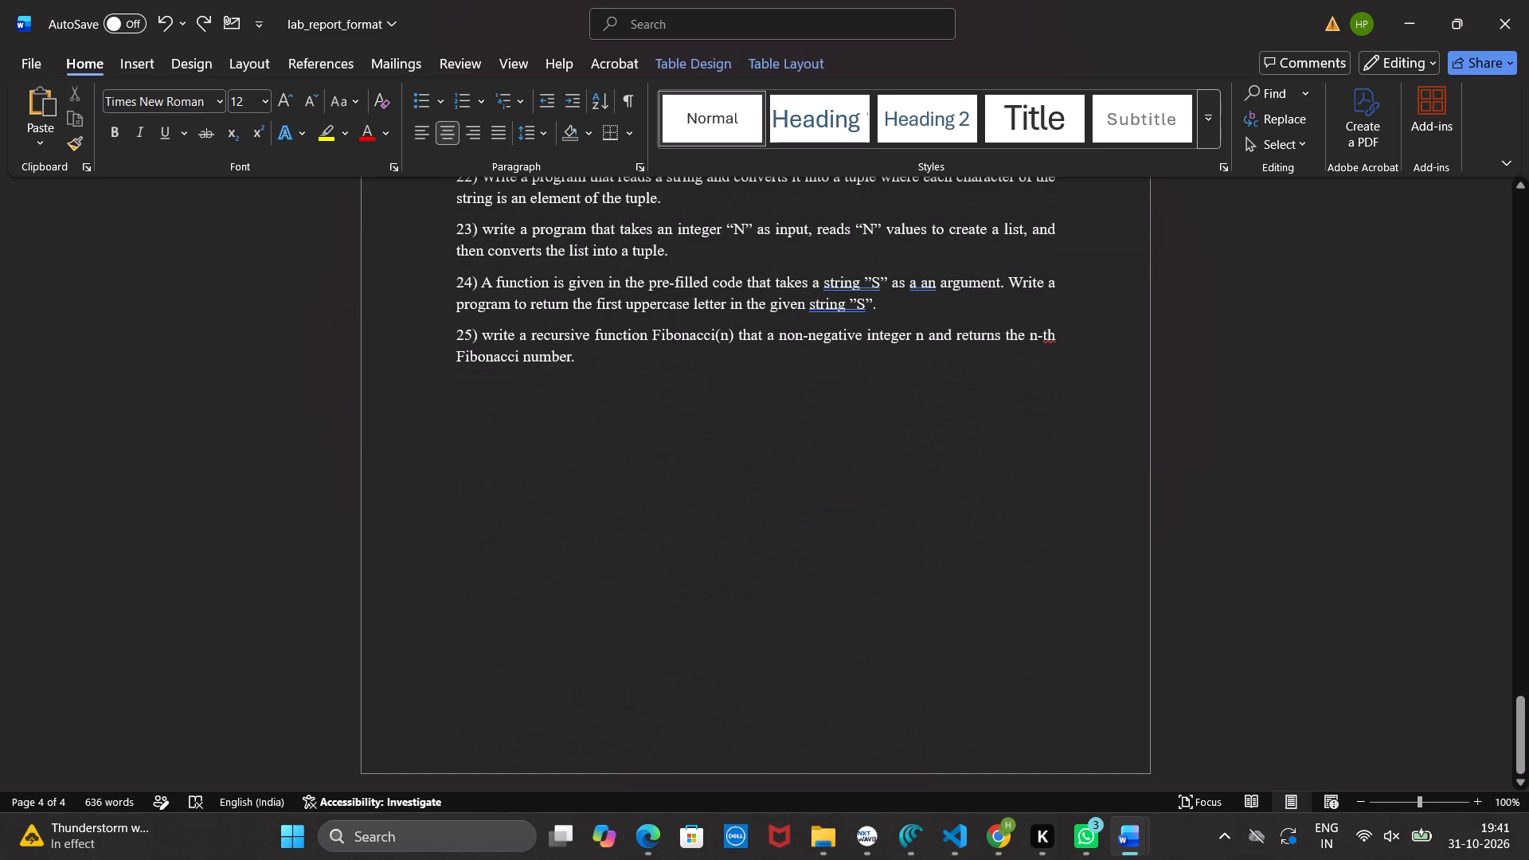
{"action": "scroll", "coordinate": [852, 638], "scroll_direction": "up", "scroll_amount": 5}
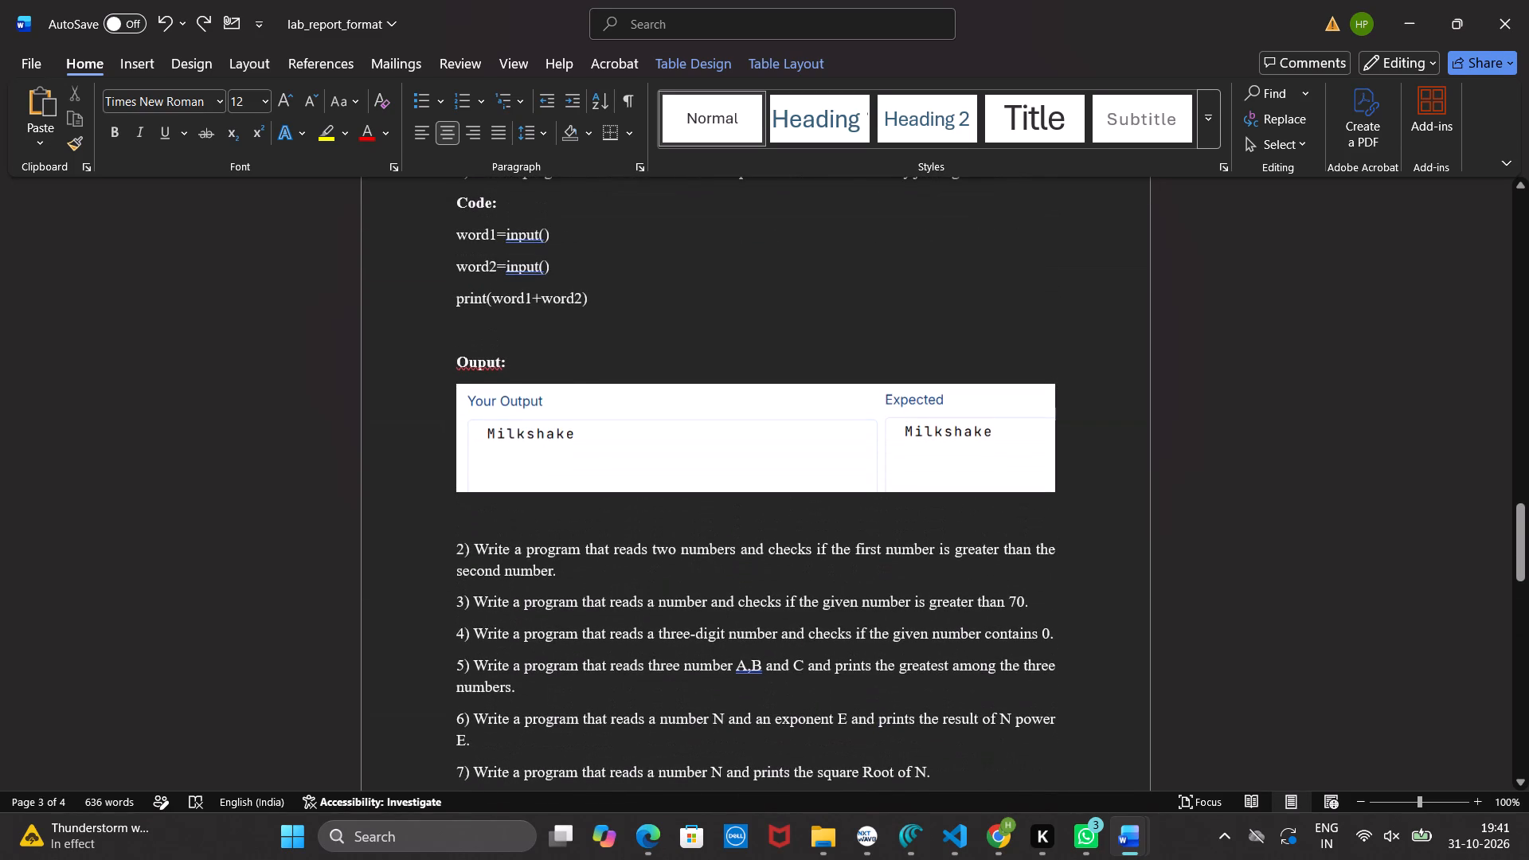
{"action": "scroll", "coordinate": [852, 638], "scroll_direction": "up", "scroll_amount": 3}
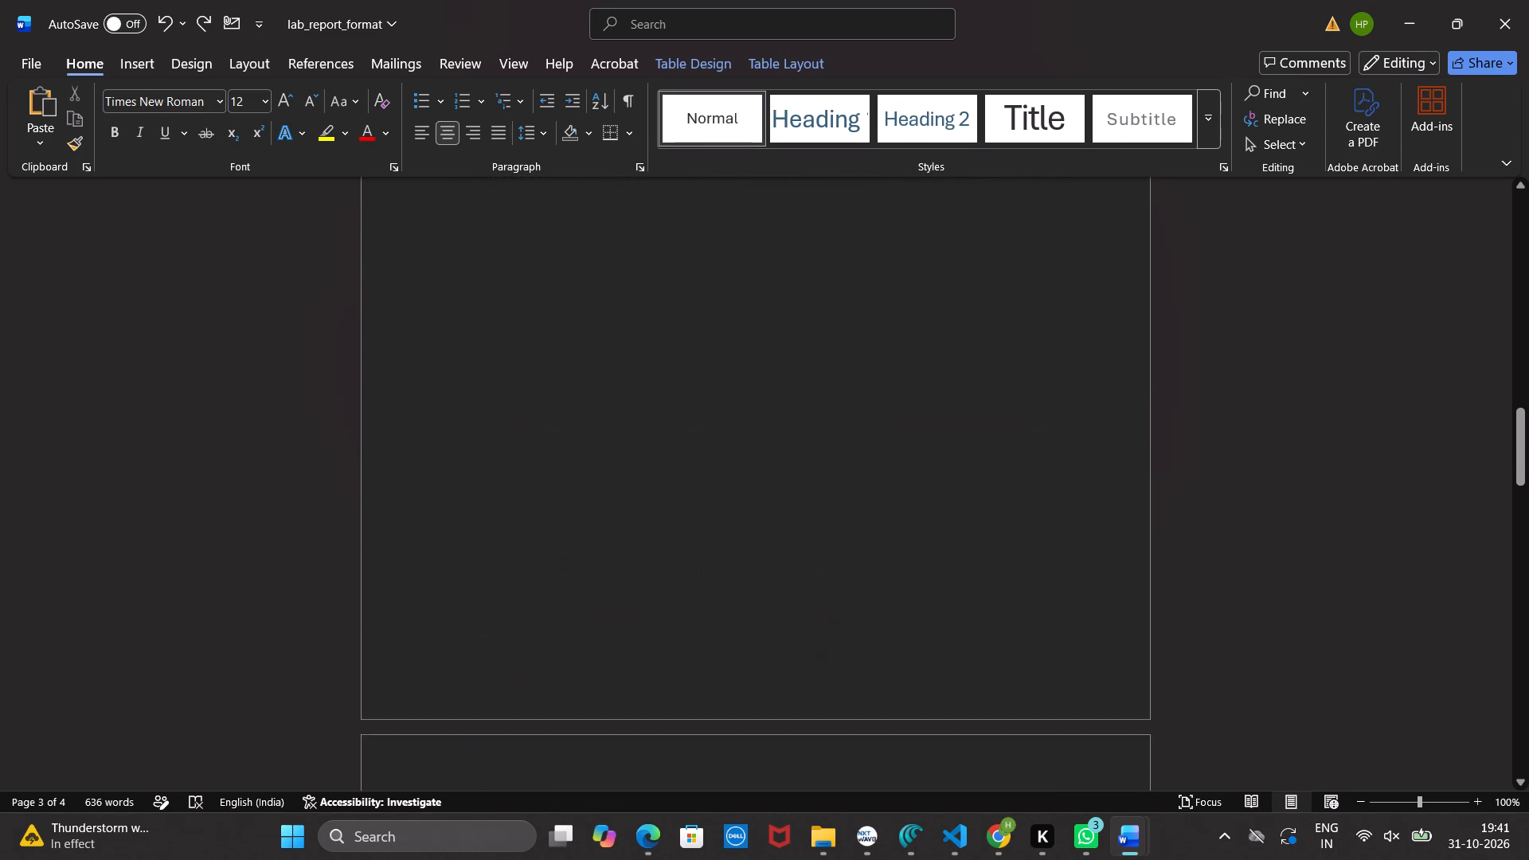
{"action": "scroll", "coordinate": [852, 638], "scroll_direction": "up", "scroll_amount": 2}
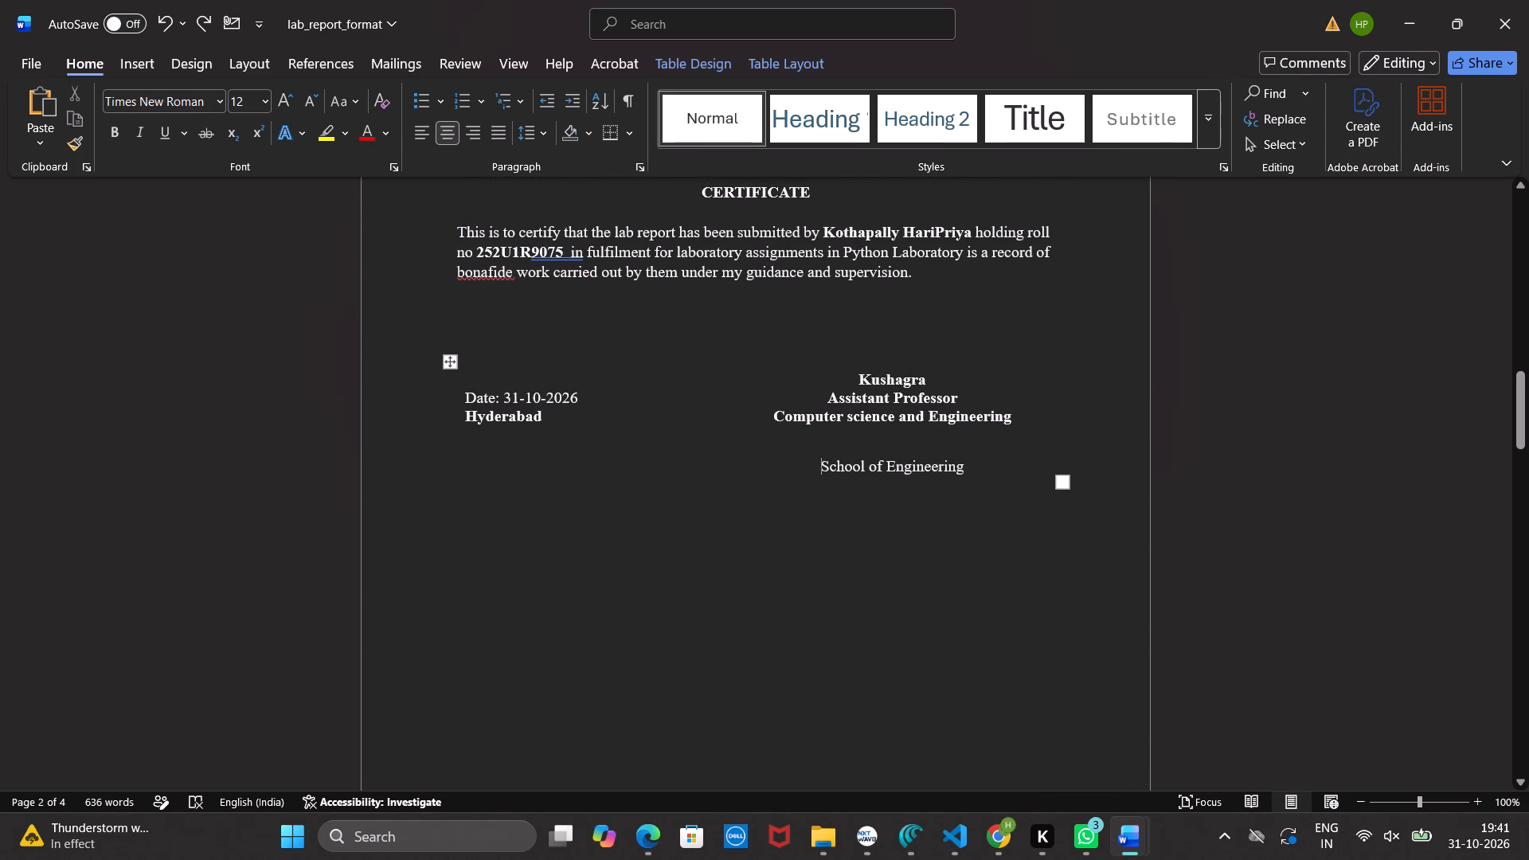
Delete question 1 about joining two words, together with its Code heading and code lines, on the page after the certificate.
{"action": "scroll", "coordinate": [852, 638], "scroll_direction": "down", "scroll_amount": 2}
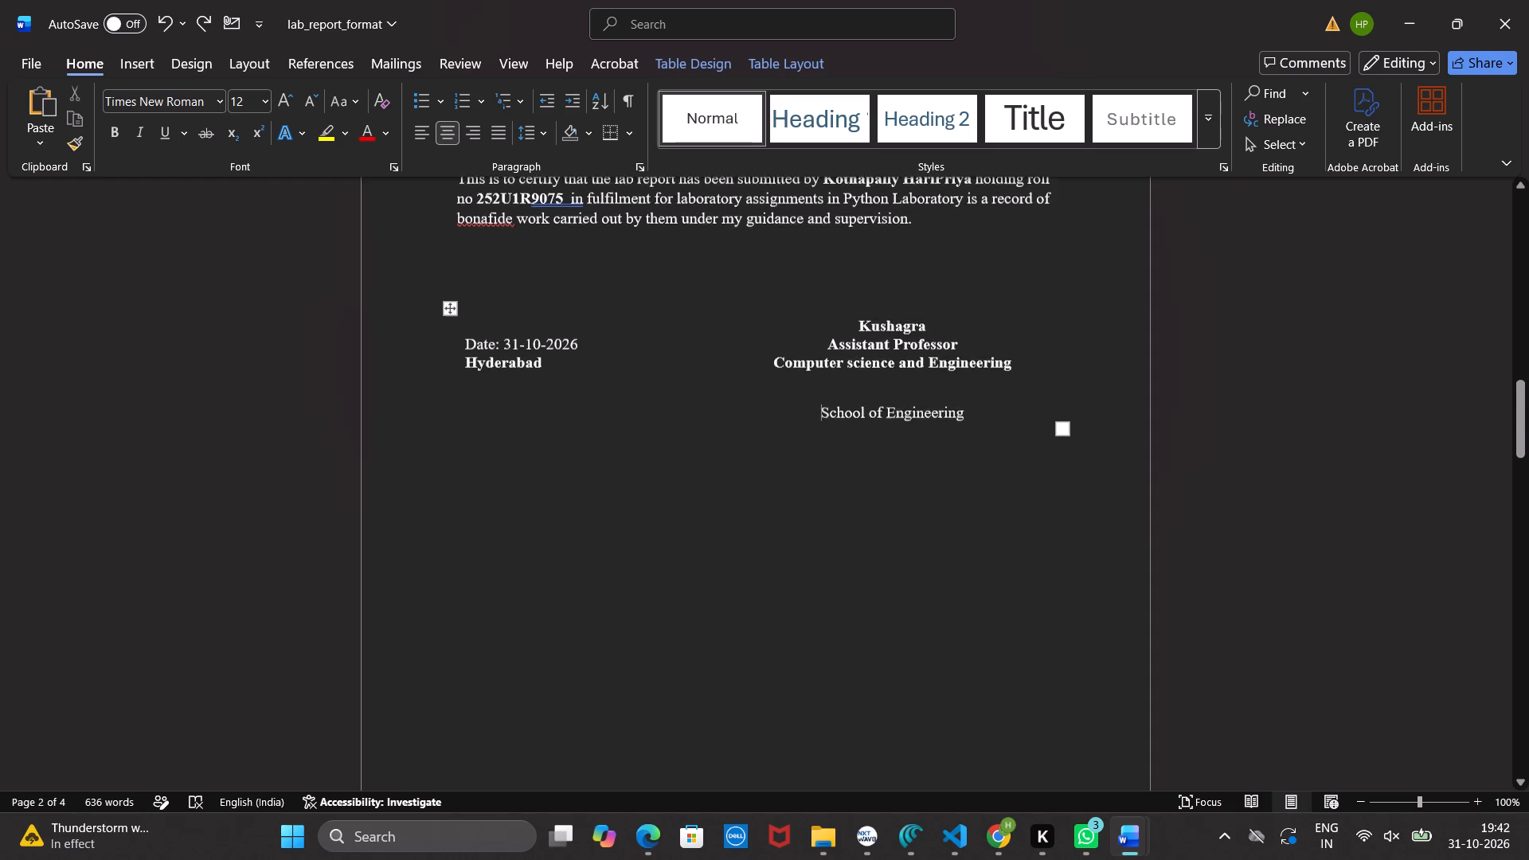
{"action": "scroll", "coordinate": [852, 638], "scroll_direction": "down", "scroll_amount": 2}
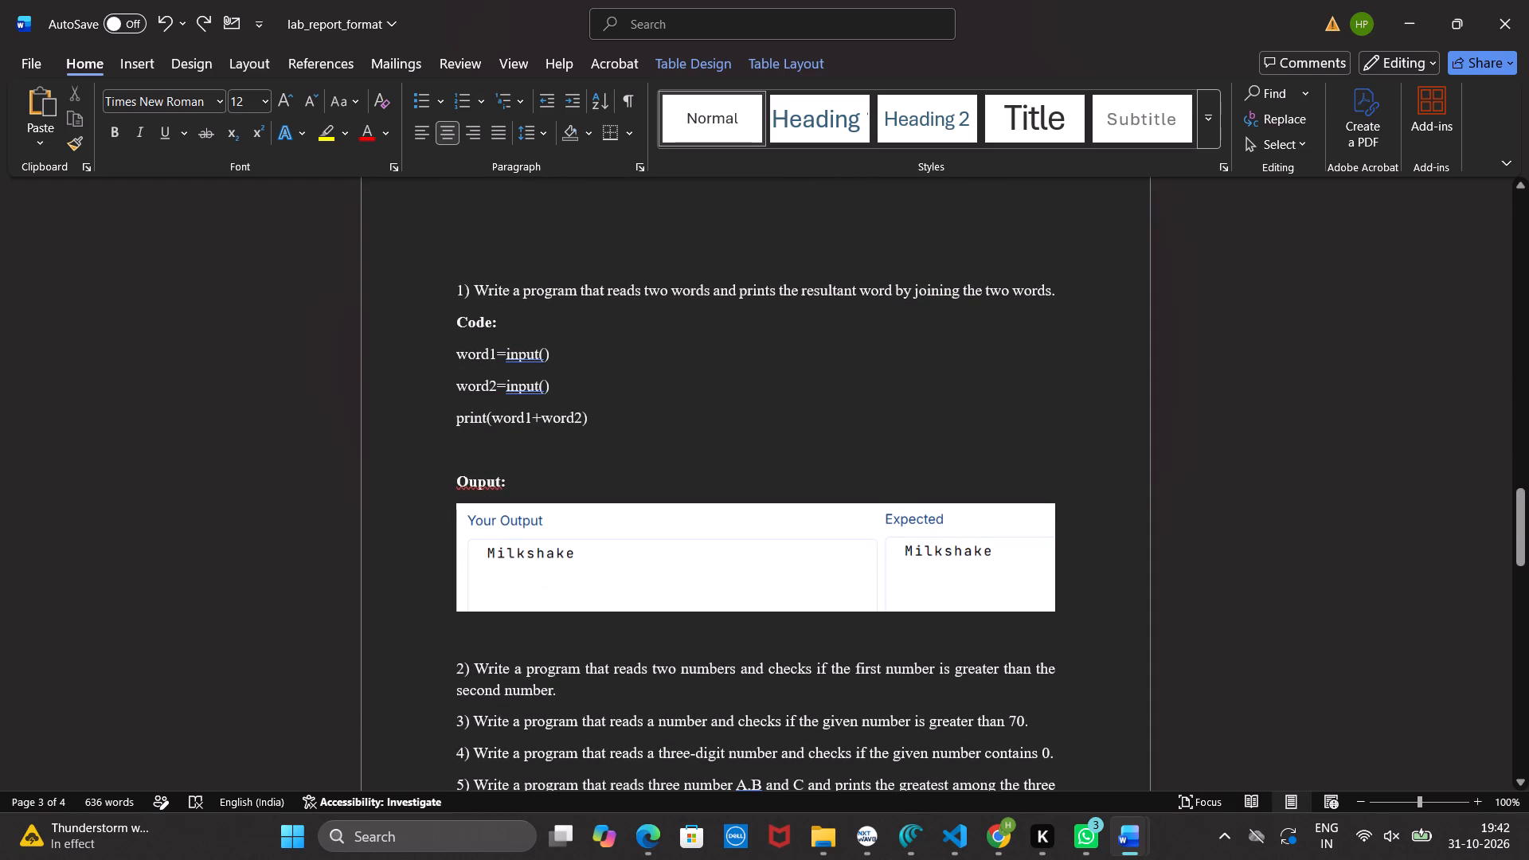
{"action": "left_click_drag", "start_coordinate": [457, 291], "coordinate": [437, 608]}
{"action": "left_click_drag", "start_coordinate": [462, 288], "coordinate": [605, 635]}
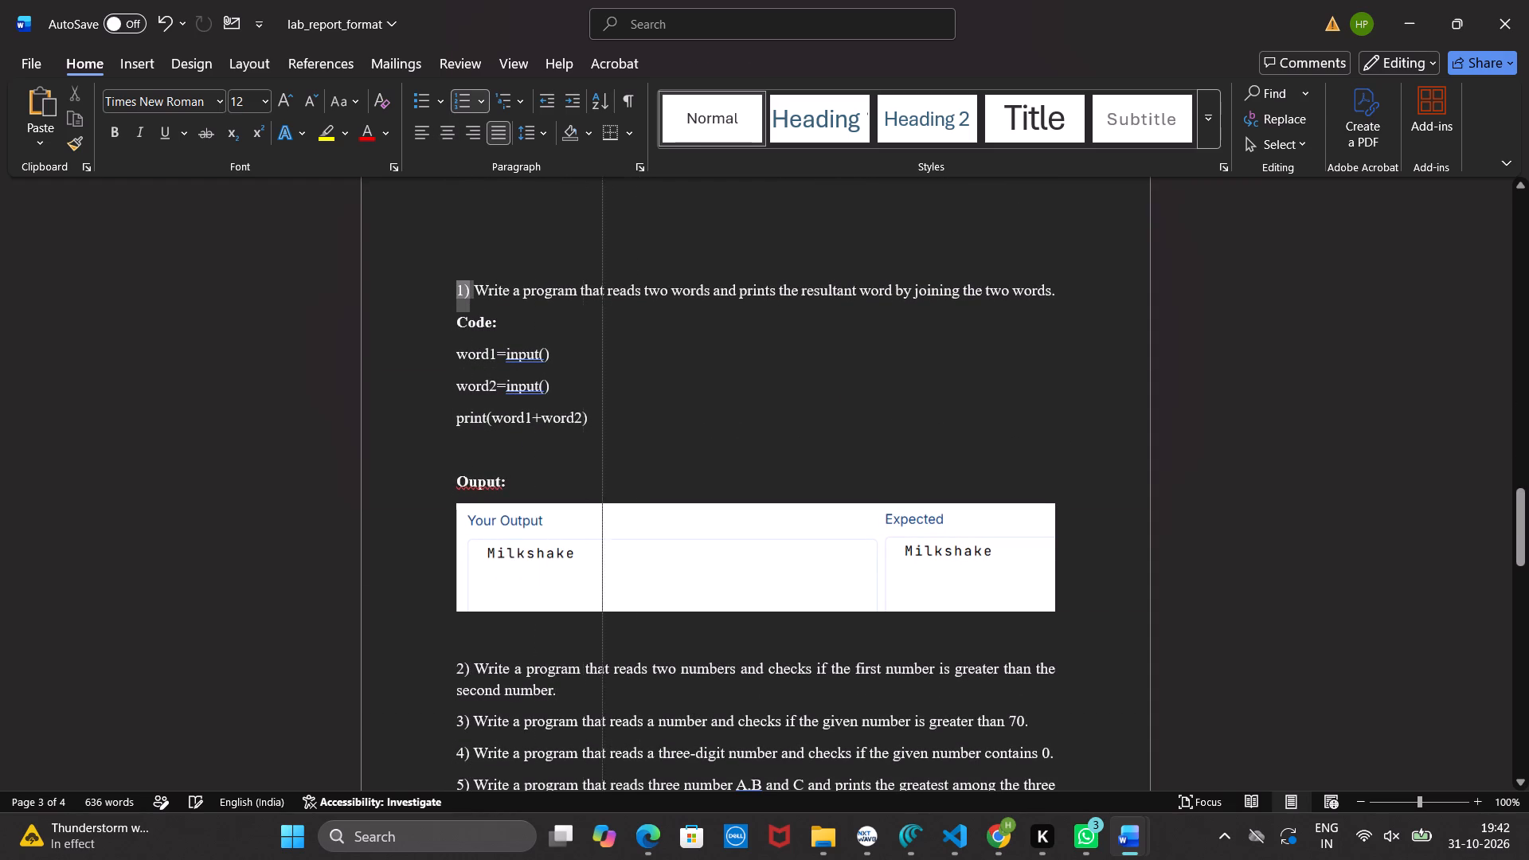
{"action": "left_click_drag", "start_coordinate": [605, 635], "coordinate": [367, 517]}
{"action": "left_click_drag", "start_coordinate": [633, 412], "coordinate": [471, 291]}
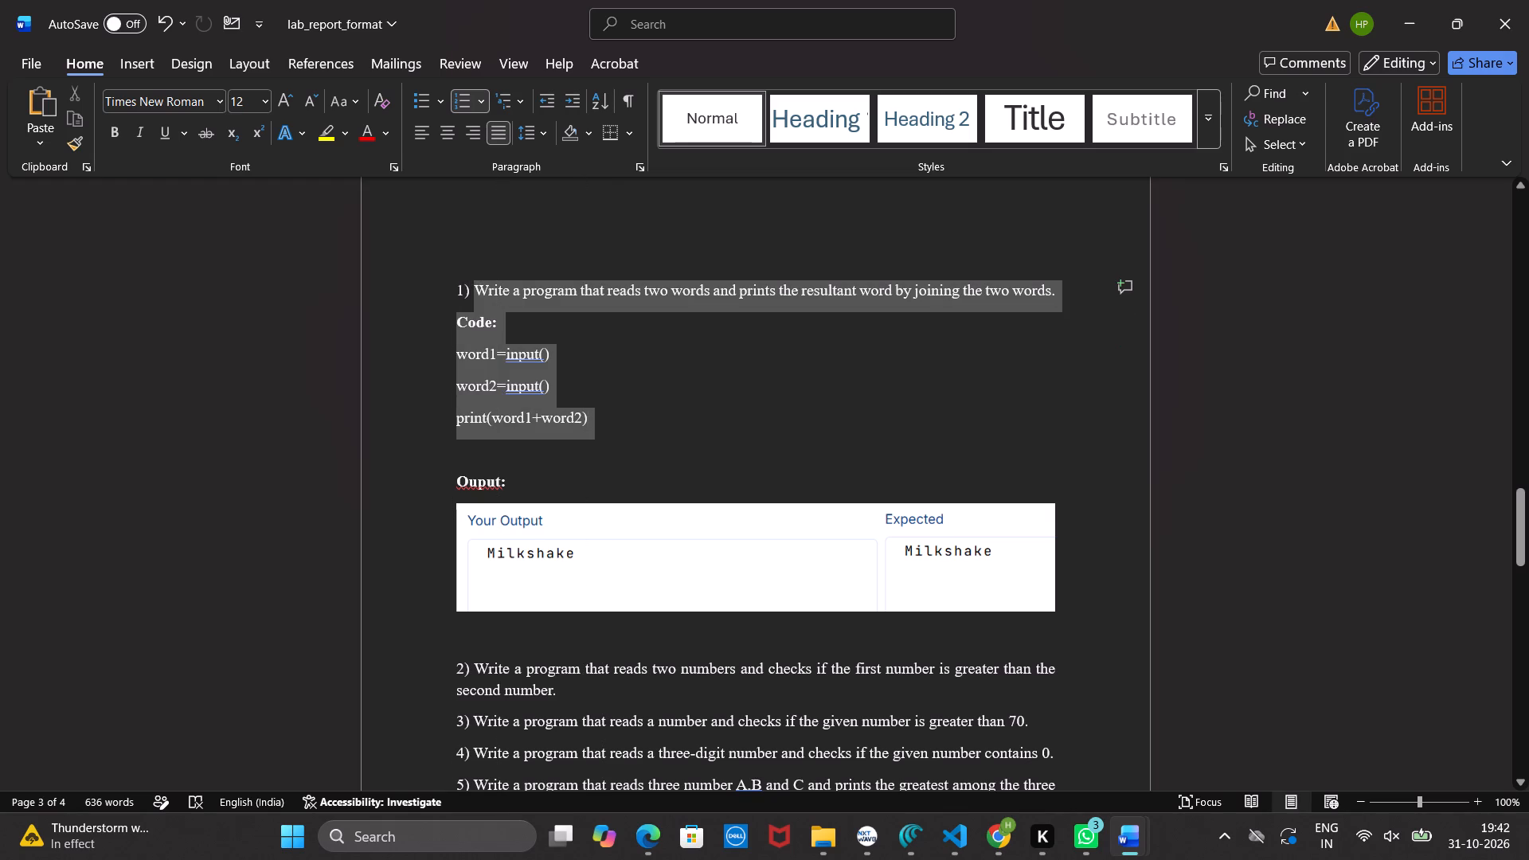
{"action": "left_click_drag", "start_coordinate": [471, 291], "coordinate": [481, 285]}
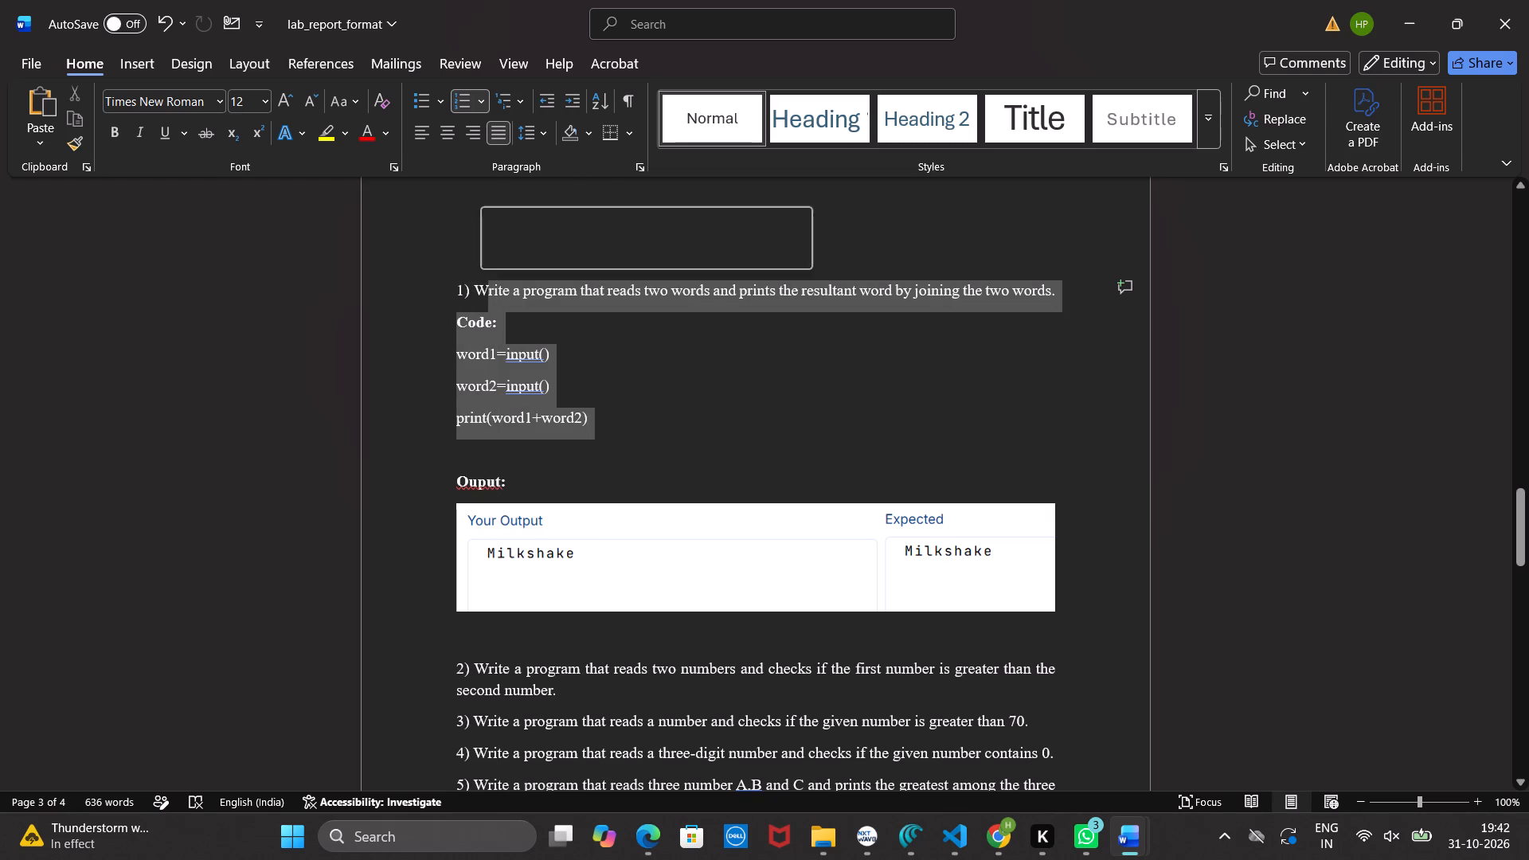
{"action": "key", "text": "BackSpace"}
{"action": "key", "text": "BackSpace"}
{"action": "key", "text": "BackSpace"}
{"action": "key", "text": "BackSpace"}
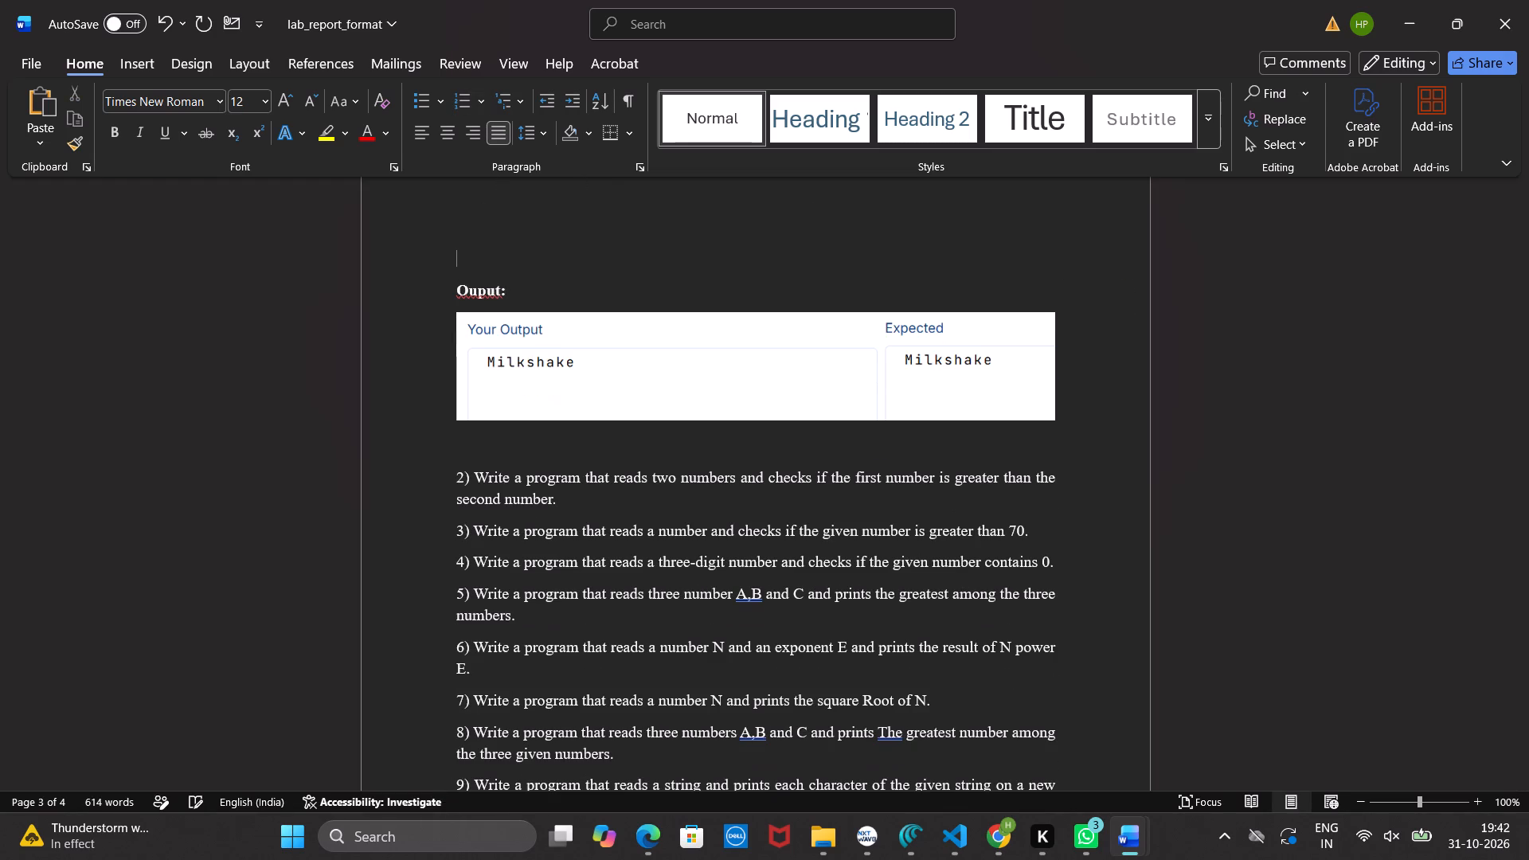
Cut the Milkshake output picture and delete the "Ouput:" heading above it.
{"action": "right_click", "coordinate": [534, 376]}
{"action": "left_click", "coordinate": [581, 285]}
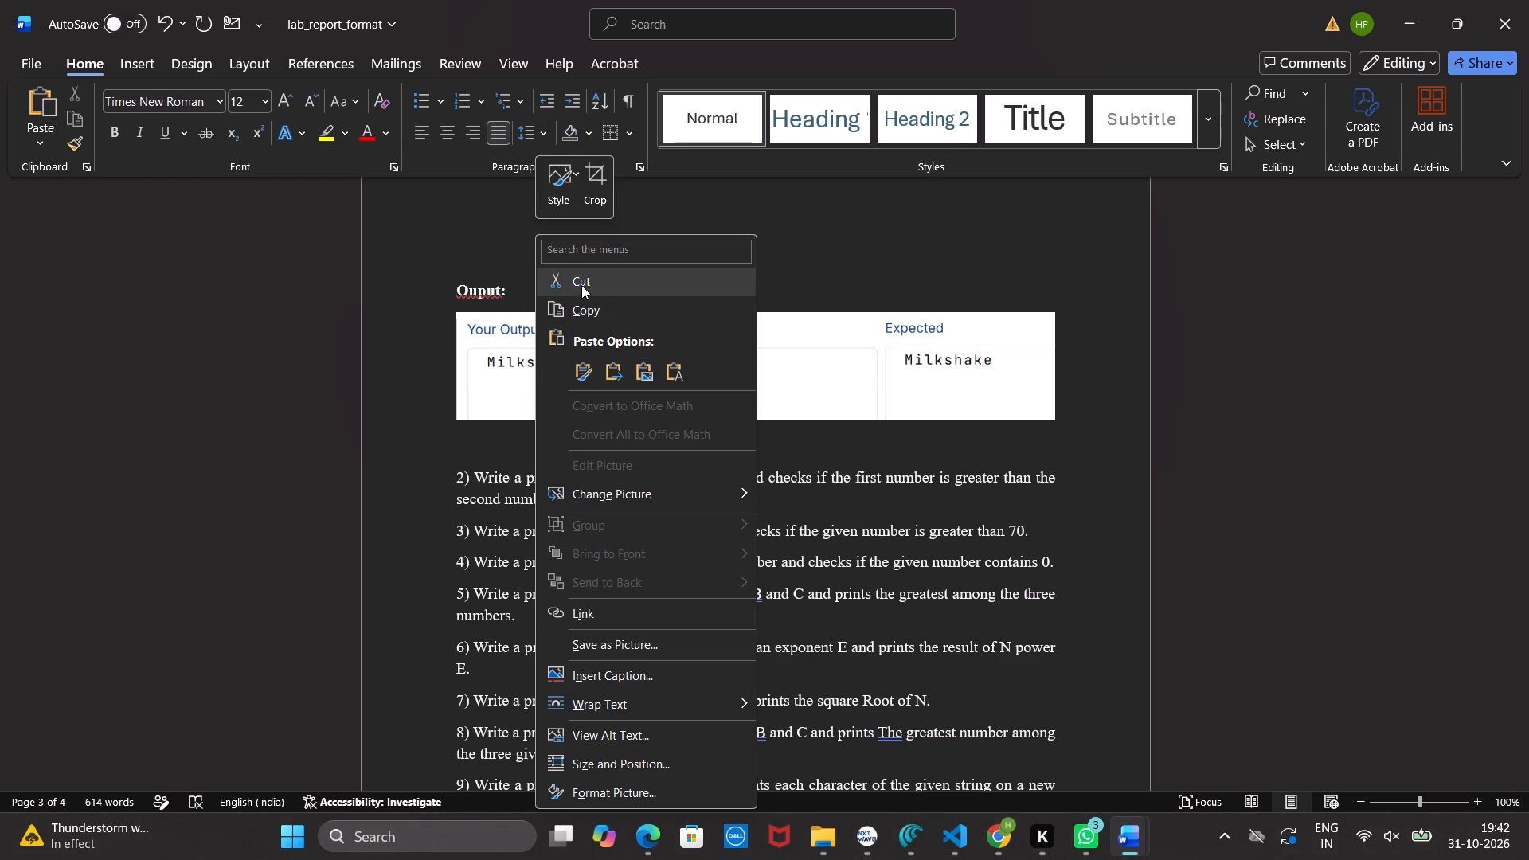
{"action": "left_click_drag", "start_coordinate": [519, 296], "coordinate": [463, 297]}
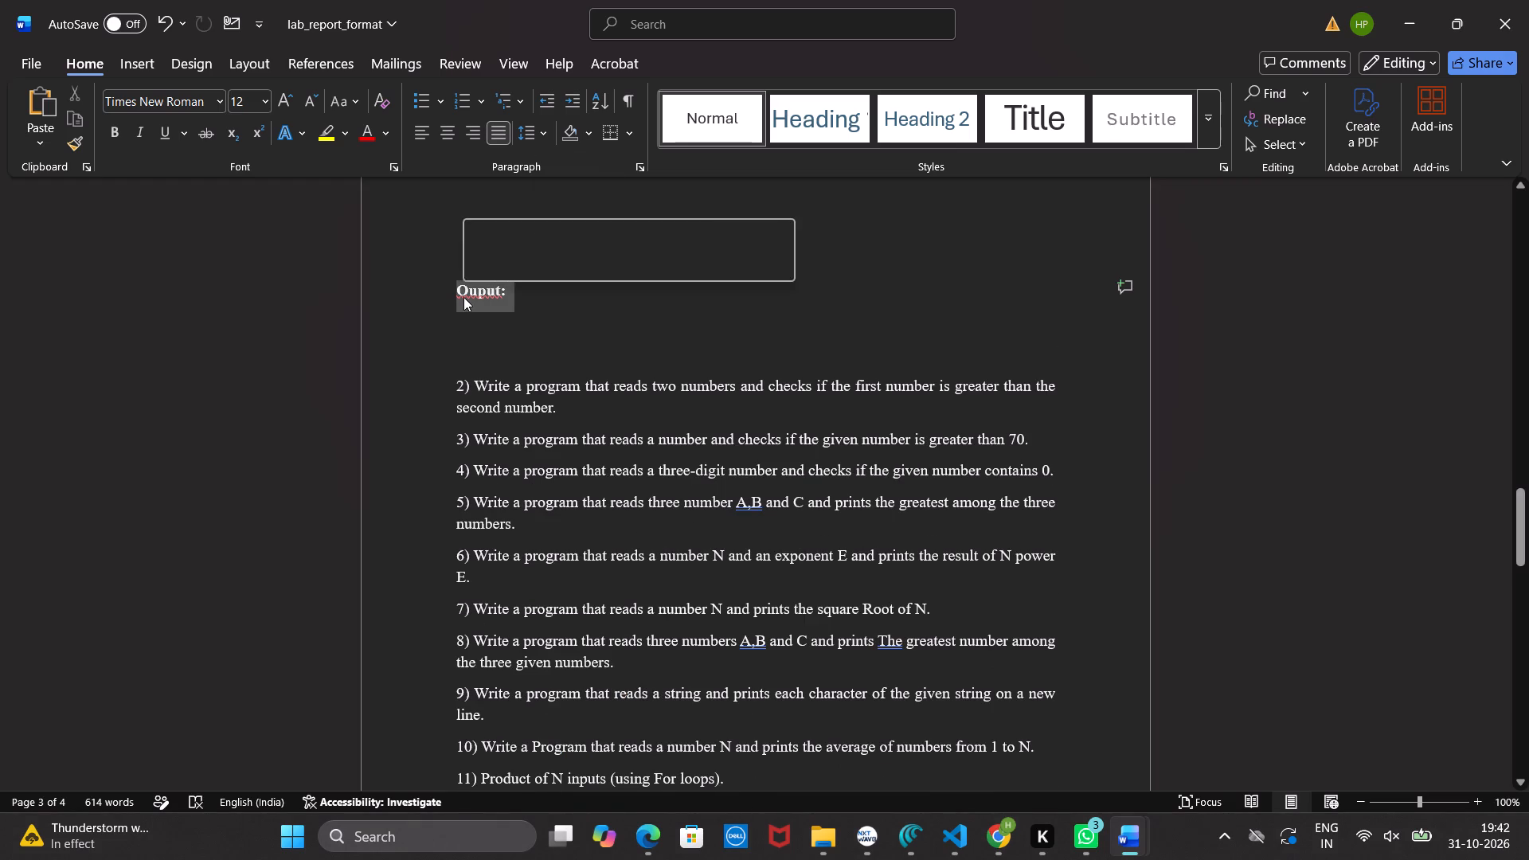
{"action": "key", "text": "BackSpace"}
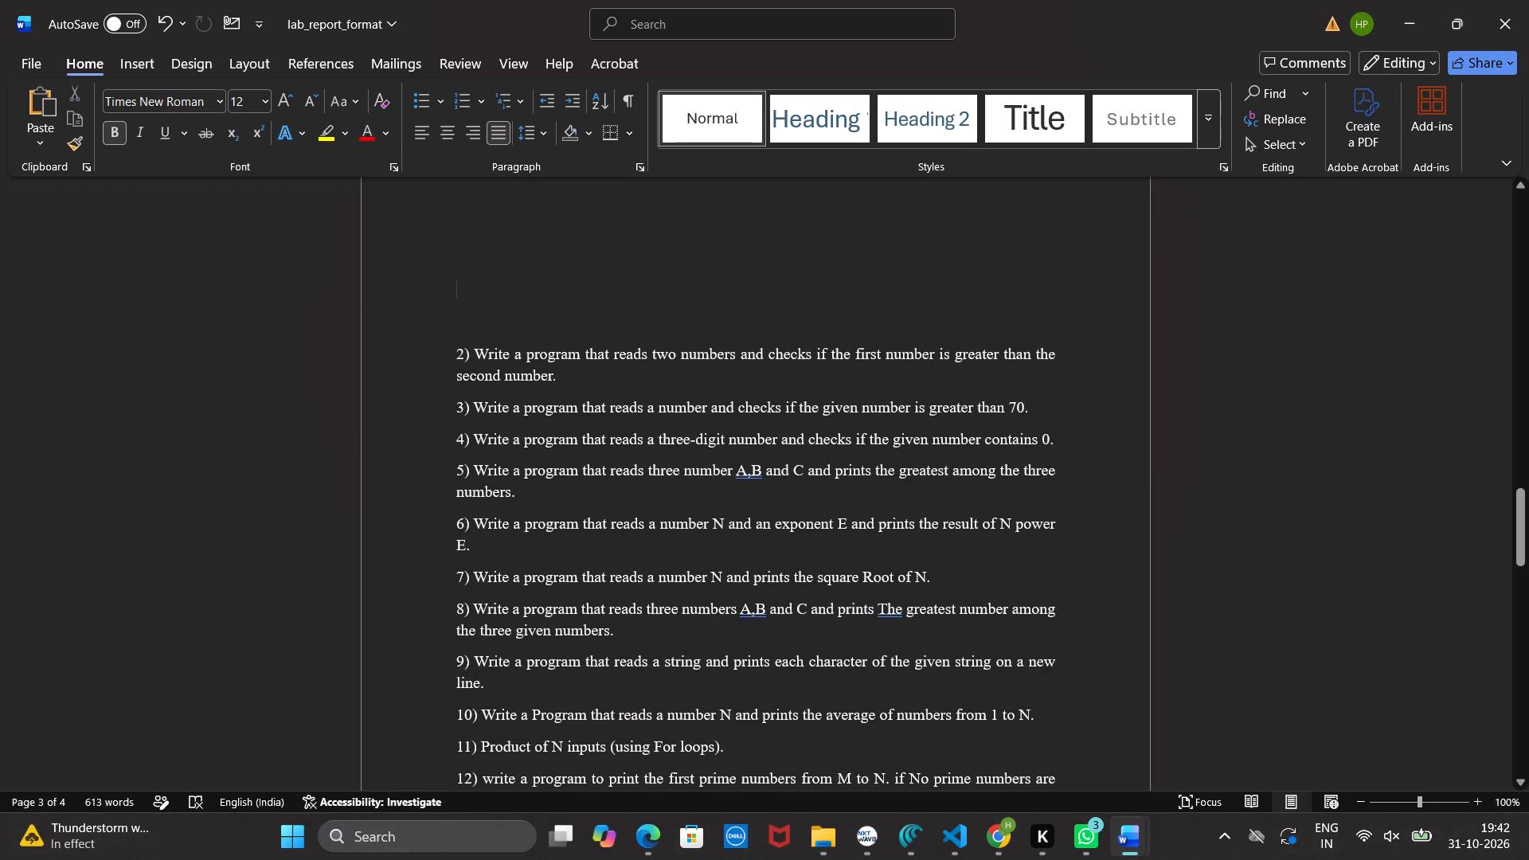
Delete the remaining programming questions 2 to 25, including the leftover "2" and "25)" numbering.
{"action": "left_click_drag", "start_coordinate": [460, 354], "coordinate": [583, 714]}
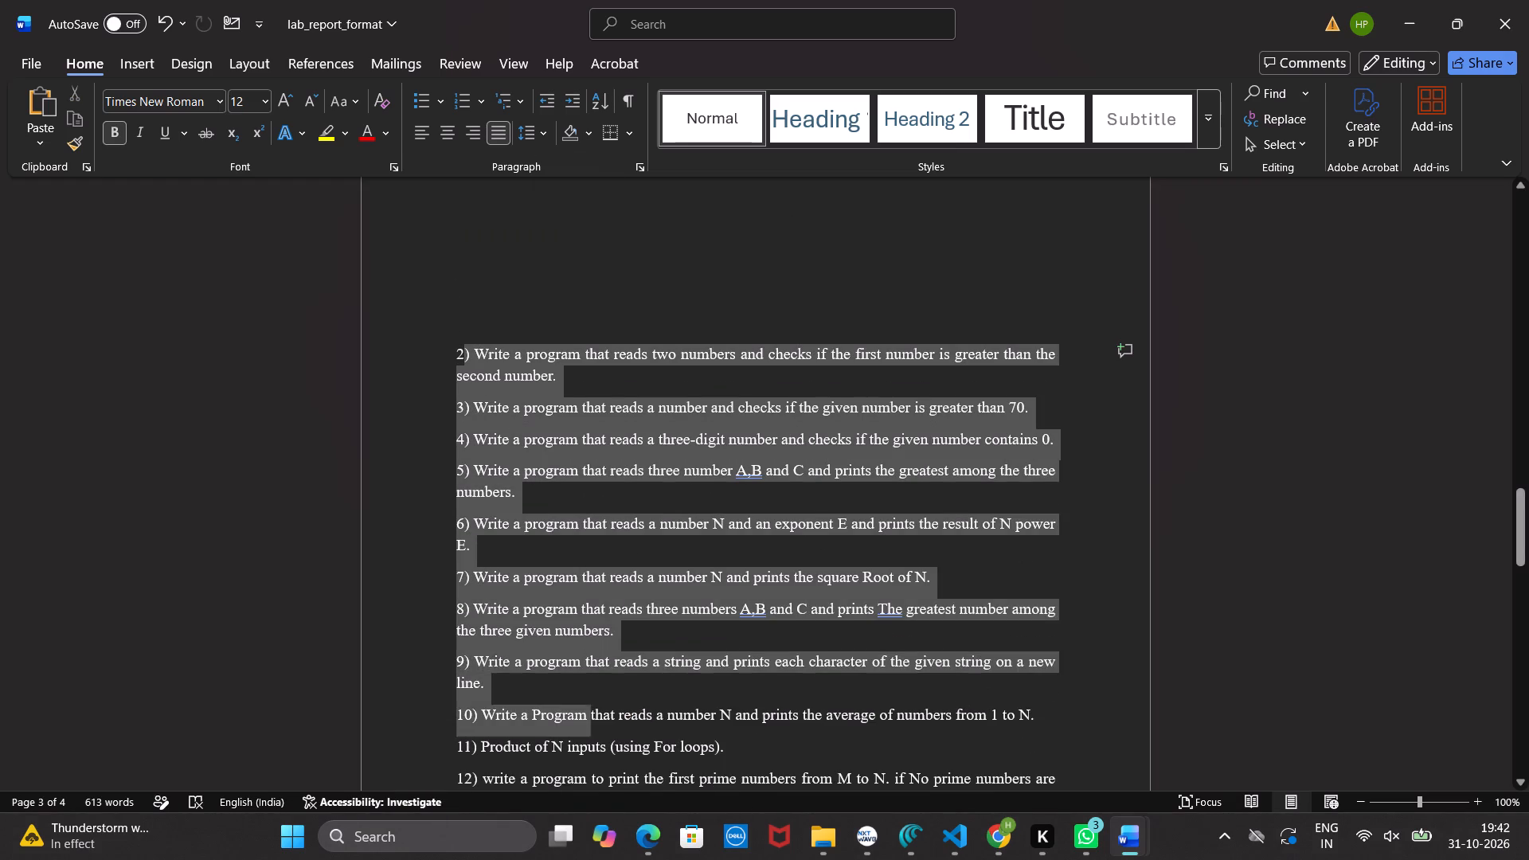
{"action": "left_click_drag", "start_coordinate": [583, 714], "coordinate": [803, 719]}
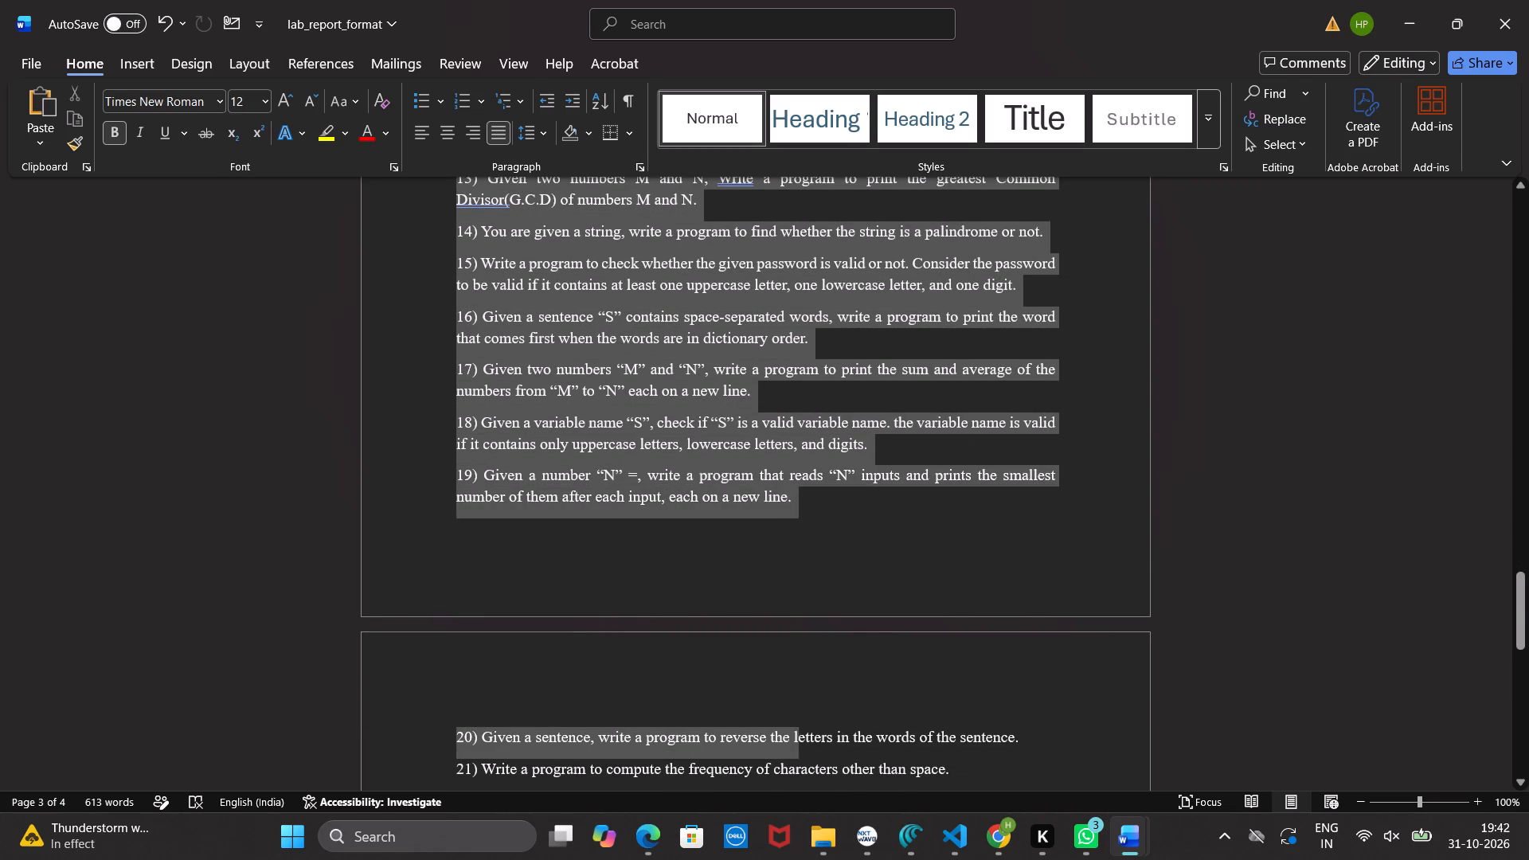
{"action": "left_click_drag", "start_coordinate": [803, 719], "coordinate": [753, 510]}
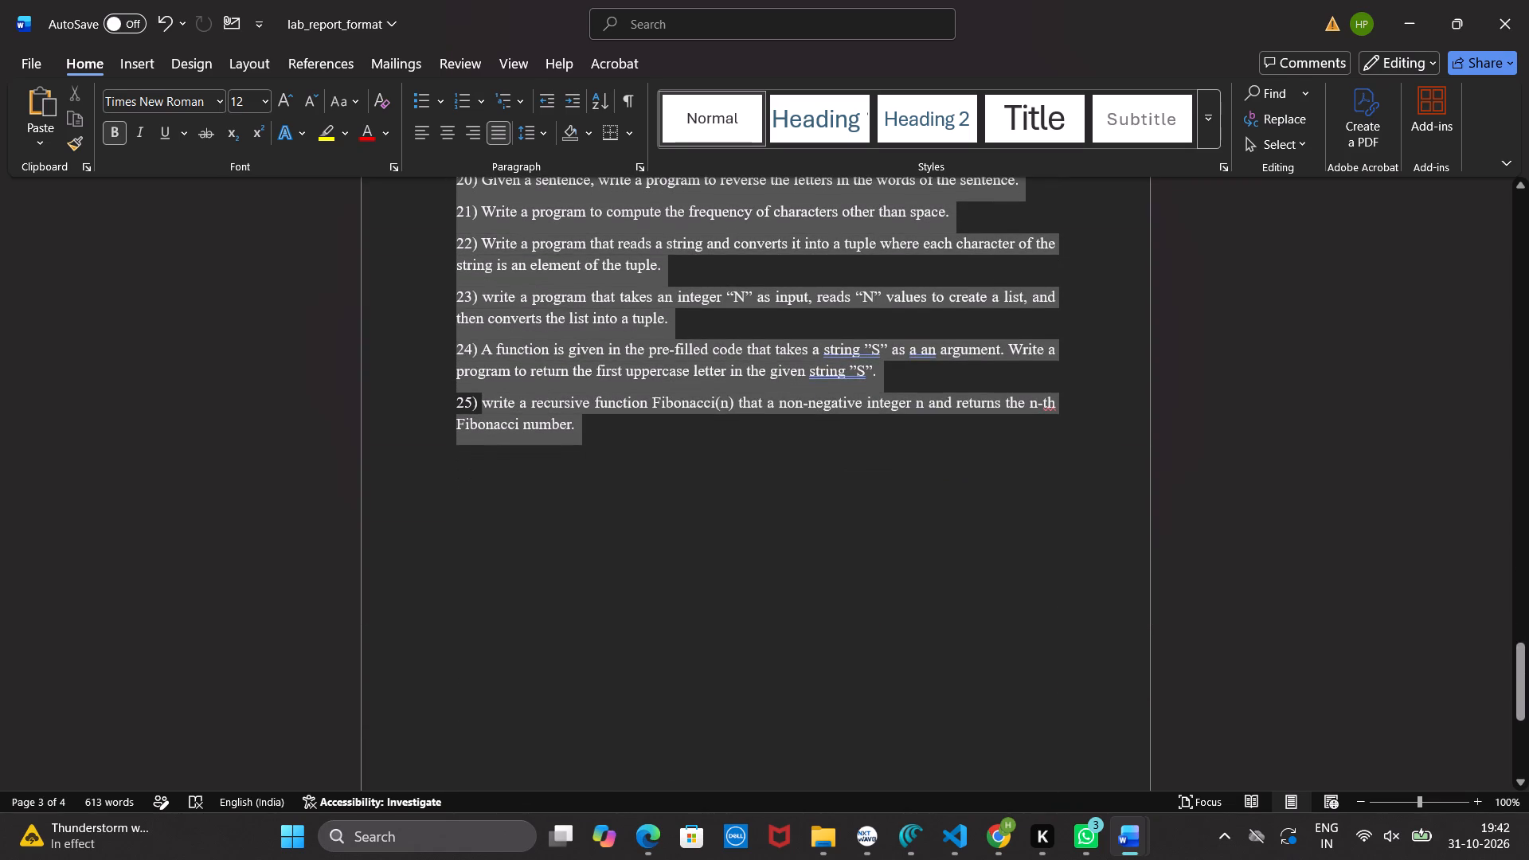
{"action": "left_click_drag", "start_coordinate": [753, 510], "coordinate": [659, 472]}
{"action": "key", "text": "BackSpace"}
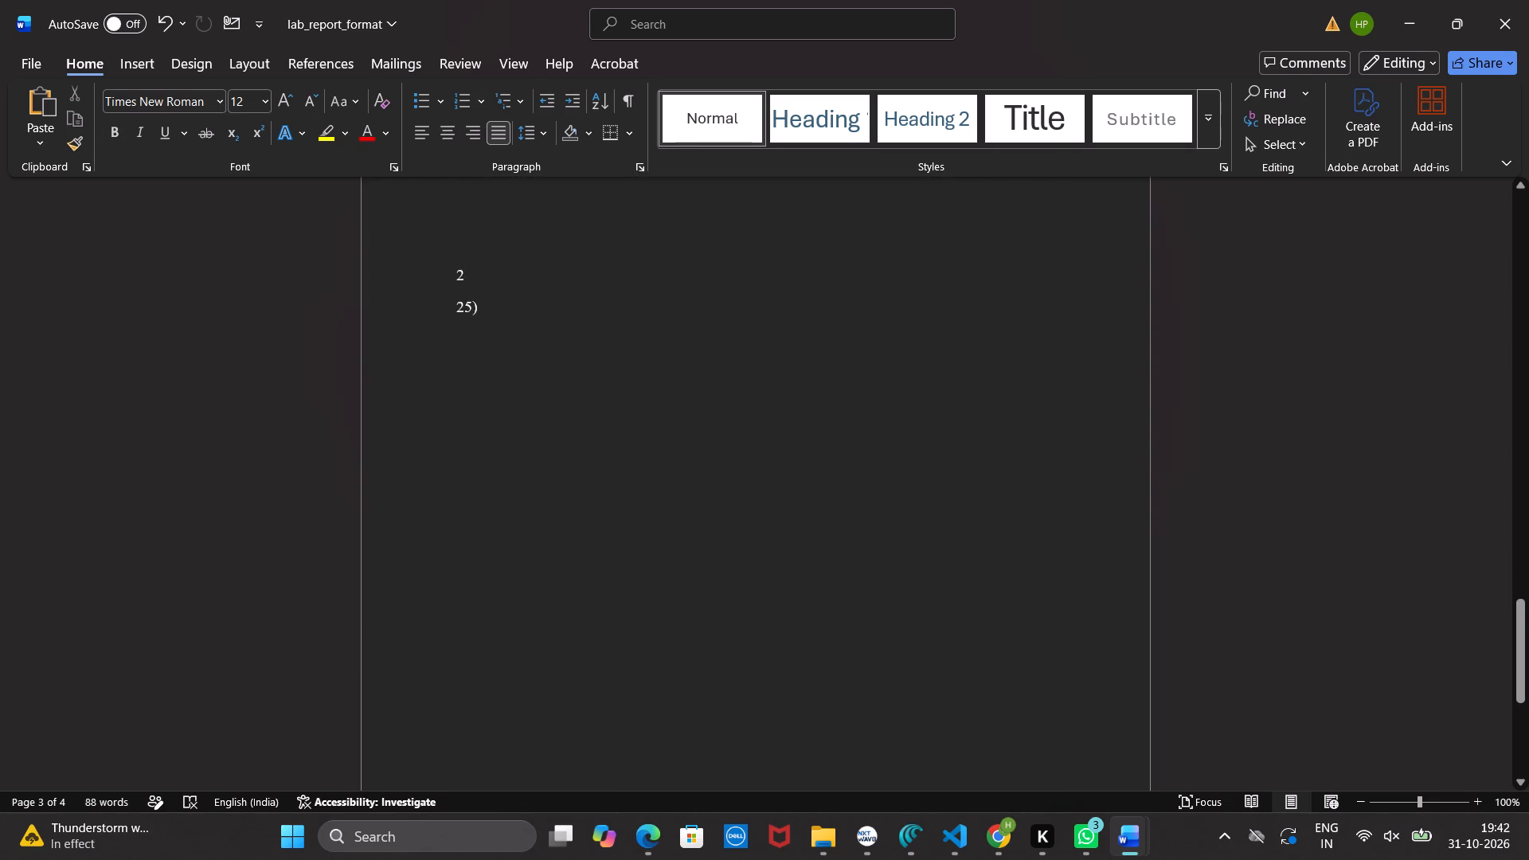
{"action": "key", "text": "BackSpace"}
{"action": "left_click", "coordinate": [483, 295]}
{"action": "left_click", "coordinate": [480, 304]}
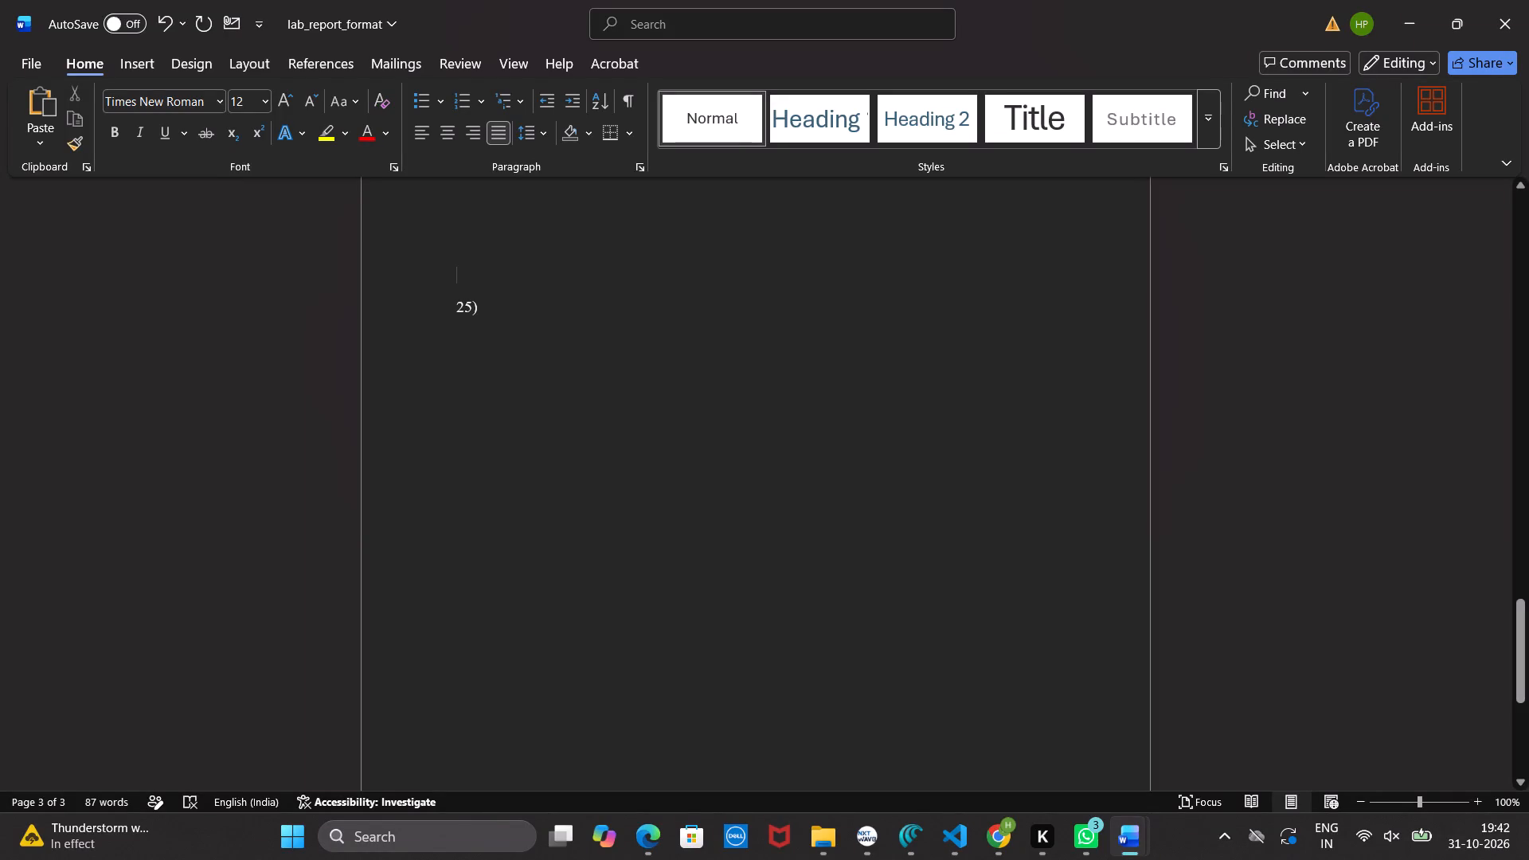
{"action": "key", "text": "BackSpace"}
{"action": "key", "text": "BackSpace"}
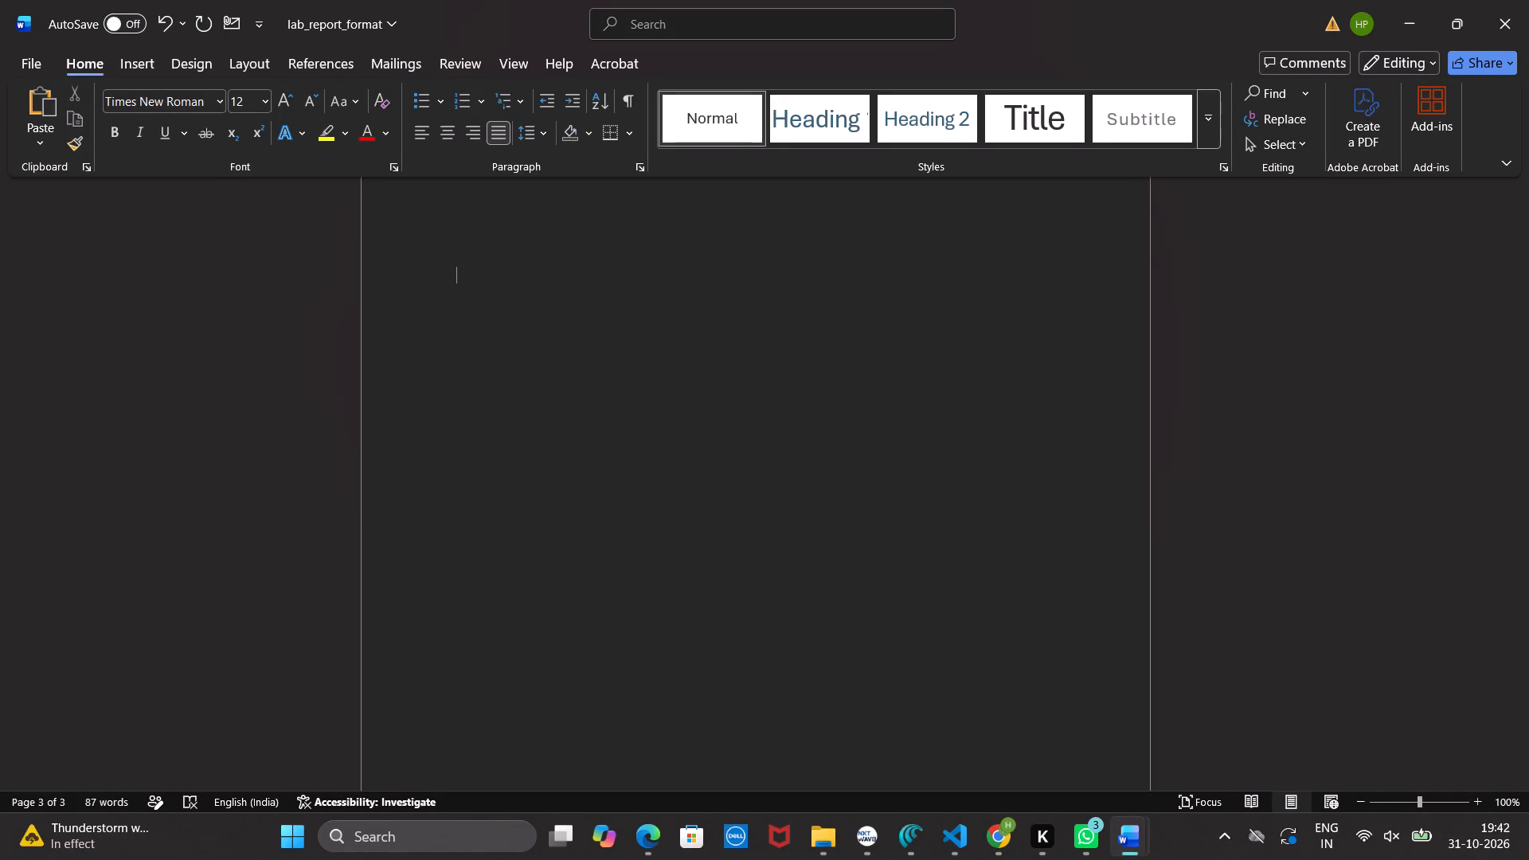
Delete the blank lines after the certificate's signature table so that the empty third page is removed.
{"action": "scroll", "coordinate": [480, 304], "scroll_direction": "up", "scroll_amount": 3}
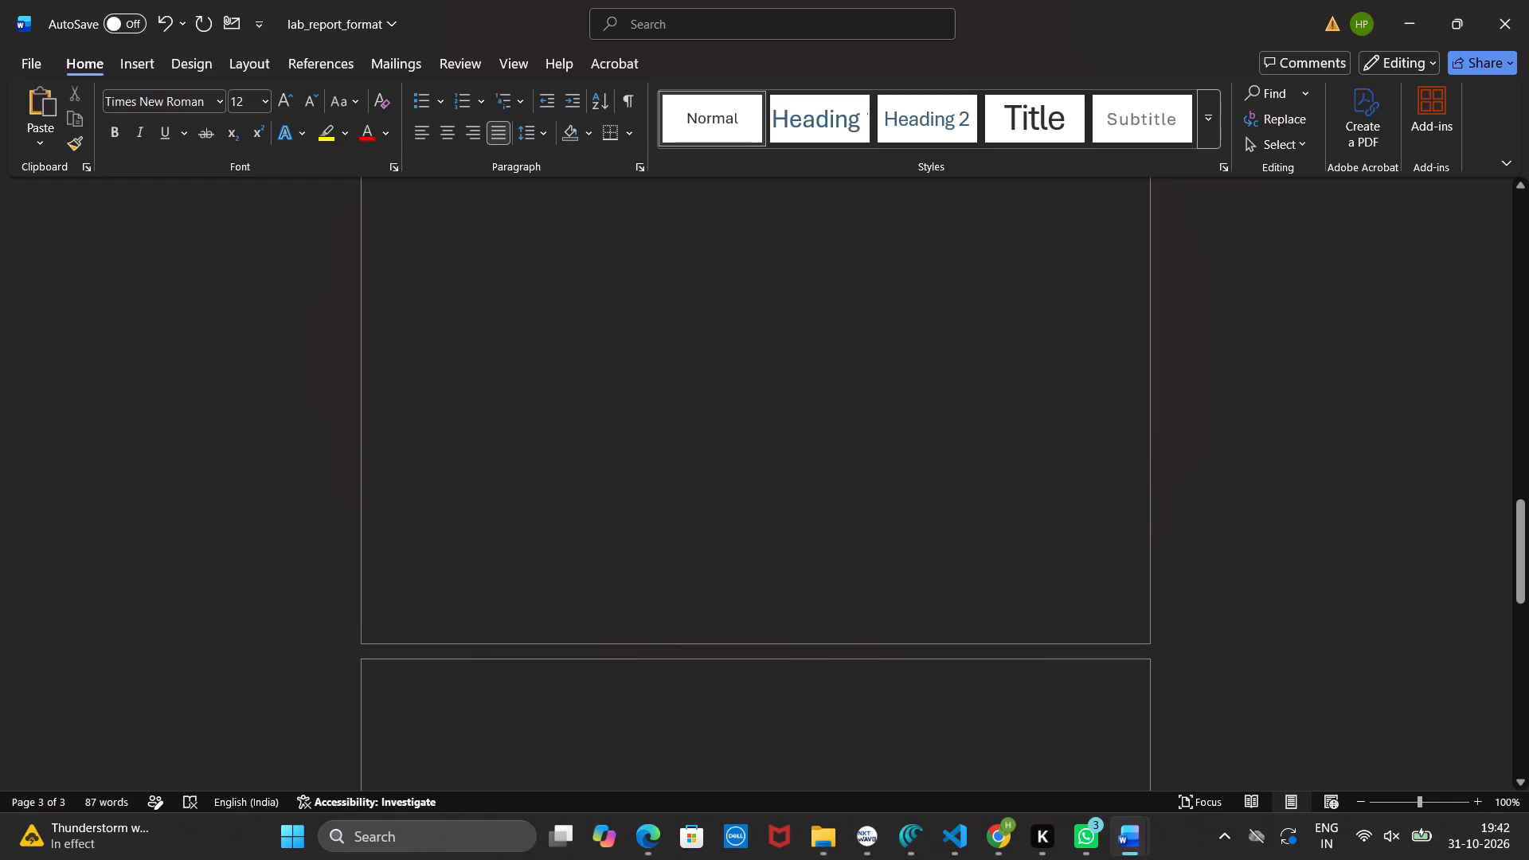
{"action": "key", "text": "BackSpace"}
{"action": "key", "text": "BackSpace"}
{"action": "key", "text": "BackSpace"}
{"action": "key", "text": "BackSpace"}
{"action": "key", "text": "BackSpace"}
{"action": "key", "text": "BackSpace"}
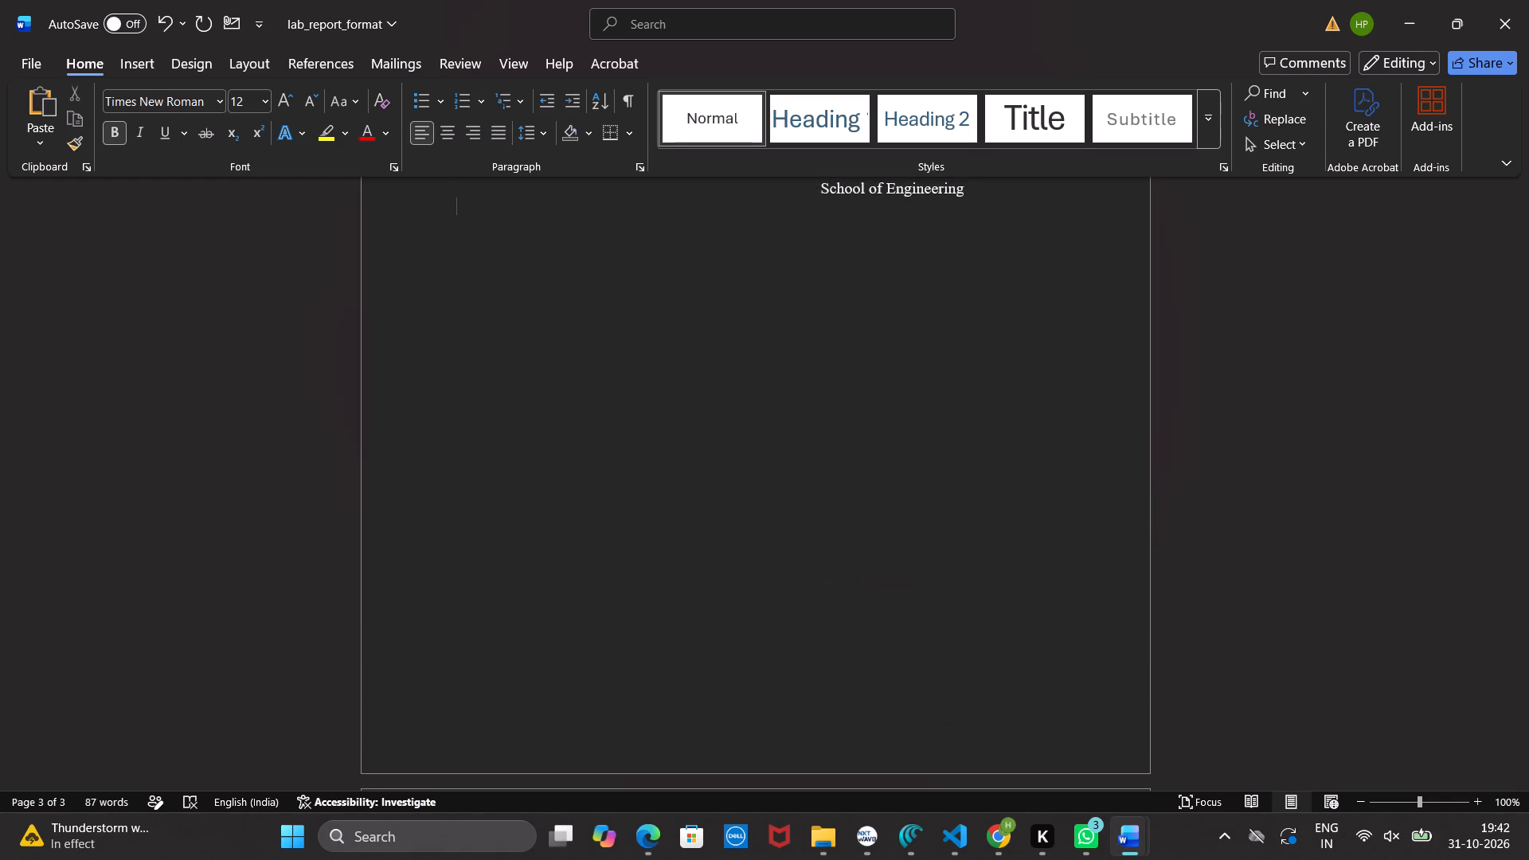
{"action": "scroll", "coordinate": [480, 304], "scroll_direction": "up", "scroll_amount": 1}
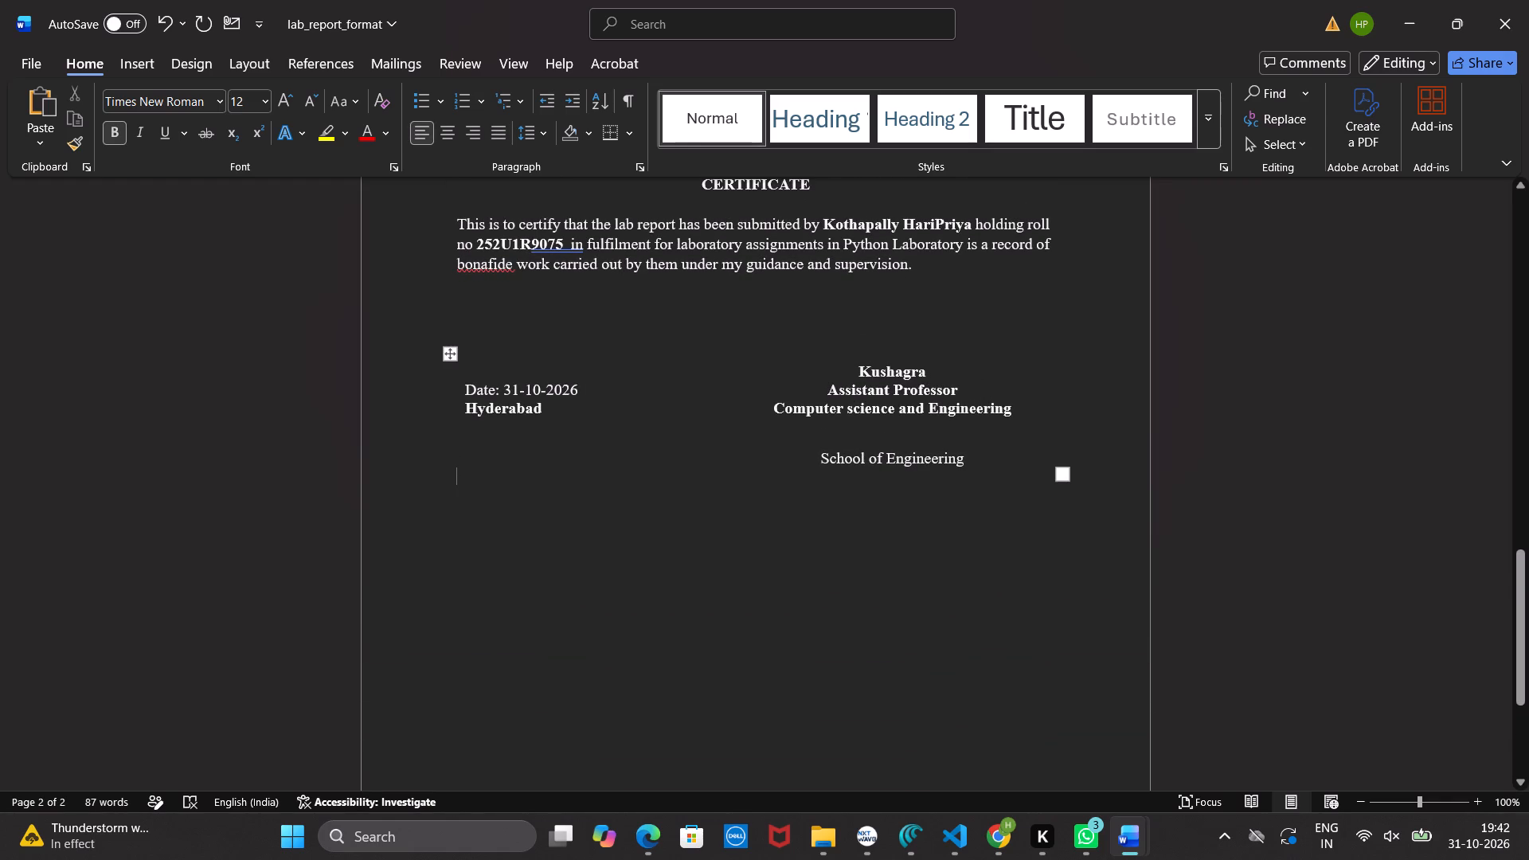
Add three blank lines below "School of Engineering" in the certificate's signature table.
{"action": "left_click", "coordinate": [978, 464]}
{"action": "left_click", "coordinate": [970, 453]}
{"action": "key", "text": "Return"}
{"action": "key", "text": "Return"}
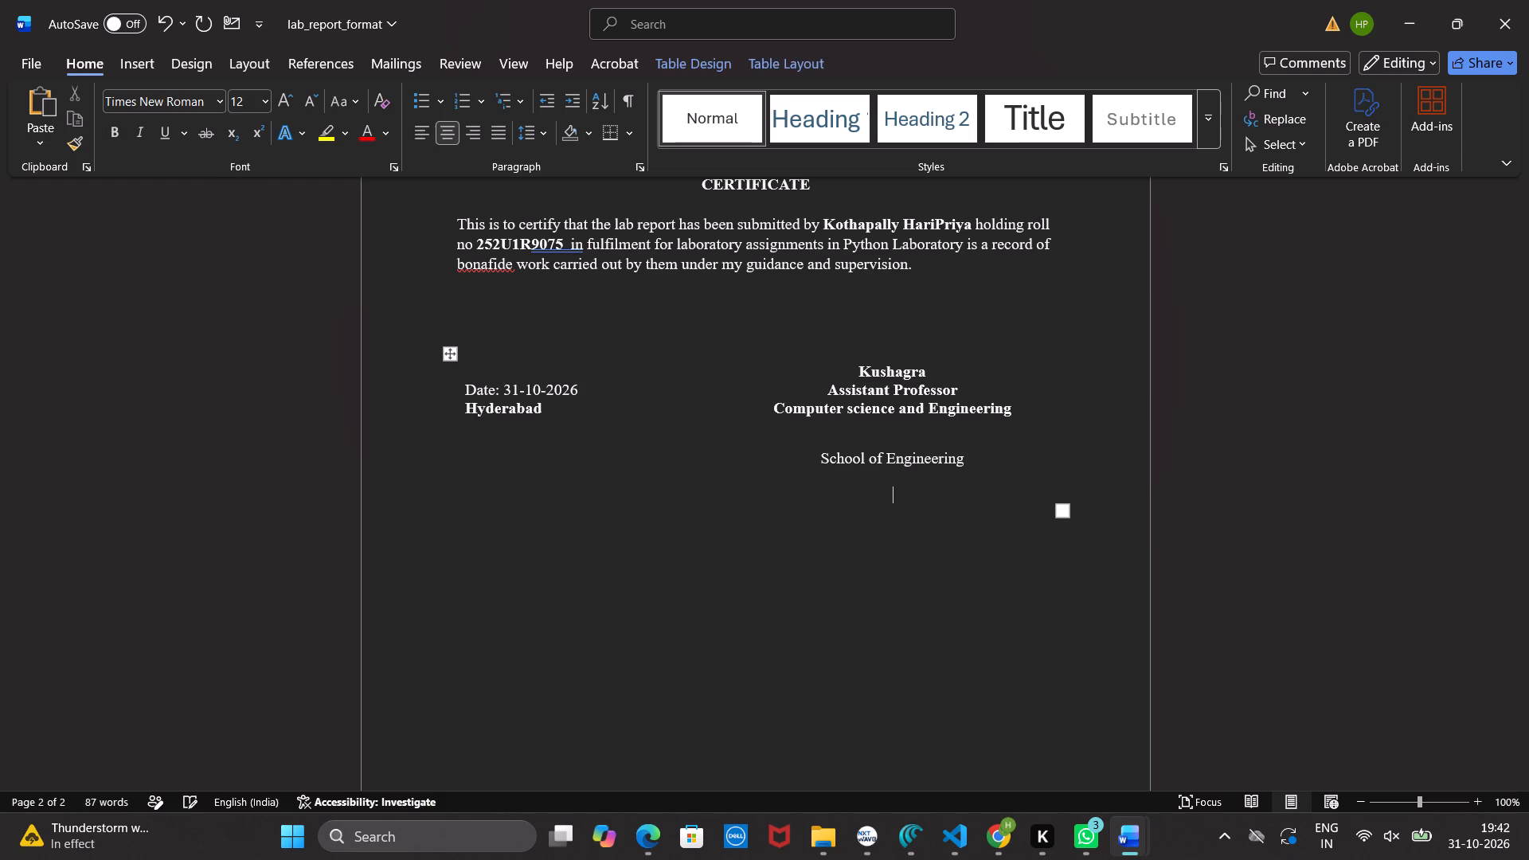
{"action": "key", "text": "Return"}
{"action": "key", "text": "BackSpace"}
{"action": "key", "text": "BackSpace"}
{"action": "key", "text": "BackSpace"}
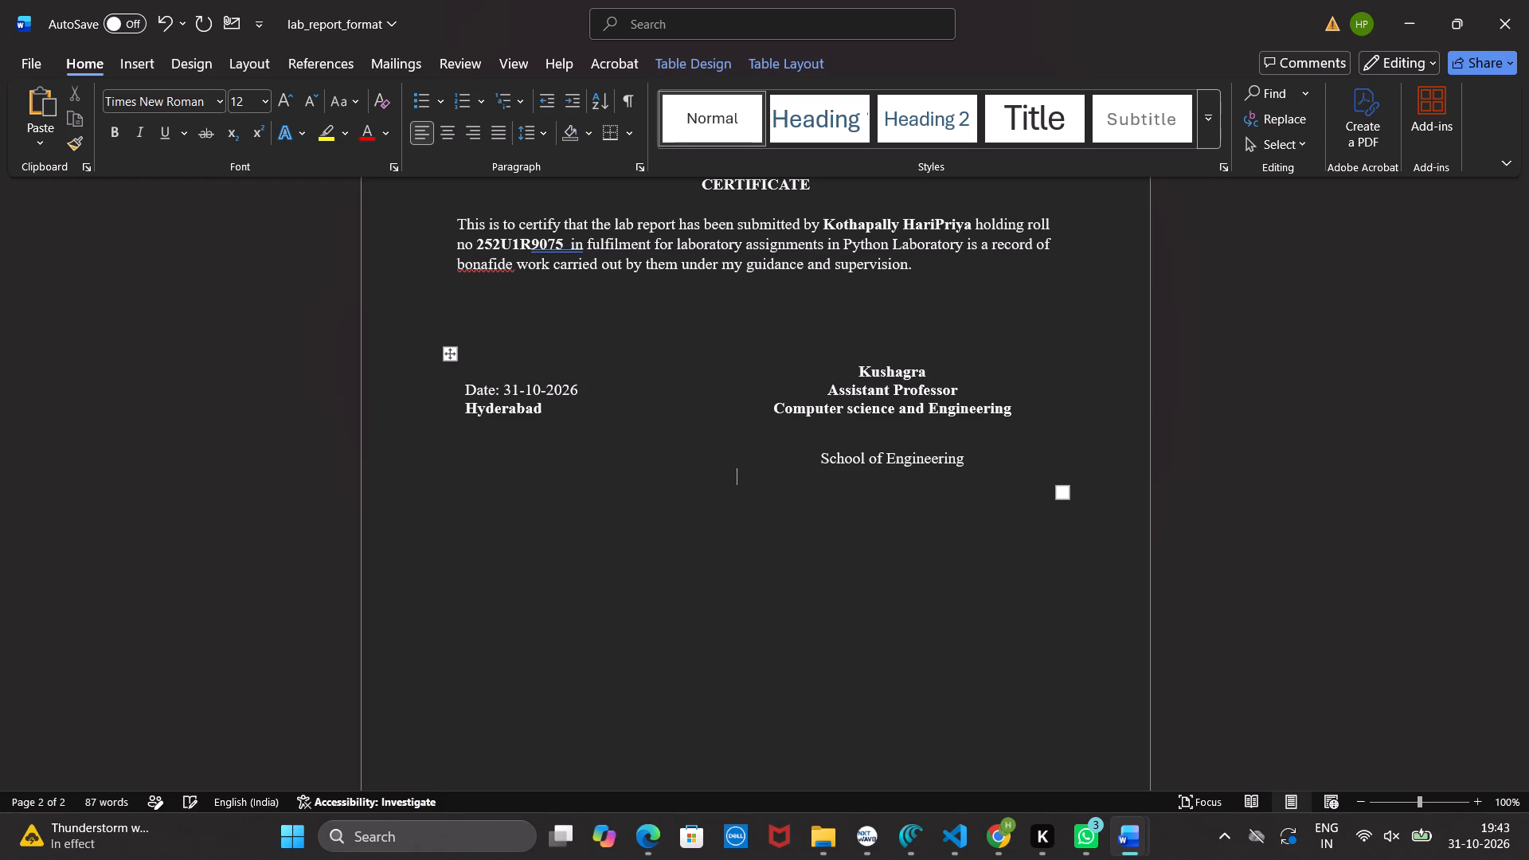
{"action": "key", "text": "BackSpace"}
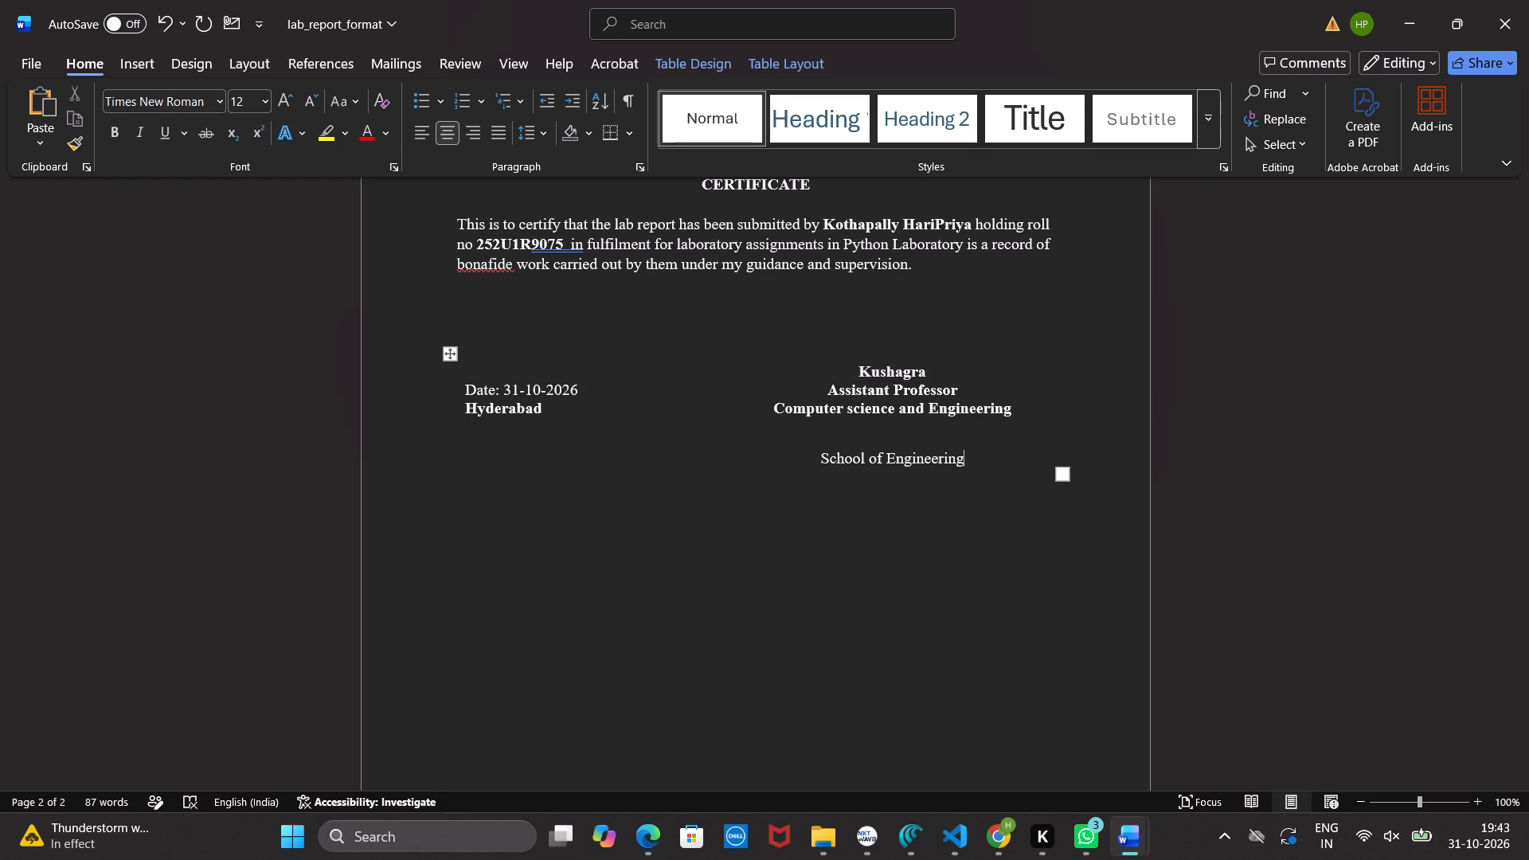
{"action": "key", "text": "Return"}
{"action": "key", "text": "Return"}
{"action": "key", "text": "Return"}
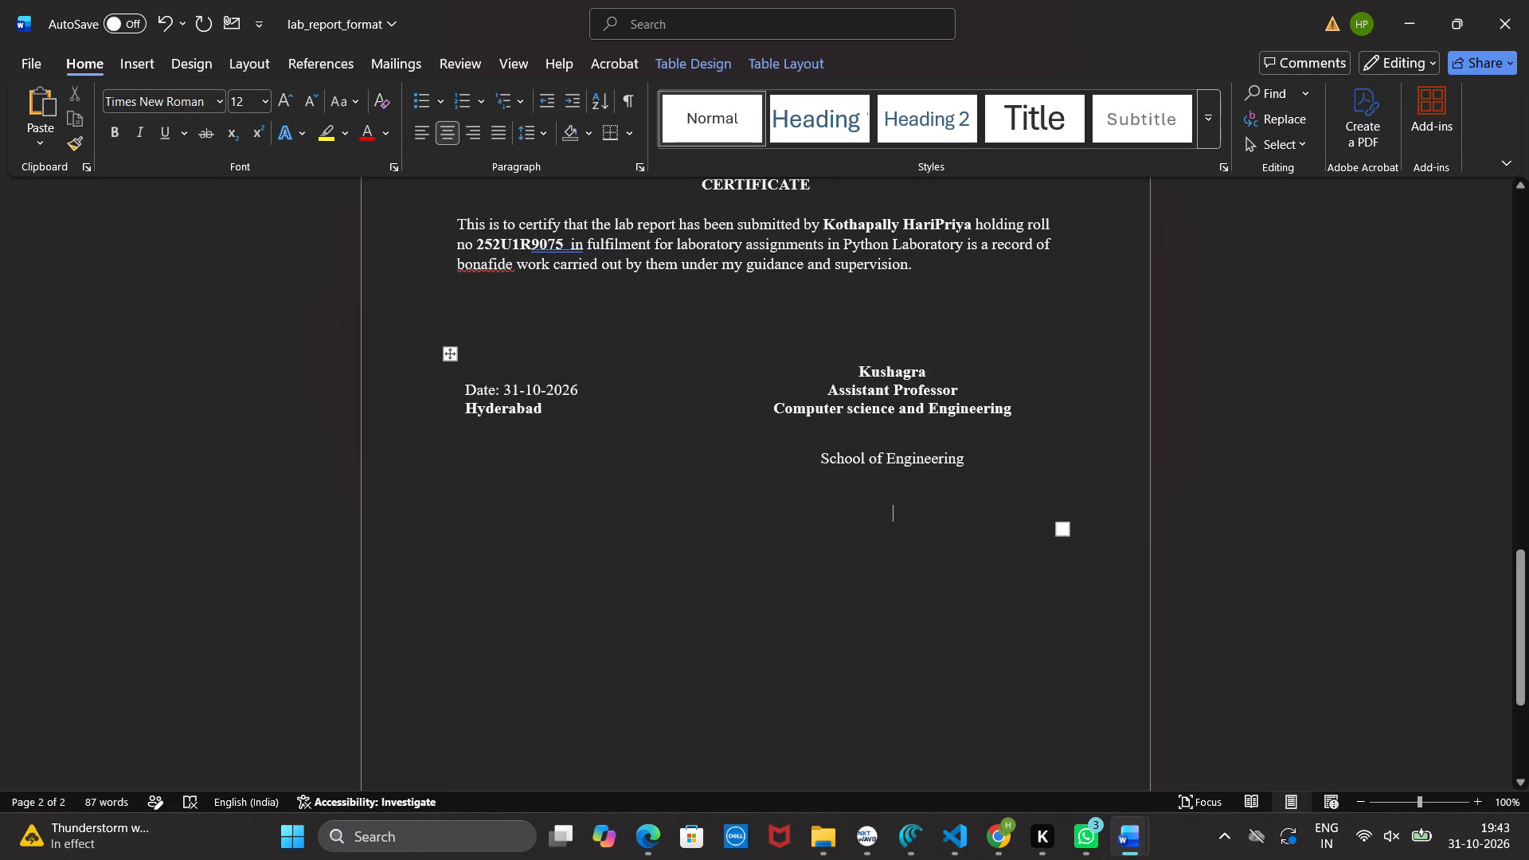
Add blank lines below the certificate's signature table until a third page starts, leaving the insertion point on that page's first line.
{"action": "left_click", "coordinate": [476, 523]}
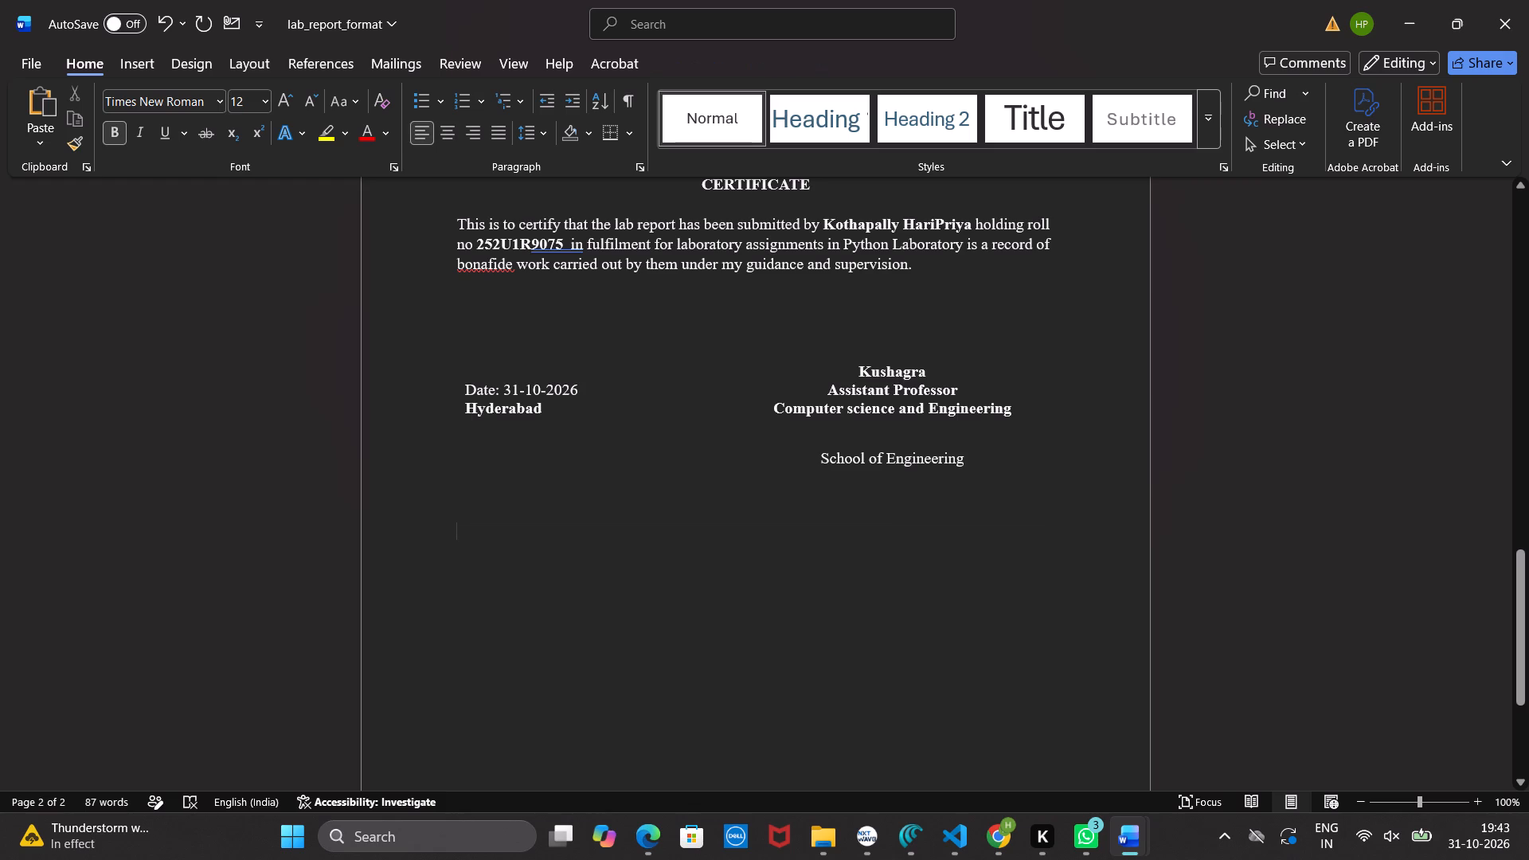
{"action": "scroll", "coordinate": [476, 523], "scroll_direction": "down", "scroll_amount": 3}
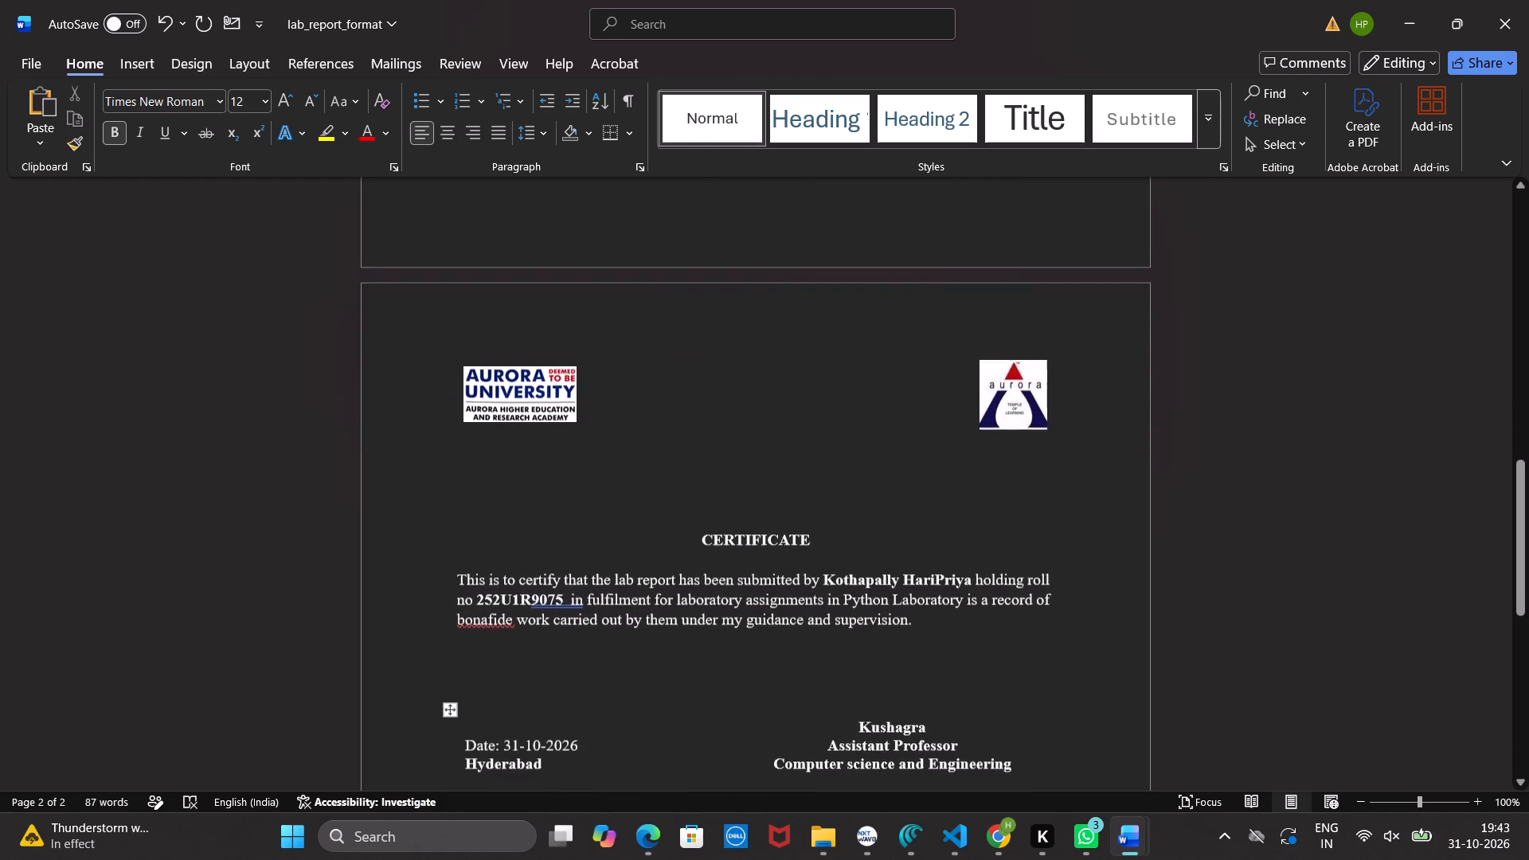
{"action": "scroll", "coordinate": [466, 594], "scroll_direction": "down", "scroll_amount": 1}
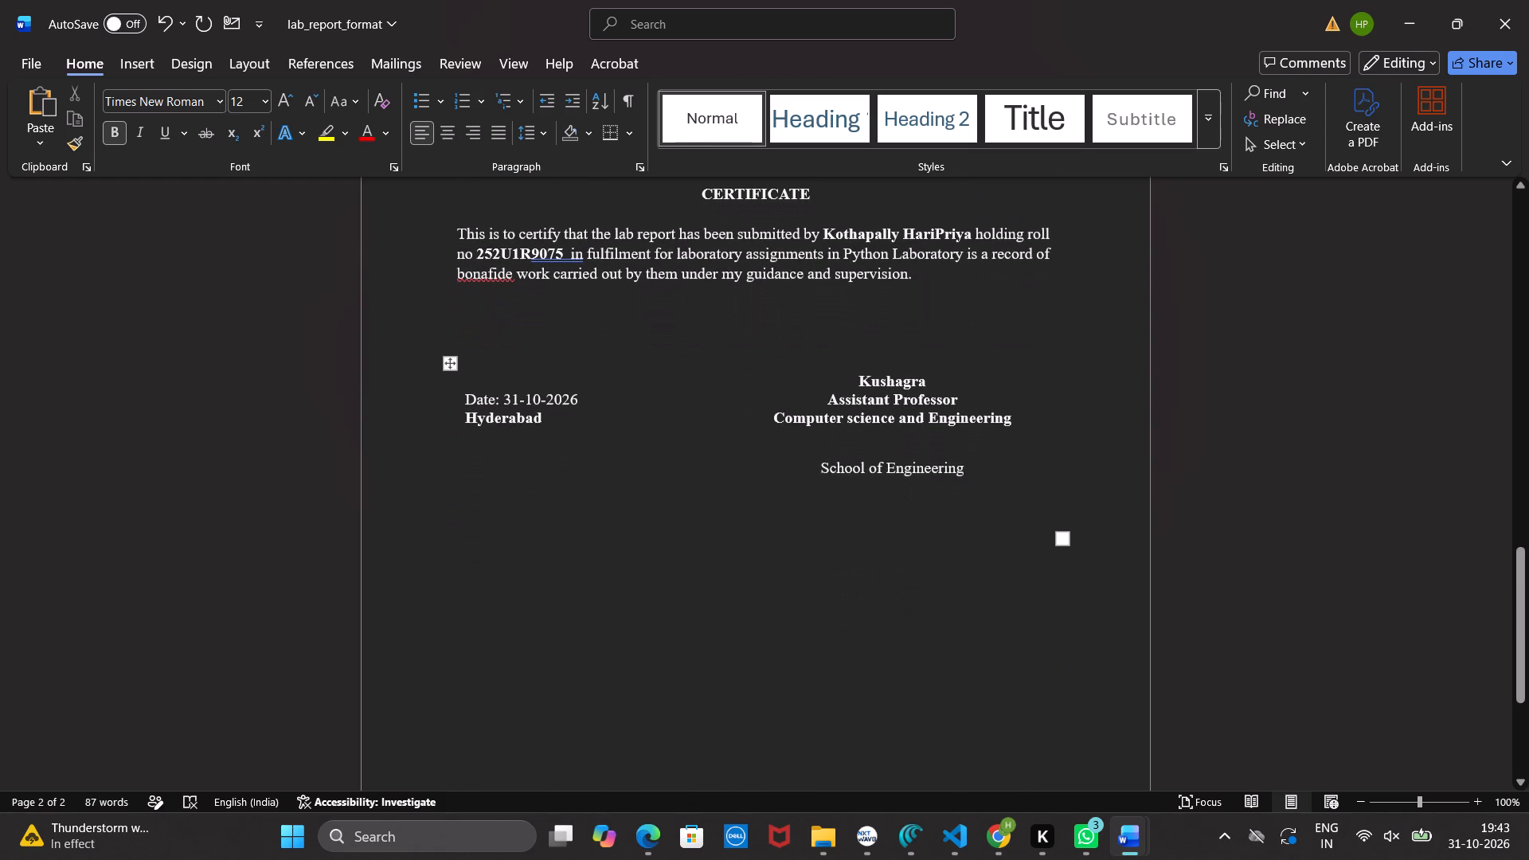
{"action": "key", "text": "Return"}
{"action": "key", "text": "Return"}
{"action": "key", "text": "Return"}
{"action": "key", "text": "Return"}
{"action": "key", "text": "Return"}
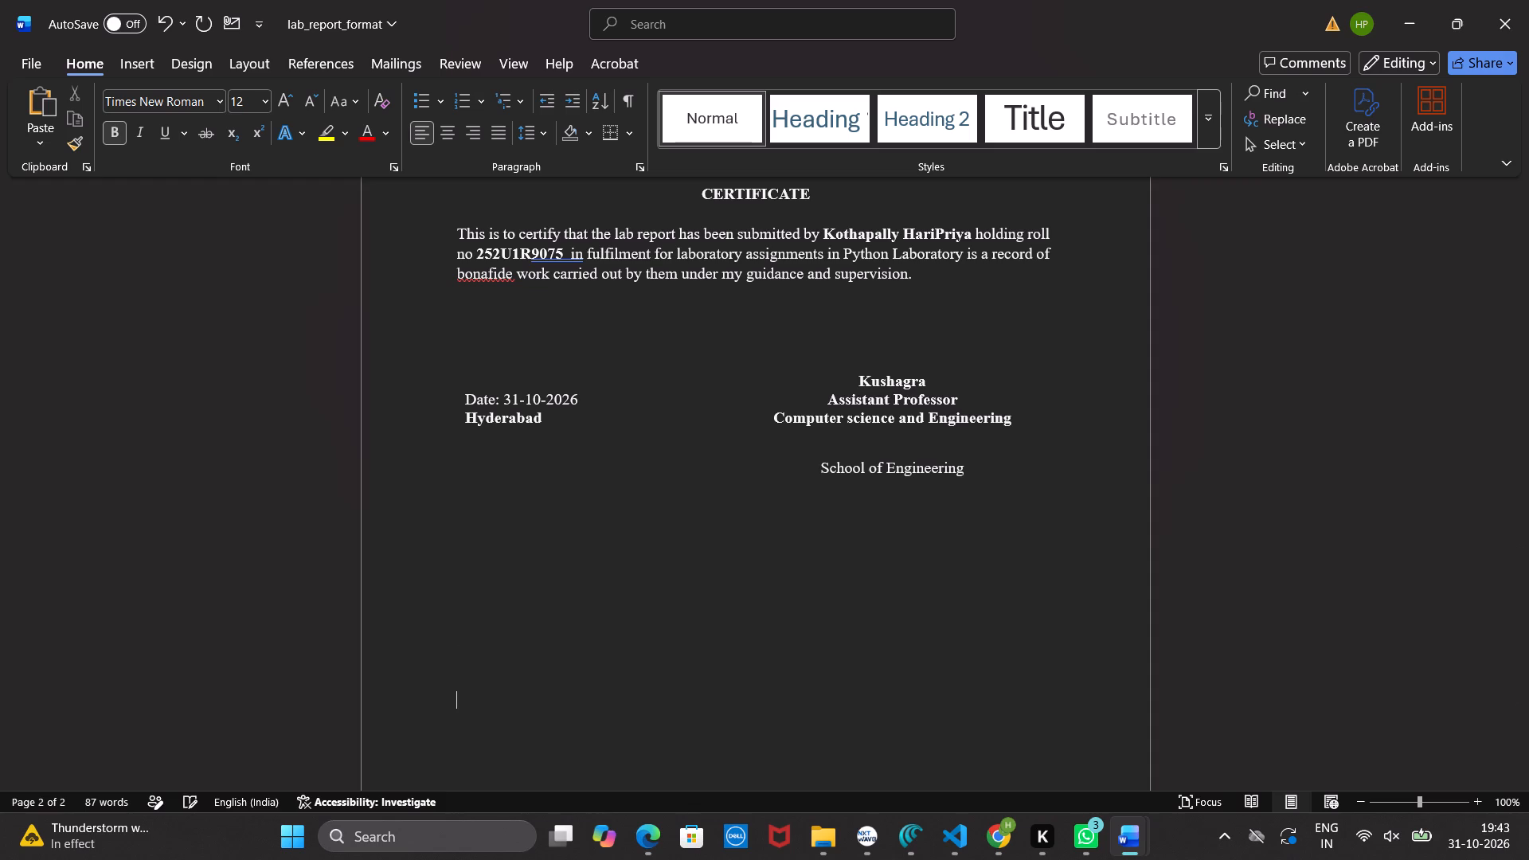
{"action": "key", "text": "Return"}
{"action": "key", "text": "Return"}
{"action": "scroll", "coordinate": [466, 594], "scroll_direction": "down", "scroll_amount": 2}
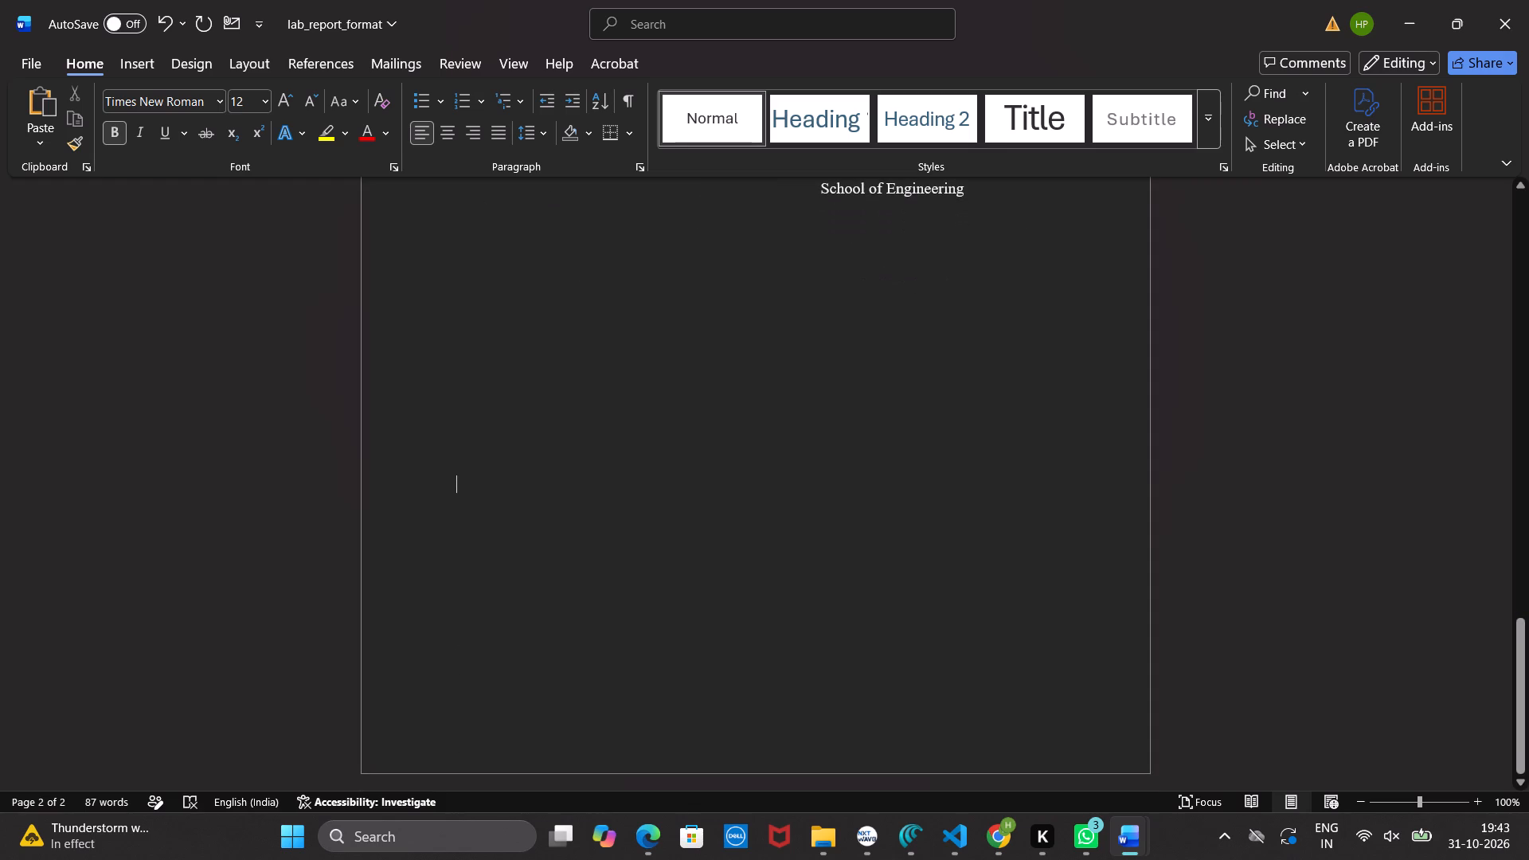
{"action": "key", "text": "Return"}
{"action": "key", "text": "Return"}
{"action": "key", "text": "Return"}
{"action": "key", "text": "Return"}
{"action": "key", "text": "Return"}
{"action": "key", "text": "Return"}
{"action": "key", "text": "Return"}
{"action": "key", "text": "Return"}
{"action": "key", "text": "Return"}
{"action": "key", "text": "Return"}
{"action": "key", "text": "Return"}
{"action": "key", "text": "Return"}
{"action": "key", "text": "Return"}
{"action": "key", "text": "Return"}
{"action": "key", "text": "Return"}
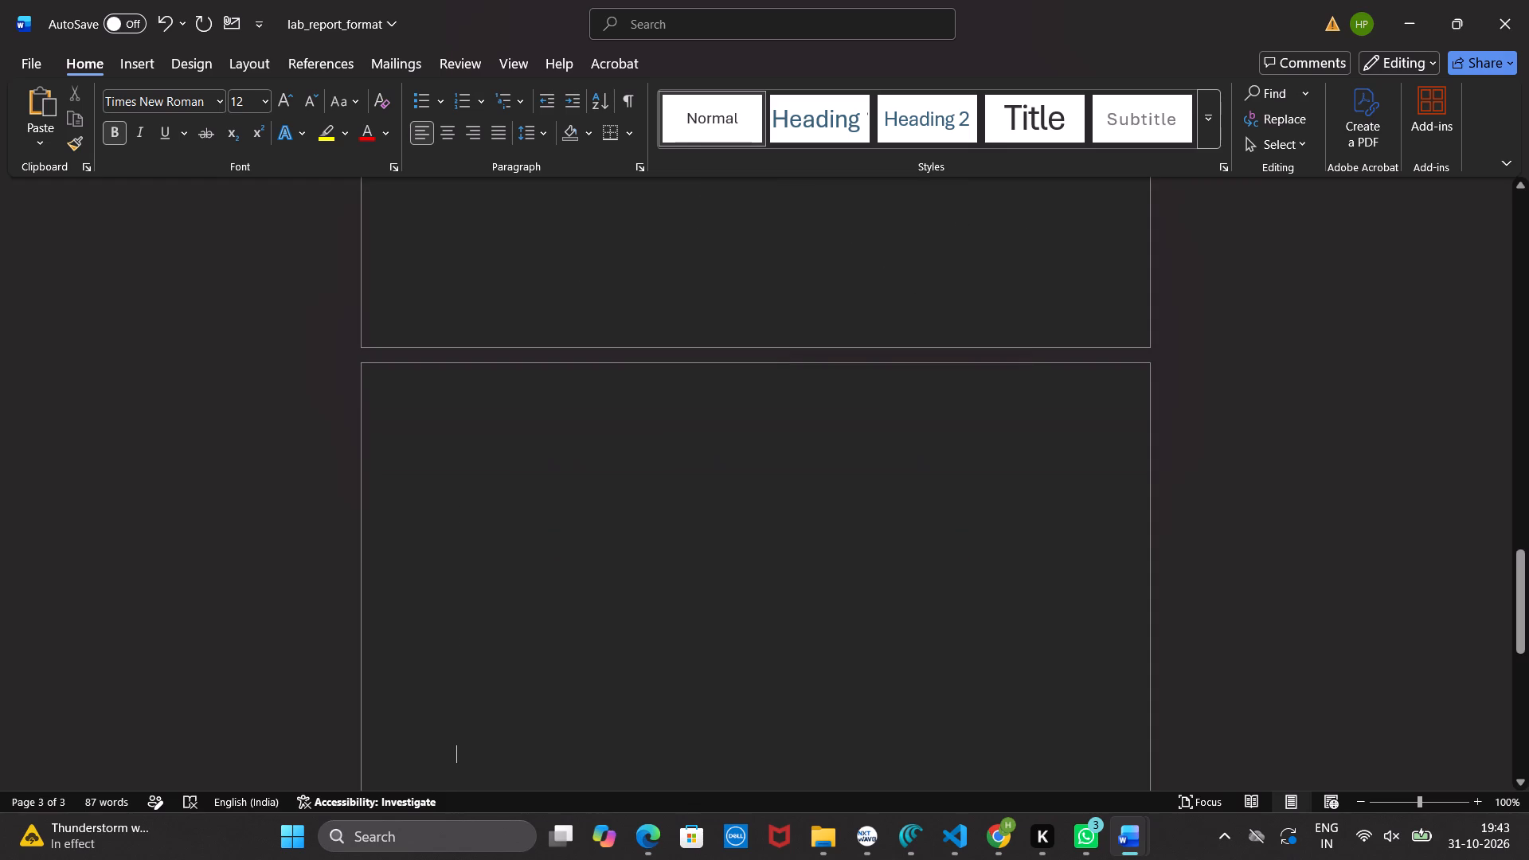
{"action": "key", "text": "BackSpace"}
{"action": "key", "text": "BackSpace"}
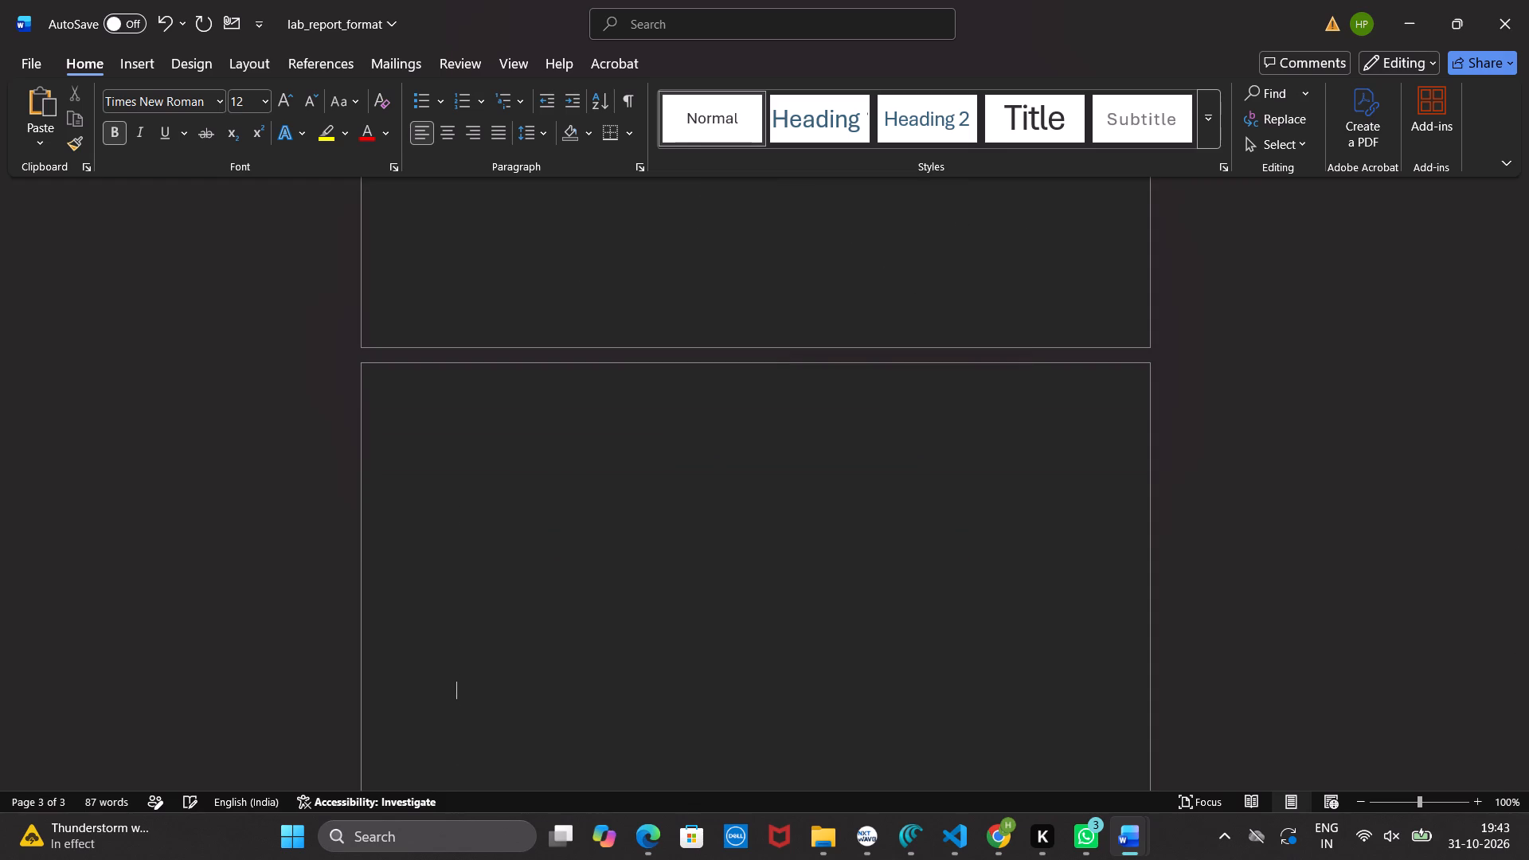
{"action": "key", "text": "BackSpace"}
{"action": "key", "text": "BackSpace"}
{"action": "key", "text": "BackSpace"}
{"action": "key", "text": "BackSpace"}
{"action": "key", "text": "BackSpace"}
{"action": "key", "text": "BackSpace"}
{"action": "key", "text": "BackSpace"}
{"action": "key", "text": "BackSpace"}
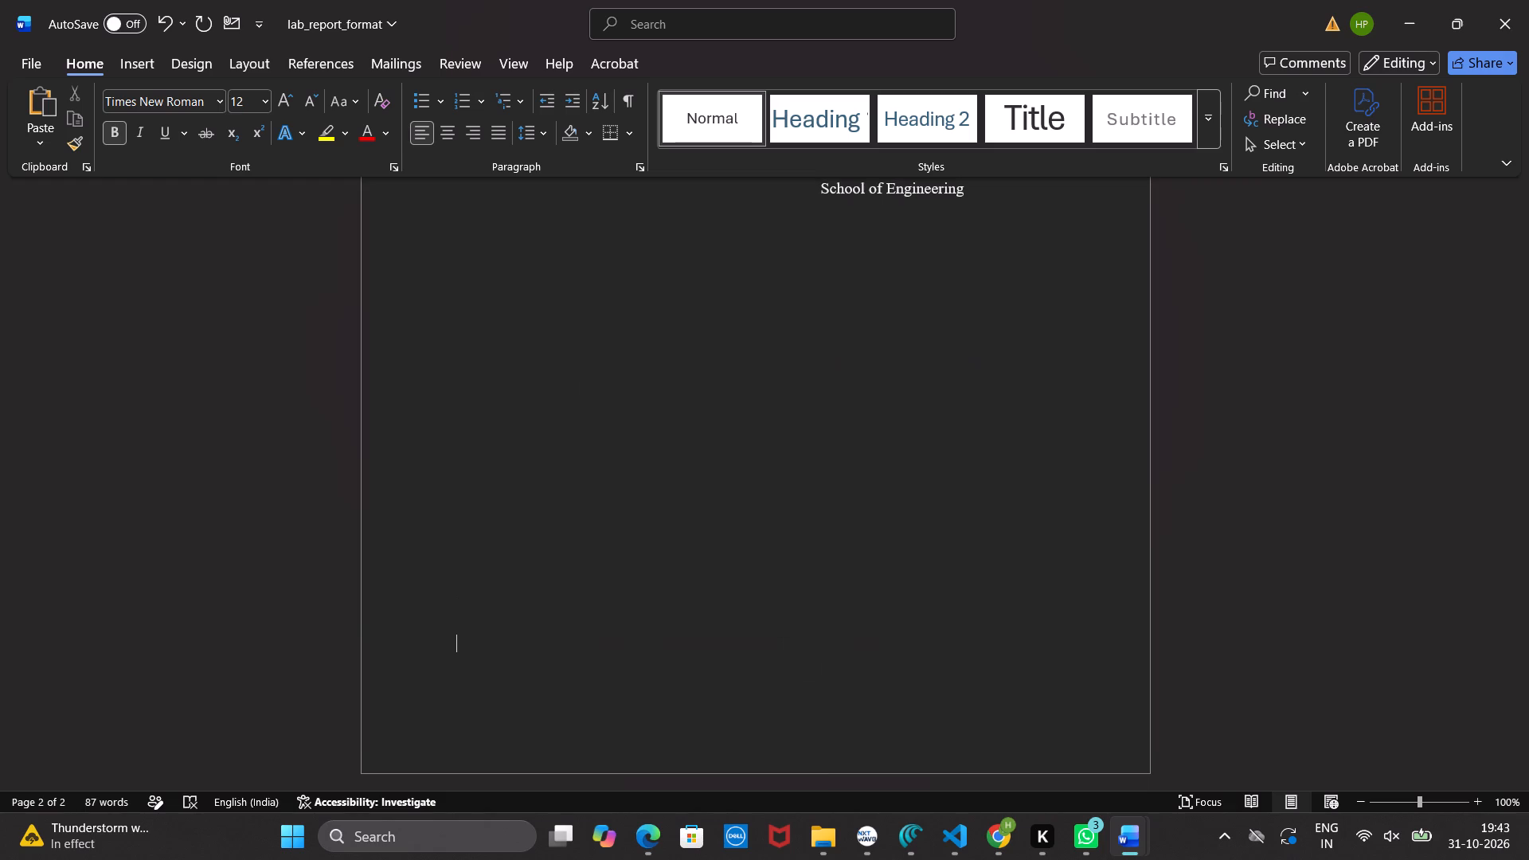
{"action": "key", "text": "Return"}
{"action": "scroll", "coordinate": [444, 372], "scroll_direction": "up", "scroll_amount": 4}
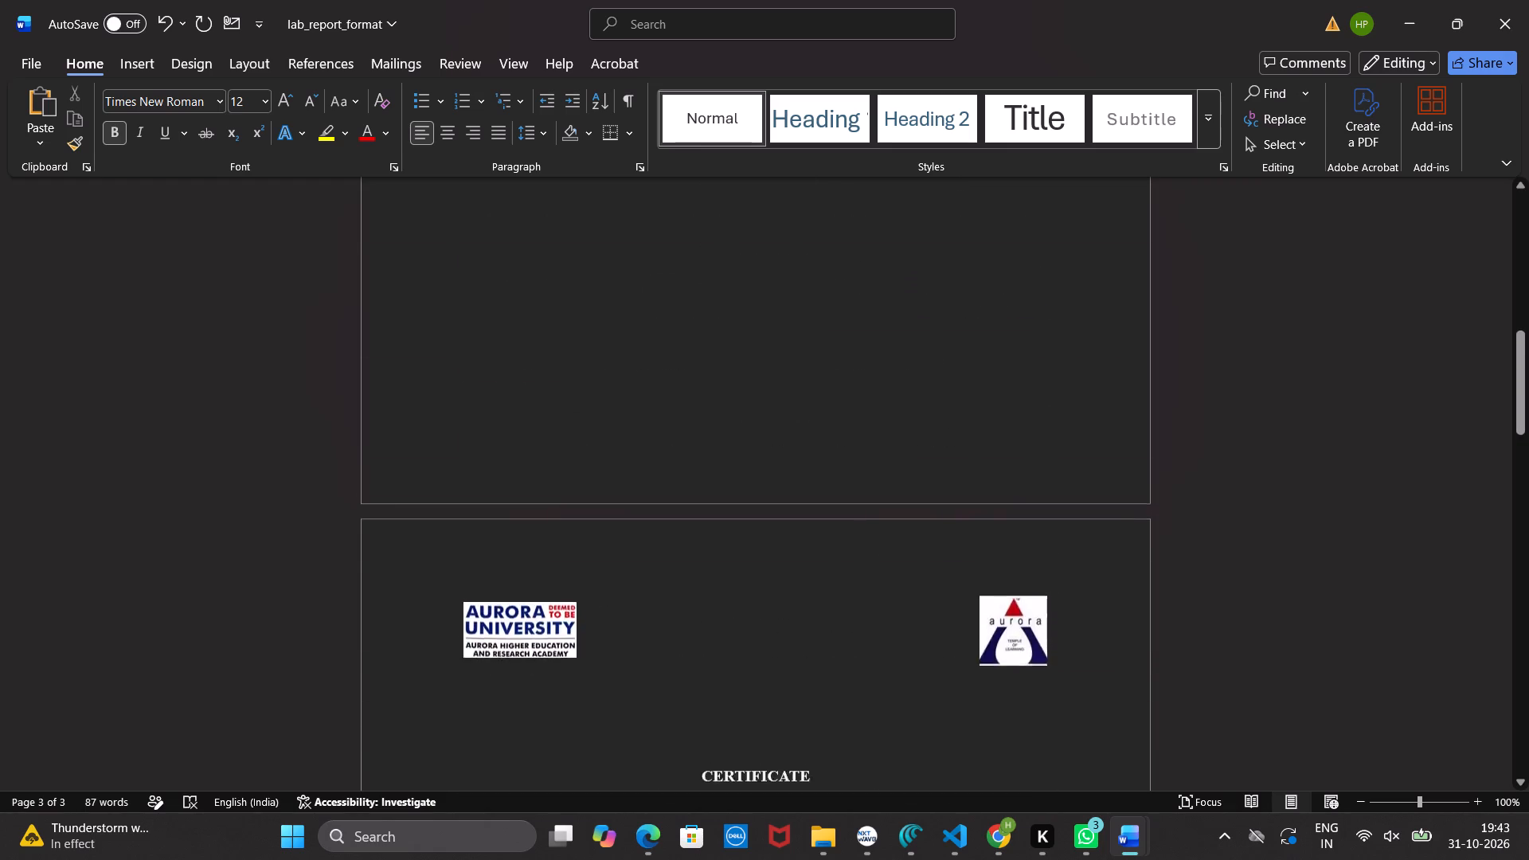
{"action": "scroll", "coordinate": [444, 372], "scroll_direction": "up", "scroll_amount": 4}
{"action": "scroll", "coordinate": [444, 372], "scroll_direction": "down", "scroll_amount": 3}
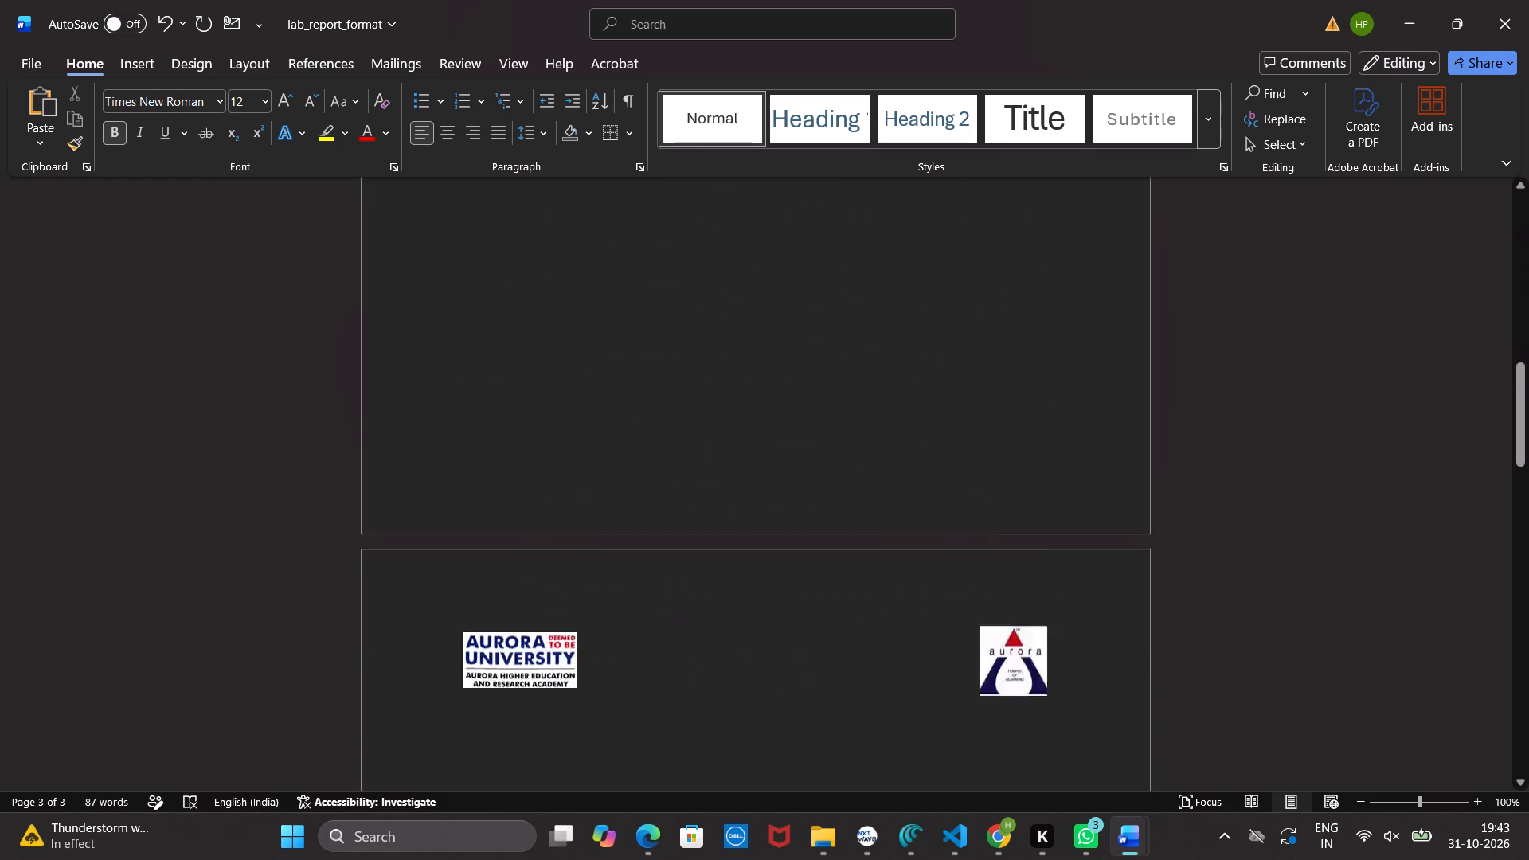
{"action": "scroll", "coordinate": [444, 372], "scroll_direction": "down", "scroll_amount": 7}
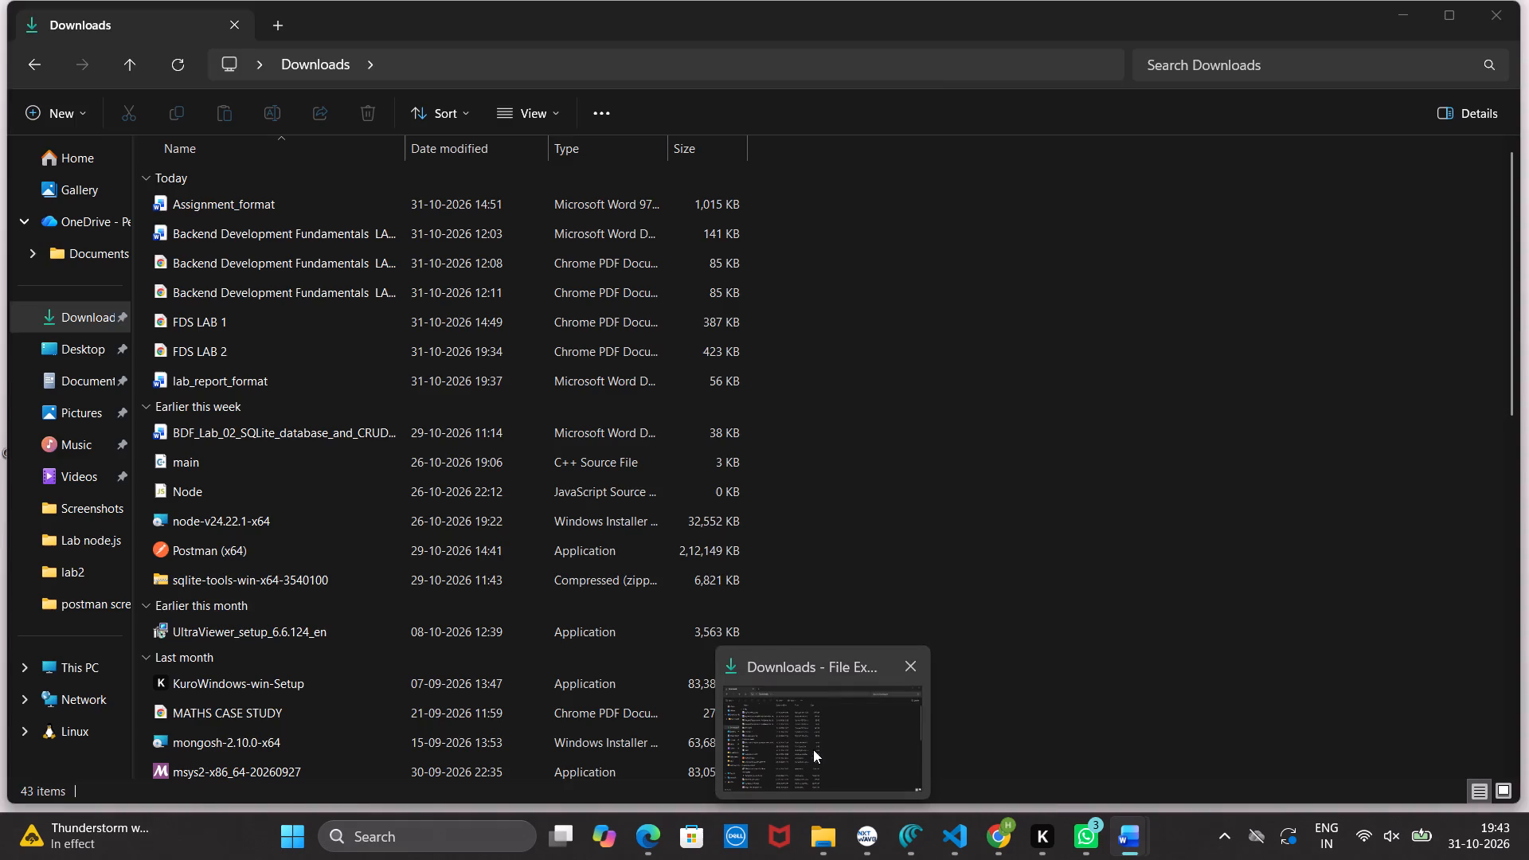
{"action": "left_click", "coordinate": [813, 749]}
{"action": "left_click", "coordinate": [83, 510]}
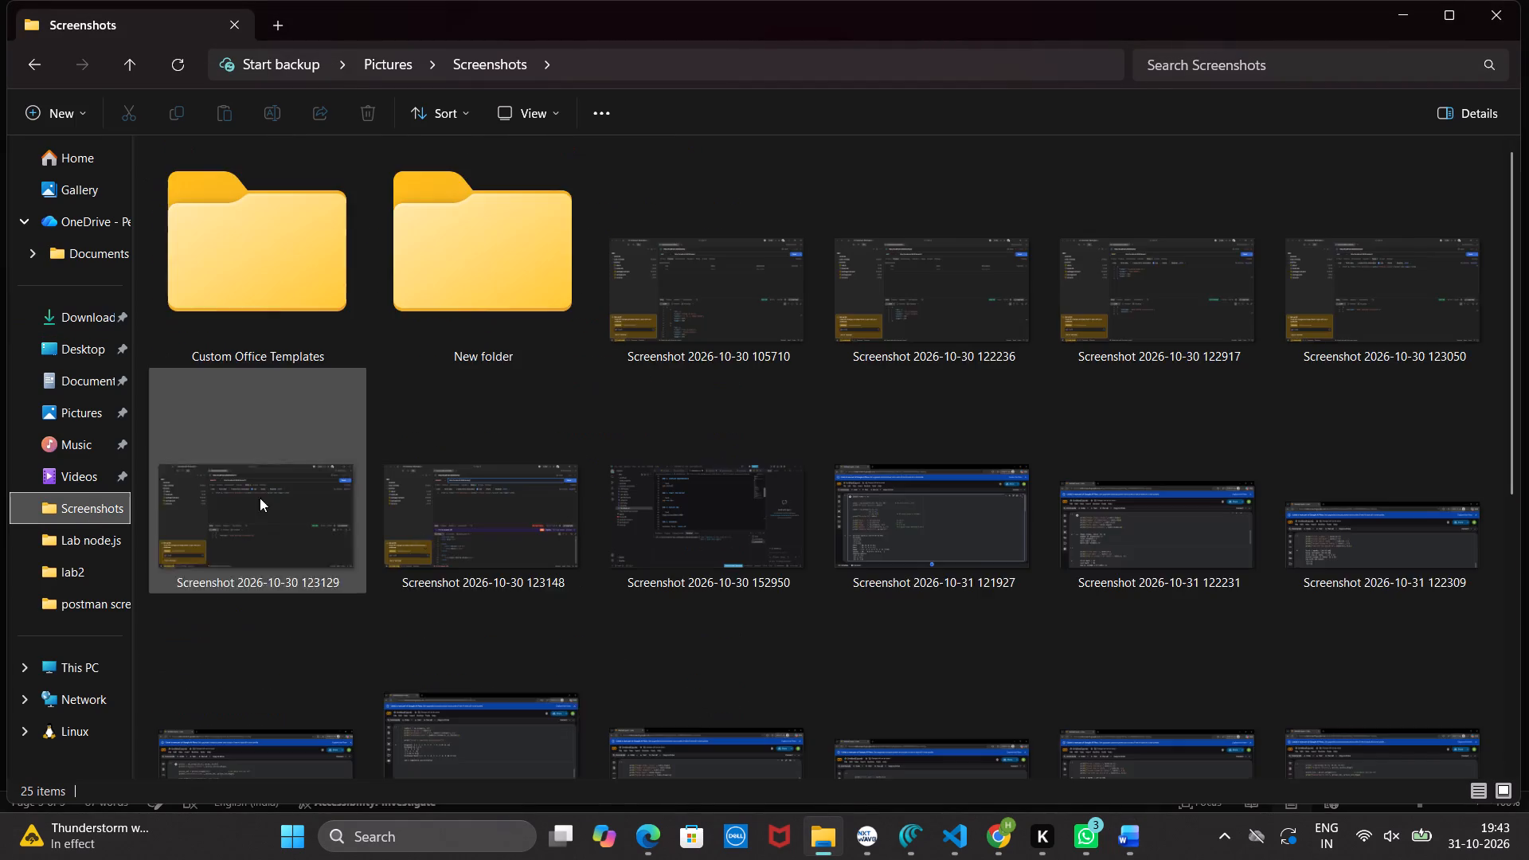
{"action": "scroll", "coordinate": [623, 635], "scroll_direction": "down", "scroll_amount": 15}
{"action": "right_click", "coordinate": [268, 713]}
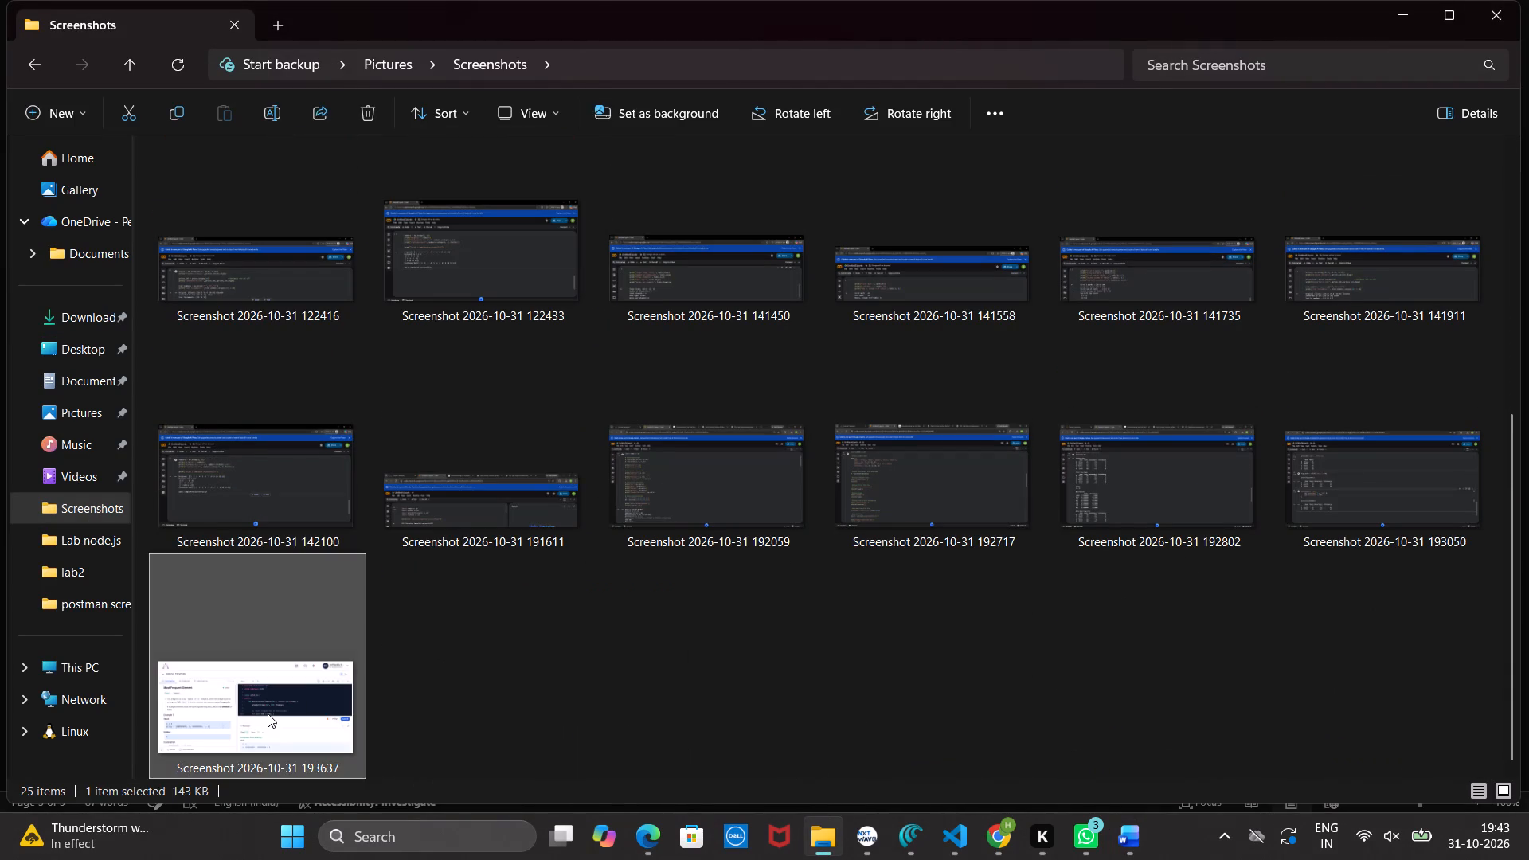
{"action": "left_click", "coordinate": [358, 33]}
{"action": "left_click", "coordinate": [1179, 737]}
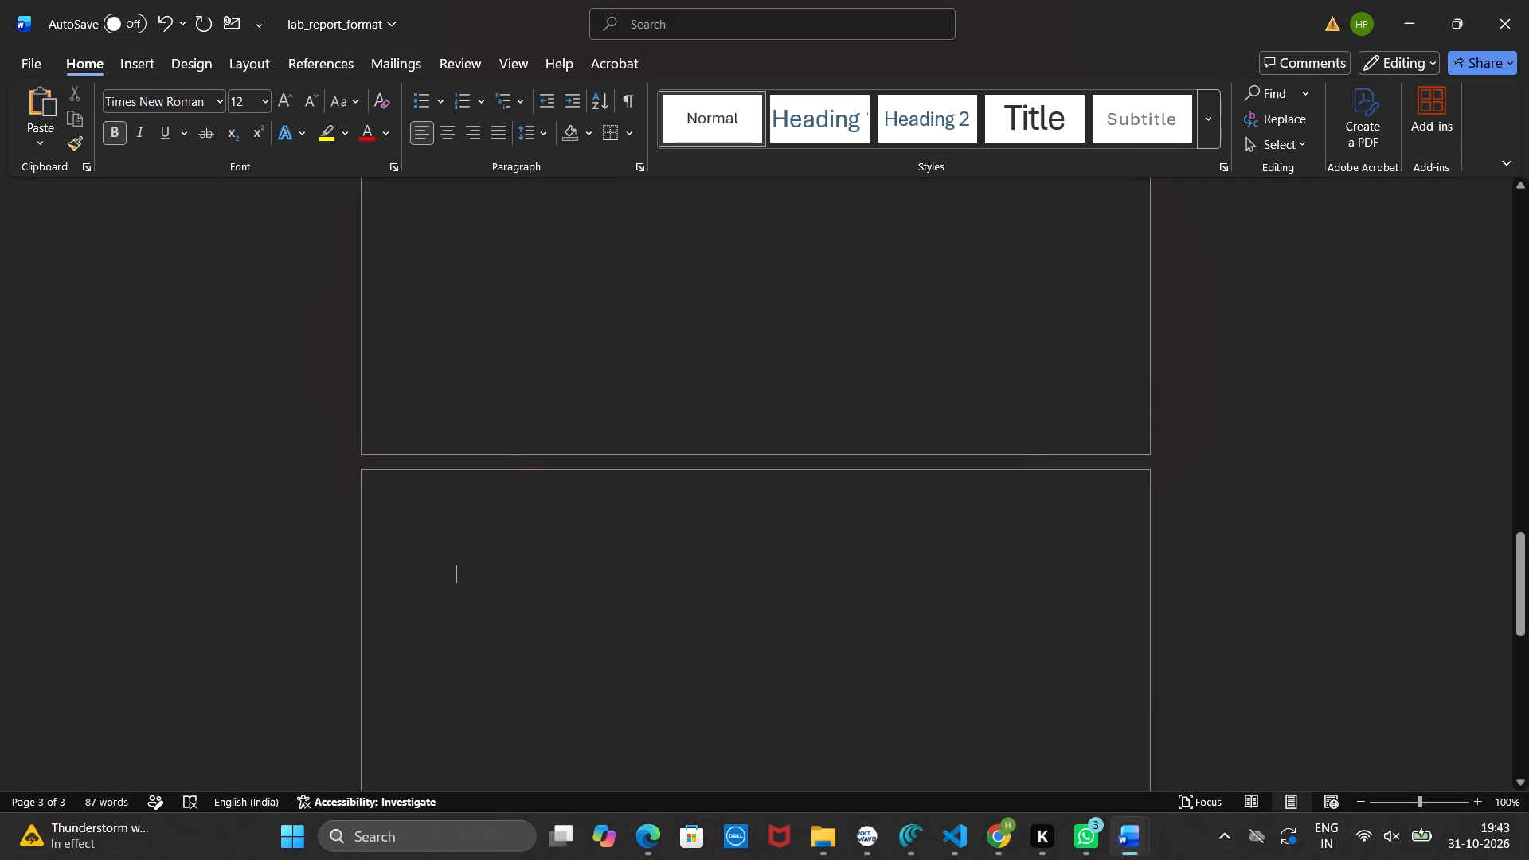
{"action": "key", "text": "ctrl+v"}
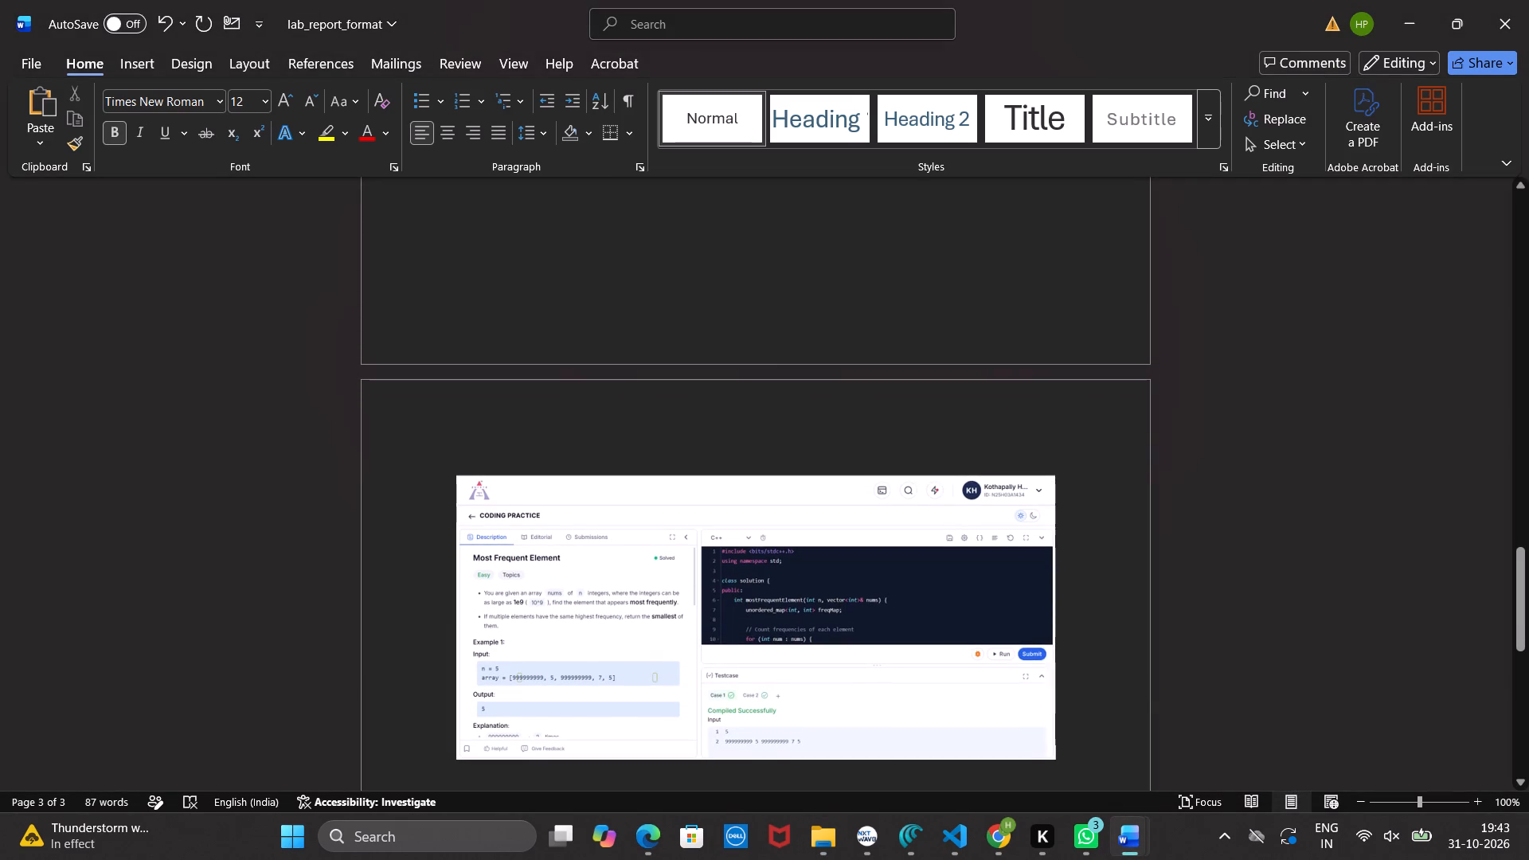
{"action": "key", "text": "Return"}
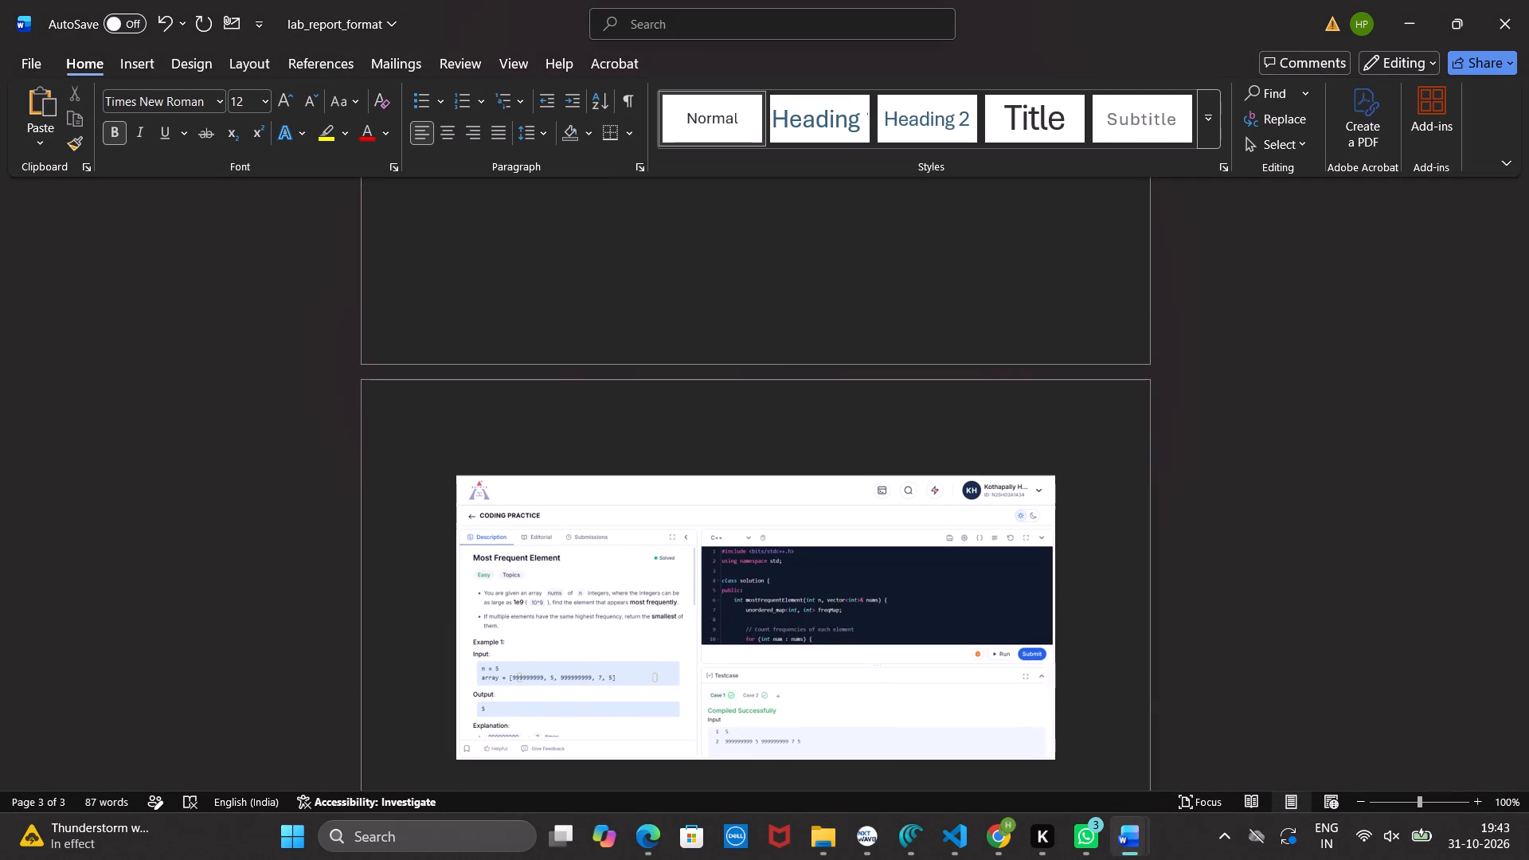
In Chrome, return to the Coding Practice question list, open Half Pair Check and run its C++ code.
{"action": "left_click", "coordinate": [1004, 749]}
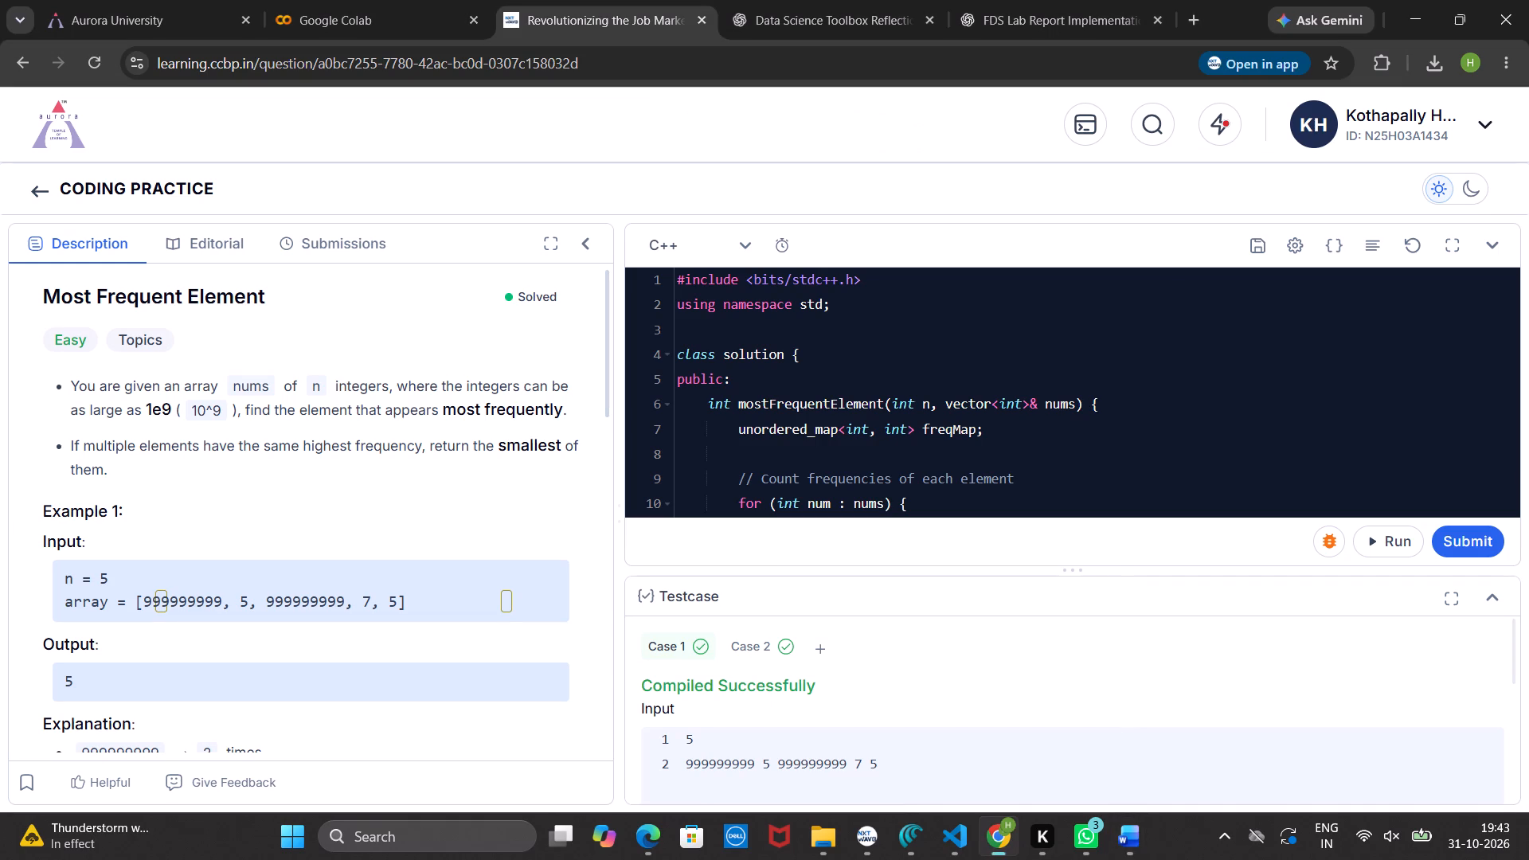
{"action": "left_click", "coordinate": [35, 193]}
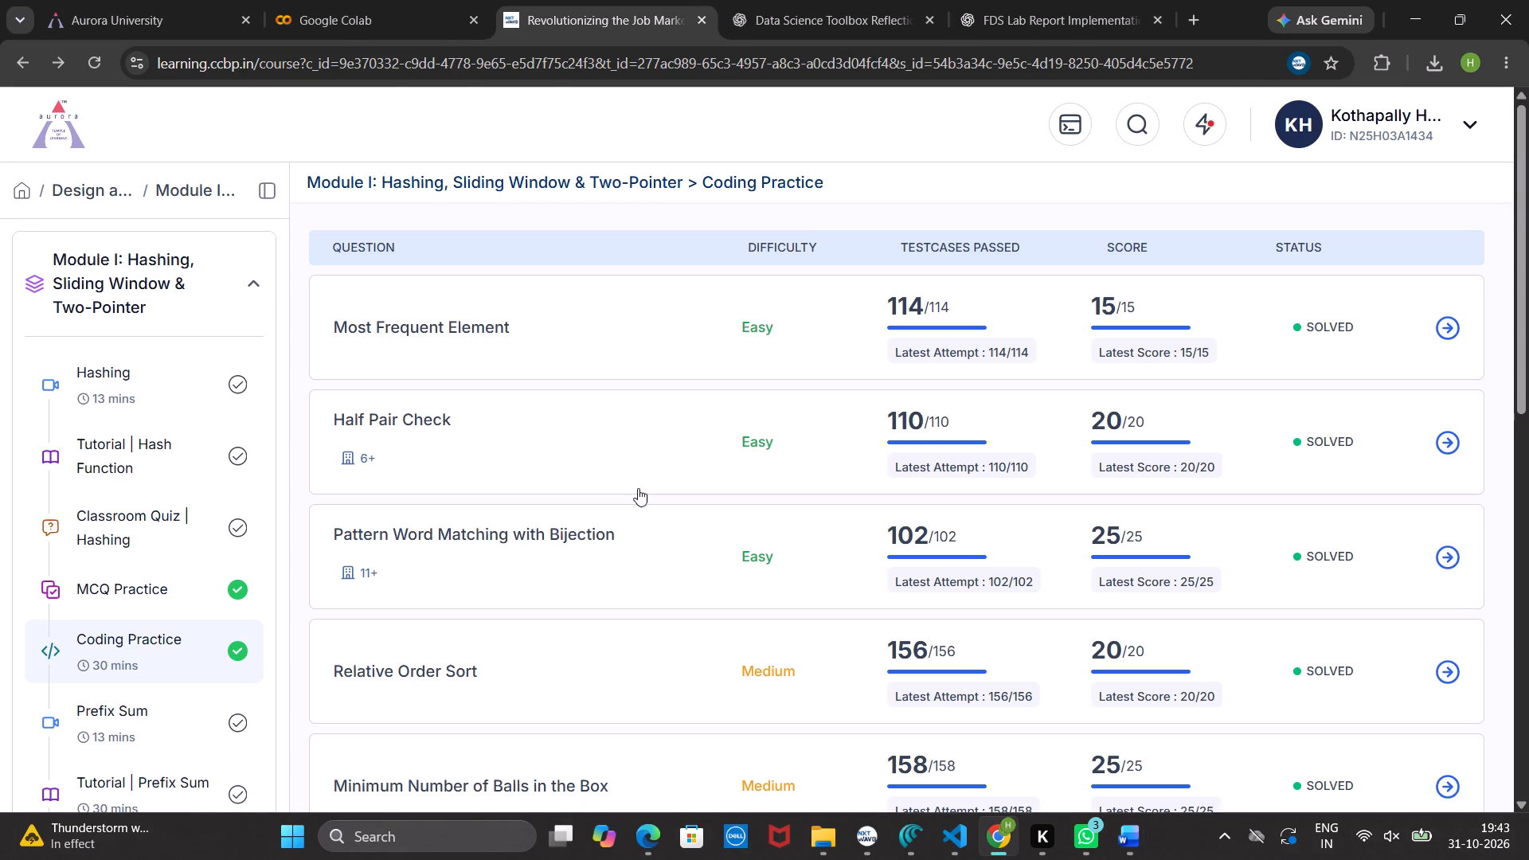
{"action": "left_click", "coordinate": [1379, 461]}
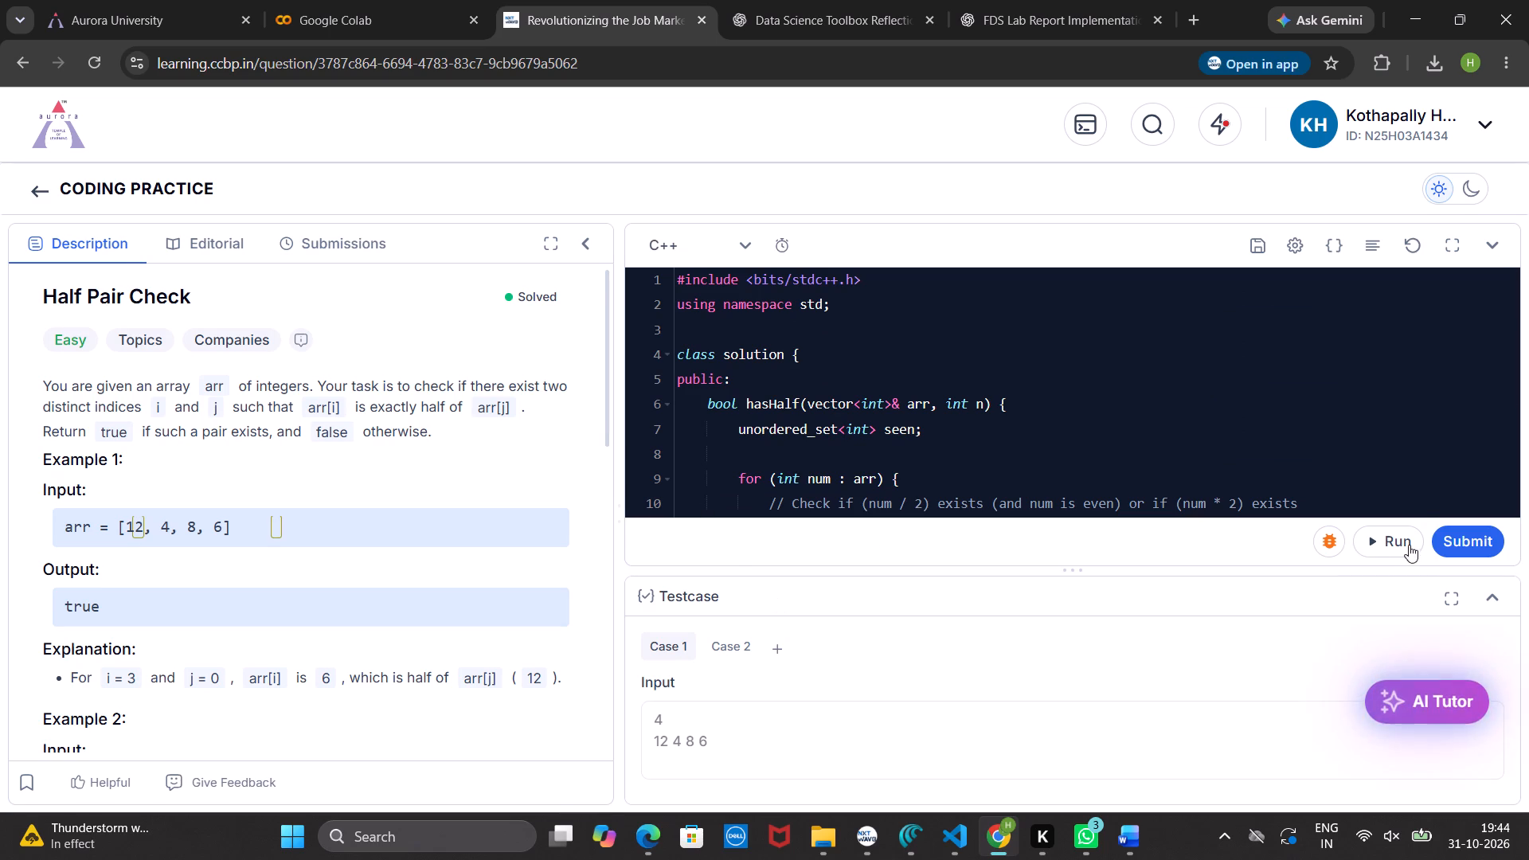
{"action": "left_click", "coordinate": [1393, 539]}
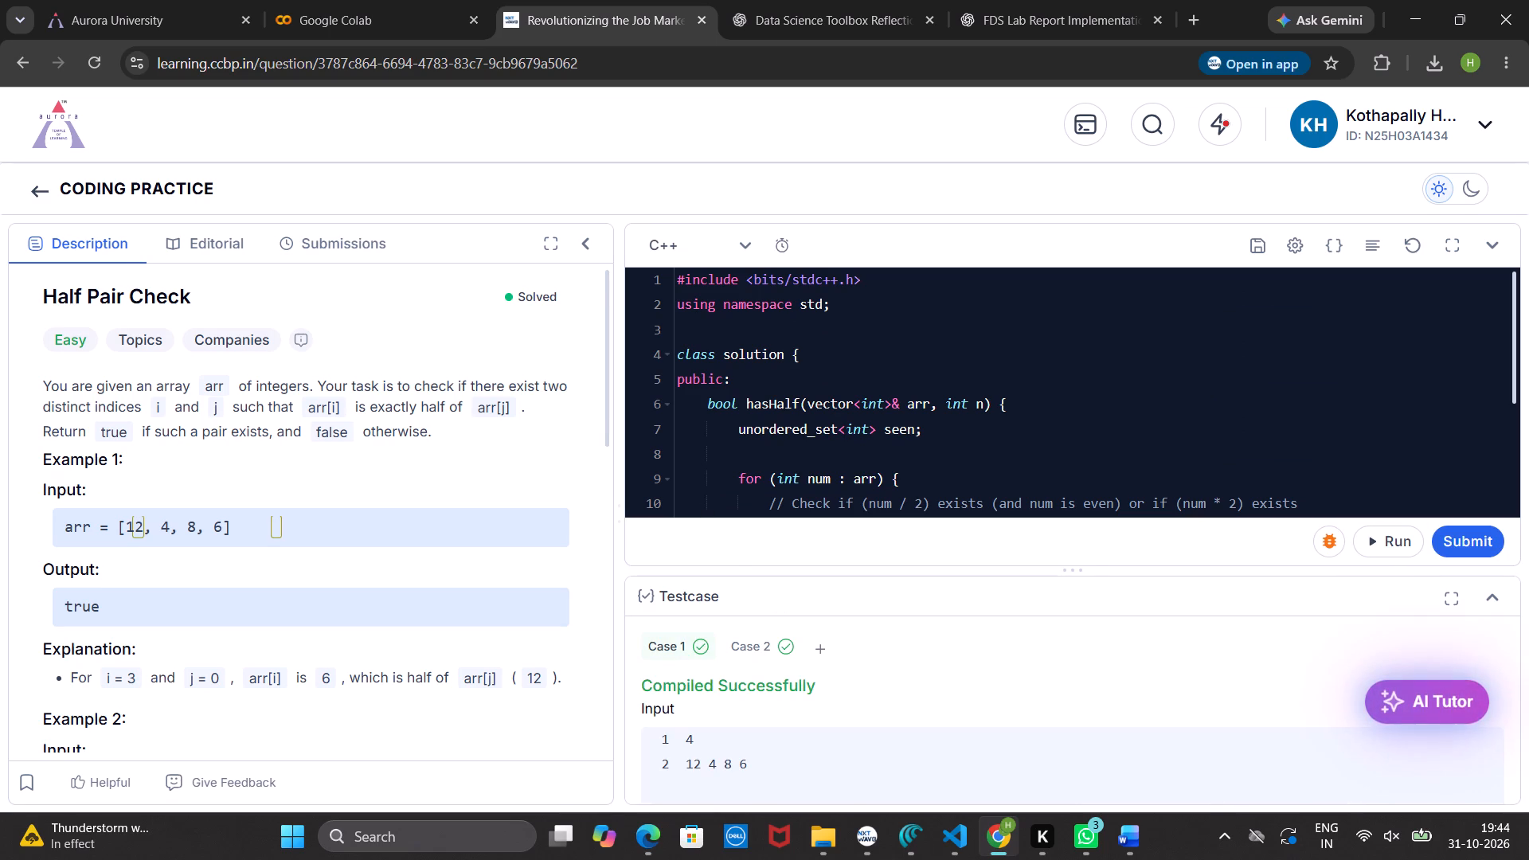
Capture the Half Pair Check page with its test results and paste it below the Most Frequent Element screenshot in Word's lab_report_format, followed by a new line.
{"action": "left_click_drag", "start_coordinate": [1061, 572], "coordinate": [1061, 539]}
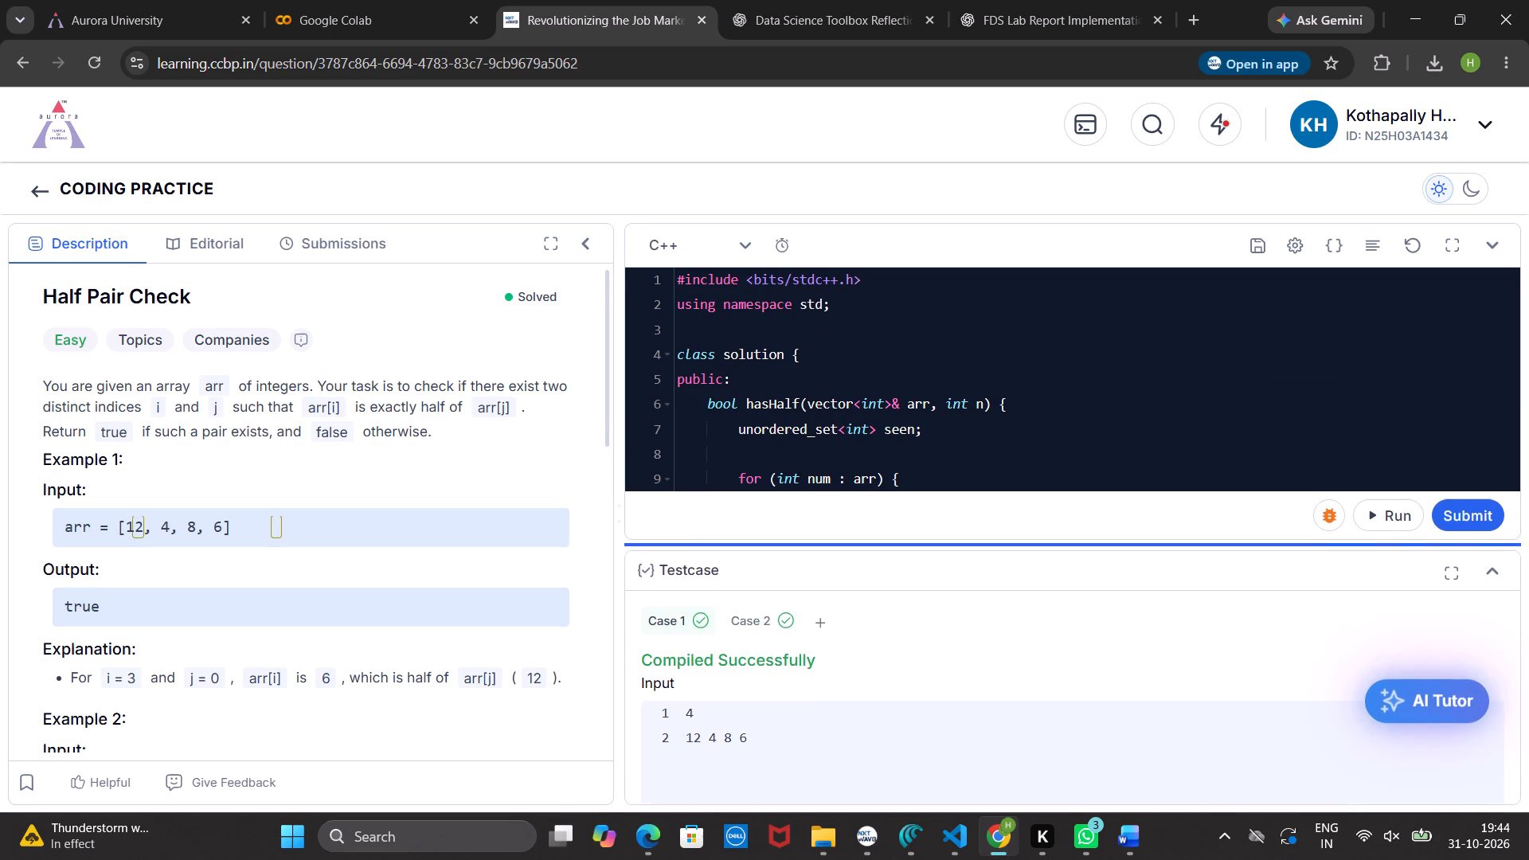
{"action": "left_click_drag", "start_coordinate": [1061, 539], "coordinate": [1061, 583]}
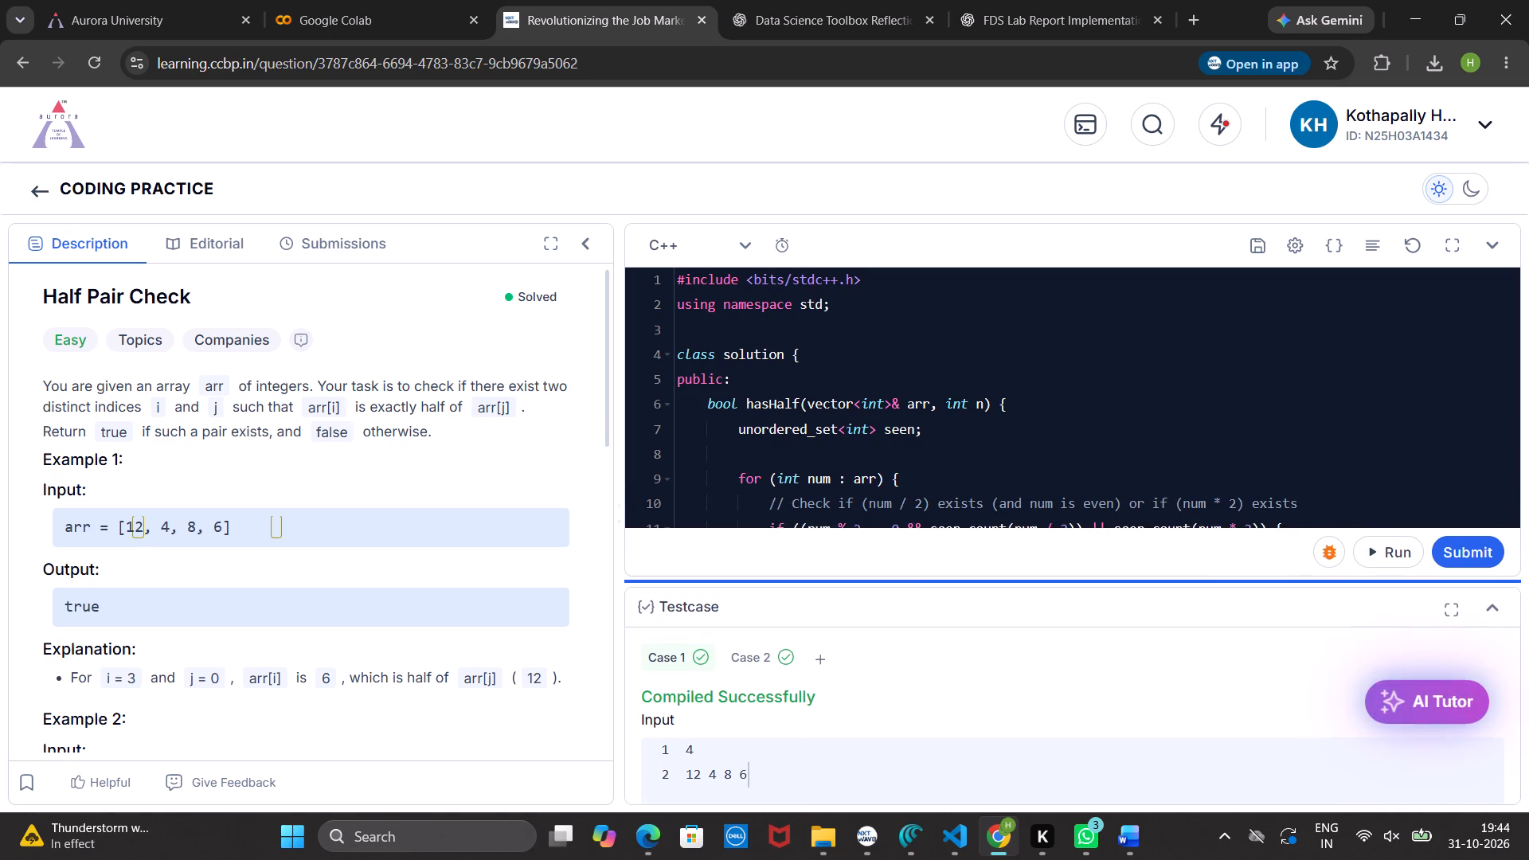
{"action": "key", "text": "Print"}
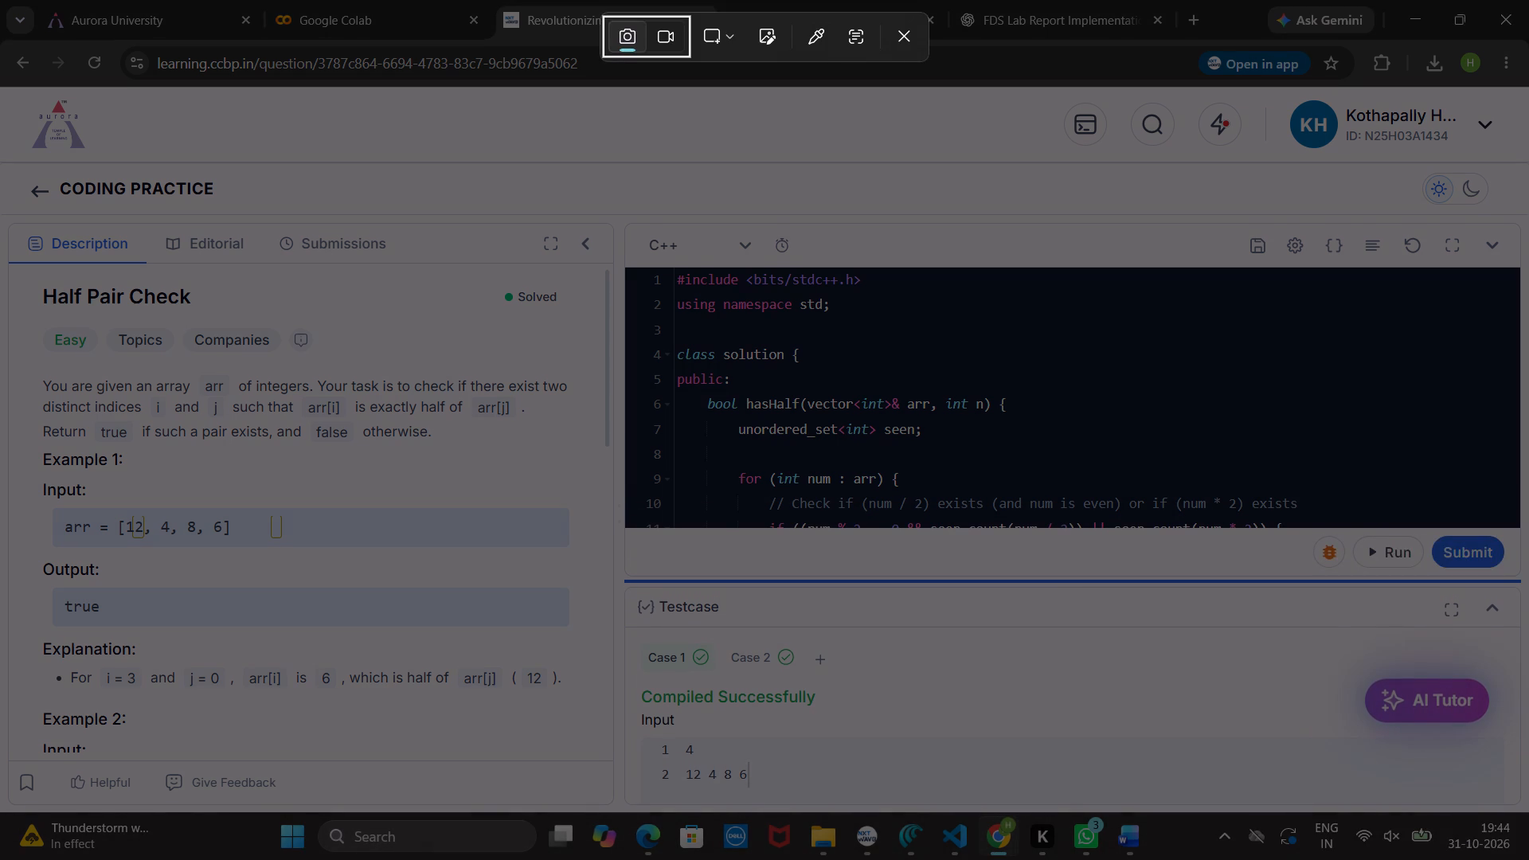
{"action": "left_click_drag", "start_coordinate": [0, 88], "coordinate": [1132, 721]}
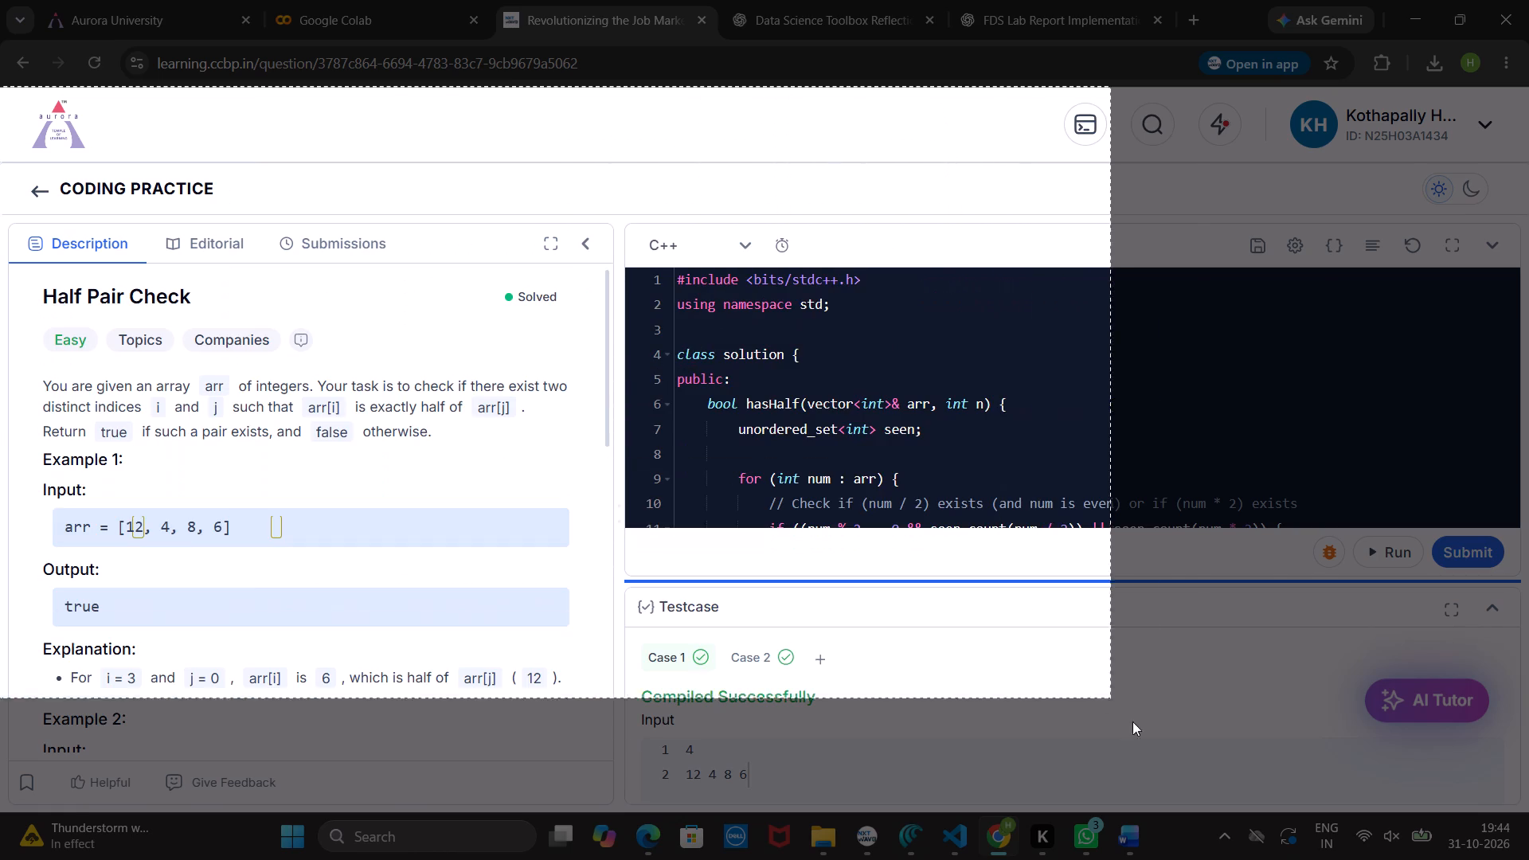
{"action": "left_click_drag", "start_coordinate": [1132, 721], "coordinate": [1528, 815]}
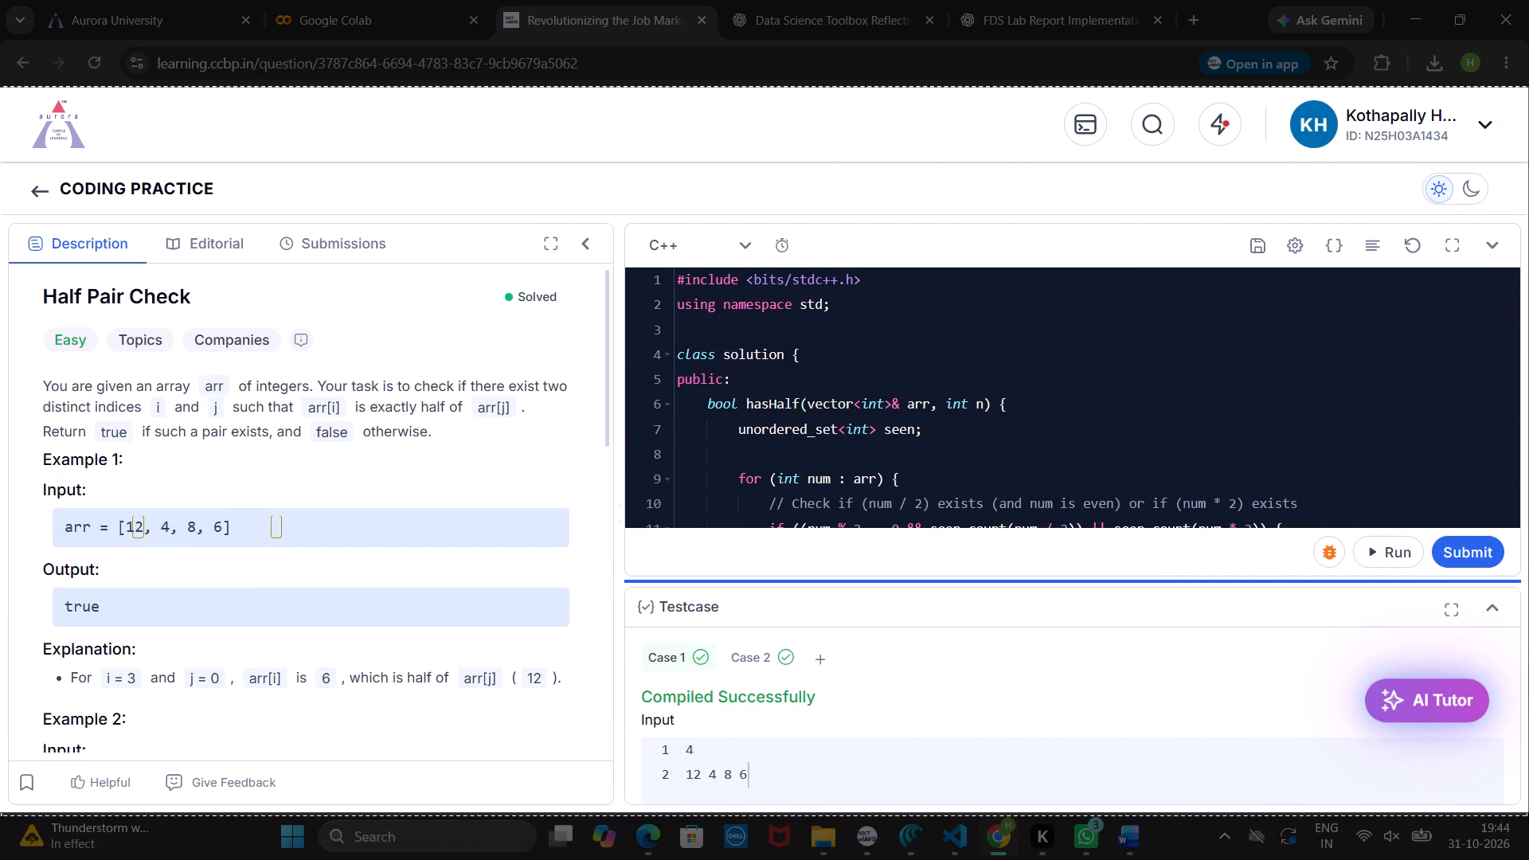
{"action": "left_click_drag", "start_coordinate": [1528, 815], "coordinate": [1528, 811]}
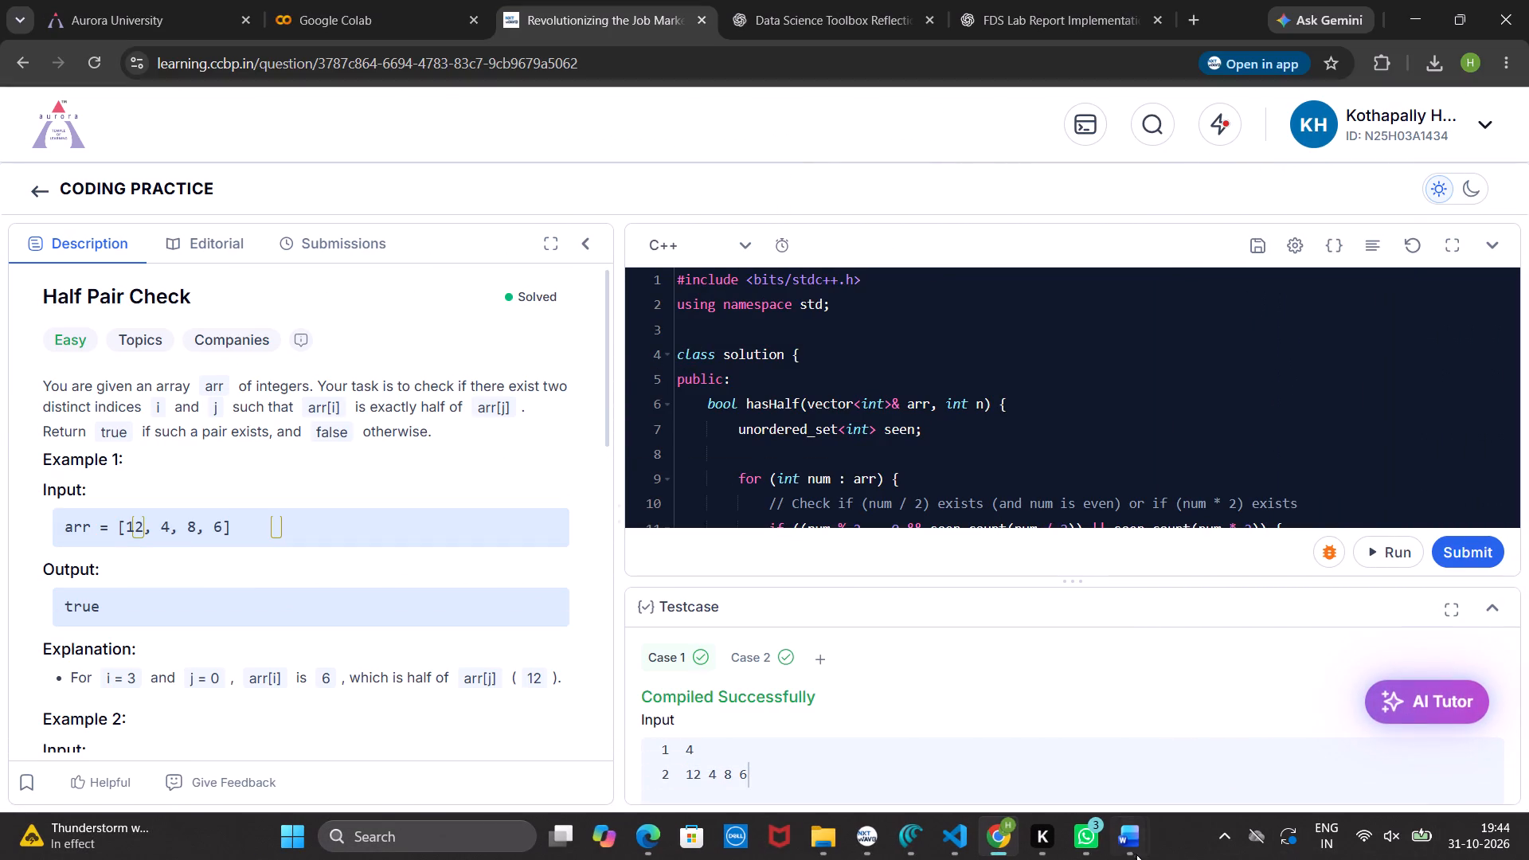
{"action": "left_click", "coordinate": [1156, 760]}
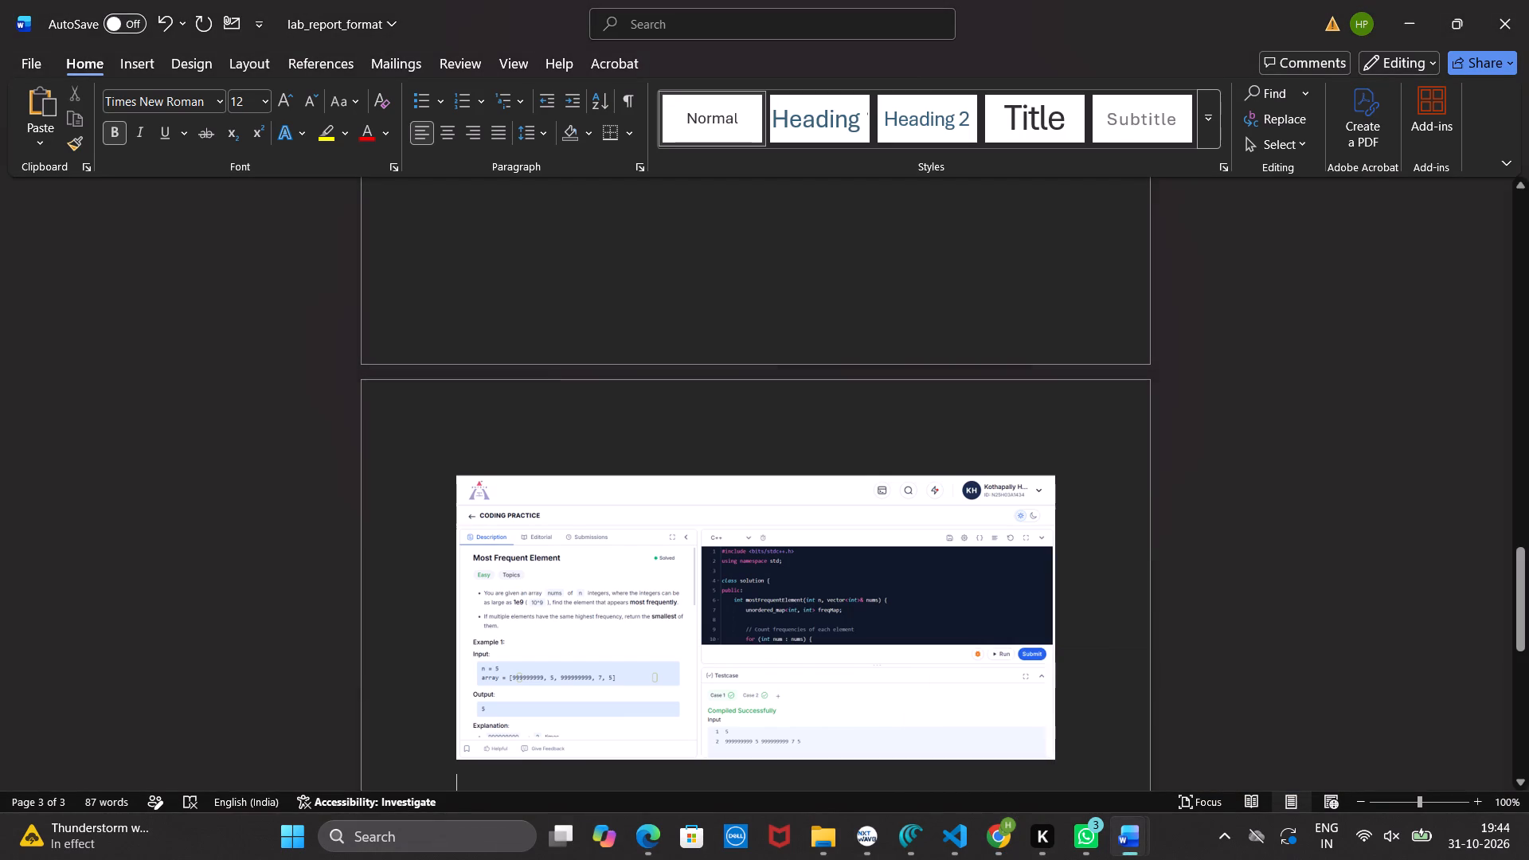
{"action": "key", "text": "ctrl+v"}
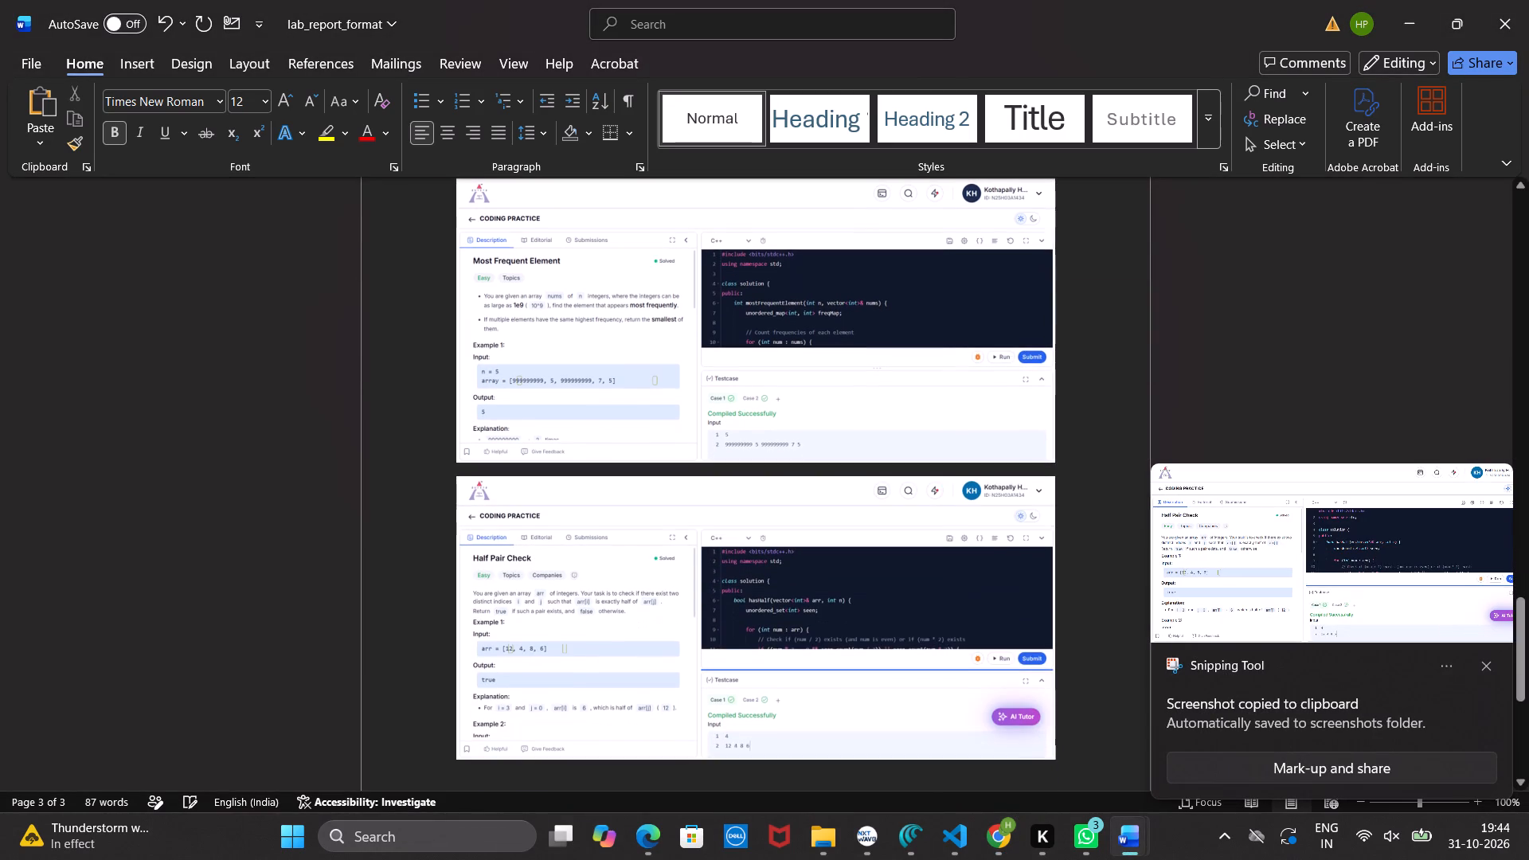
{"action": "key", "text": "Return"}
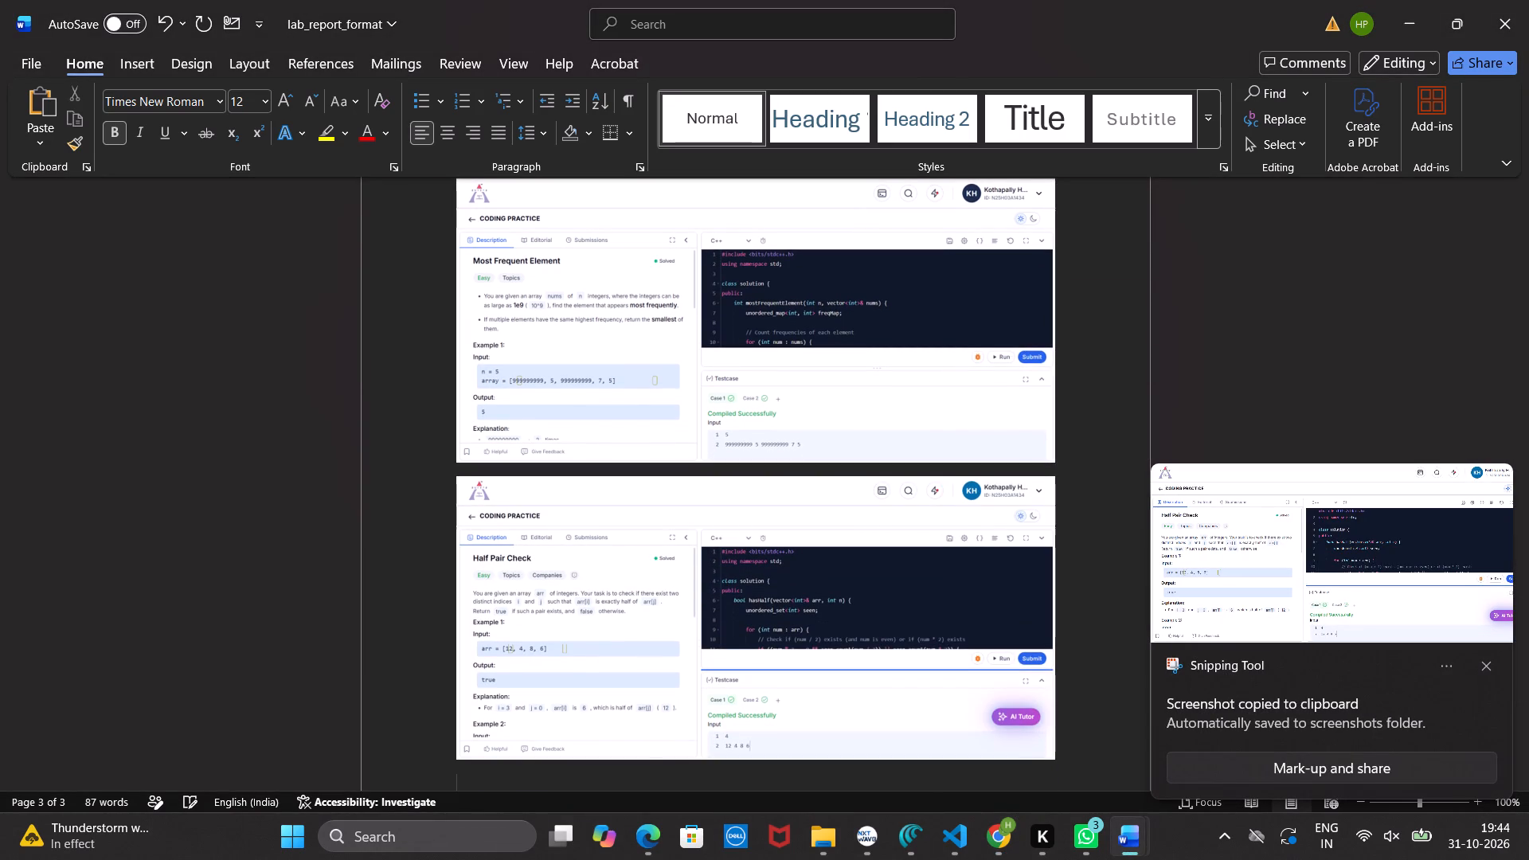
In Chrome, return to the Coding Practice question list, open Pattern Word Matching with Bijection and run its C++ code.
{"action": "left_click", "coordinate": [979, 748]}
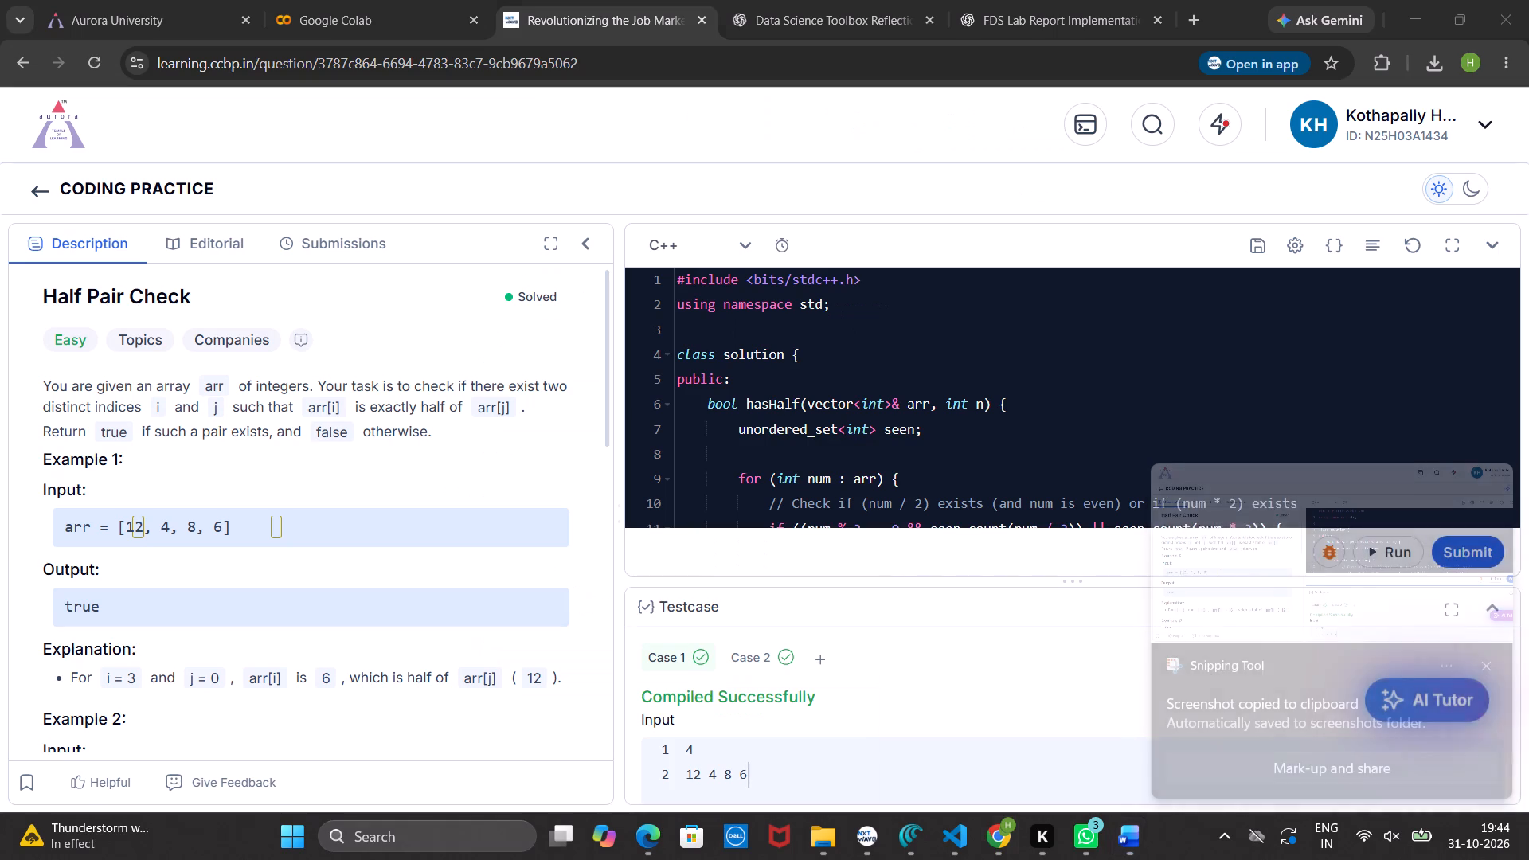
{"action": "left_click", "coordinate": [45, 188]}
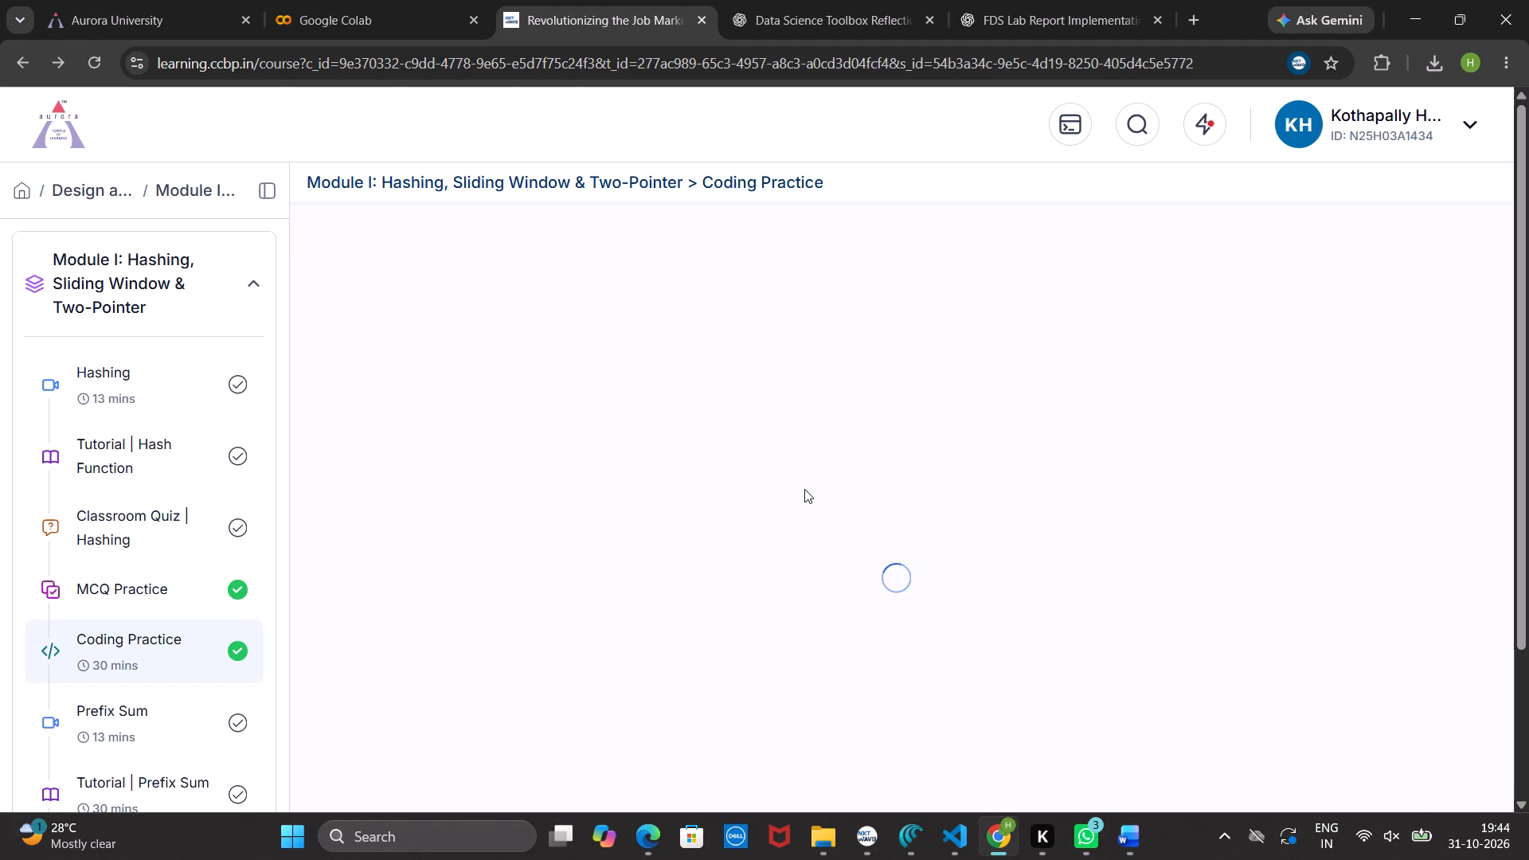
{"action": "scroll", "coordinate": [993, 494], "scroll_direction": "down", "scroll_amount": 1}
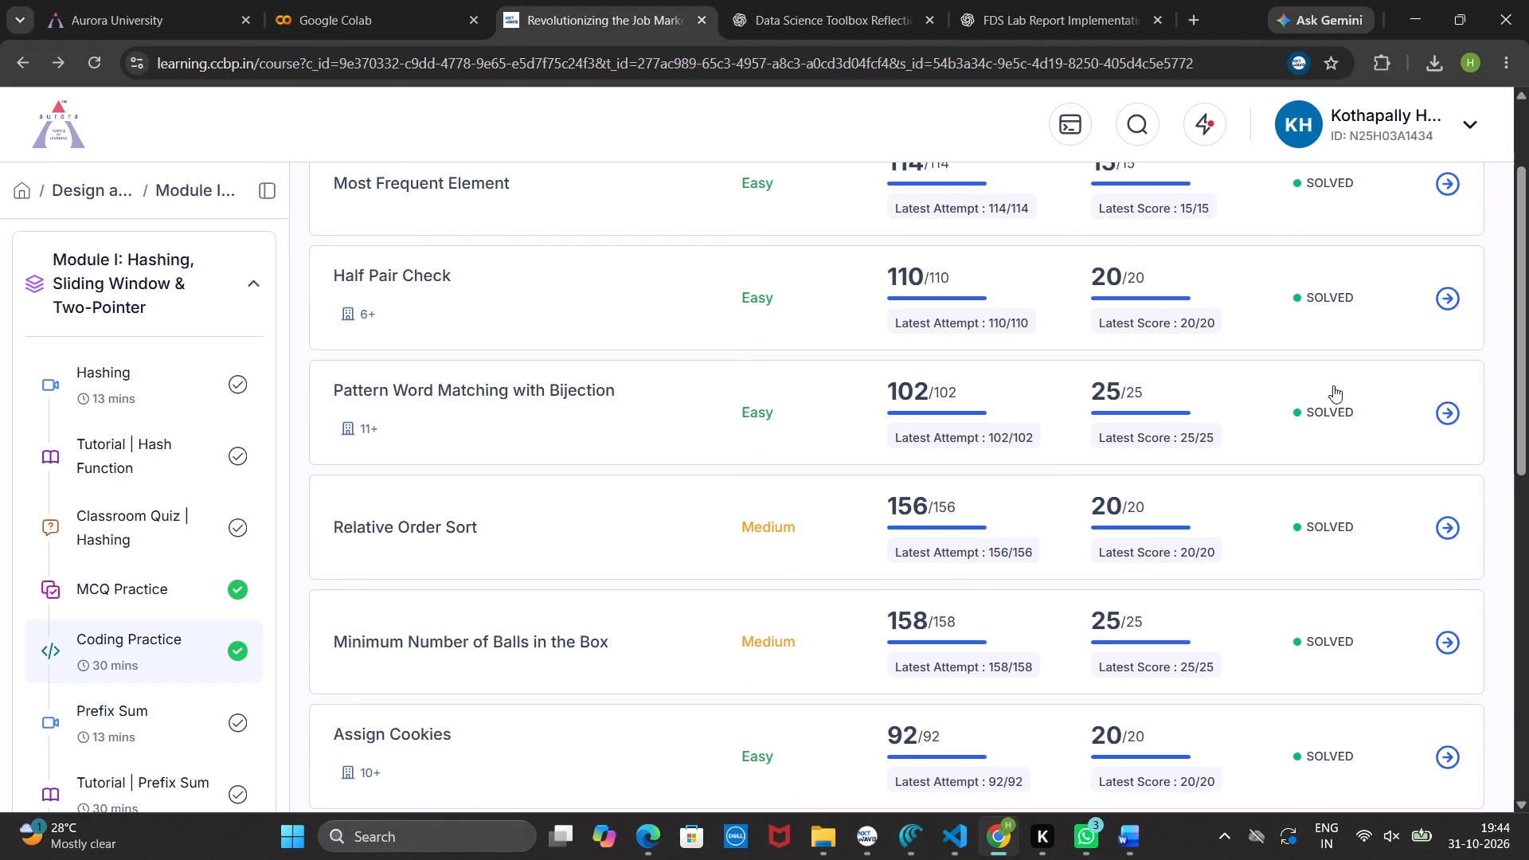
{"action": "left_click", "coordinate": [1369, 411]}
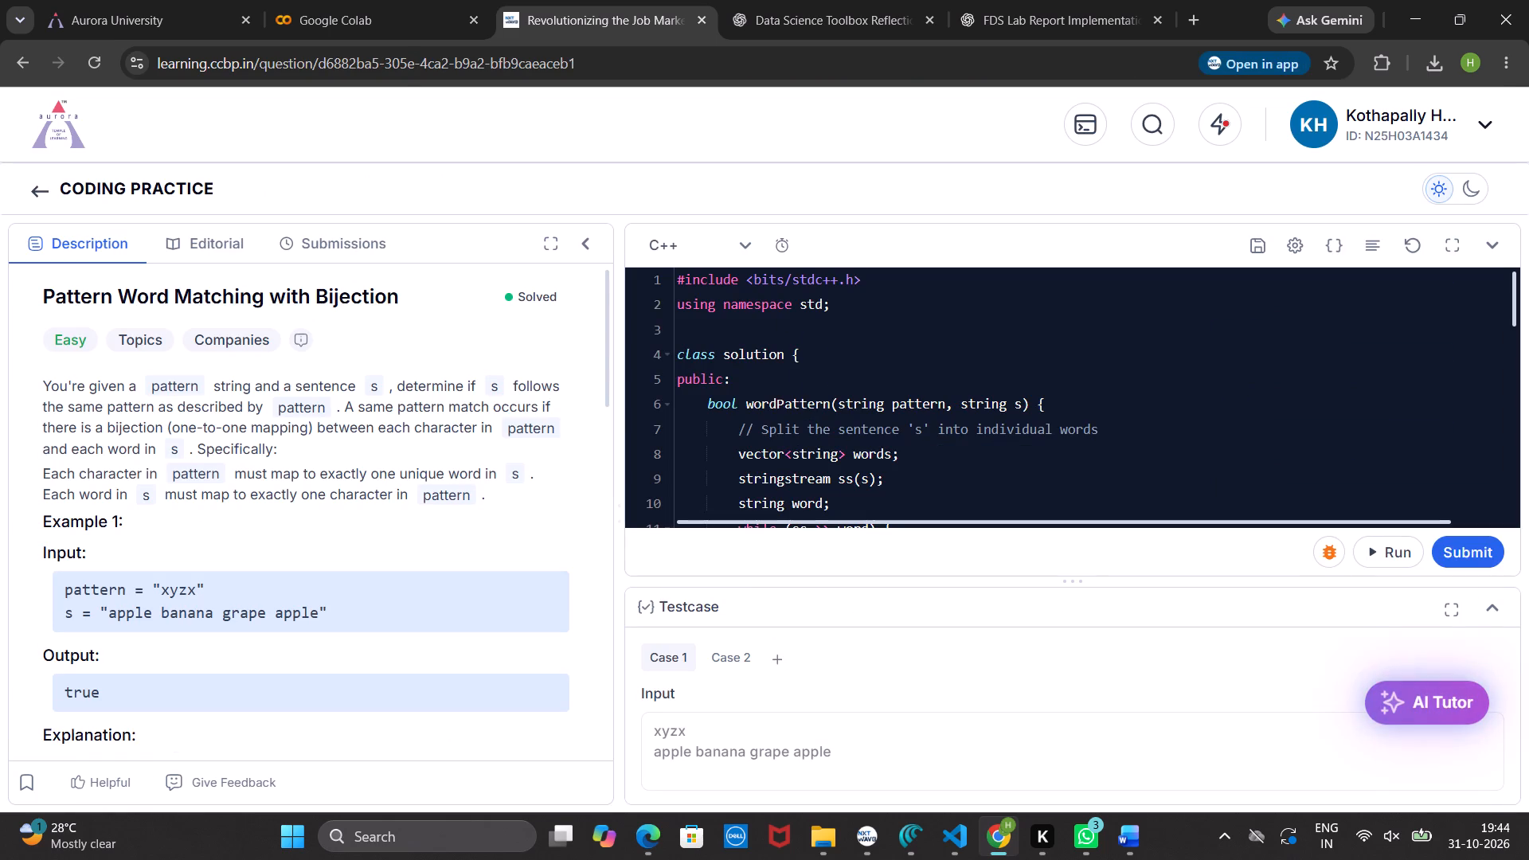
{"action": "left_click", "coordinate": [1386, 541]}
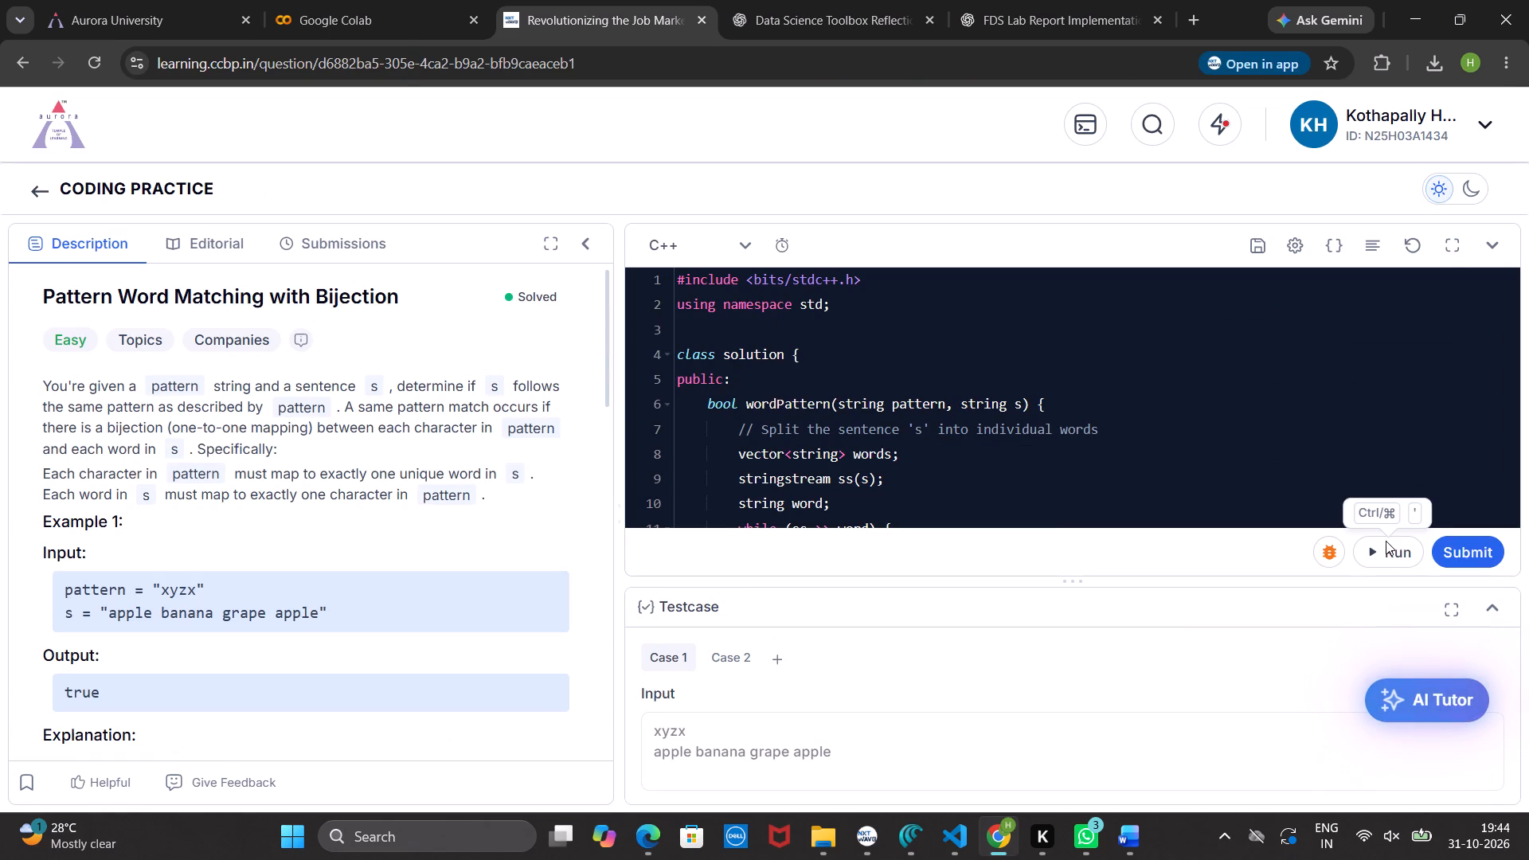
{"action": "left_click", "coordinate": [1379, 550]}
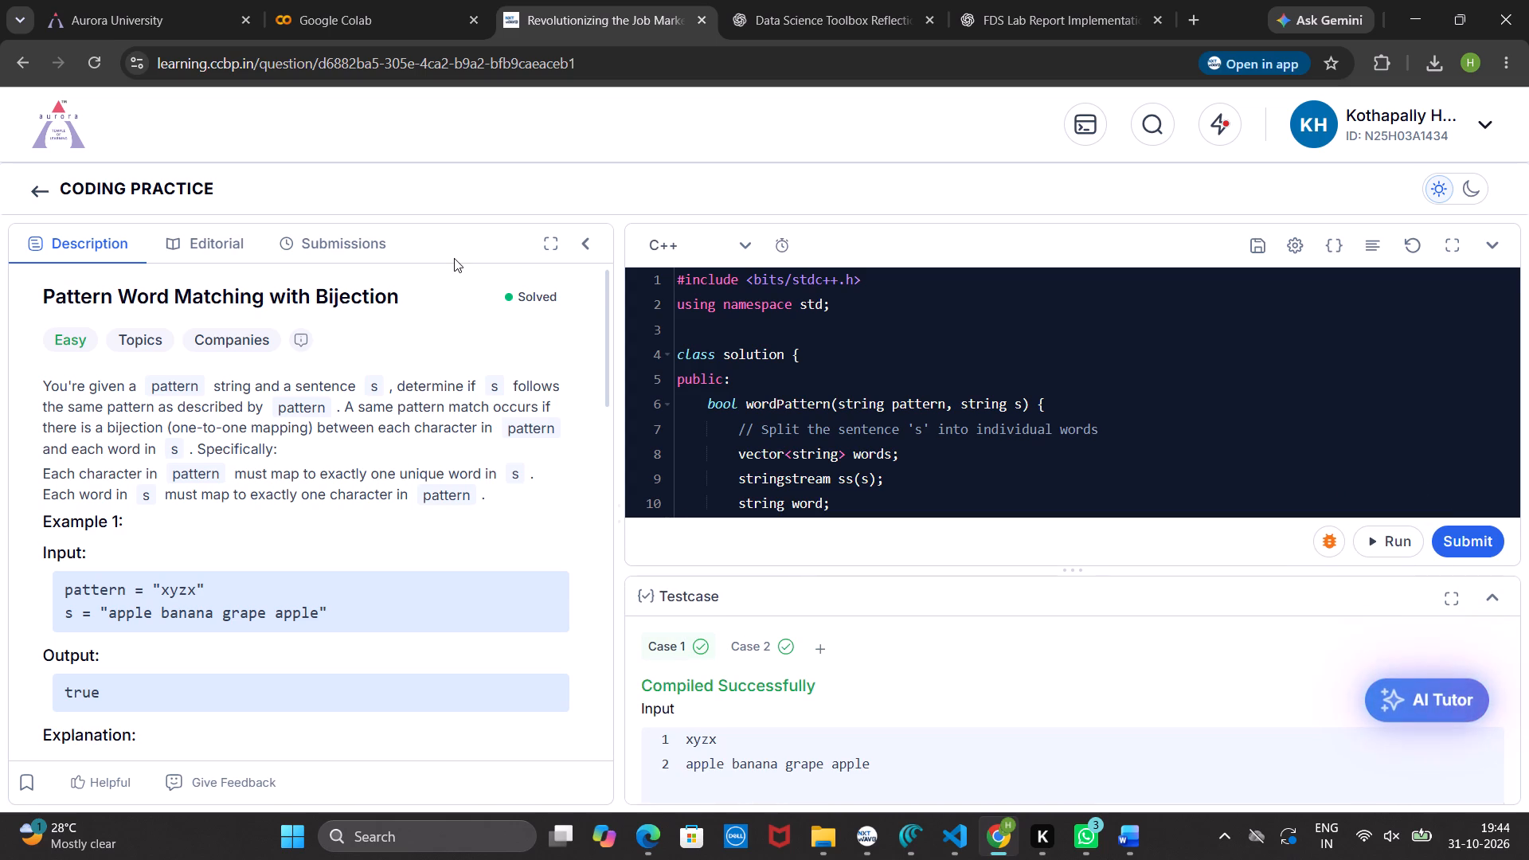
Capture the Pattern Word Matching with Bijection page and paste it below the Half Pair Check screenshot in Word's lab_report_format, followed by a new line.
{"action": "key", "text": "Print"}
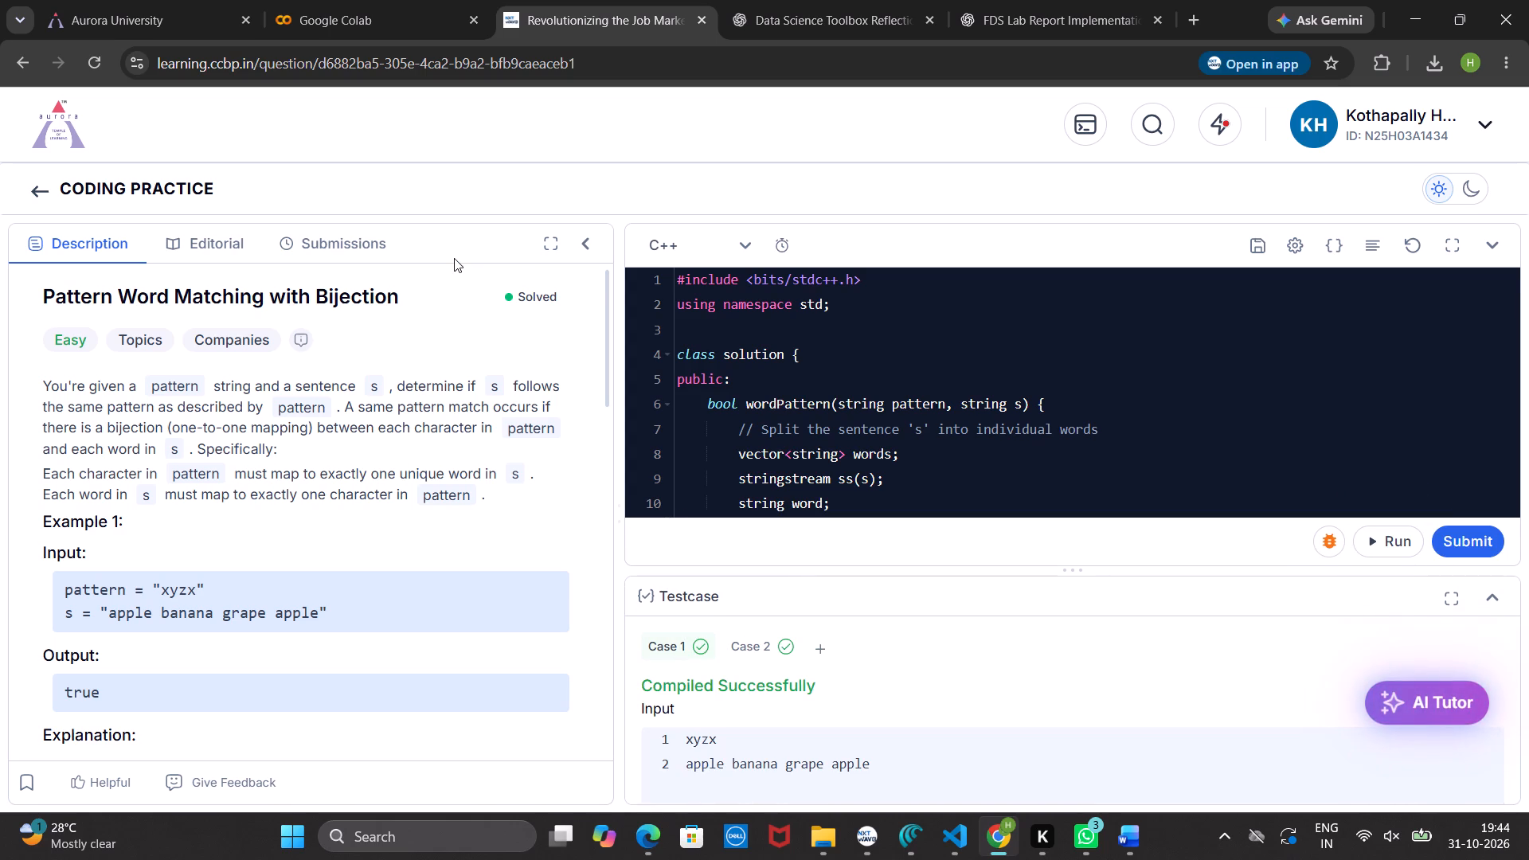
{"action": "left_click_drag", "start_coordinate": [0, 88], "coordinate": [120, 173]}
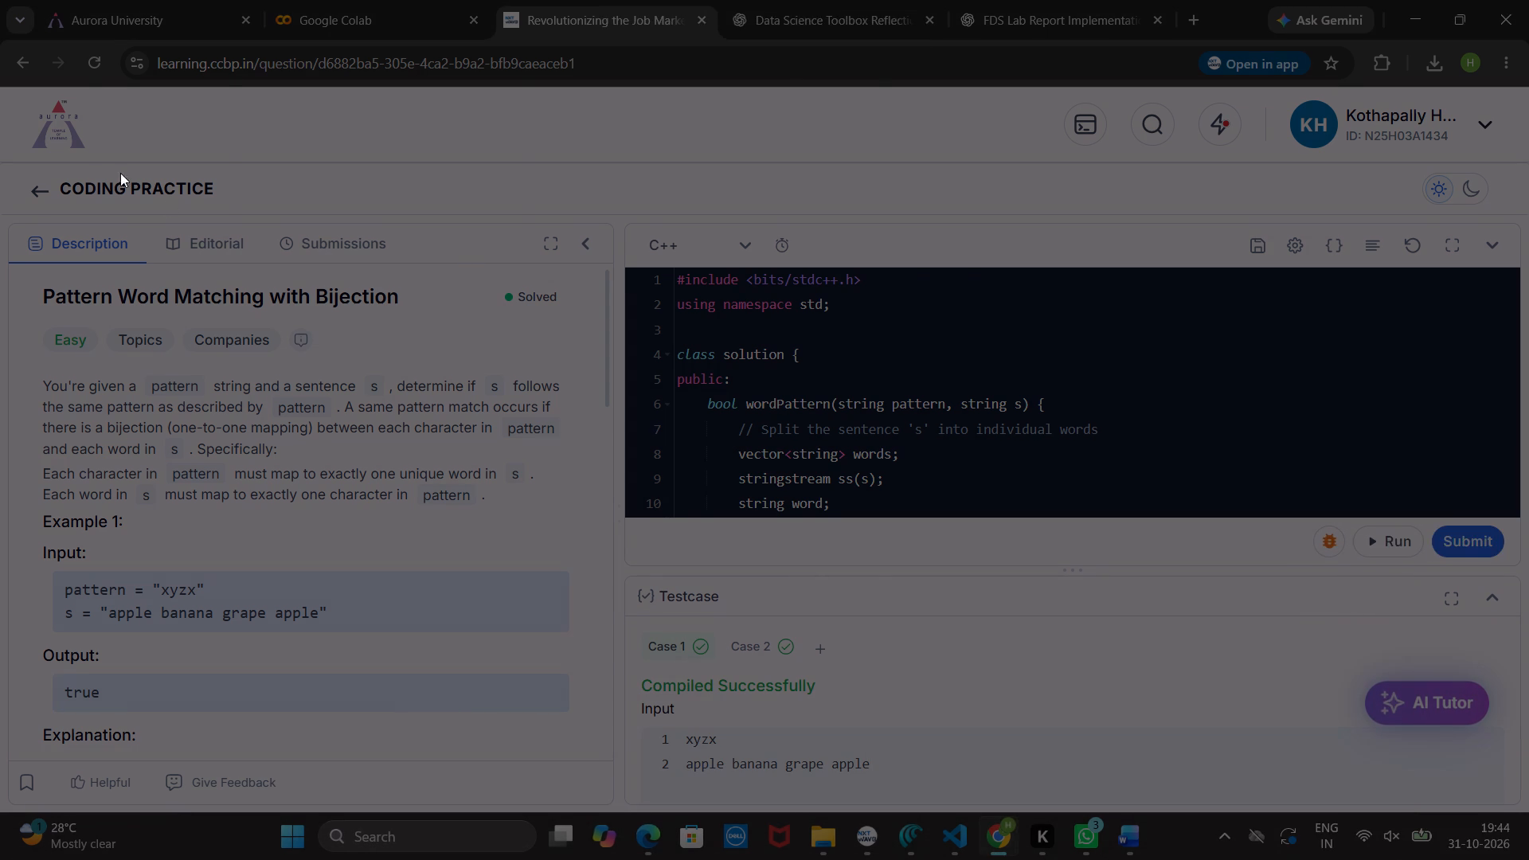
{"action": "left_click_drag", "start_coordinate": [120, 173], "coordinate": [1214, 807]}
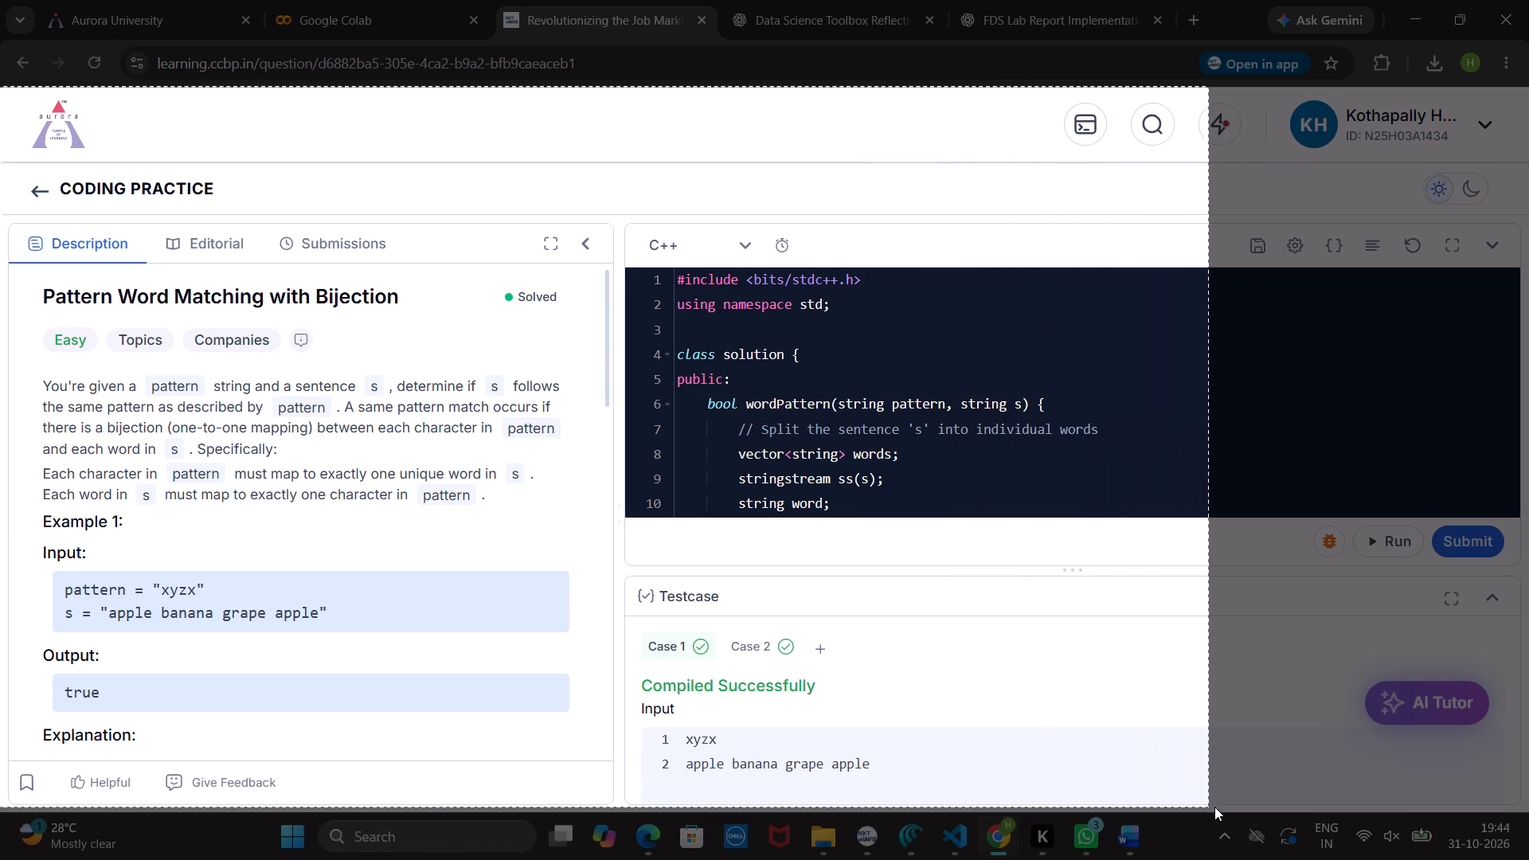
{"action": "left_click_drag", "start_coordinate": [1214, 807], "coordinate": [1528, 811]}
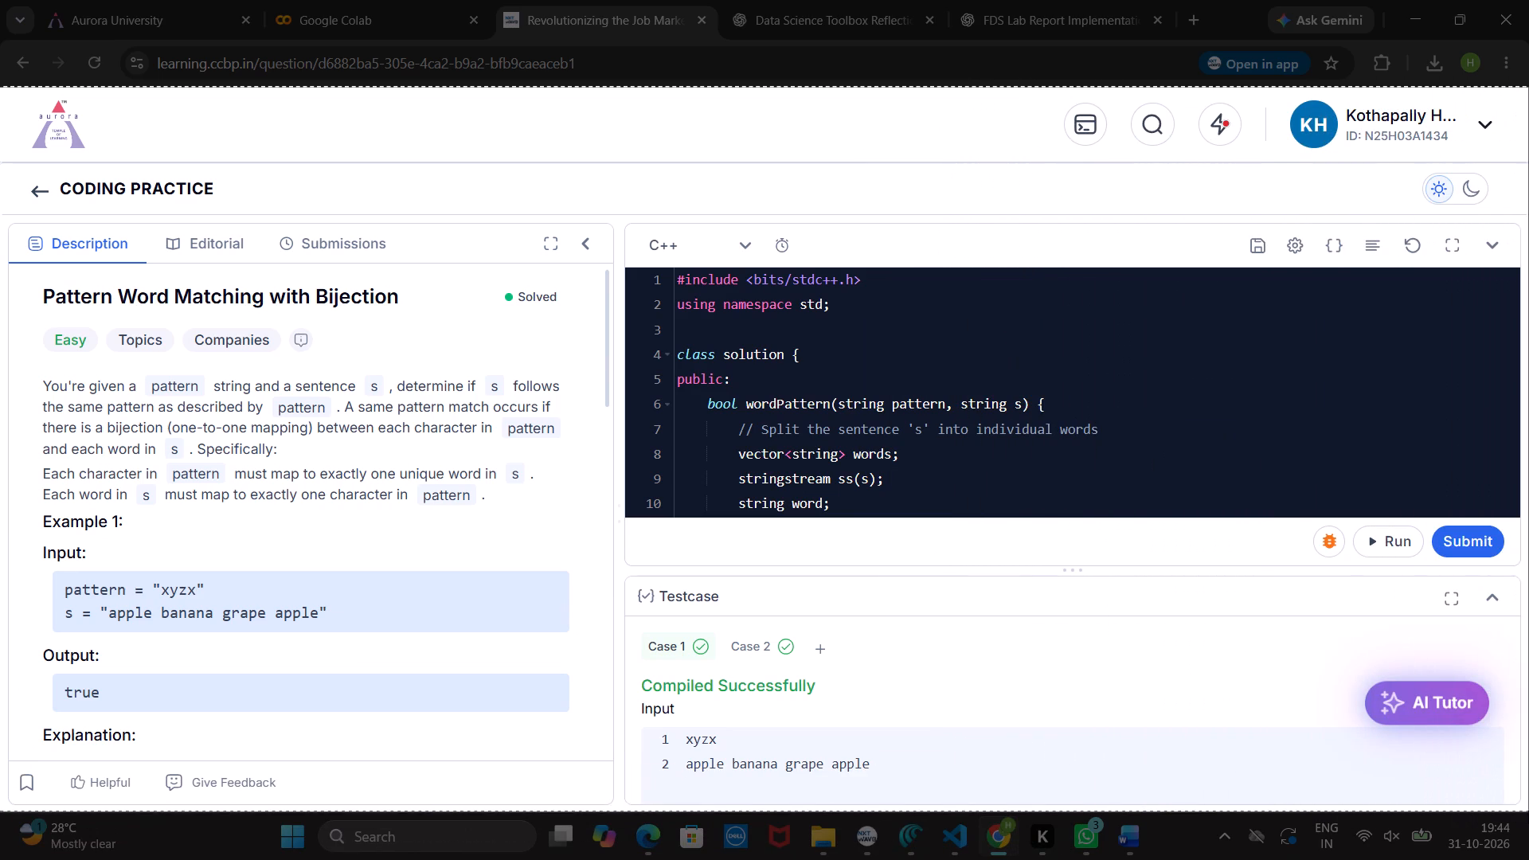
{"action": "left_click_drag", "start_coordinate": [1528, 811], "coordinate": [1528, 810]}
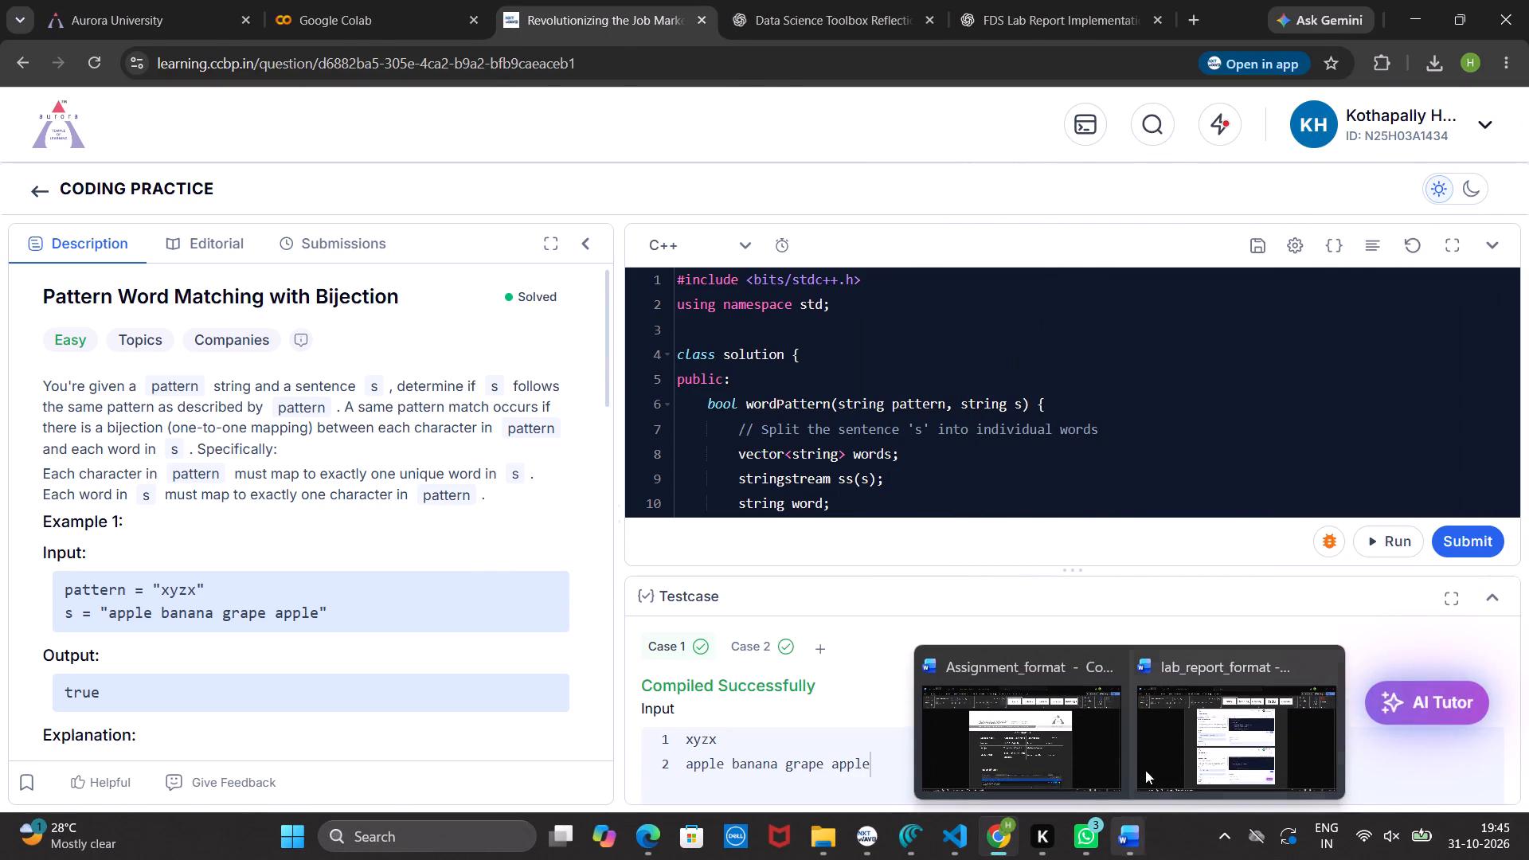
{"action": "left_click", "coordinate": [1172, 749]}
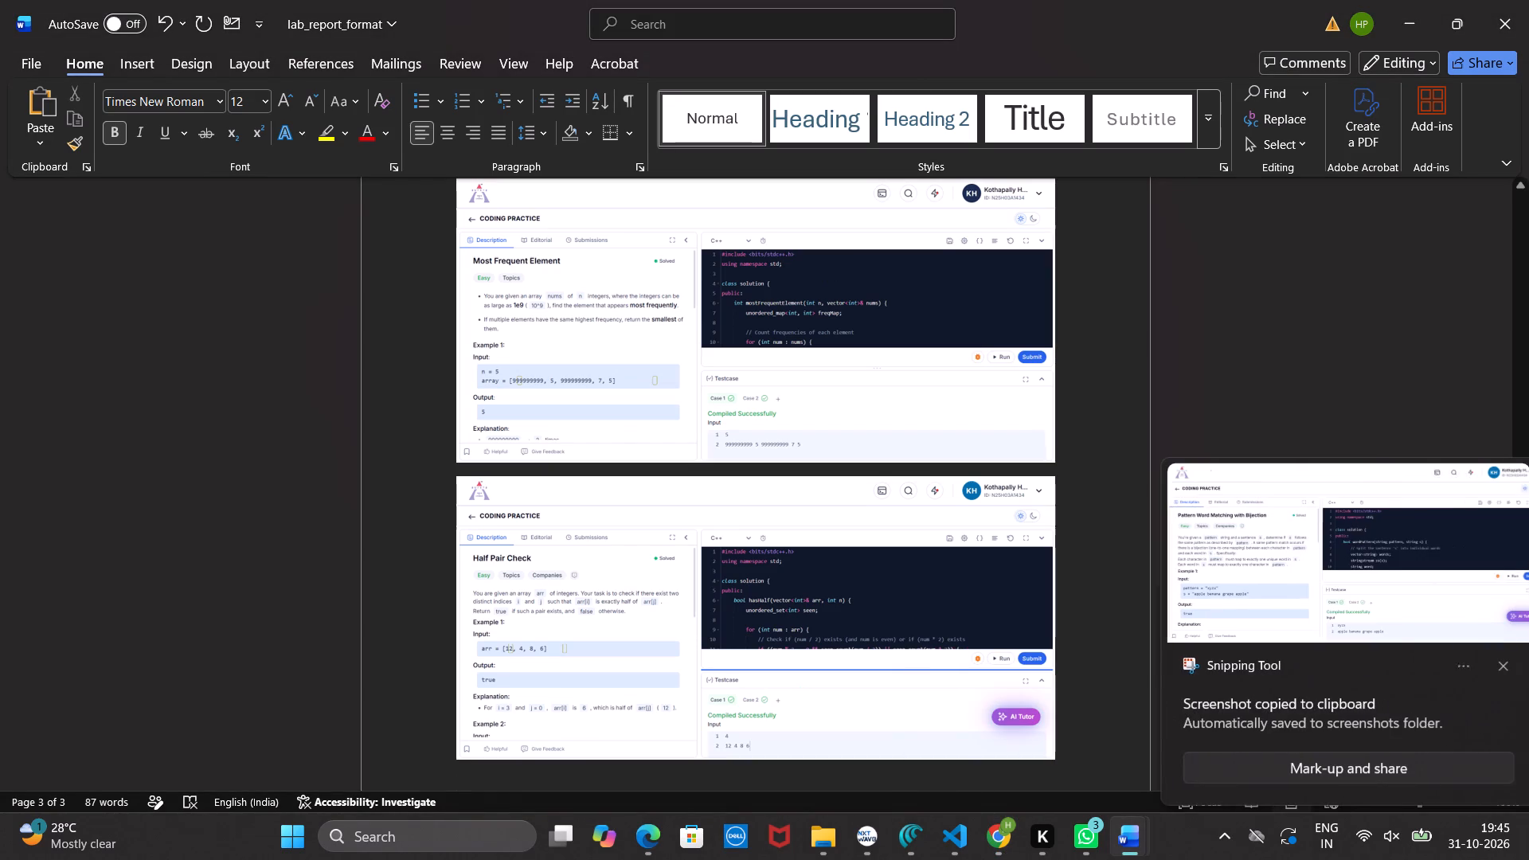
{"action": "key", "text": "ctrl+v"}
{"action": "key", "text": "Return"}
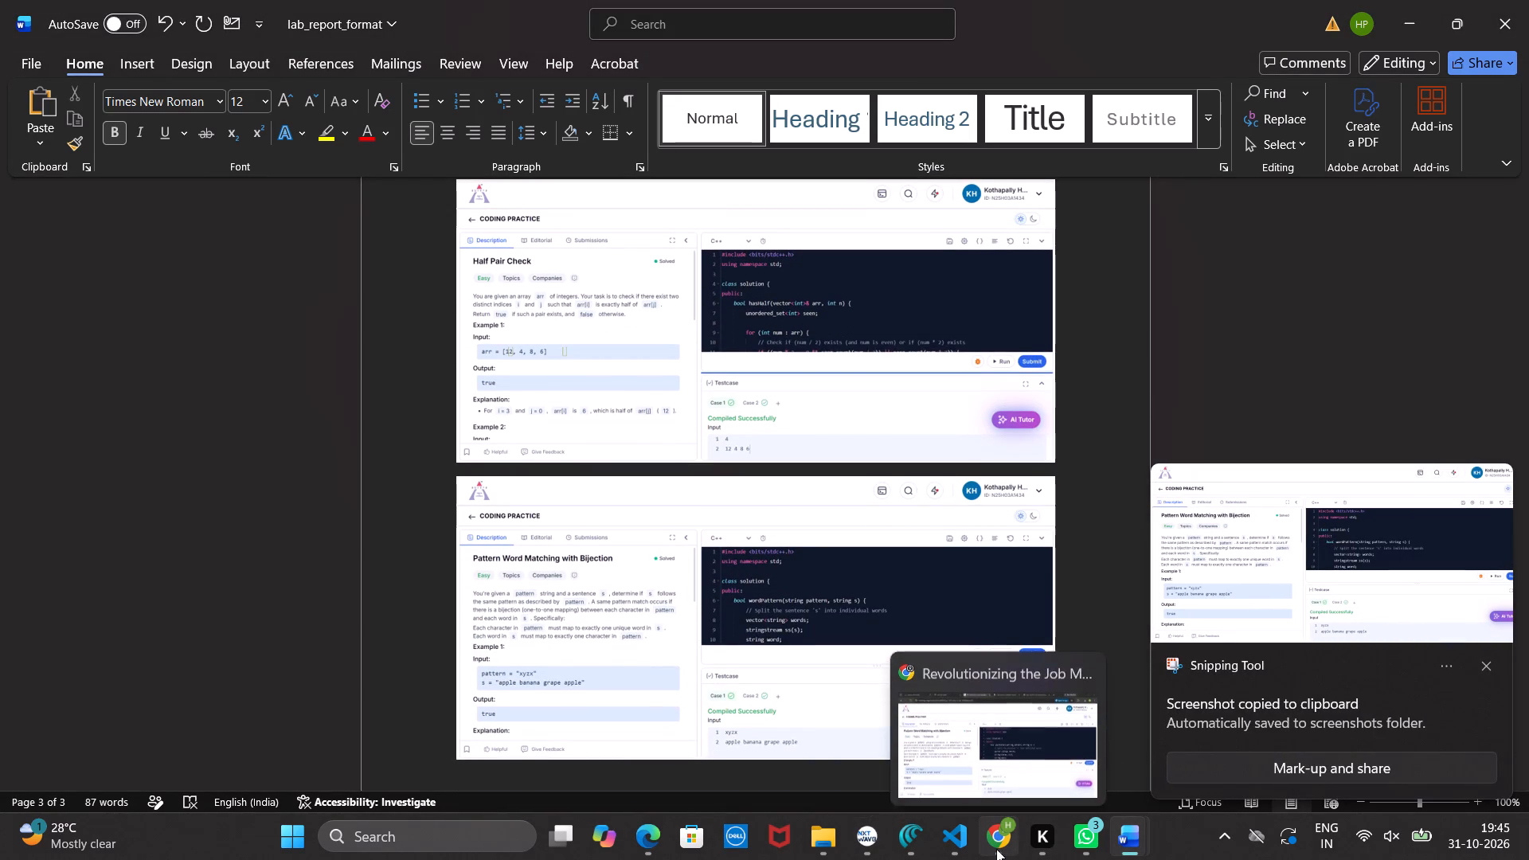
In Chrome, go to the Coding Practice set that follows Prefix Sum, open Prefix Sum Array and run its C++ code.
{"action": "left_click", "coordinate": [989, 729]}
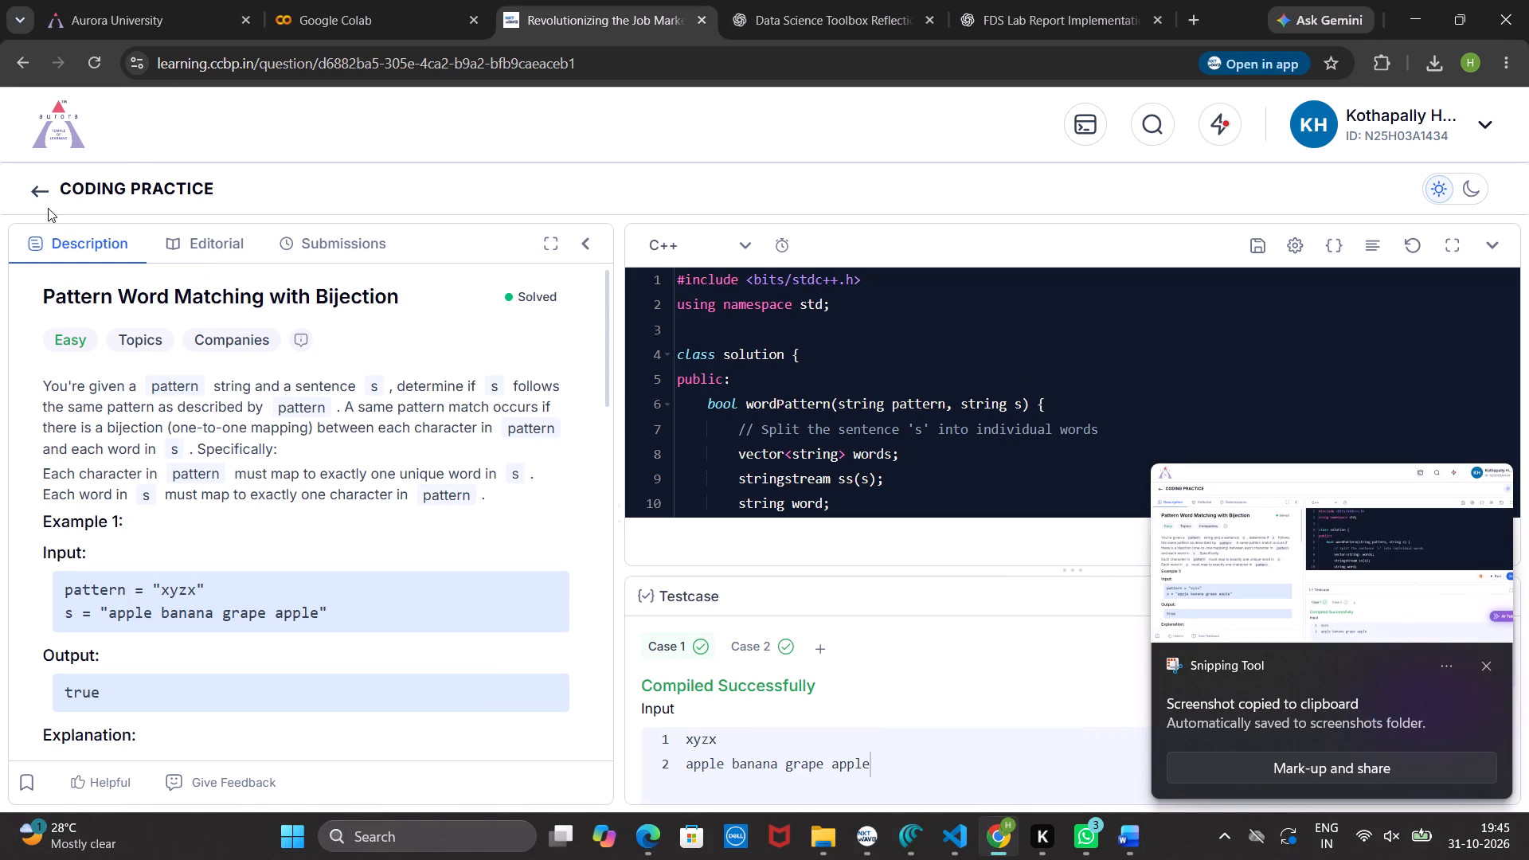
{"action": "left_click", "coordinate": [40, 190]}
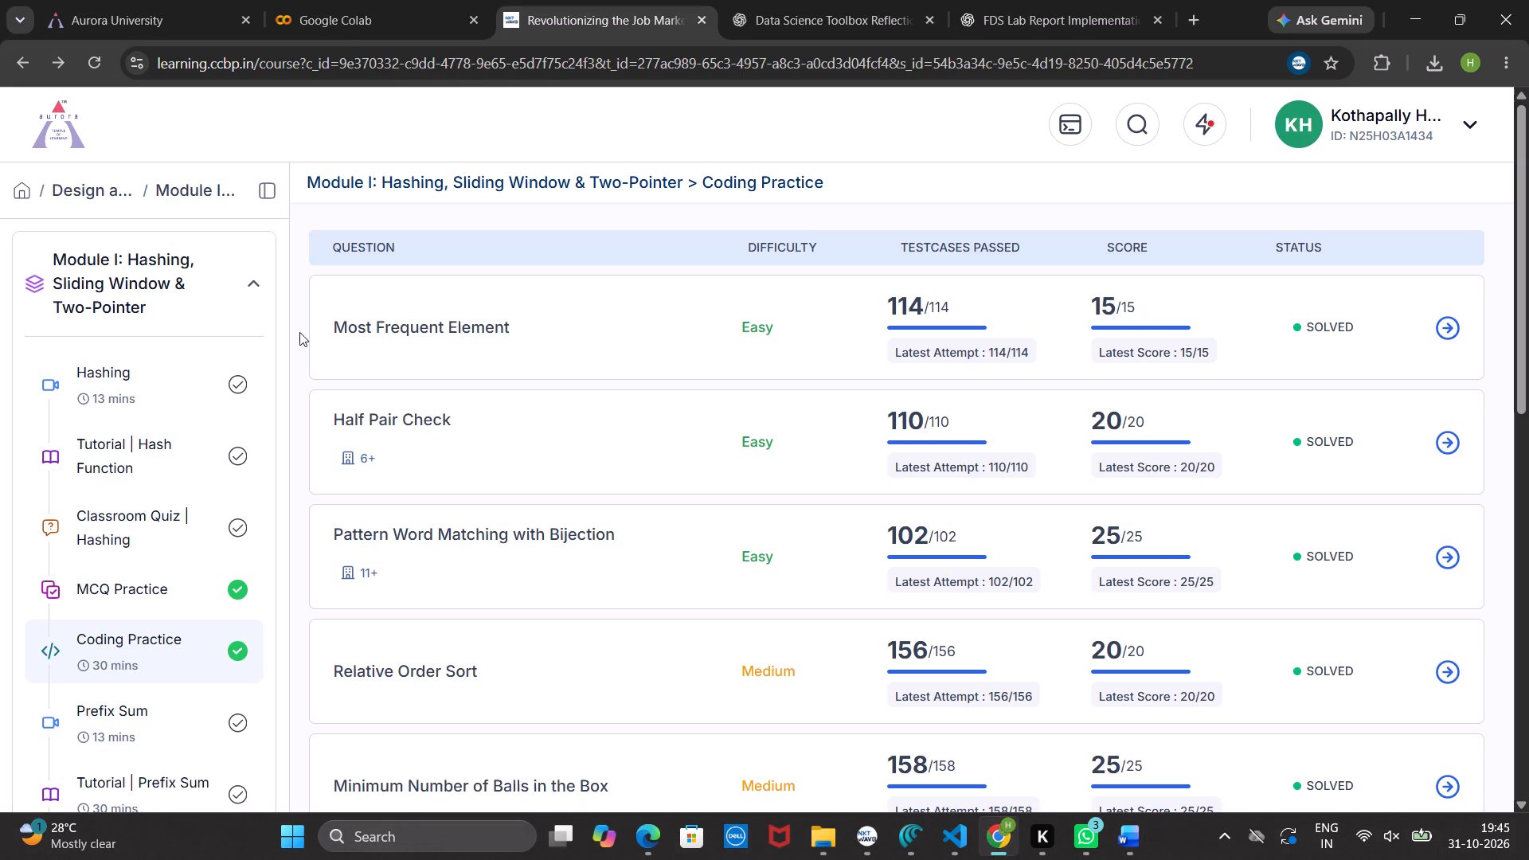
{"action": "scroll", "coordinate": [109, 514], "scroll_direction": "down", "scroll_amount": 3}
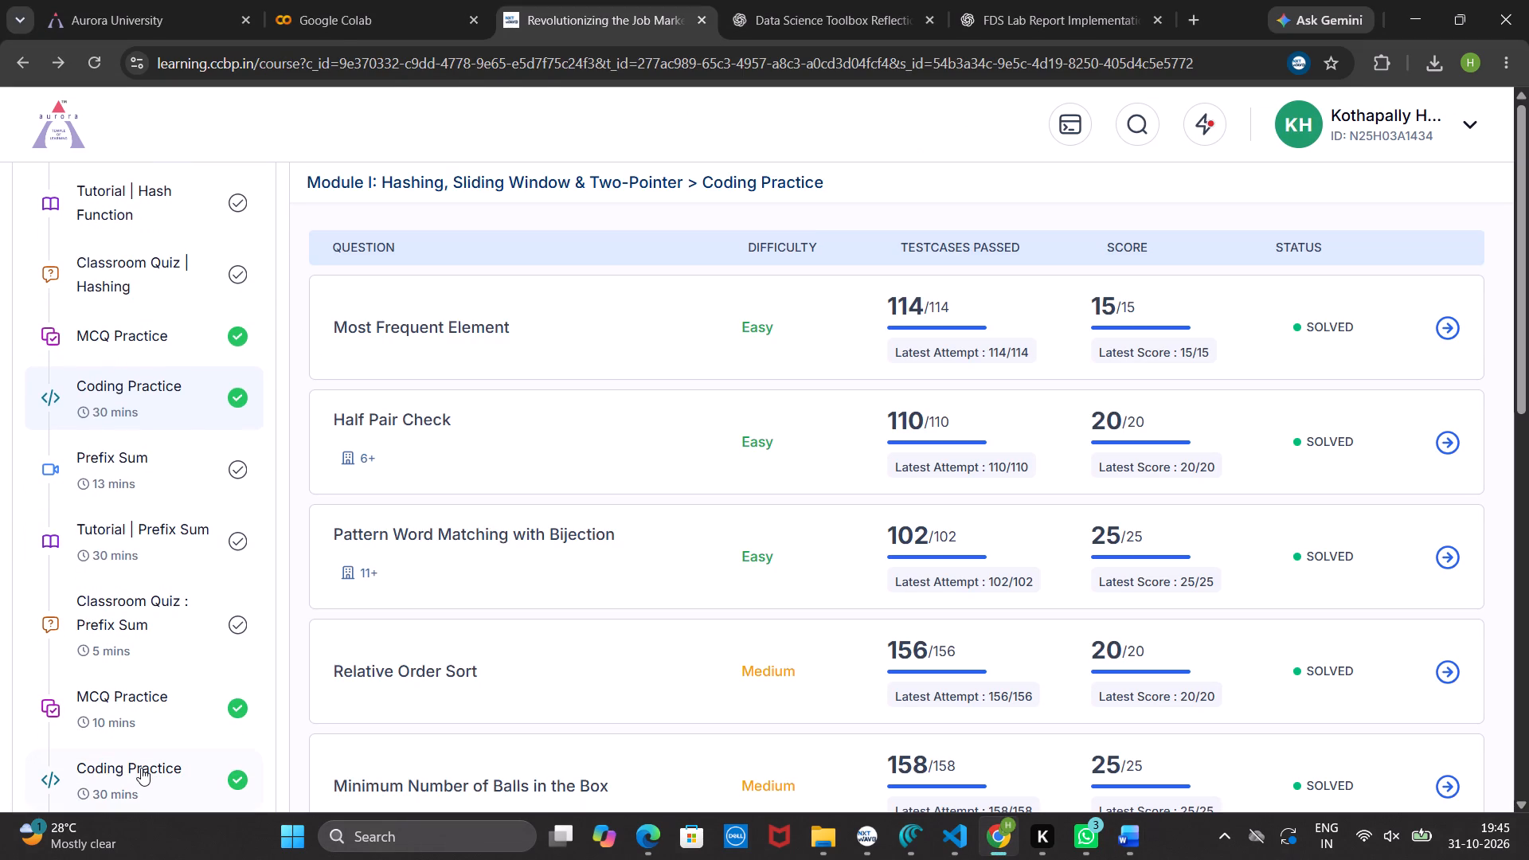
{"action": "left_click", "coordinate": [141, 768]}
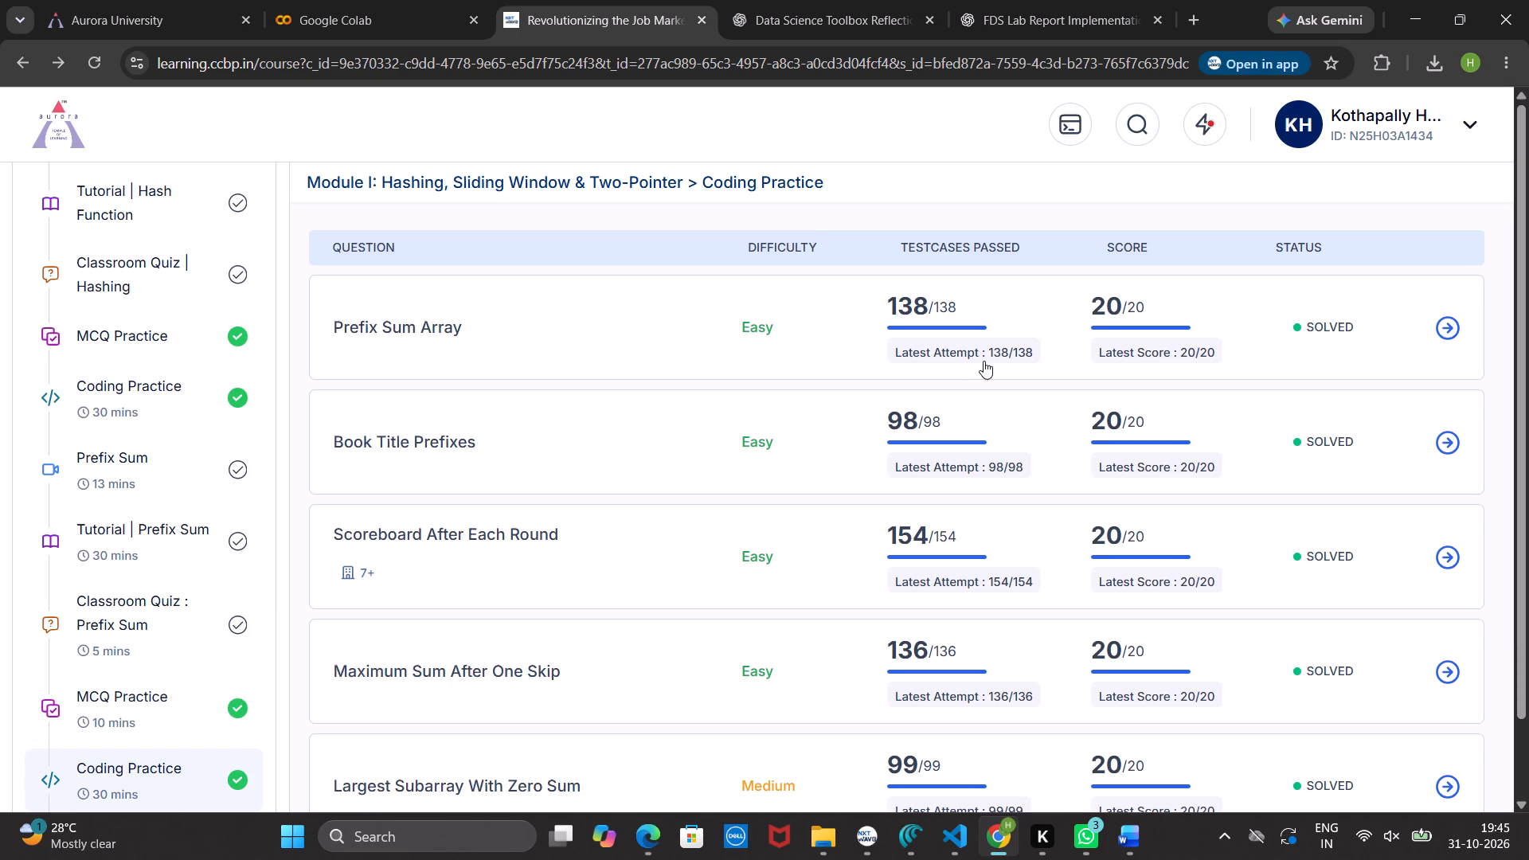
{"action": "left_click", "coordinate": [1319, 328]}
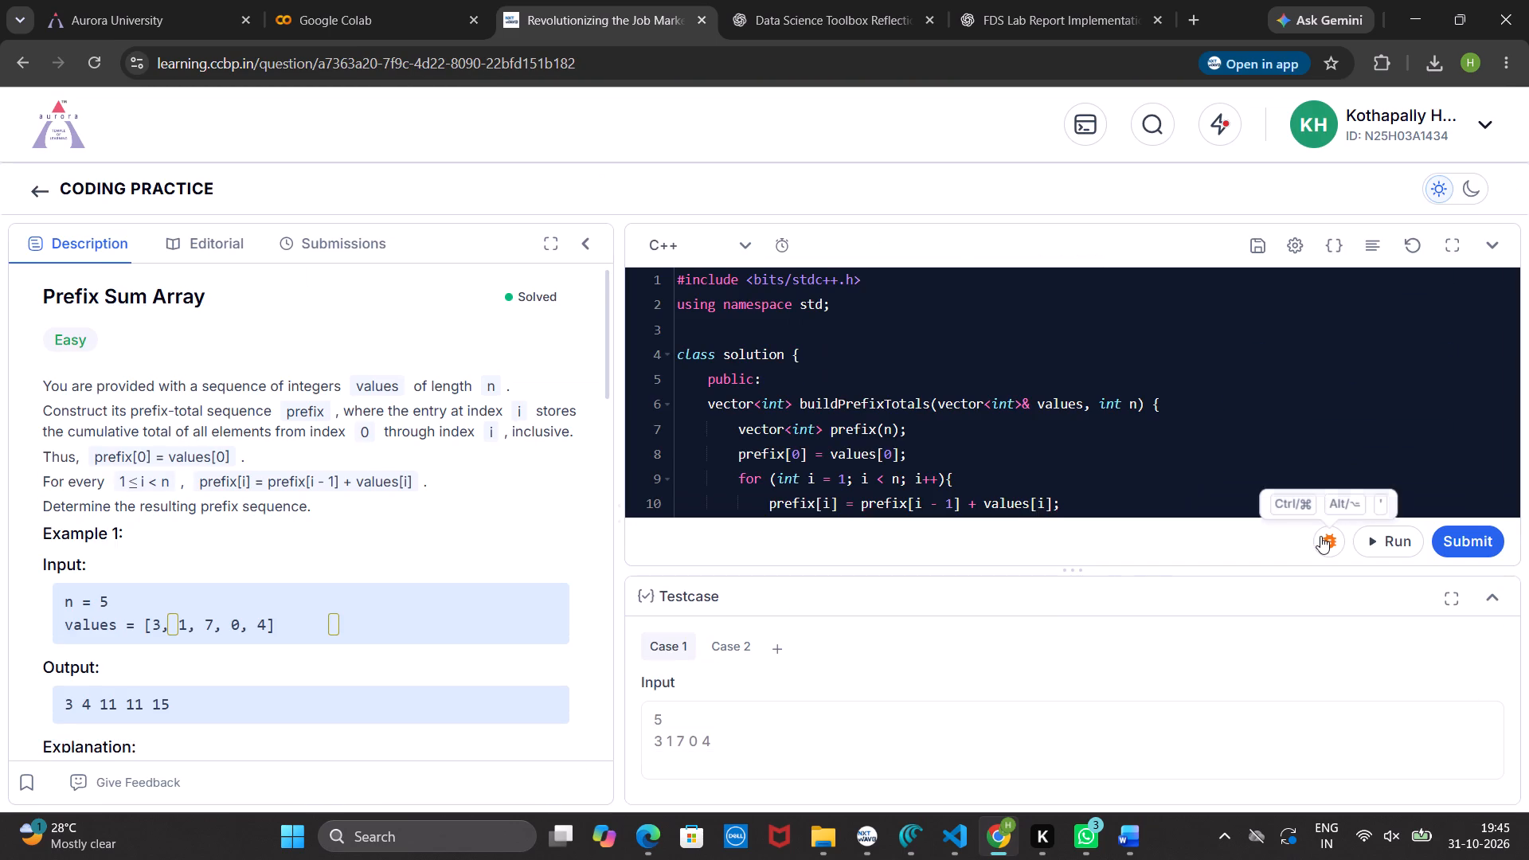
{"action": "left_click", "coordinate": [1370, 534]}
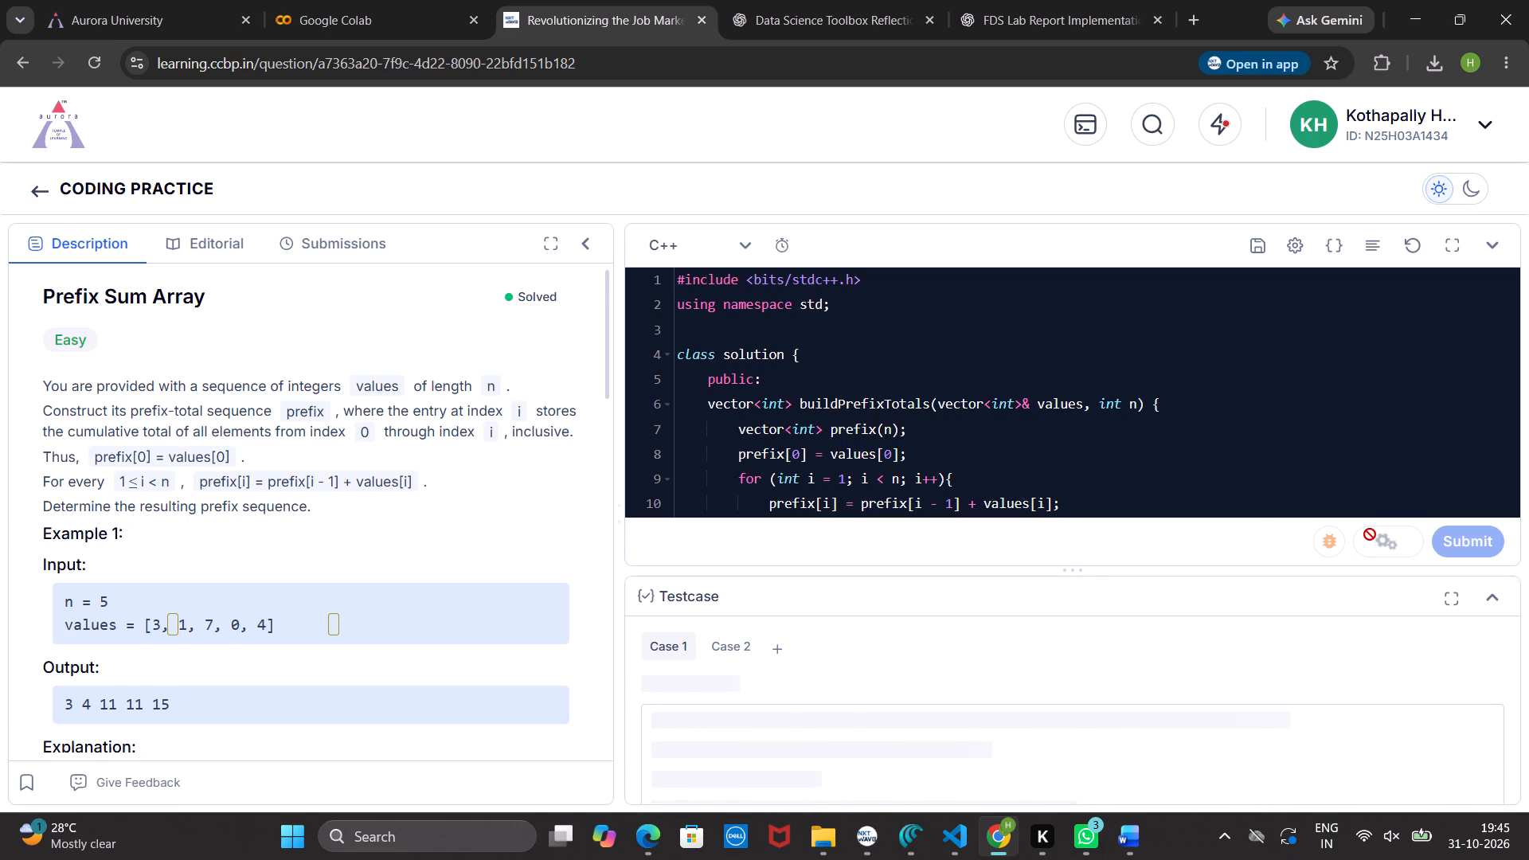
Capture the Prefix Sum Array page with its test results and paste it below the Pattern Word Matching screenshot in Word's lab_report_format, followed by a new line.
{"action": "key", "text": "Print"}
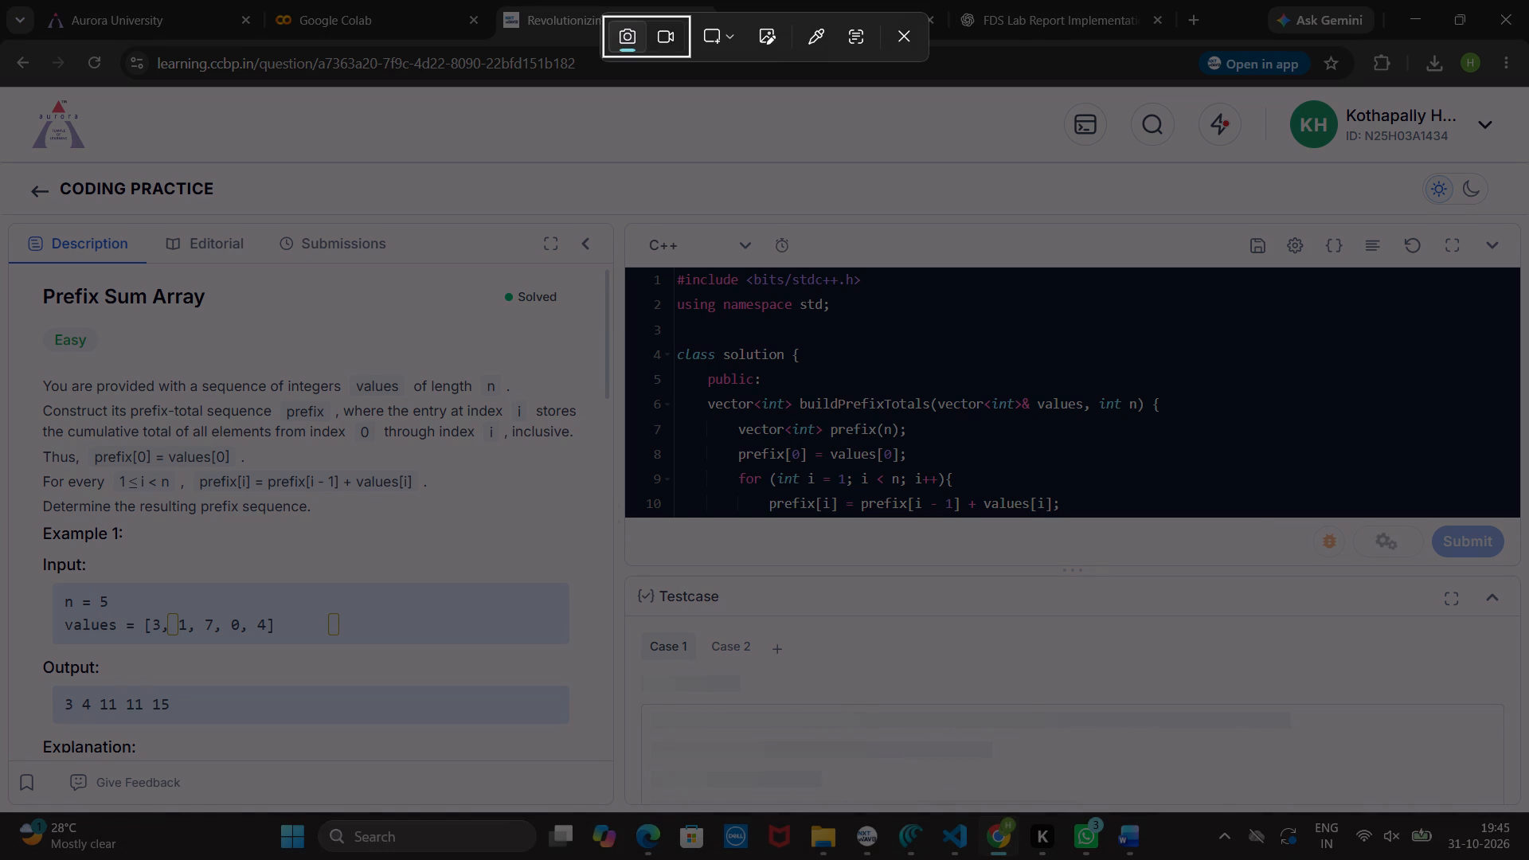
{"action": "left_click", "coordinate": [915, 35]}
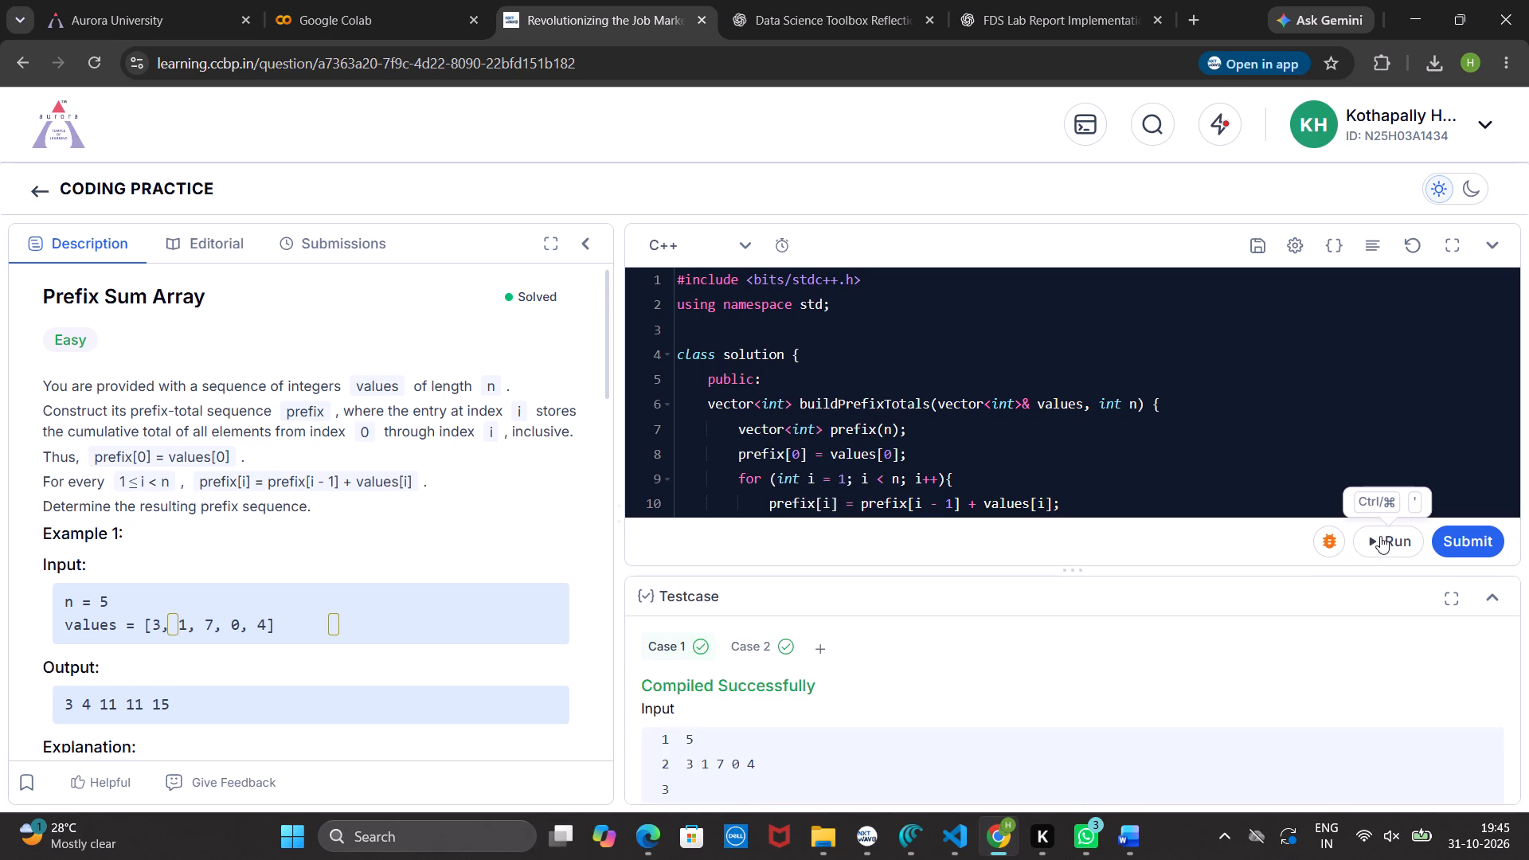
{"action": "key", "text": "Print"}
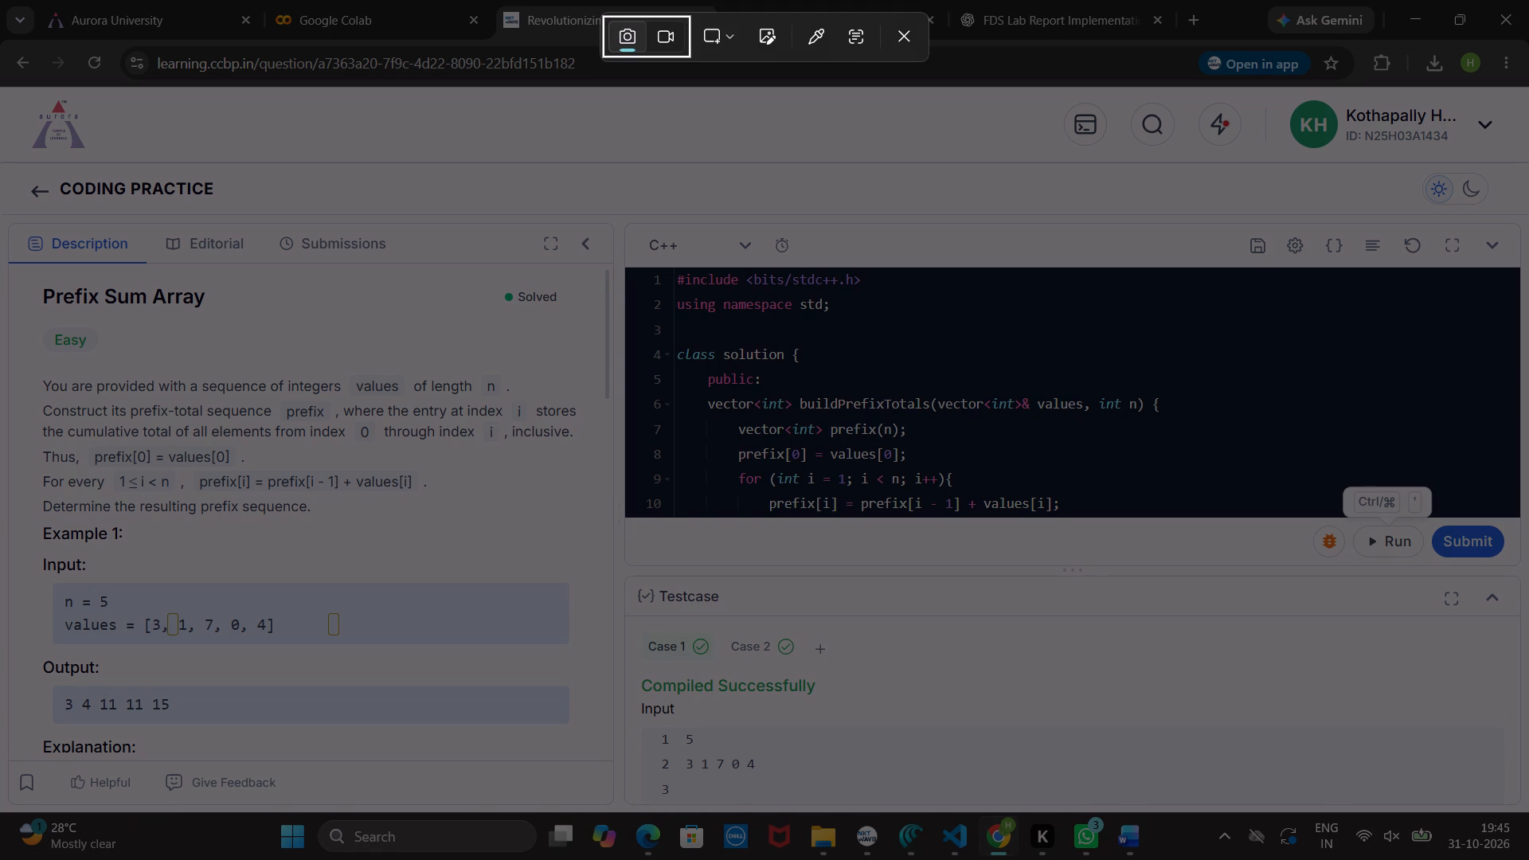
{"action": "left_click_drag", "start_coordinate": [0, 87], "coordinate": [1023, 698]}
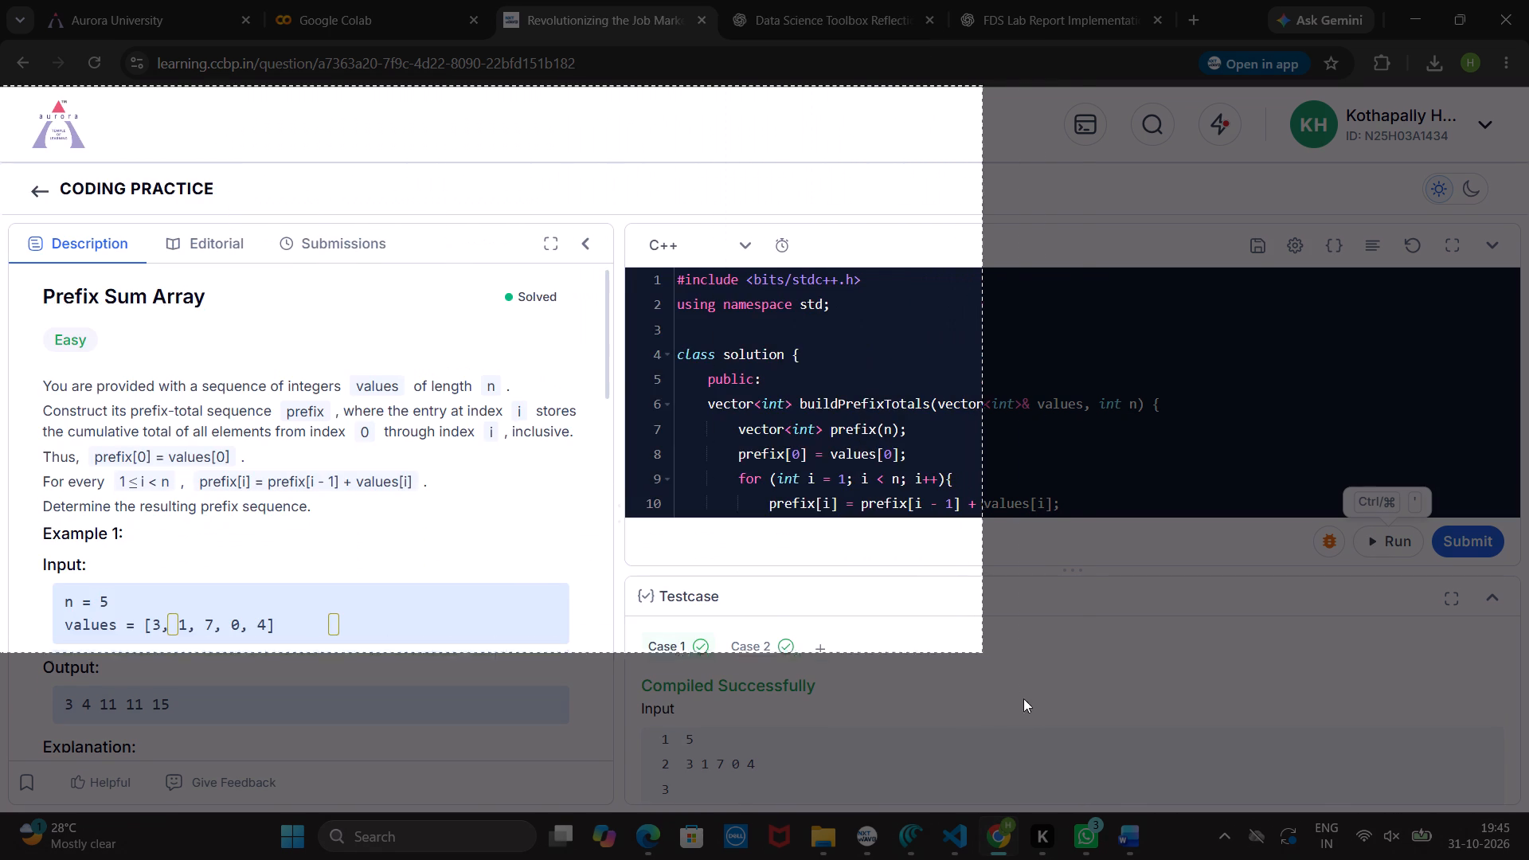
{"action": "left_click_drag", "start_coordinate": [1023, 698], "coordinate": [1398, 812]}
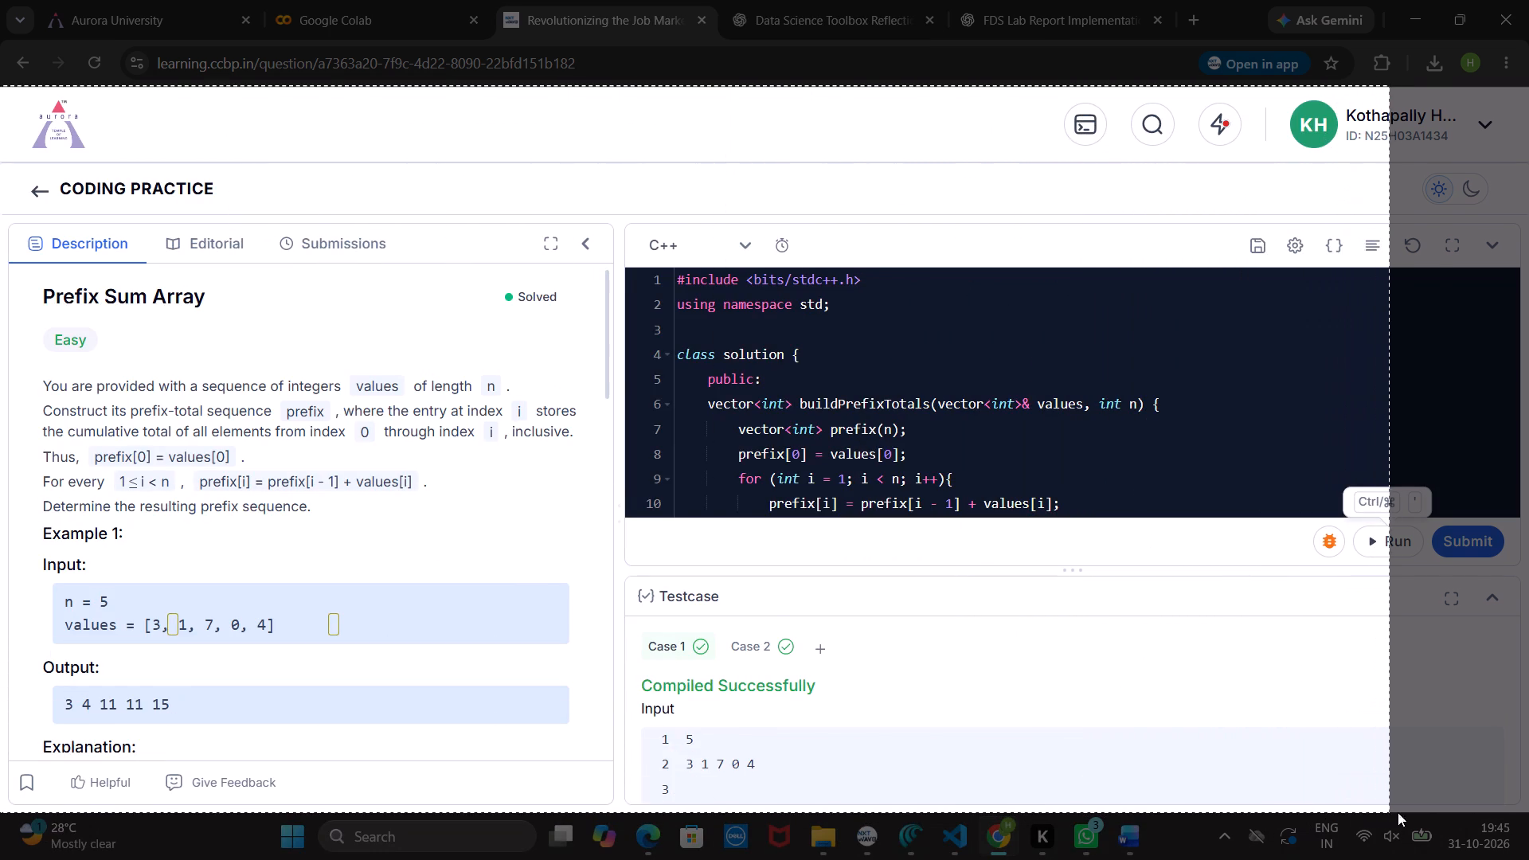
{"action": "left_click_drag", "start_coordinate": [1398, 812], "coordinate": [1528, 811]}
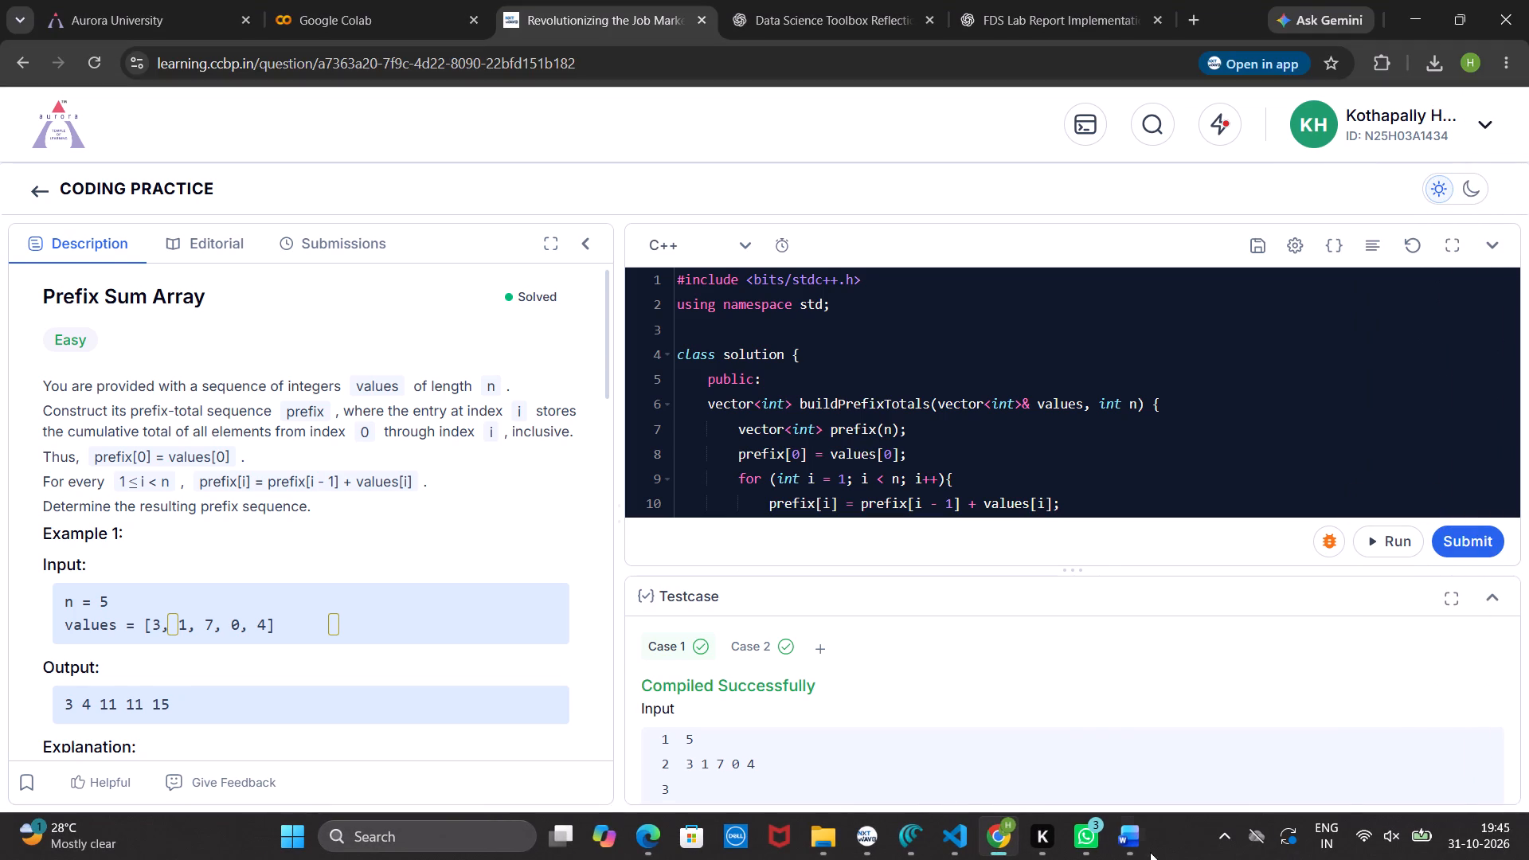
{"action": "left_click", "coordinate": [1174, 745]}
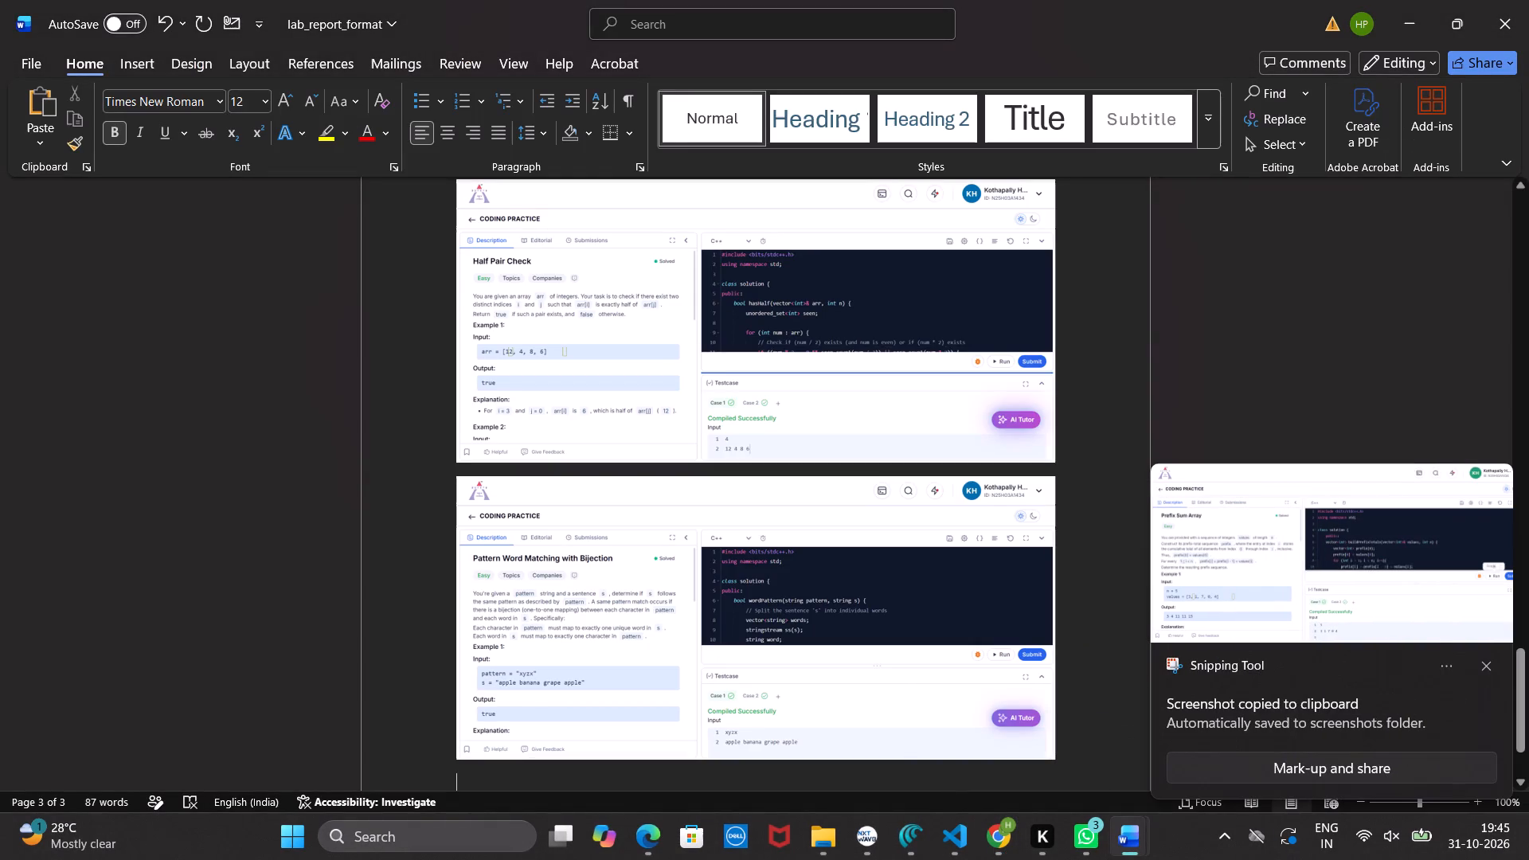
{"action": "key", "text": "ctrl+v"}
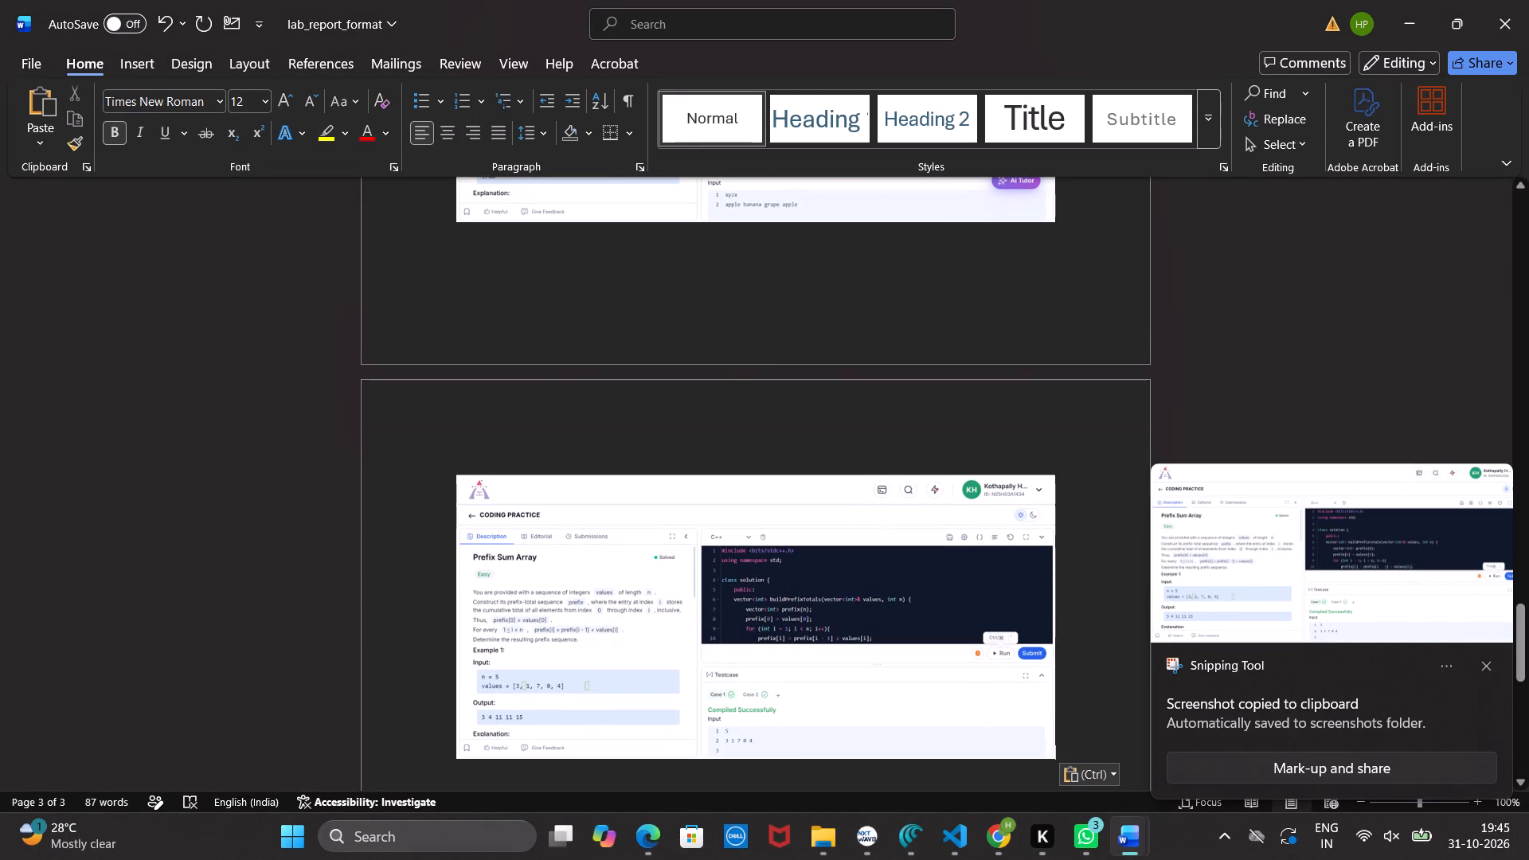
{"action": "key", "text": "Return"}
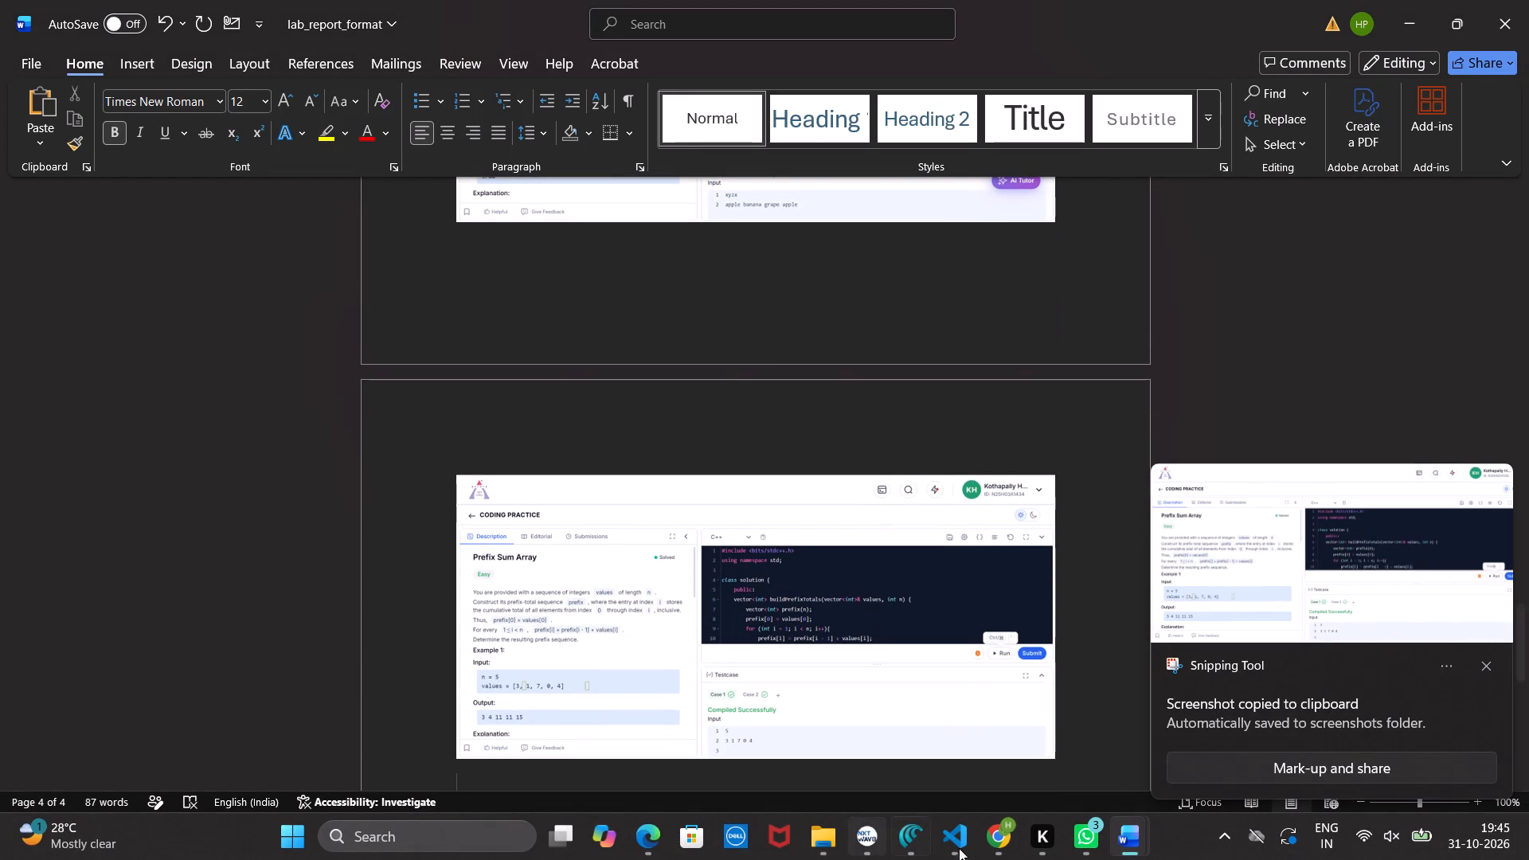
In Chrome, return to the Coding Practice question list, open Scoreboard After Each Round and run its C++ code.
{"action": "left_click", "coordinate": [969, 717]}
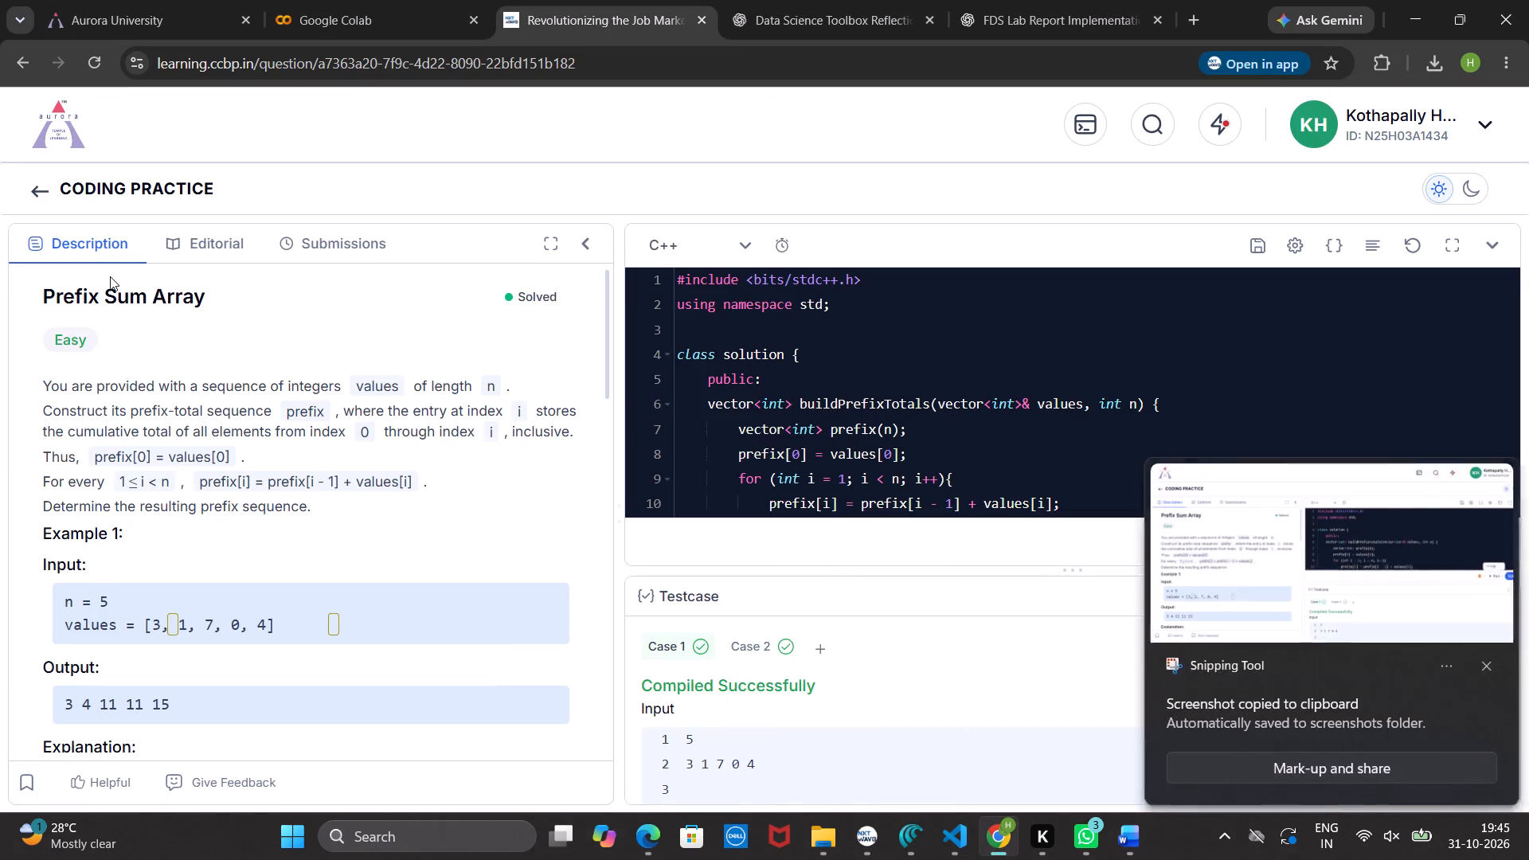
{"action": "left_click", "coordinate": [39, 190]}
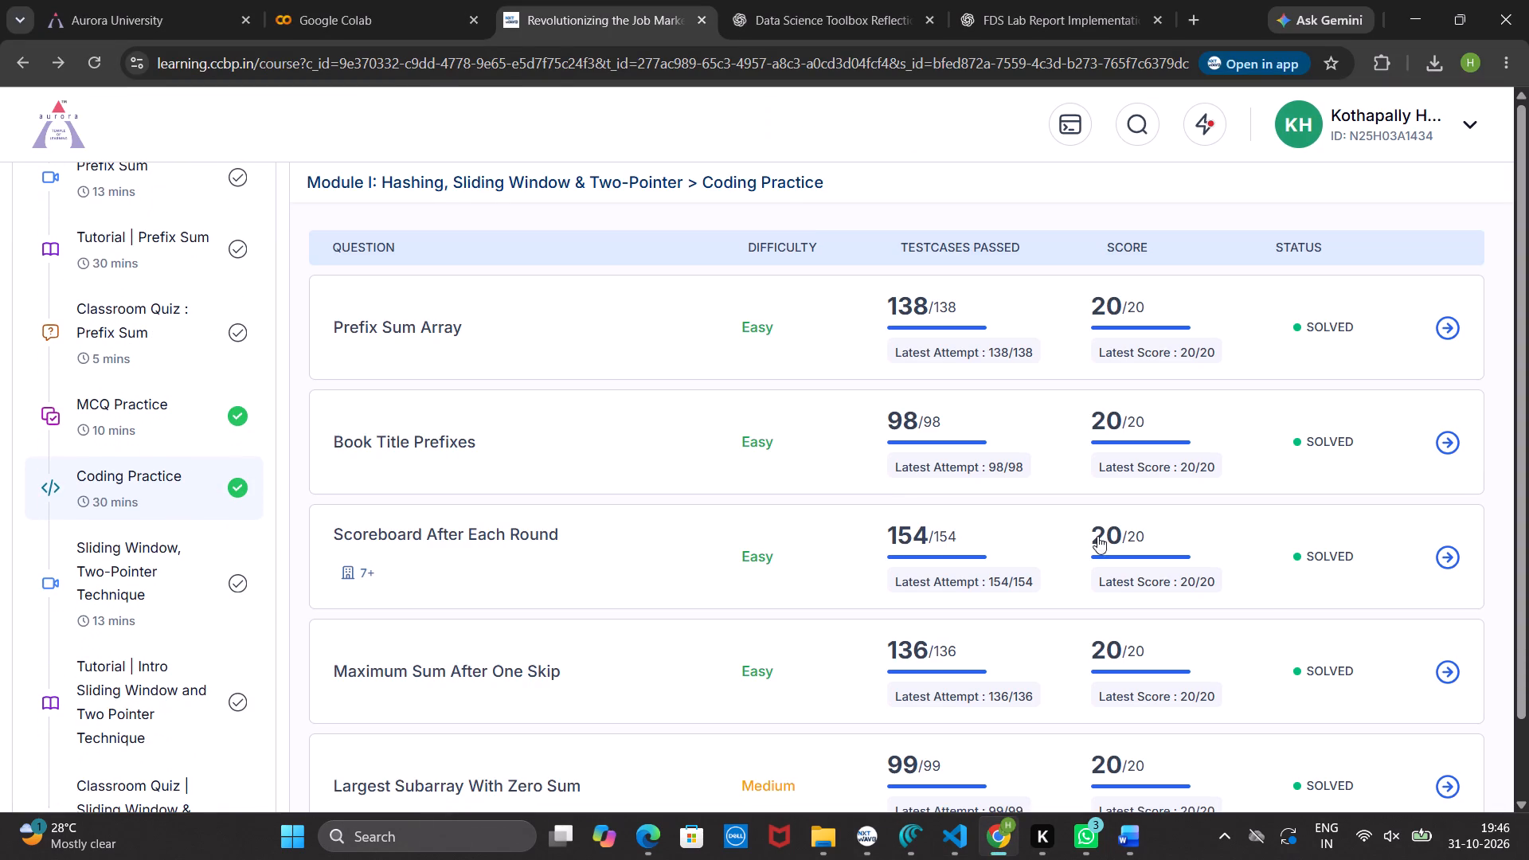
{"action": "left_click", "coordinate": [1368, 574]}
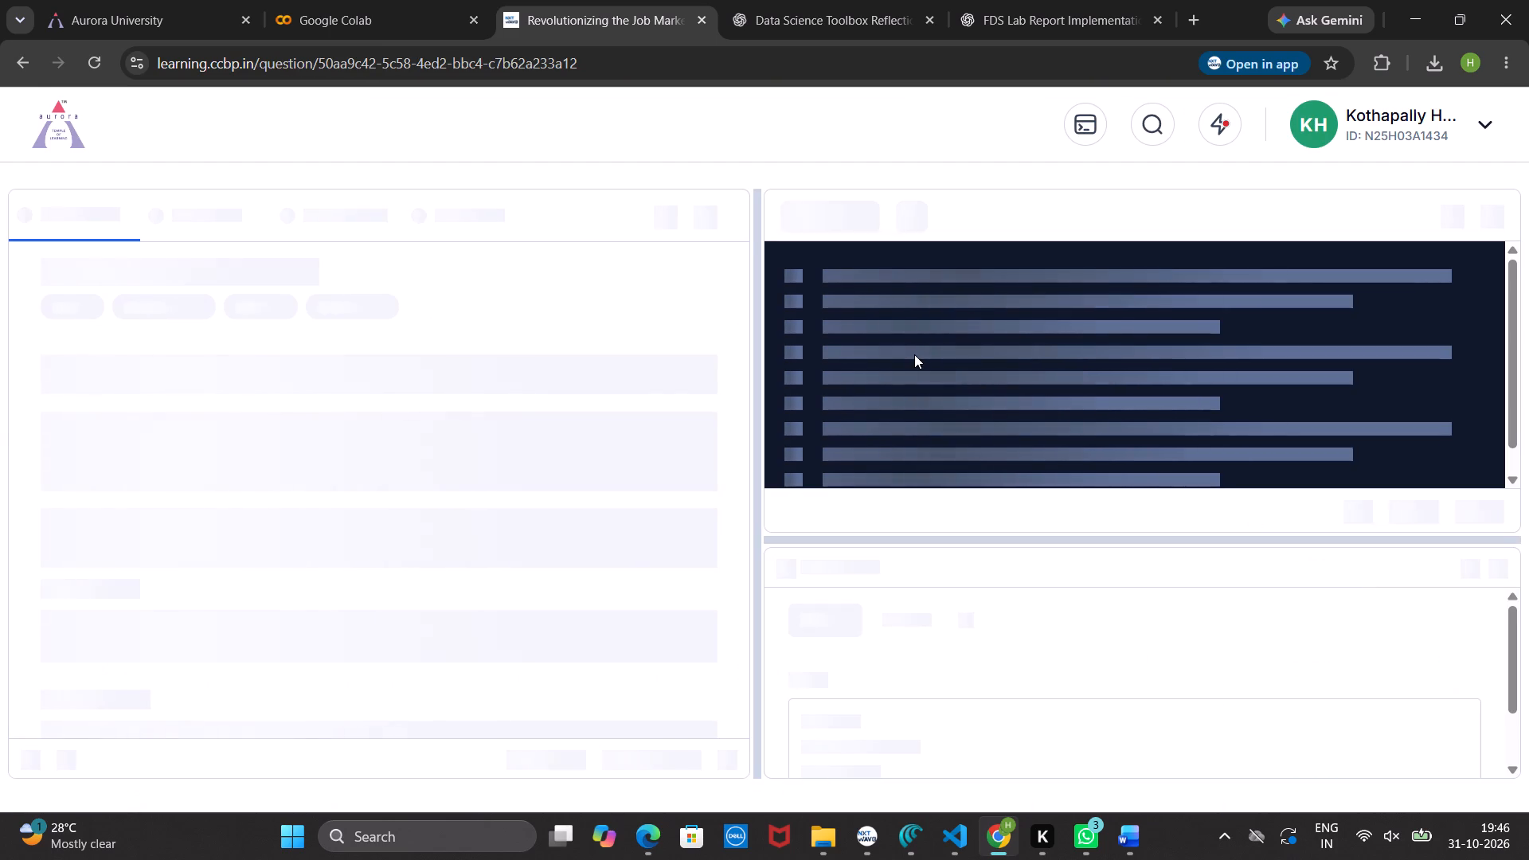
{"action": "left_click", "coordinate": [1395, 534]}
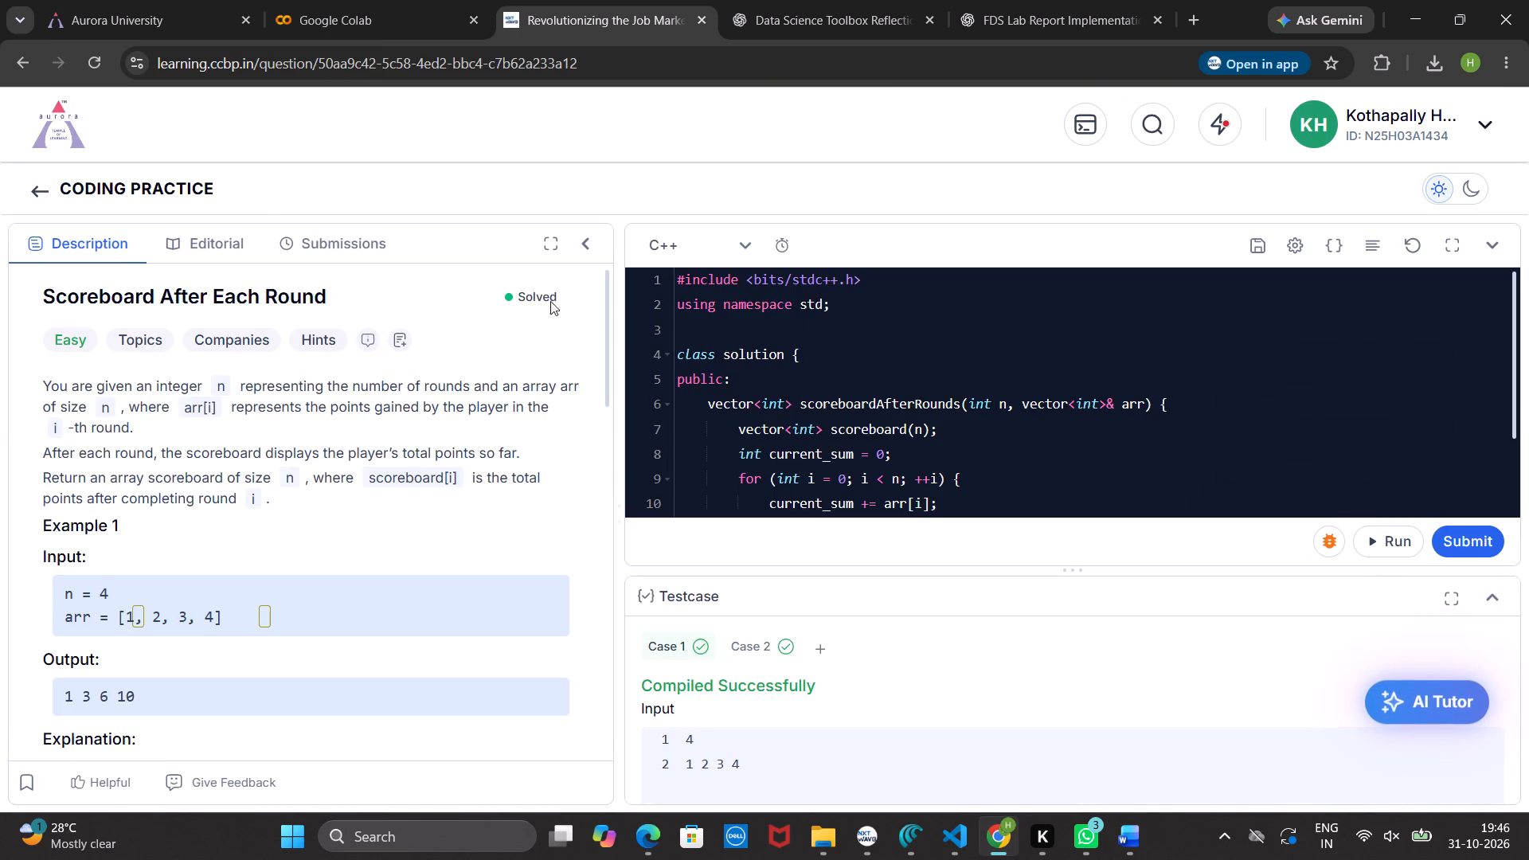
Capture the Scoreboard After Each Round page and paste it below the Prefix Sum Array screenshot in Word's lab_report_format, followed by a new line.
{"action": "key", "text": "Print"}
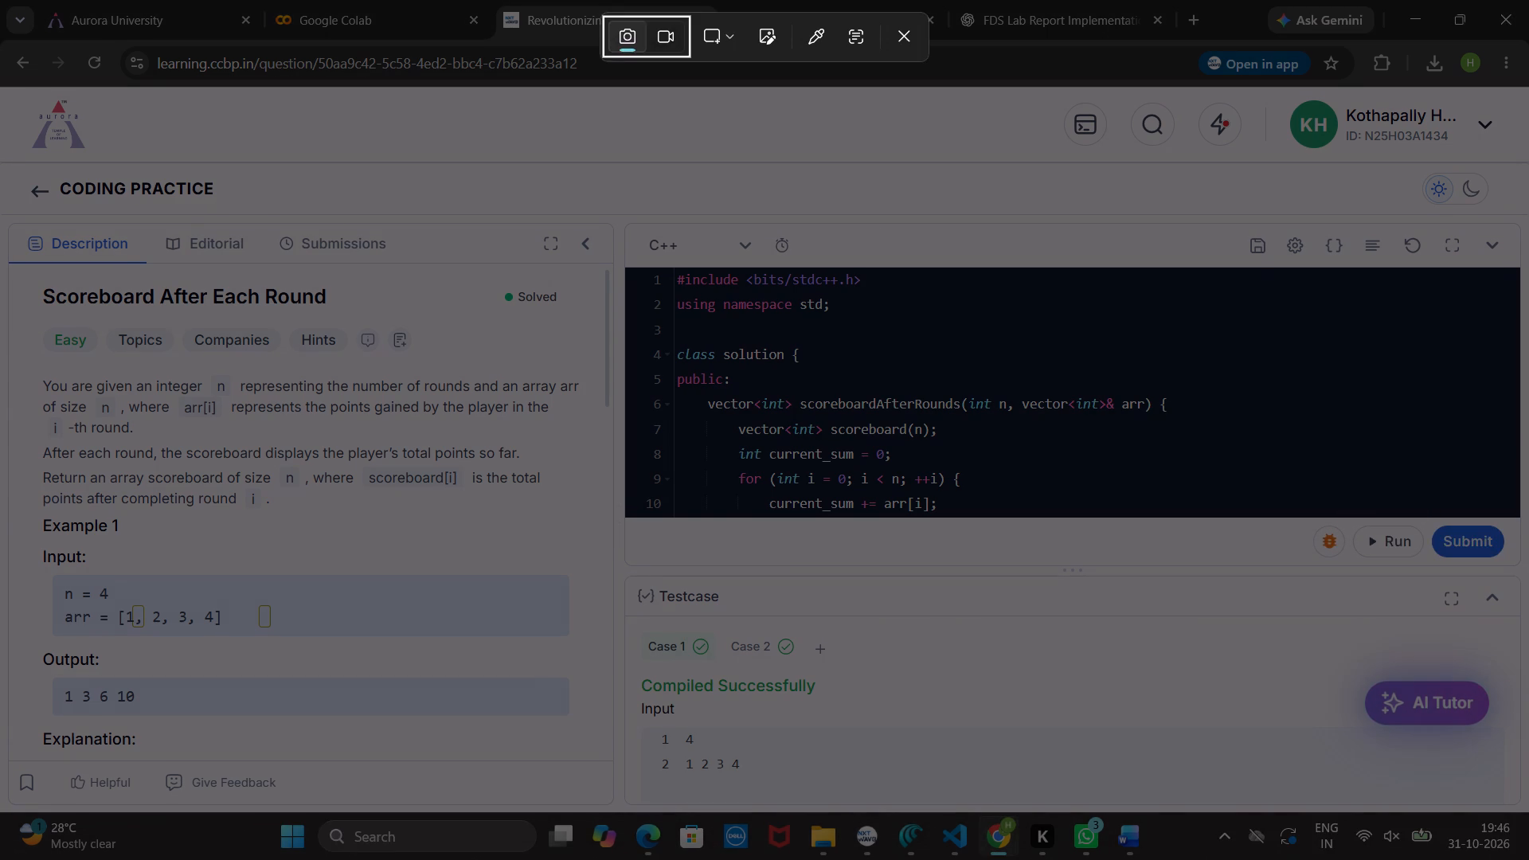
{"action": "left_click_drag", "start_coordinate": [0, 86], "coordinate": [940, 614]}
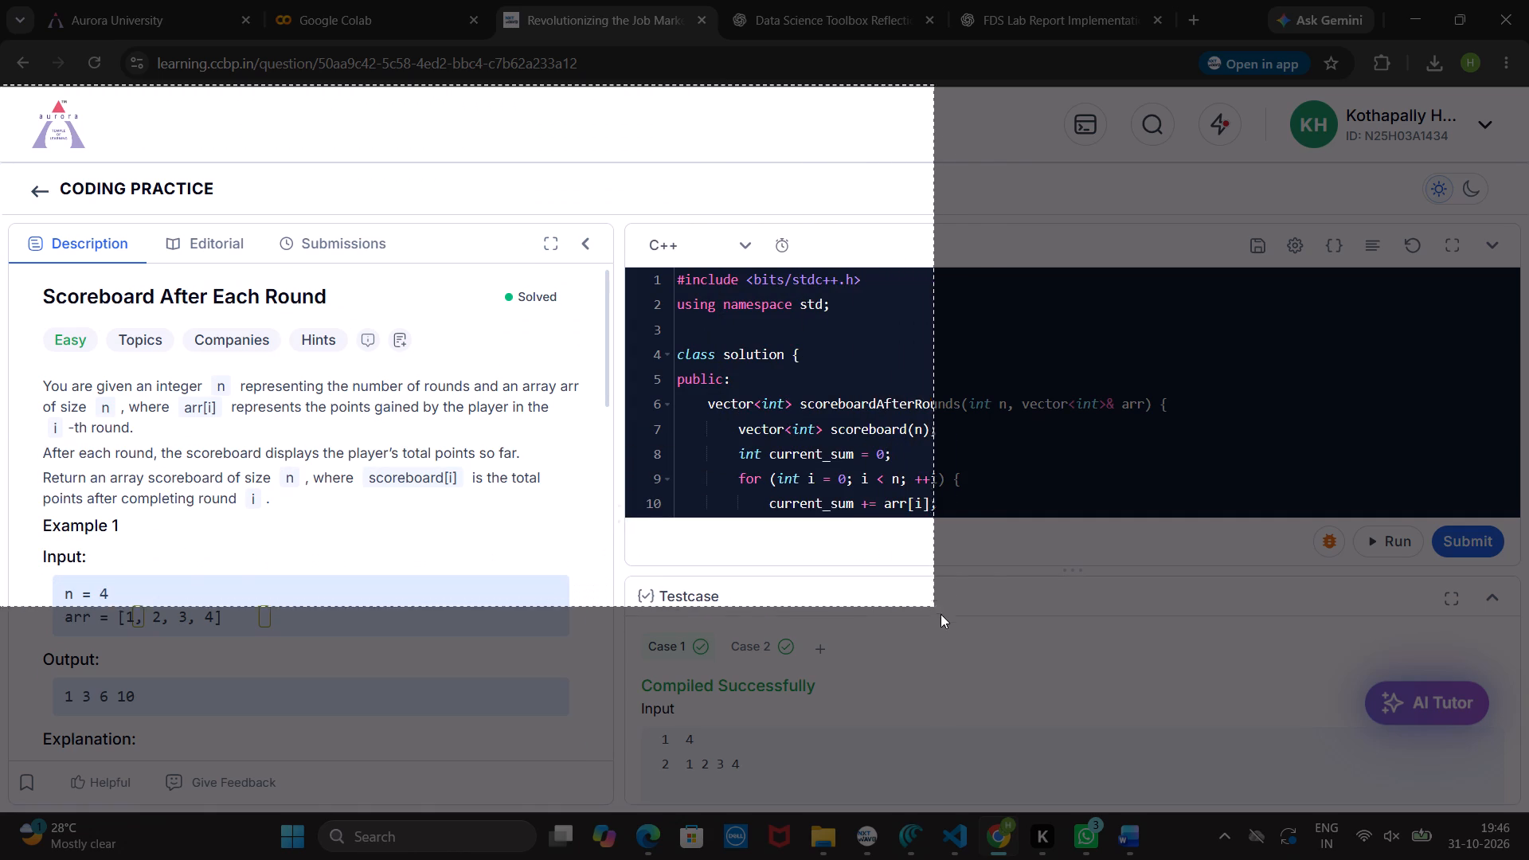
{"action": "left_click_drag", "start_coordinate": [940, 614], "coordinate": [1323, 807]}
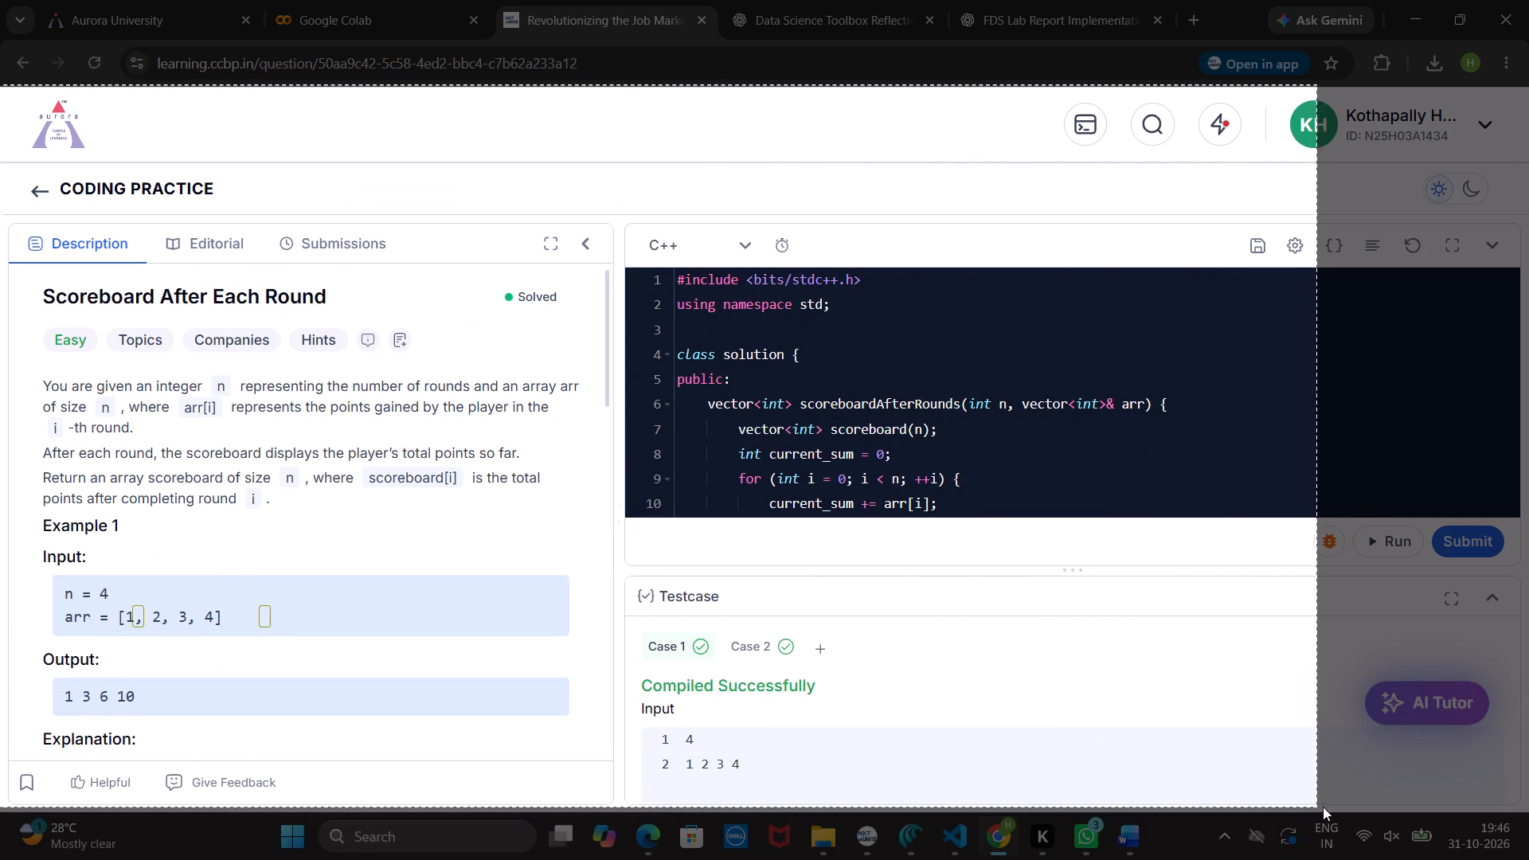
{"action": "left_click_drag", "start_coordinate": [1323, 807], "coordinate": [1528, 811]}
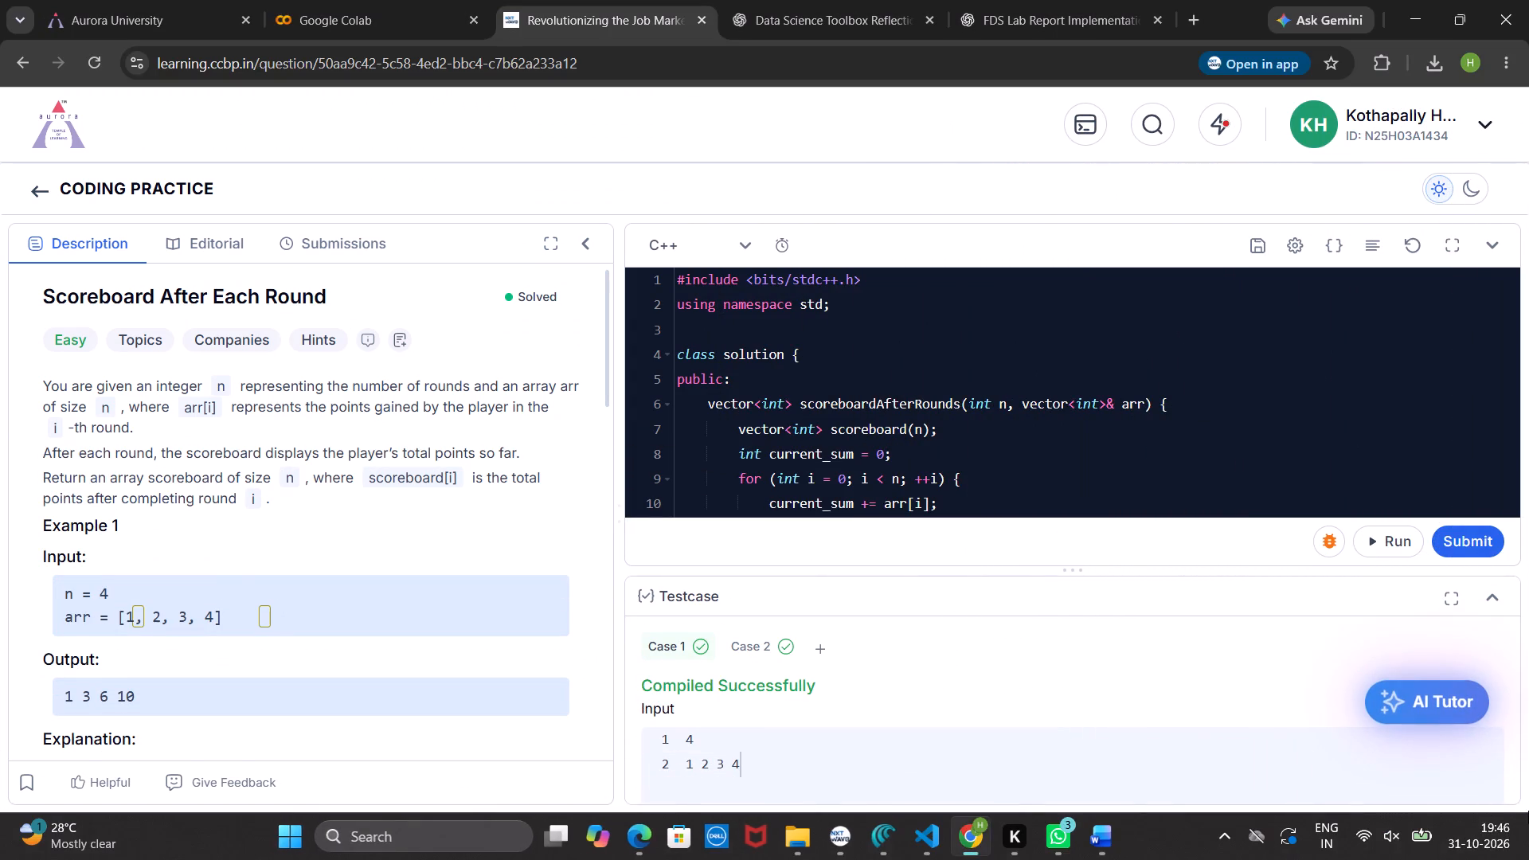
{"action": "left_click", "coordinate": [1187, 765]}
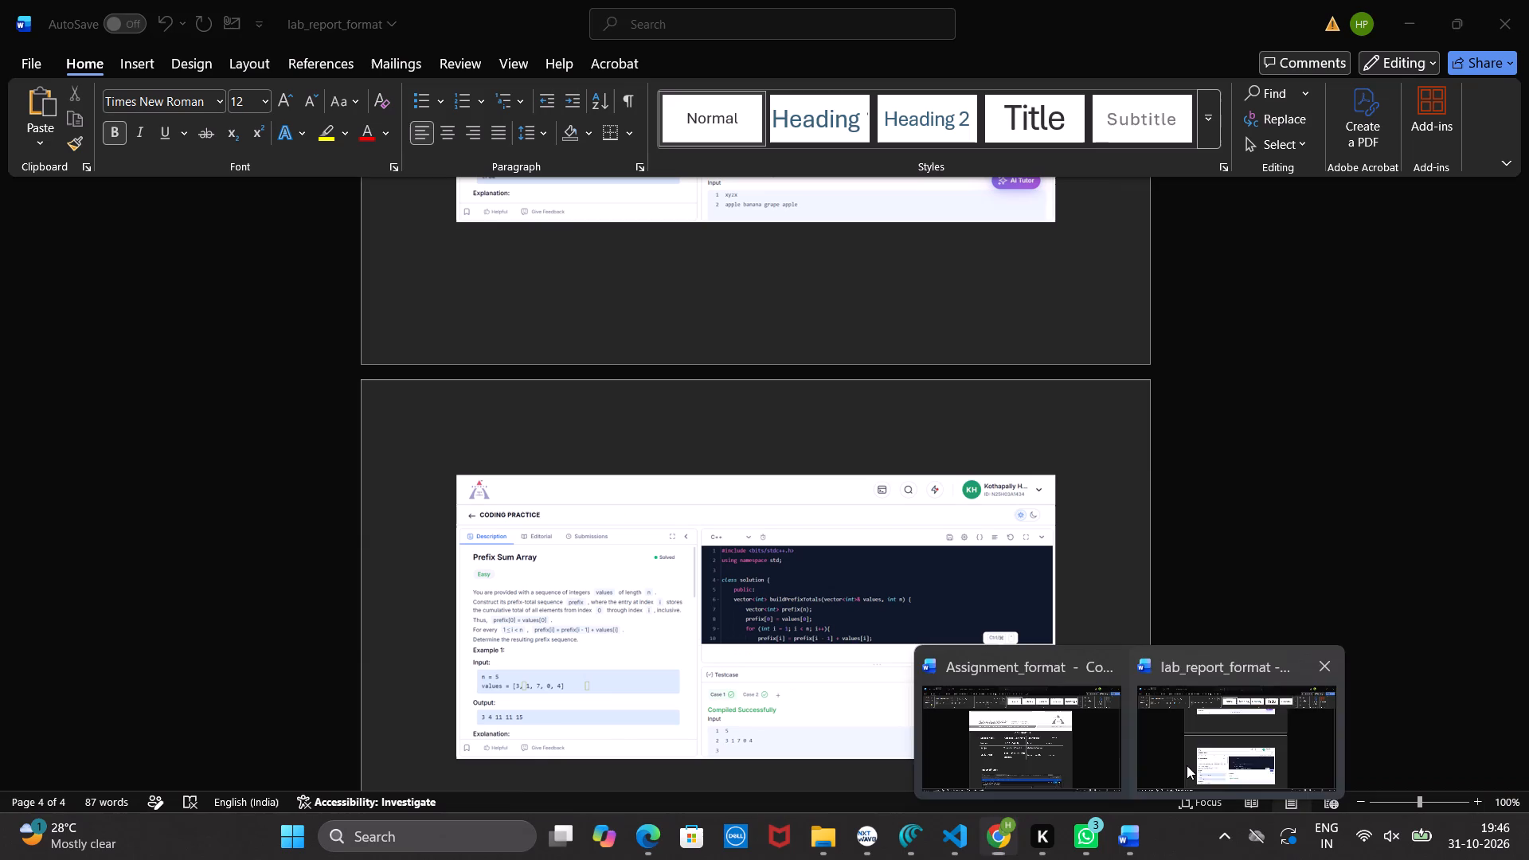
{"action": "key", "text": "ctrl+v"}
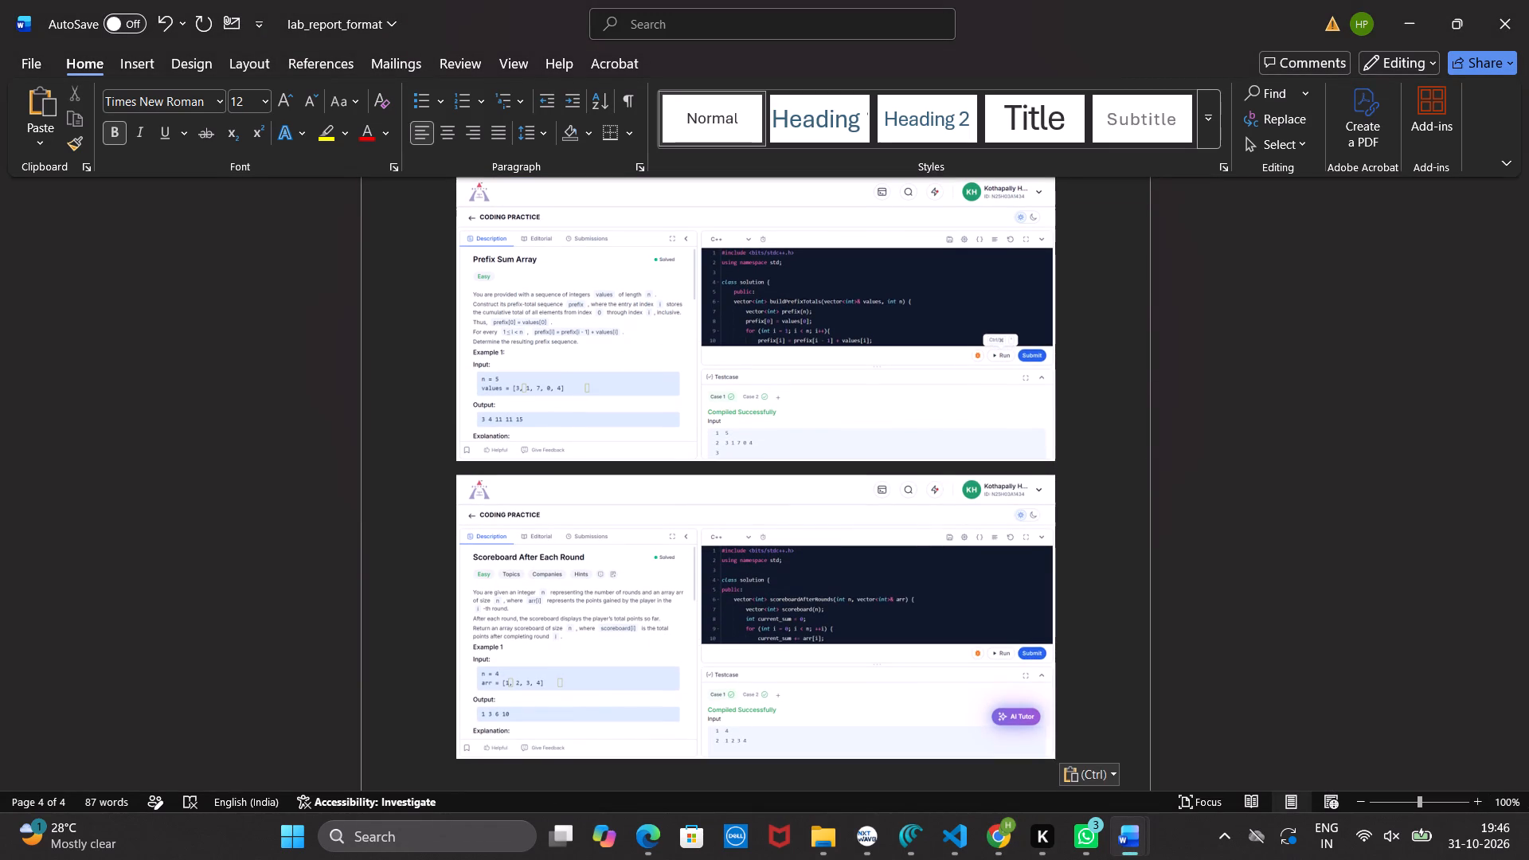
{"action": "key", "text": "Return"}
In Chrome, go to the Coding Practice set that follows Sliding Window & Two Pointers, open Maximum Sum Fixed Window and run its C++ code.
{"action": "left_click", "coordinate": [996, 730]}
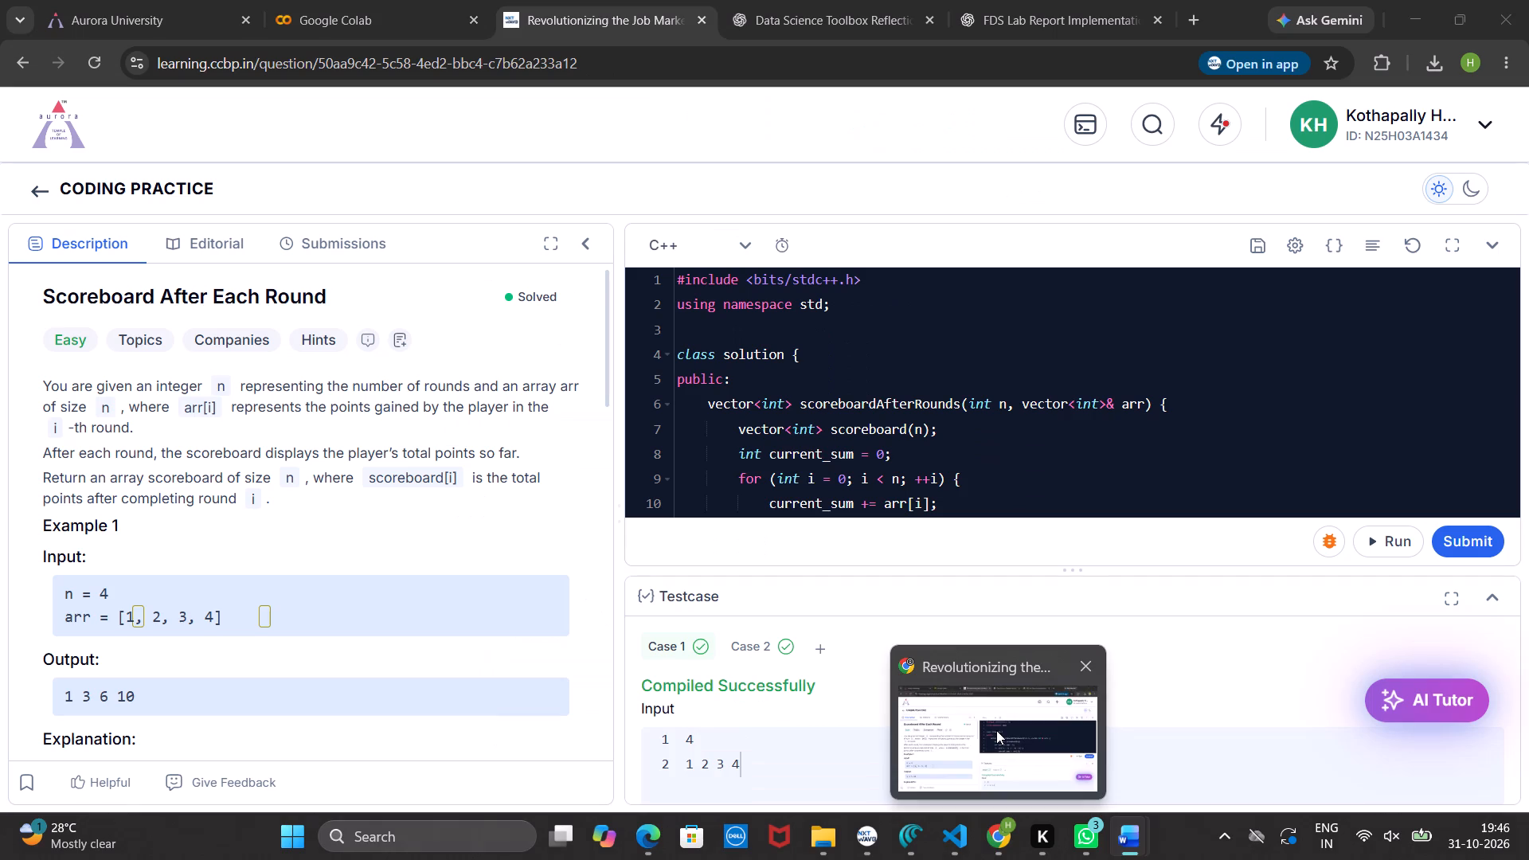
{"action": "left_click", "coordinate": [36, 193]}
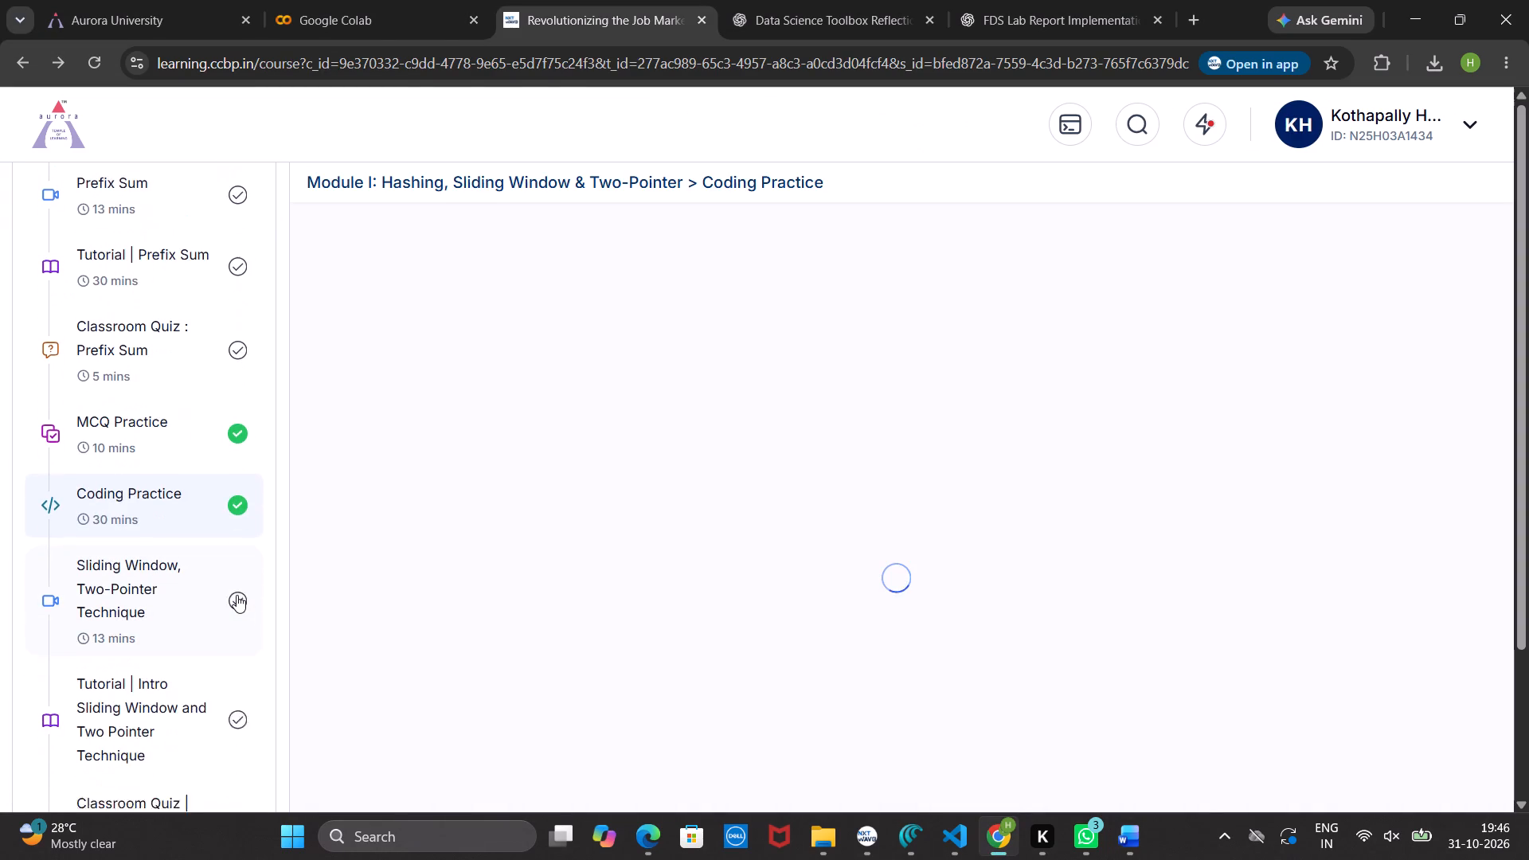
{"action": "scroll", "coordinate": [237, 595], "scroll_direction": "down", "scroll_amount": 4}
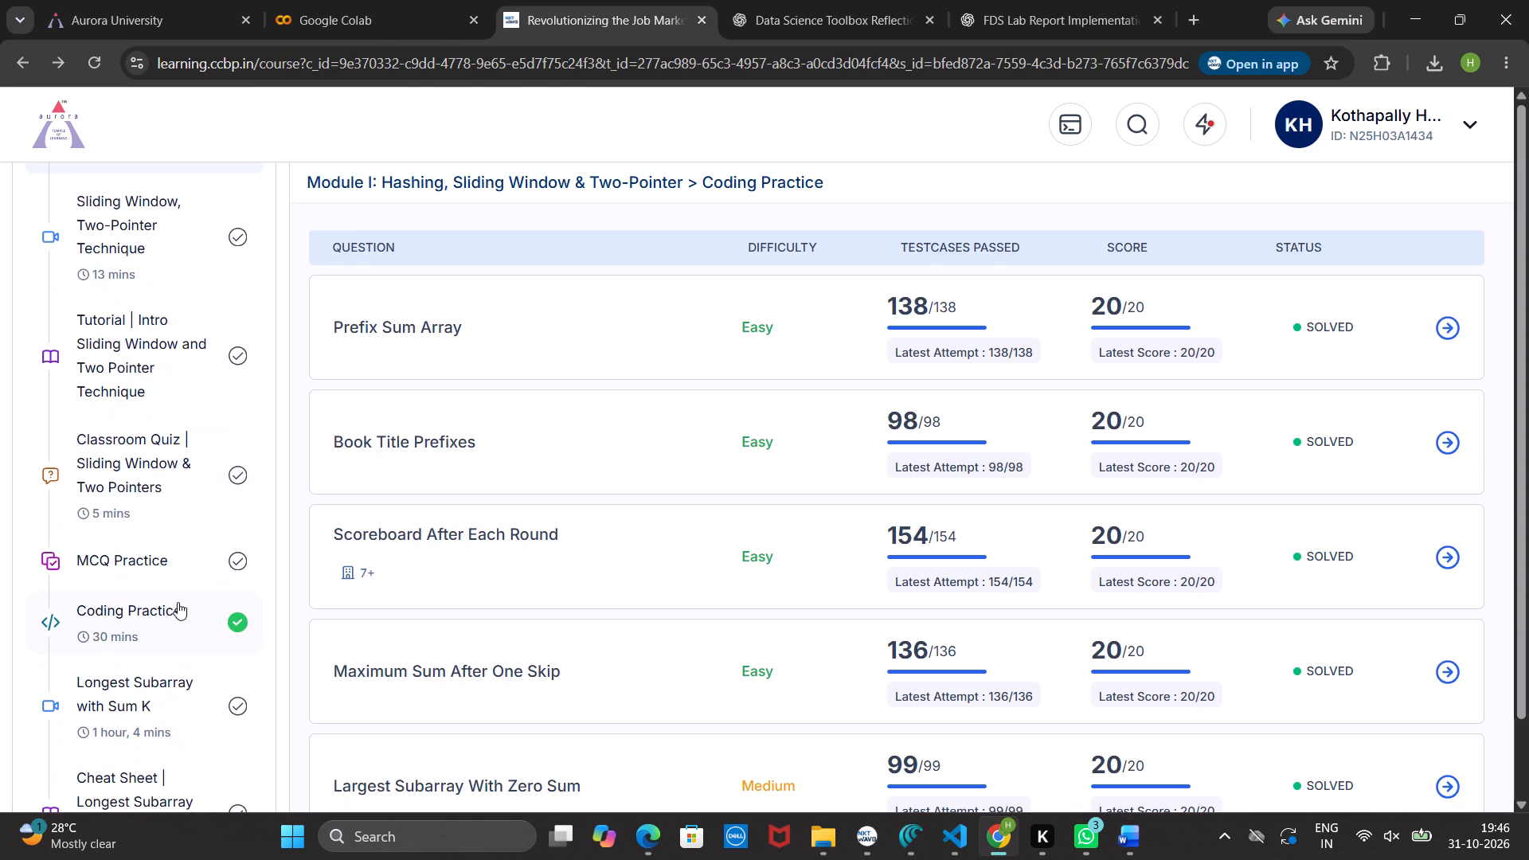
{"action": "left_click", "coordinate": [158, 611]}
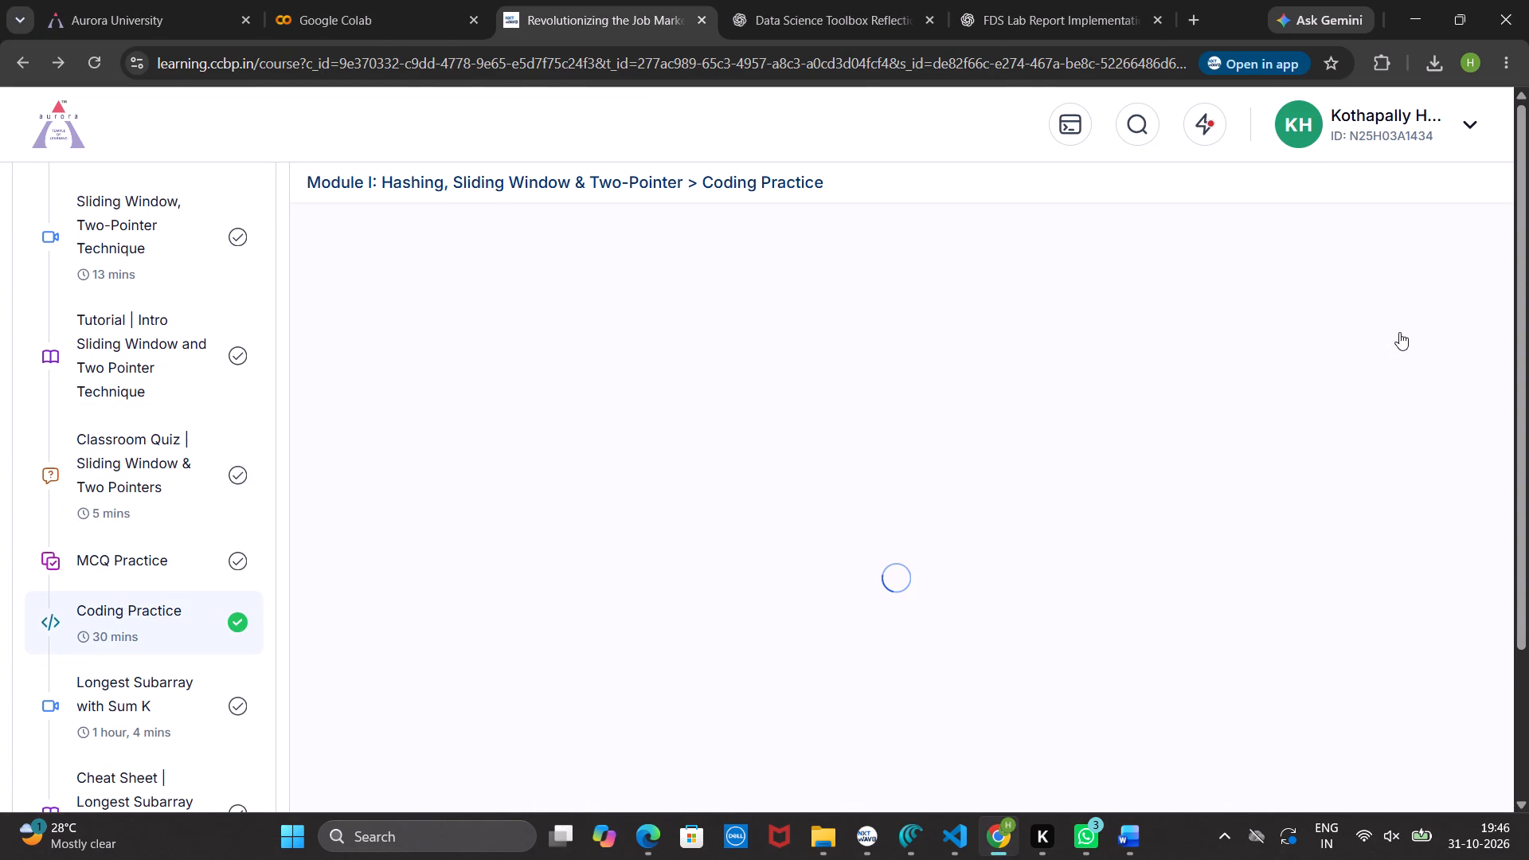
{"action": "left_click", "coordinate": [1399, 332]}
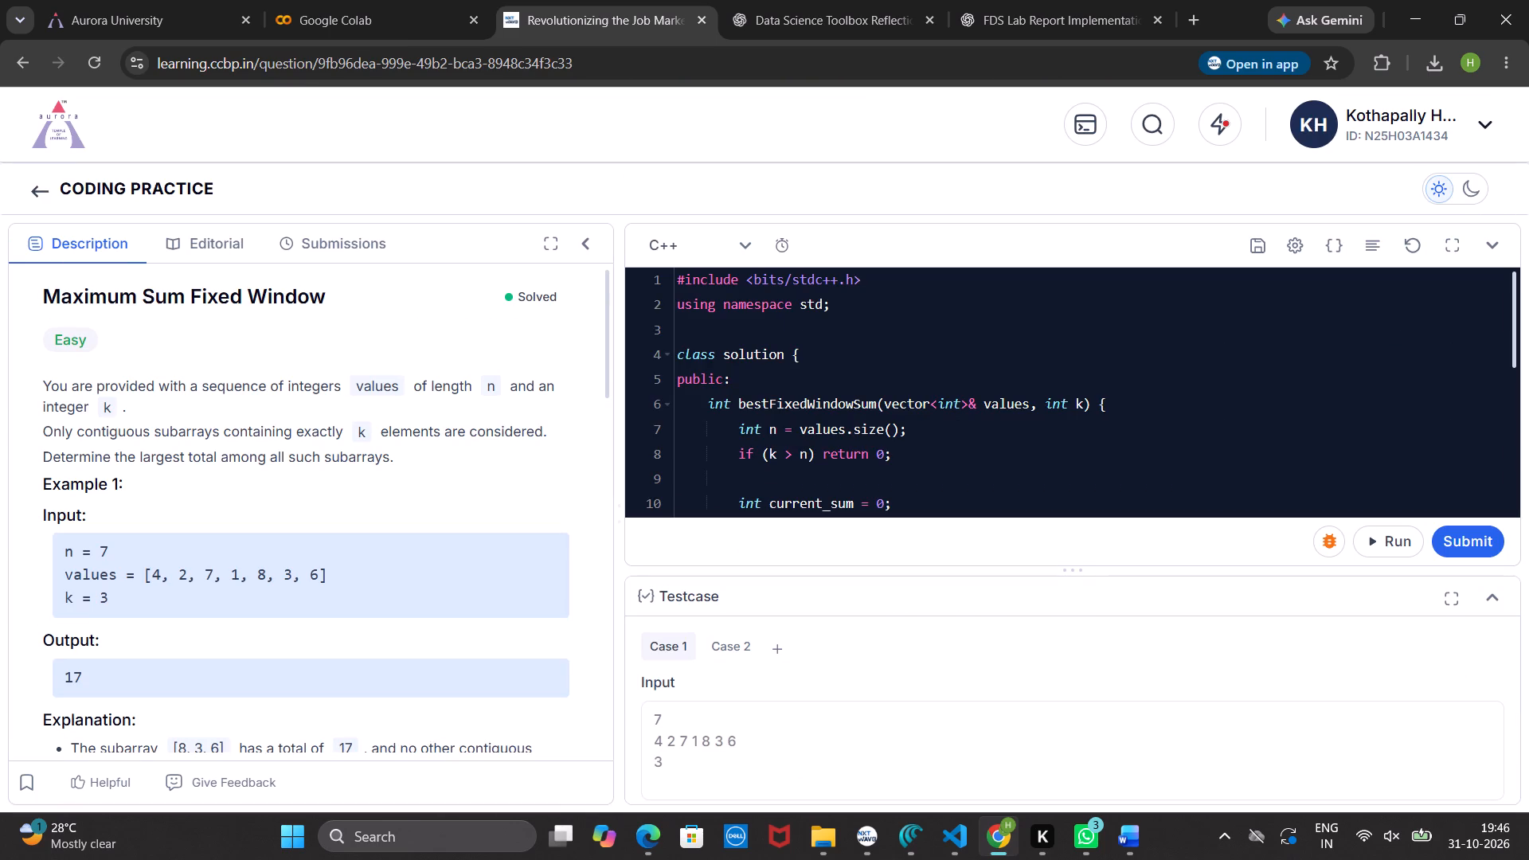
{"action": "left_click", "coordinate": [1382, 545]}
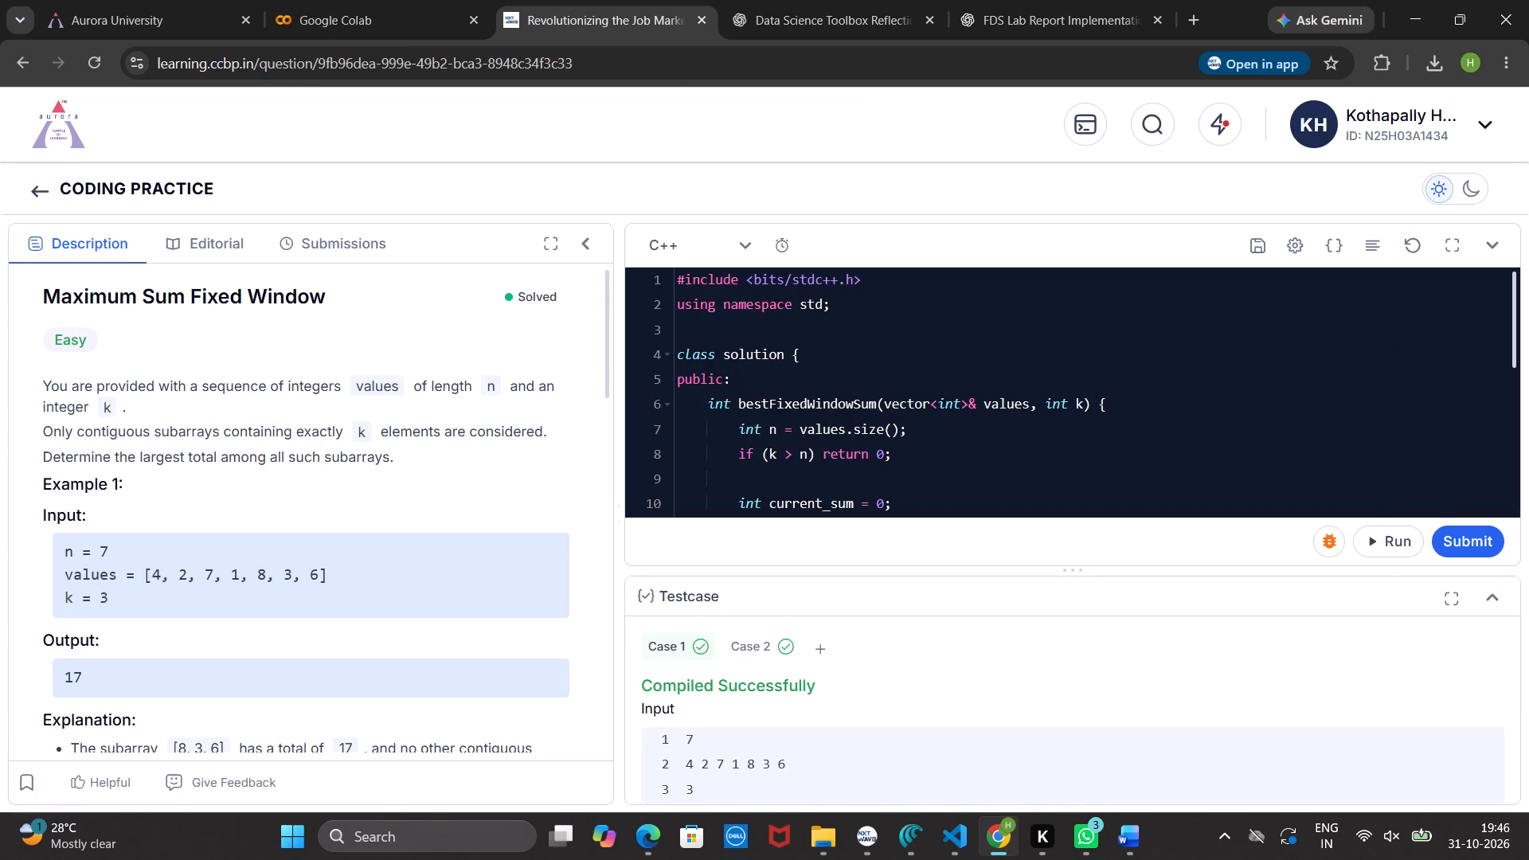
Capture the Maximum Sum Fixed Window page and paste it below the Scoreboard After Each Round screenshot in Word's lab_report_format, followed by a new line.
{"action": "key", "text": "Print"}
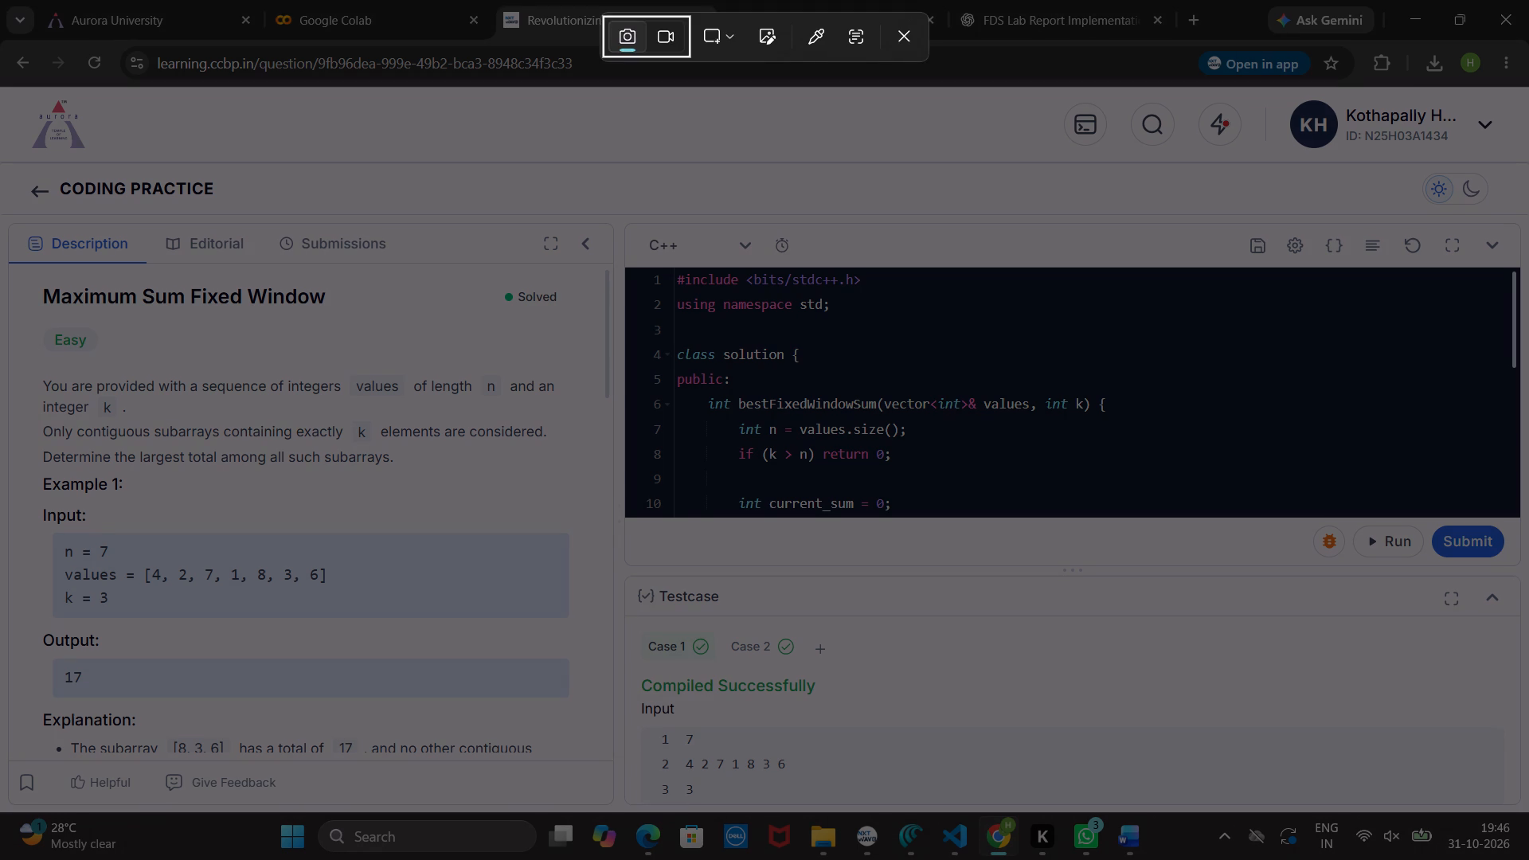
{"action": "left_click_drag", "start_coordinate": [2, 85], "coordinate": [1126, 850]}
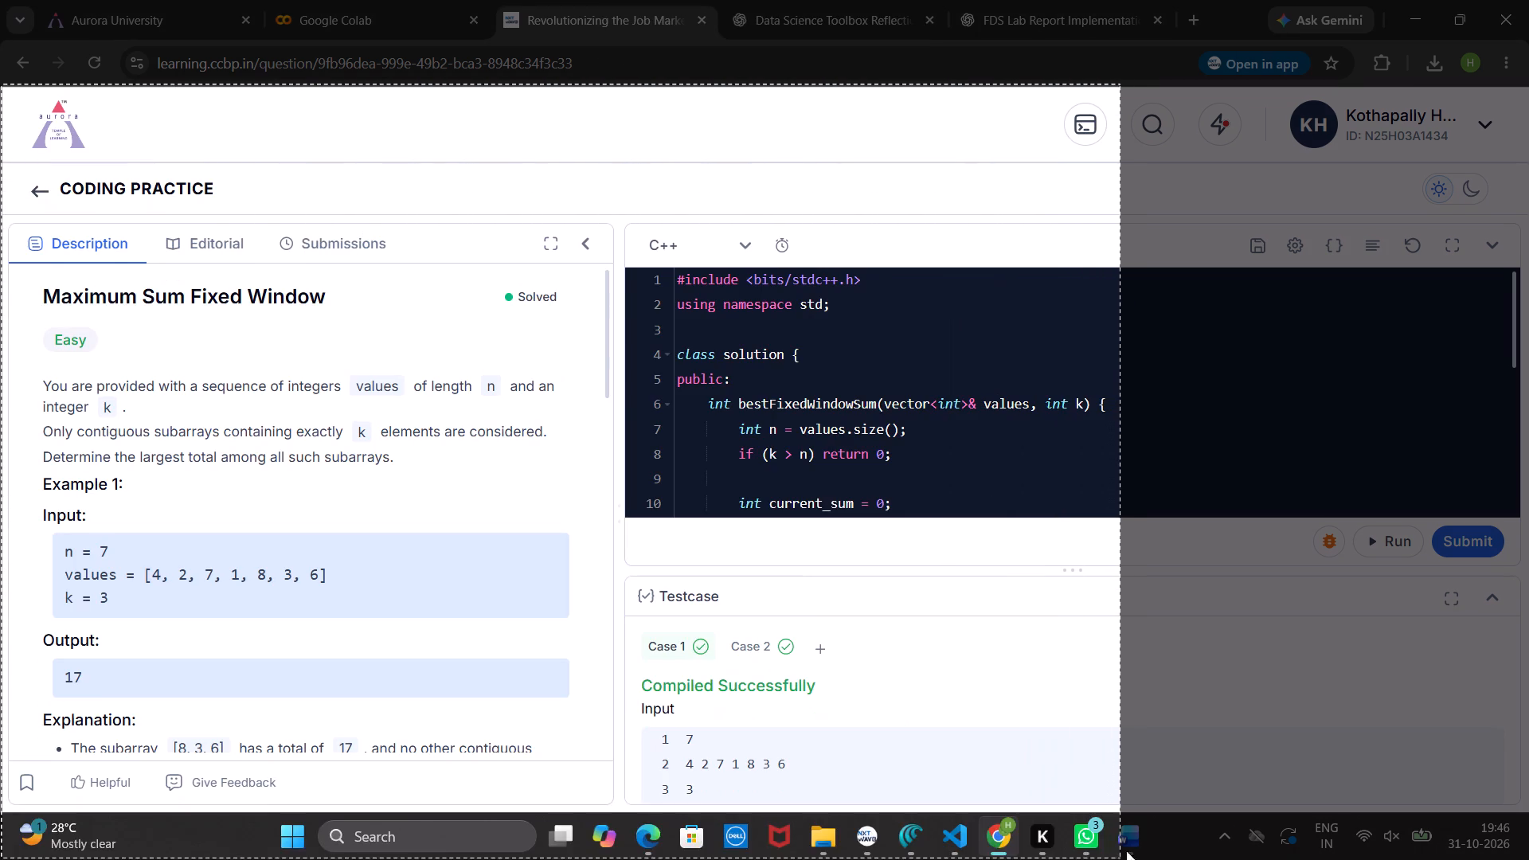
{"action": "left_click_drag", "start_coordinate": [1126, 850], "coordinate": [1220, 818]}
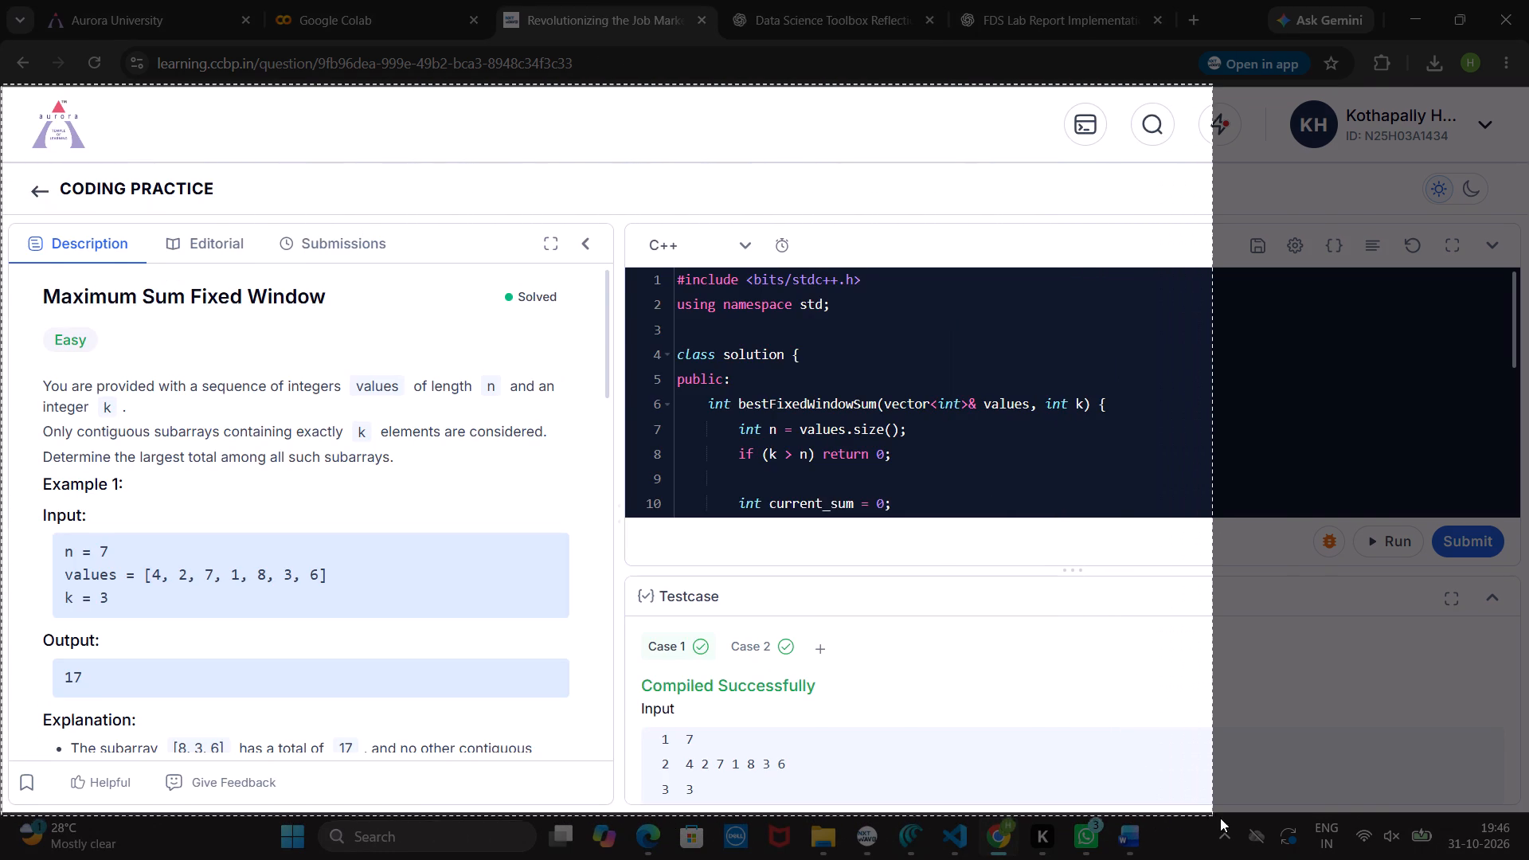
{"action": "left_click_drag", "start_coordinate": [1220, 818], "coordinate": [1528, 812]}
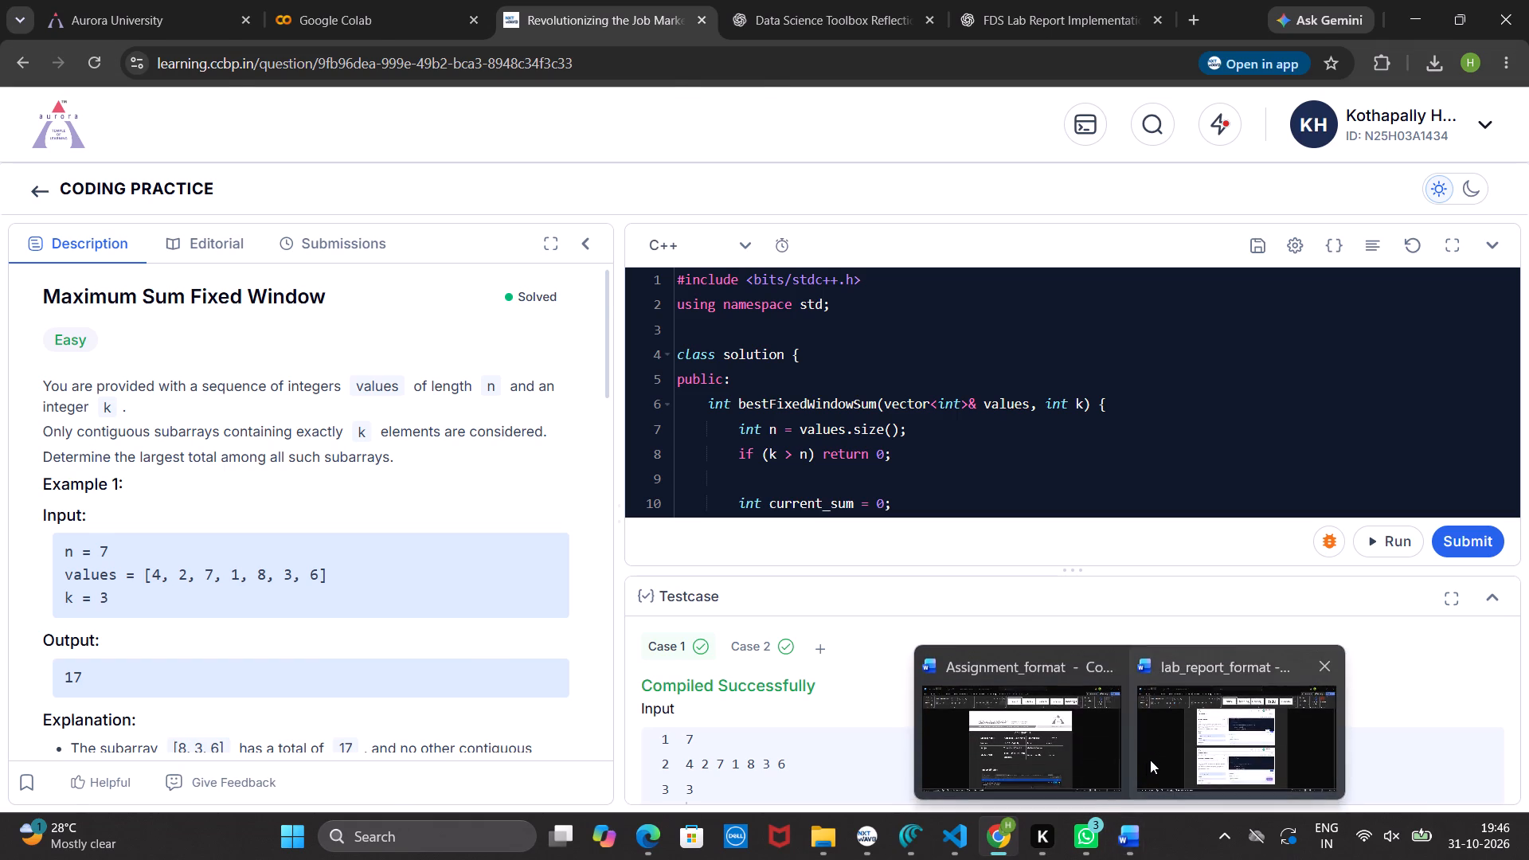
{"action": "left_click", "coordinate": [1150, 760]}
{"action": "key", "text": "ctrl+v"}
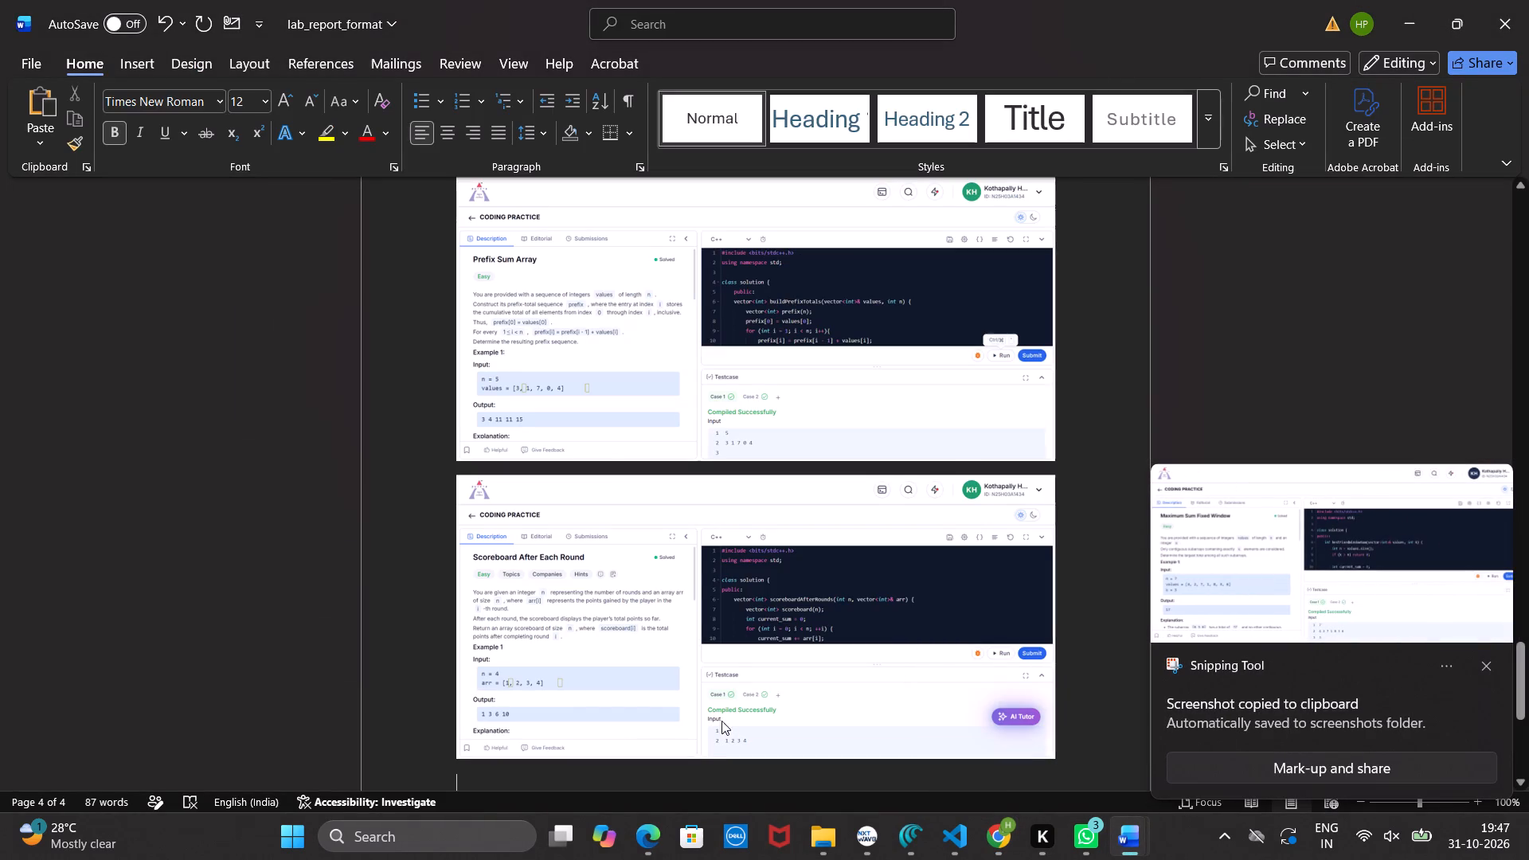
{"action": "key", "text": "Return"}
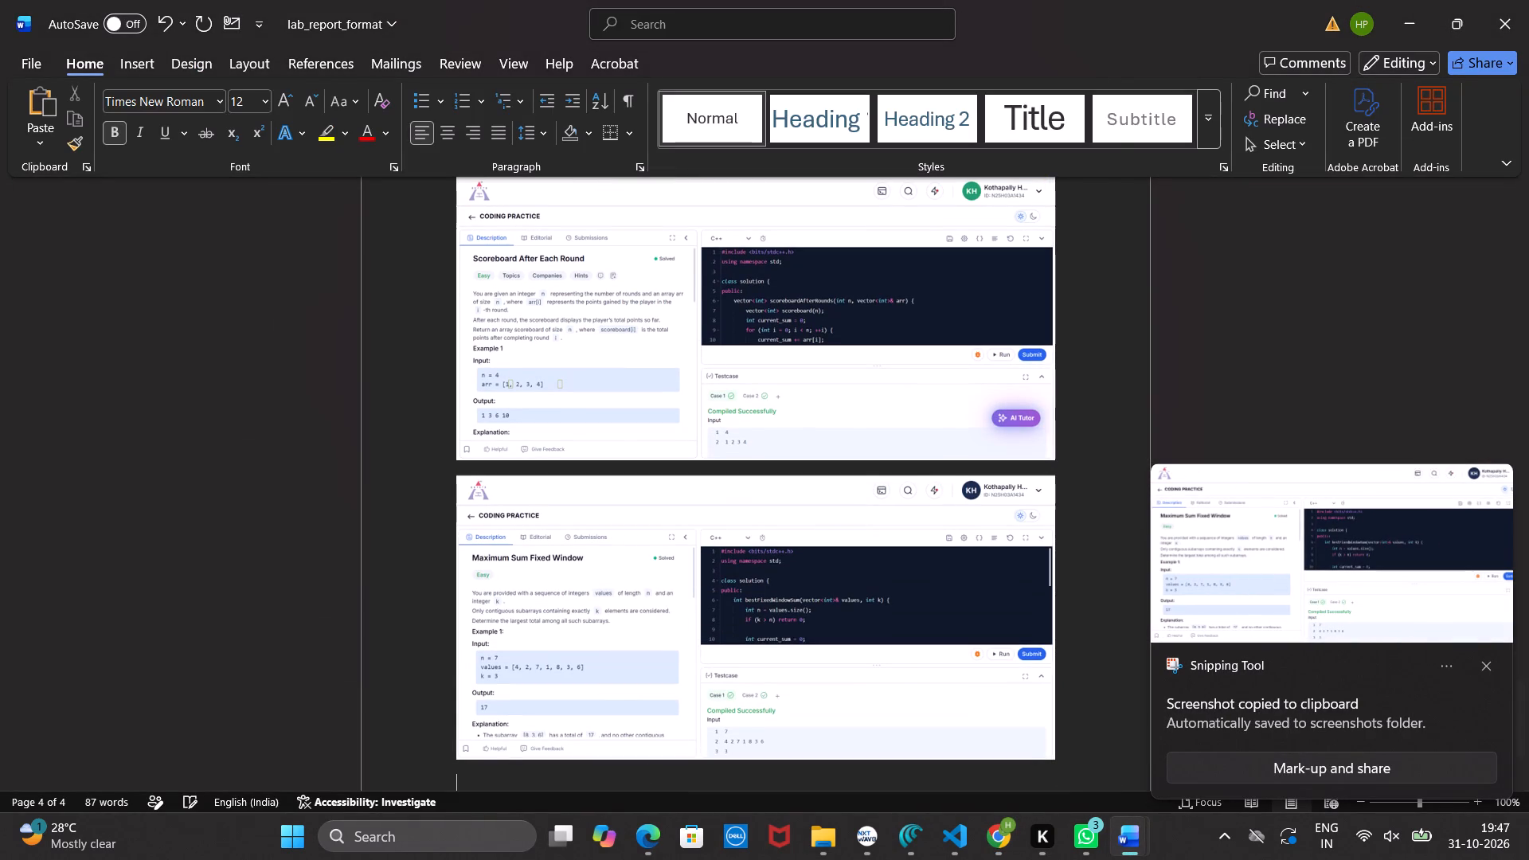
In Chrome, go to the Coding Practice set that follows Longest Subarray with Sum K, open Longest Sub-Array with Sum K and run its C++ code.
{"action": "left_click", "coordinate": [1013, 762]}
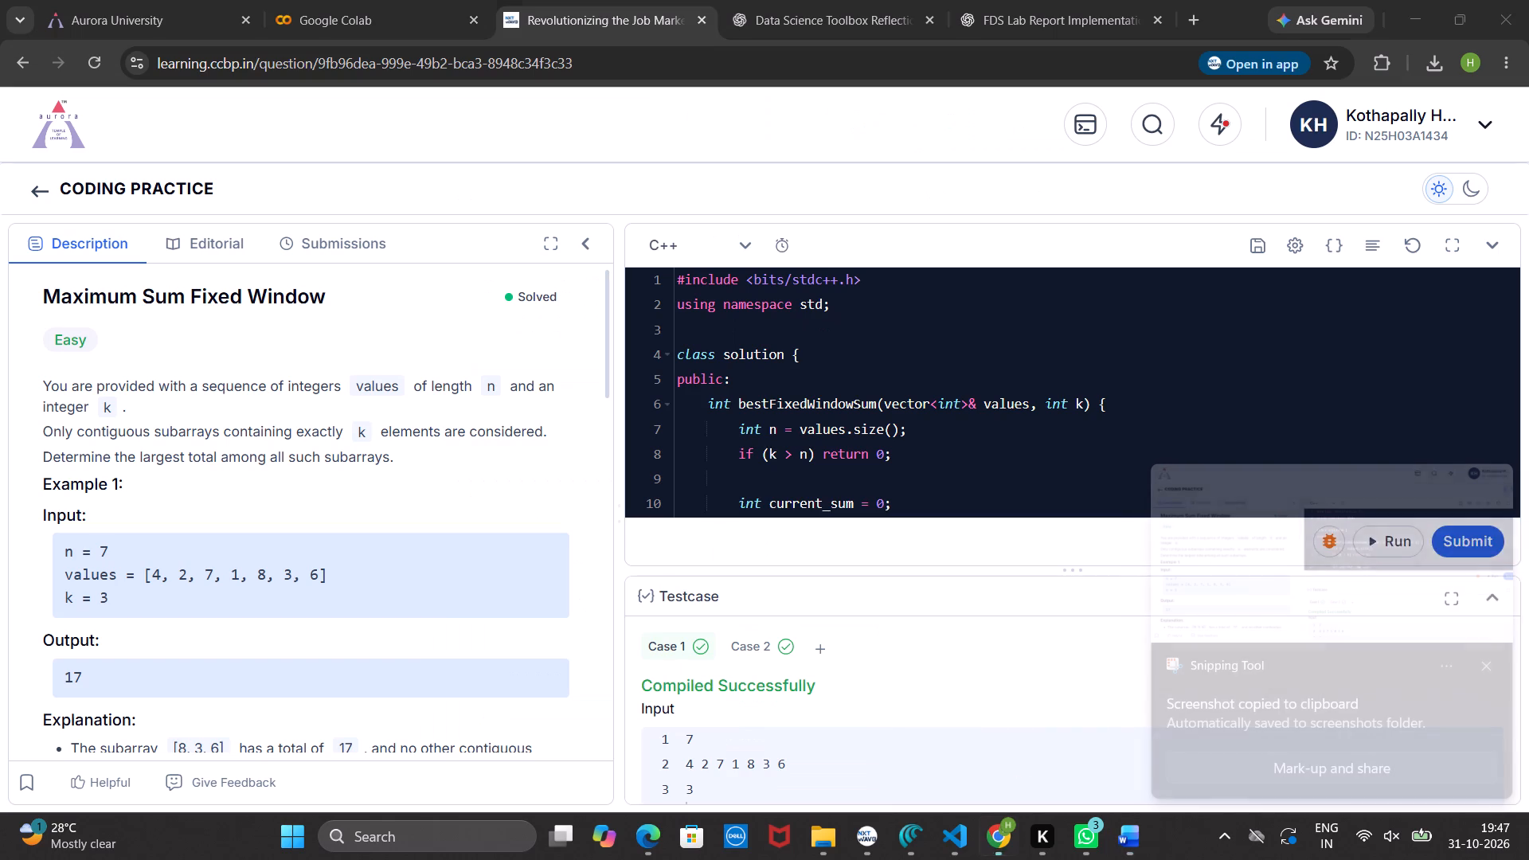
{"action": "left_click", "coordinate": [34, 183]}
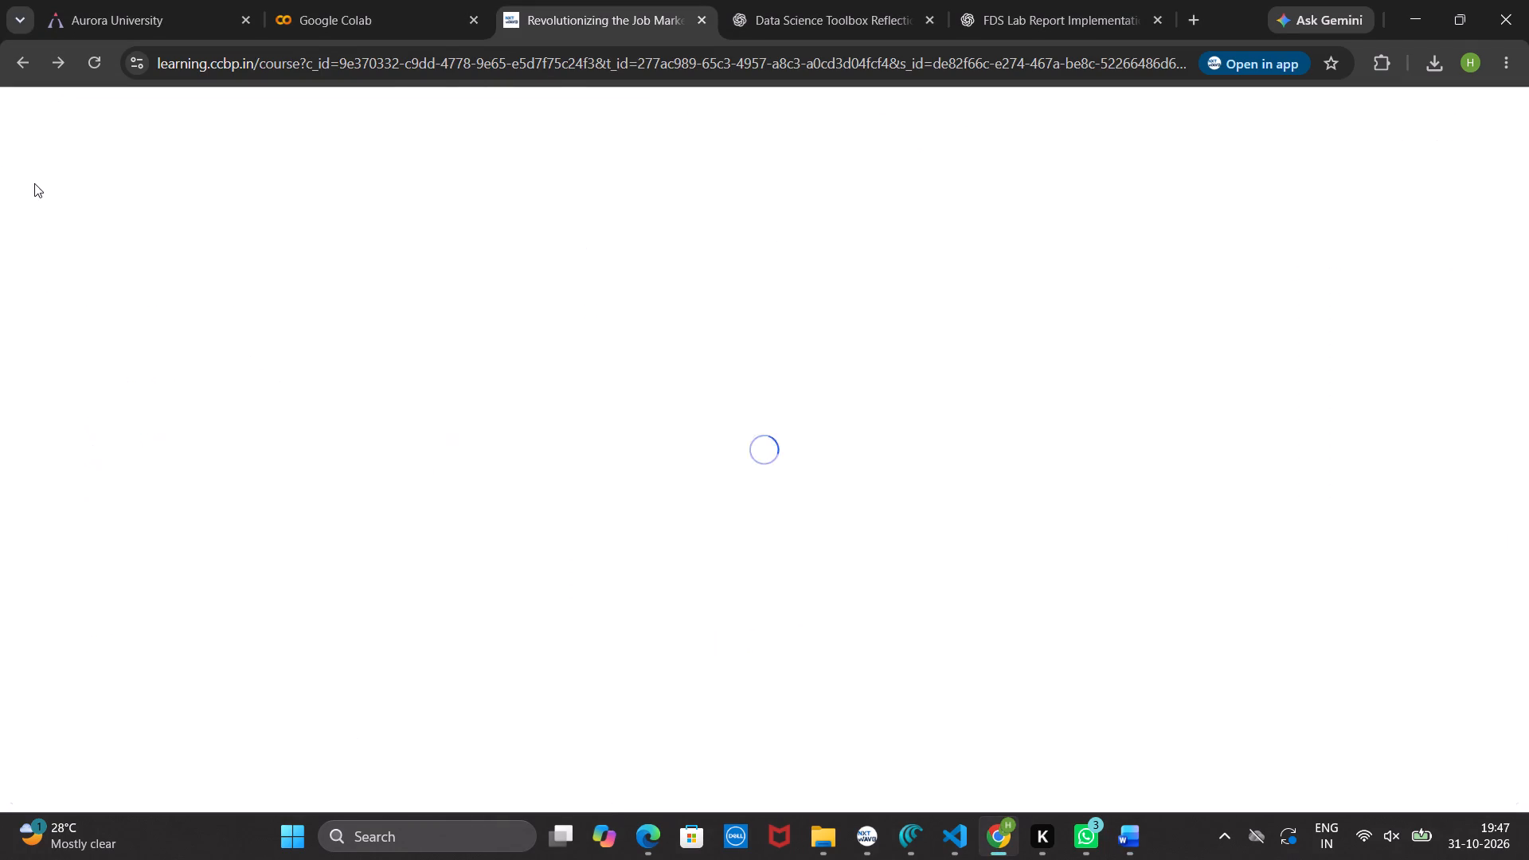
{"action": "scroll", "coordinate": [171, 528], "scroll_direction": "down", "scroll_amount": 1}
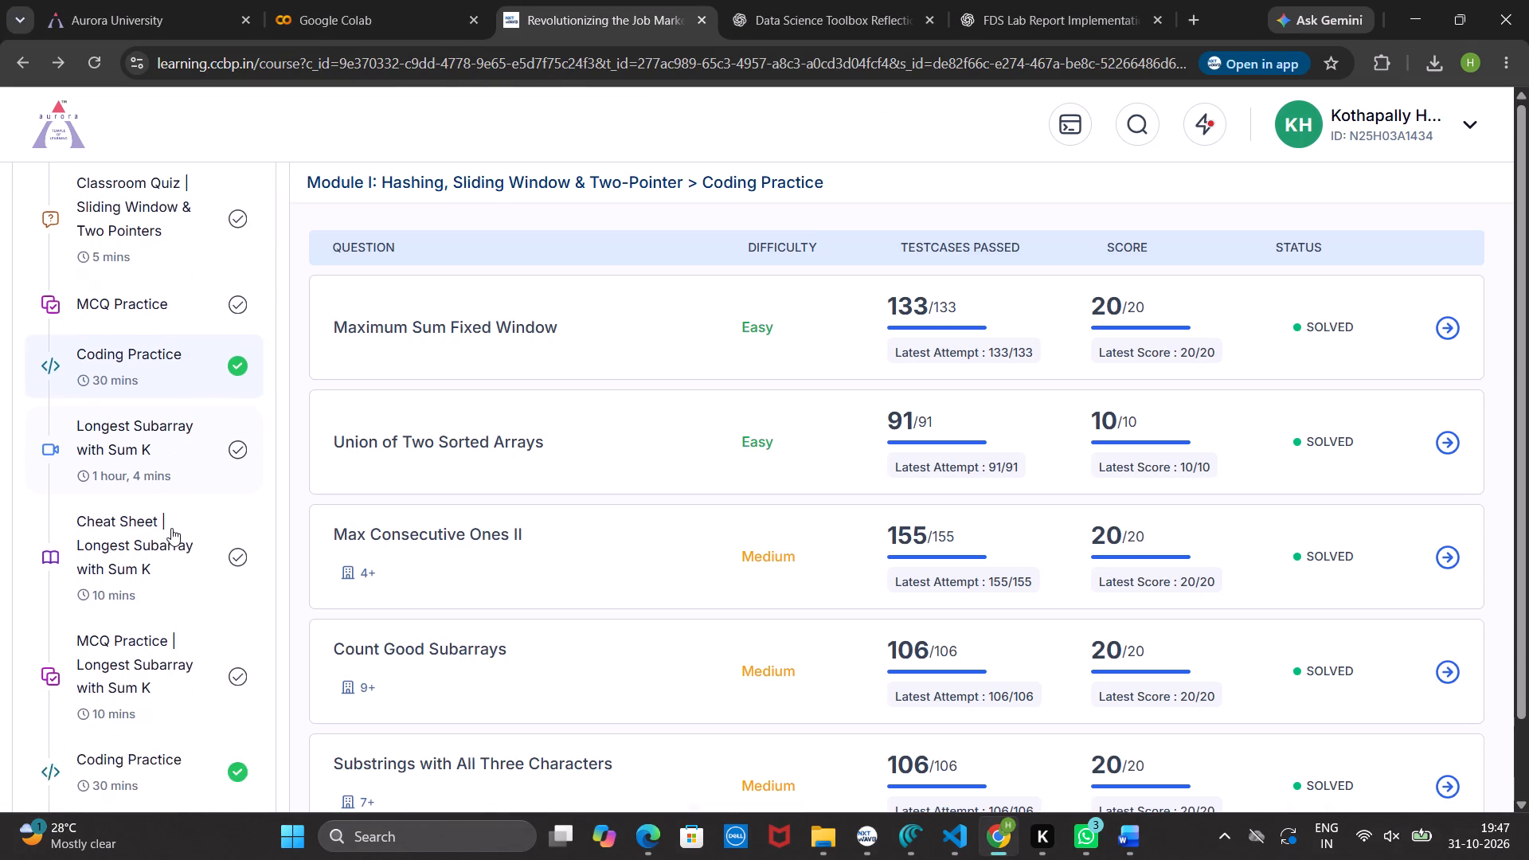
{"action": "scroll", "coordinate": [171, 528], "scroll_direction": "down", "scroll_amount": 2}
{"action": "left_click", "coordinate": [165, 672]}
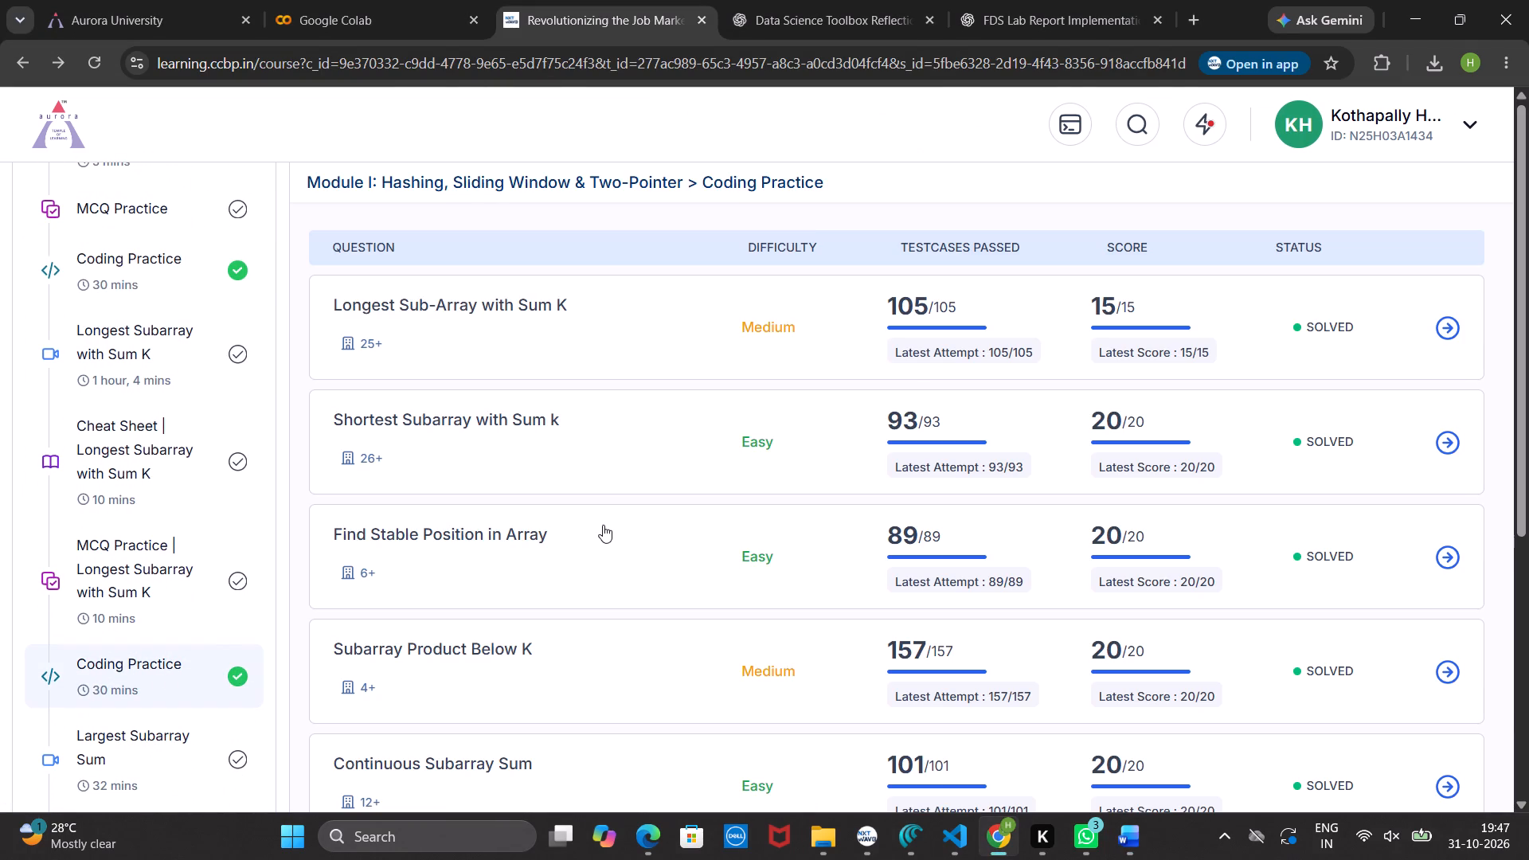
{"action": "left_click", "coordinate": [1333, 342]}
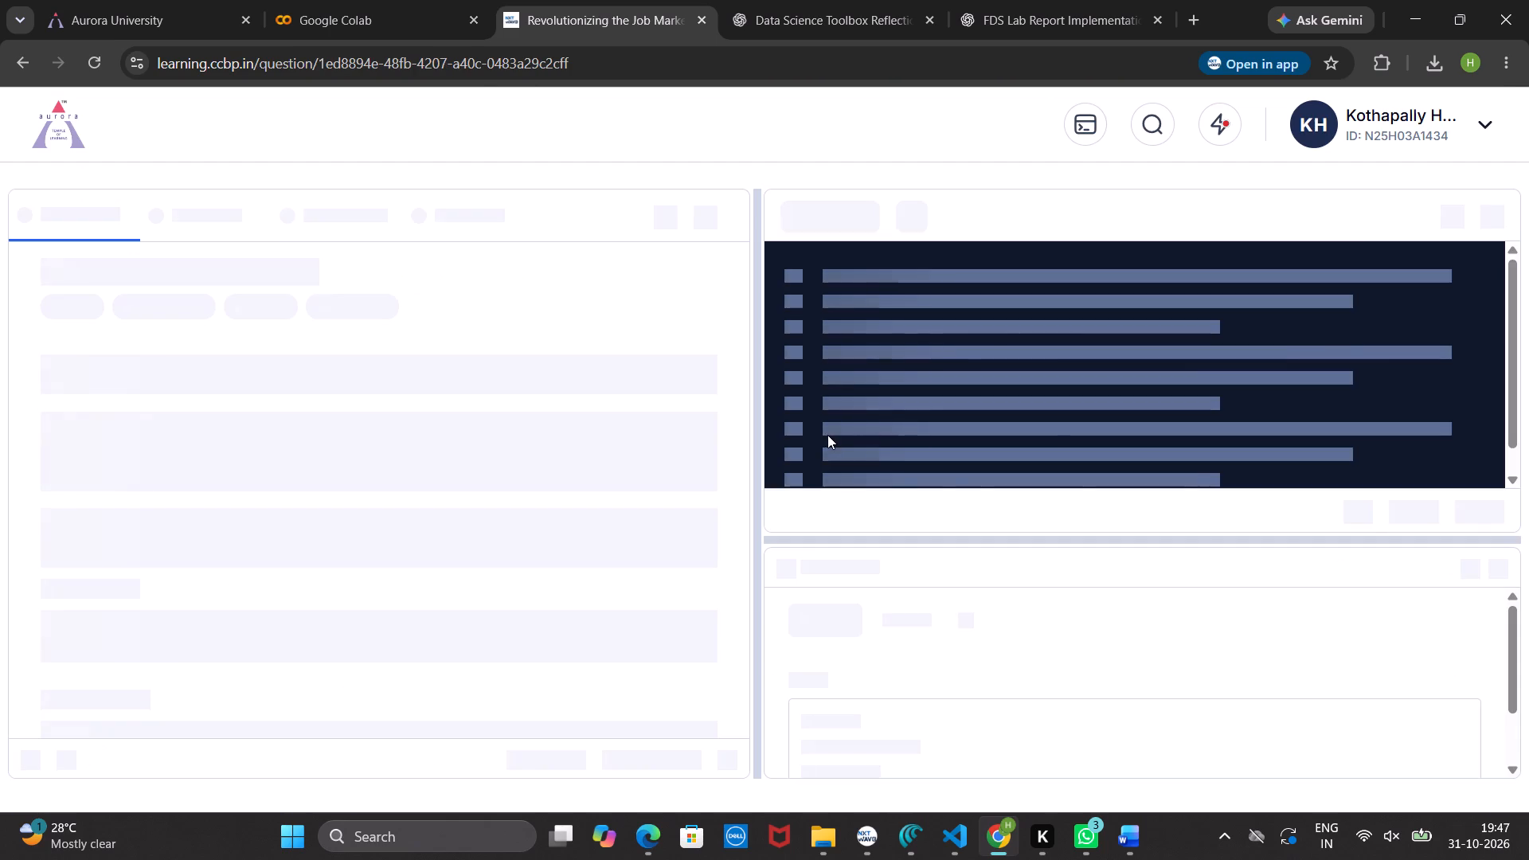
{"action": "left_click", "coordinate": [1396, 538]}
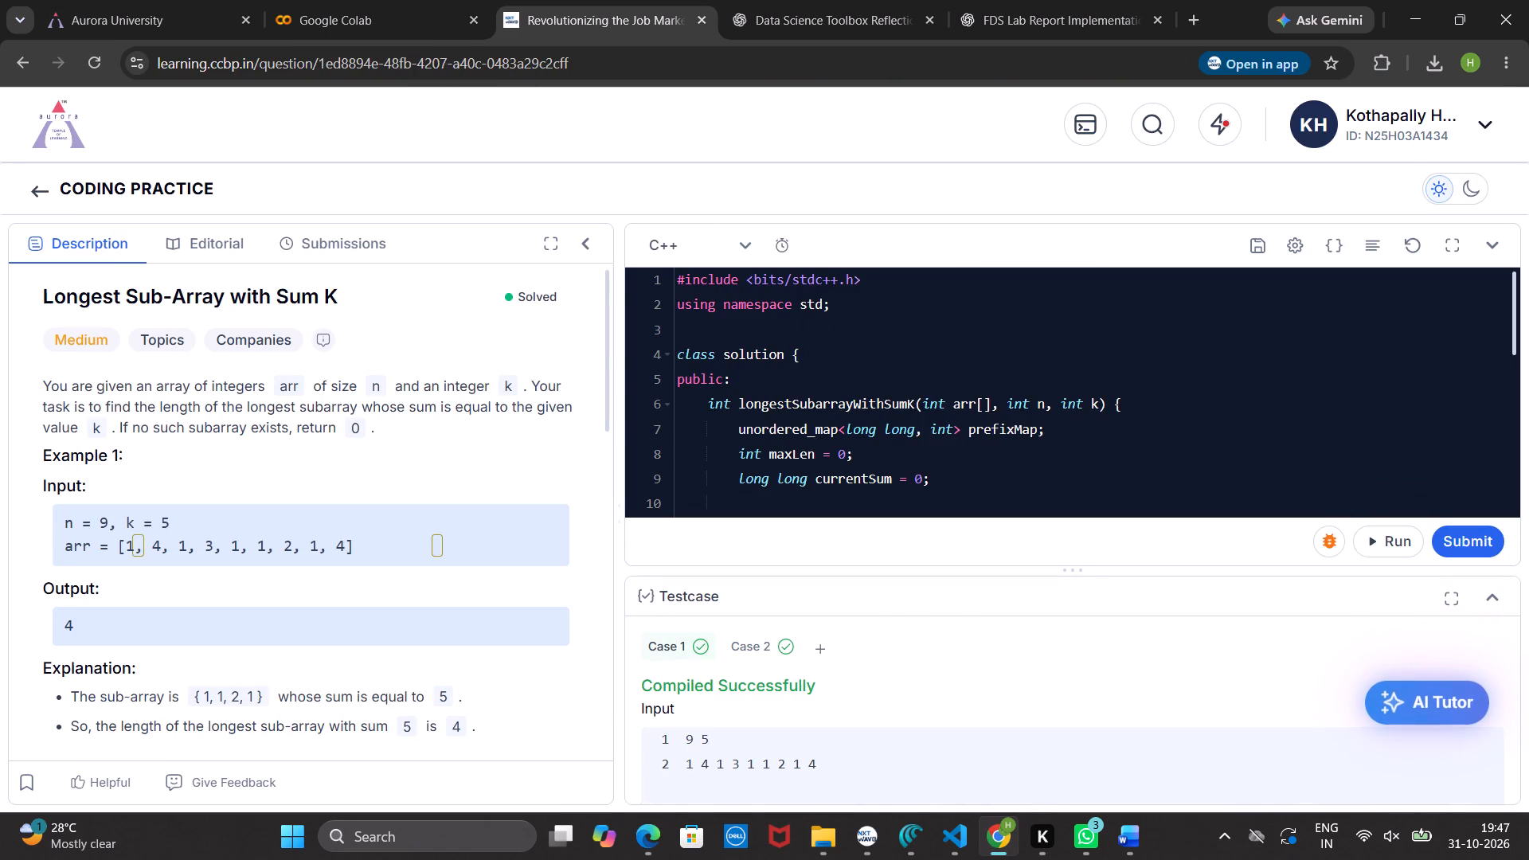
Capture the Longest Sub-Array with Sum K page and paste it below the Maximum Sum Fixed Window screenshot in Word's lab_report_format.
{"action": "key", "text": "Print"}
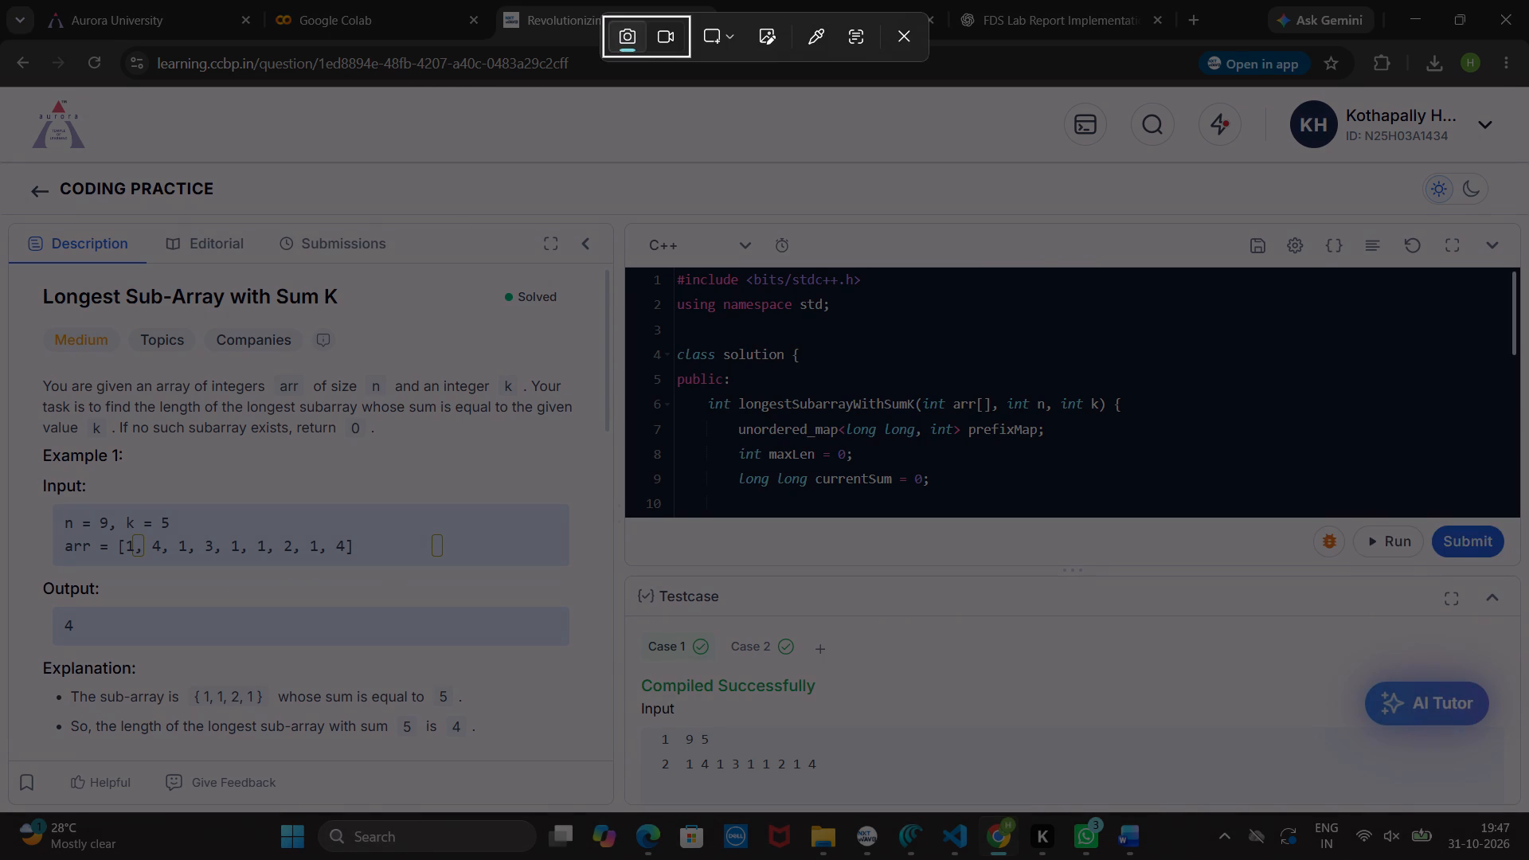
{"action": "left_click_drag", "start_coordinate": [0, 84], "coordinate": [1144, 814]}
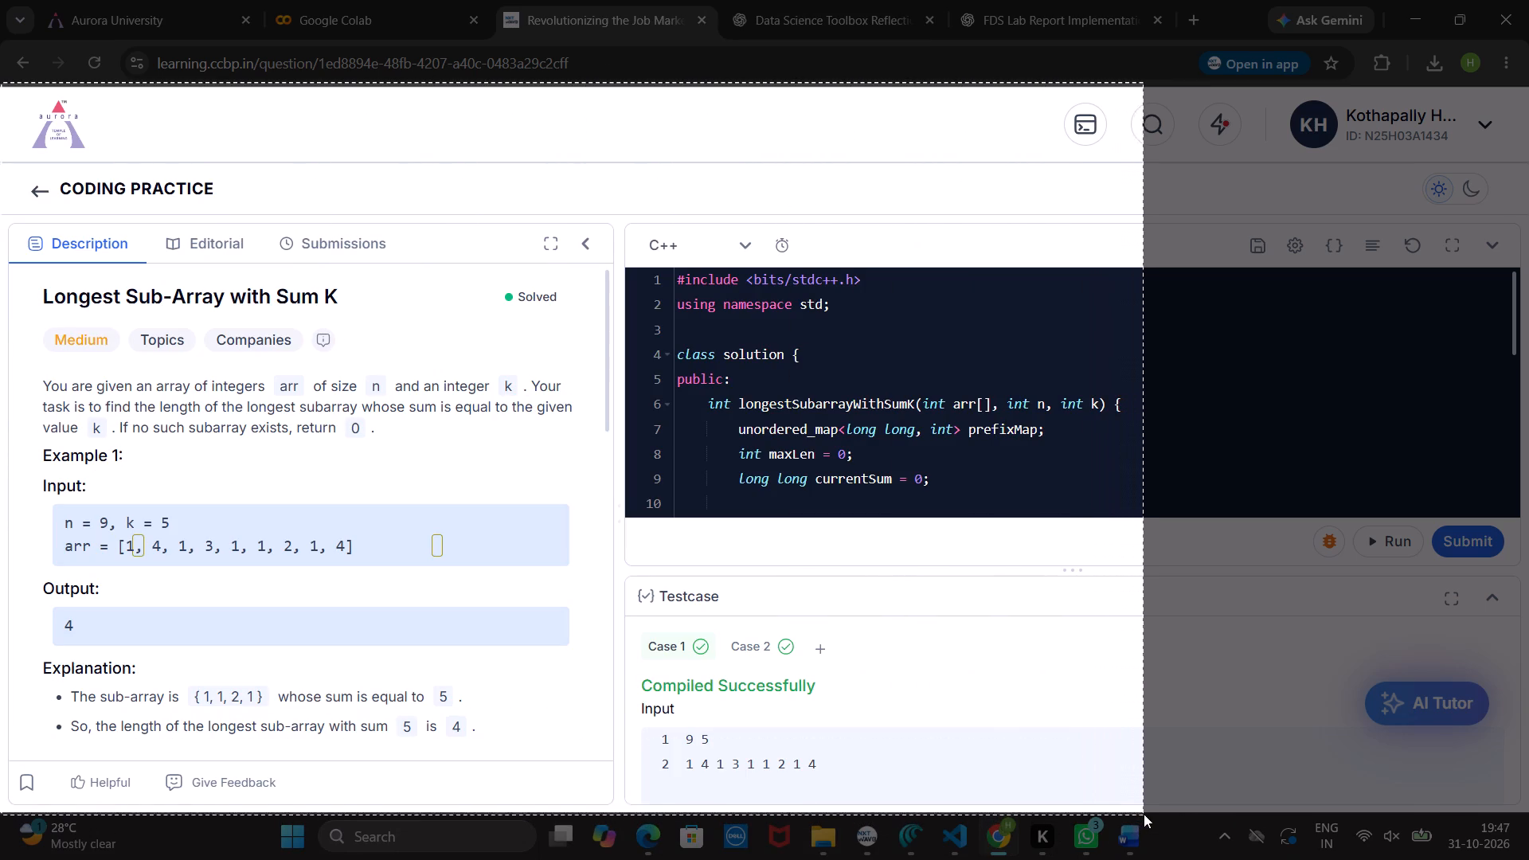
{"action": "left_click_drag", "start_coordinate": [1144, 814], "coordinate": [1206, 812]}
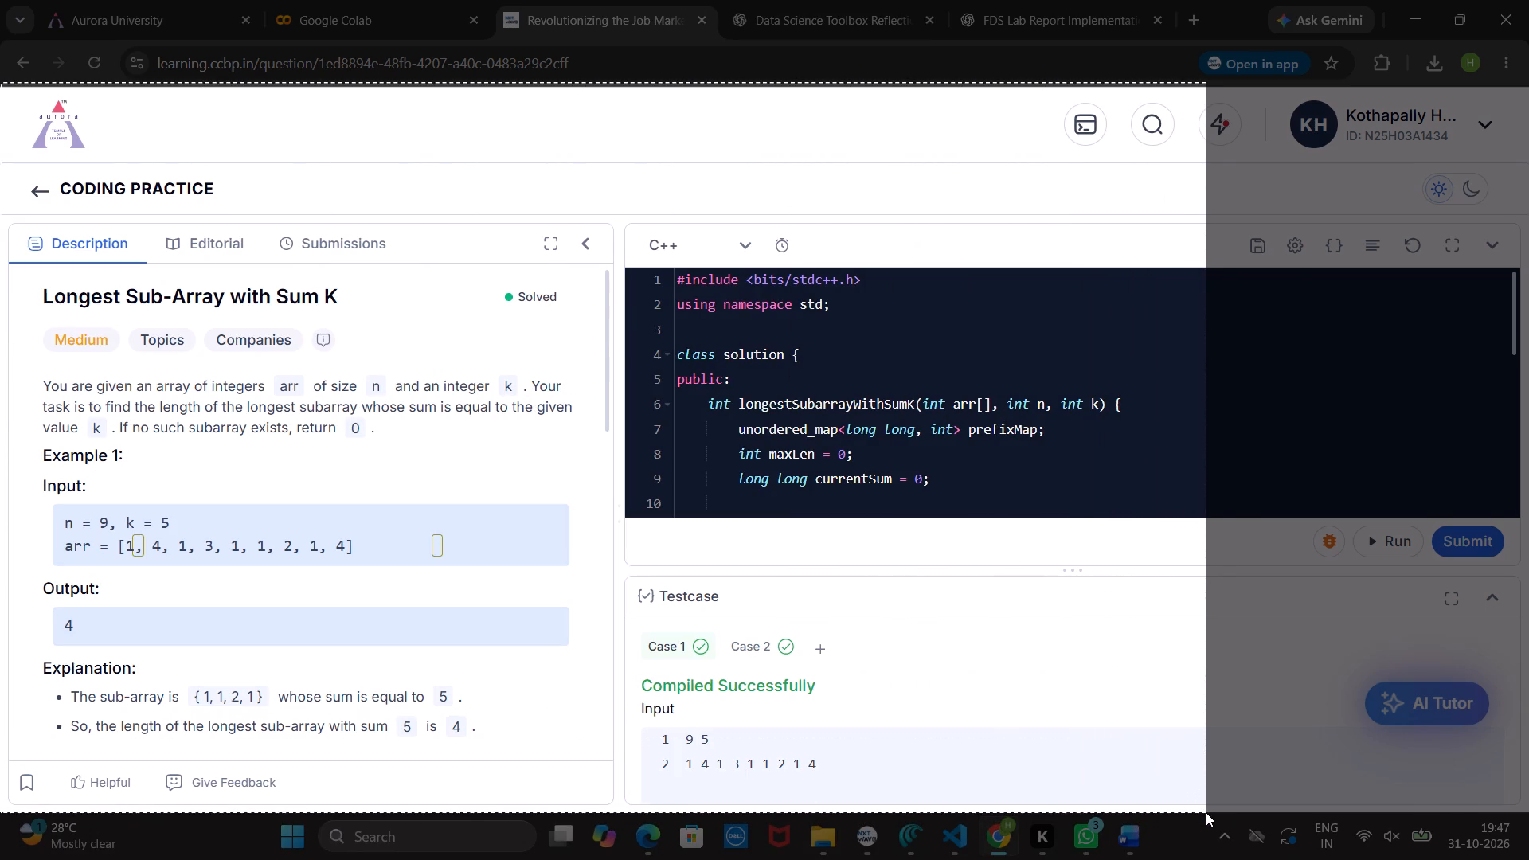
{"action": "left_click_drag", "start_coordinate": [1206, 812], "coordinate": [1525, 814]}
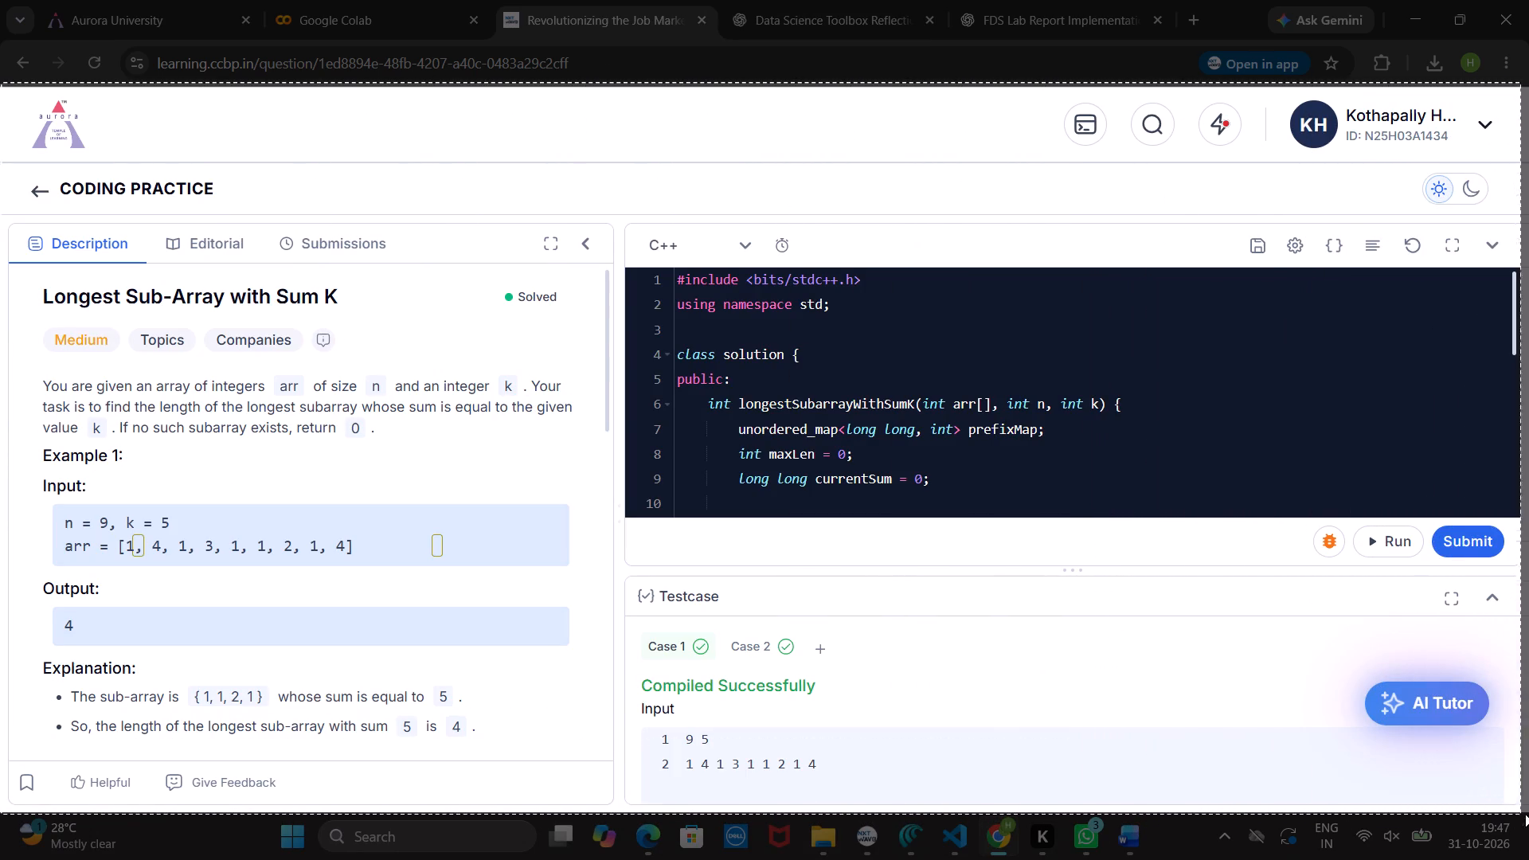
{"action": "left_click_drag", "start_coordinate": [1525, 814], "coordinate": [1528, 814]}
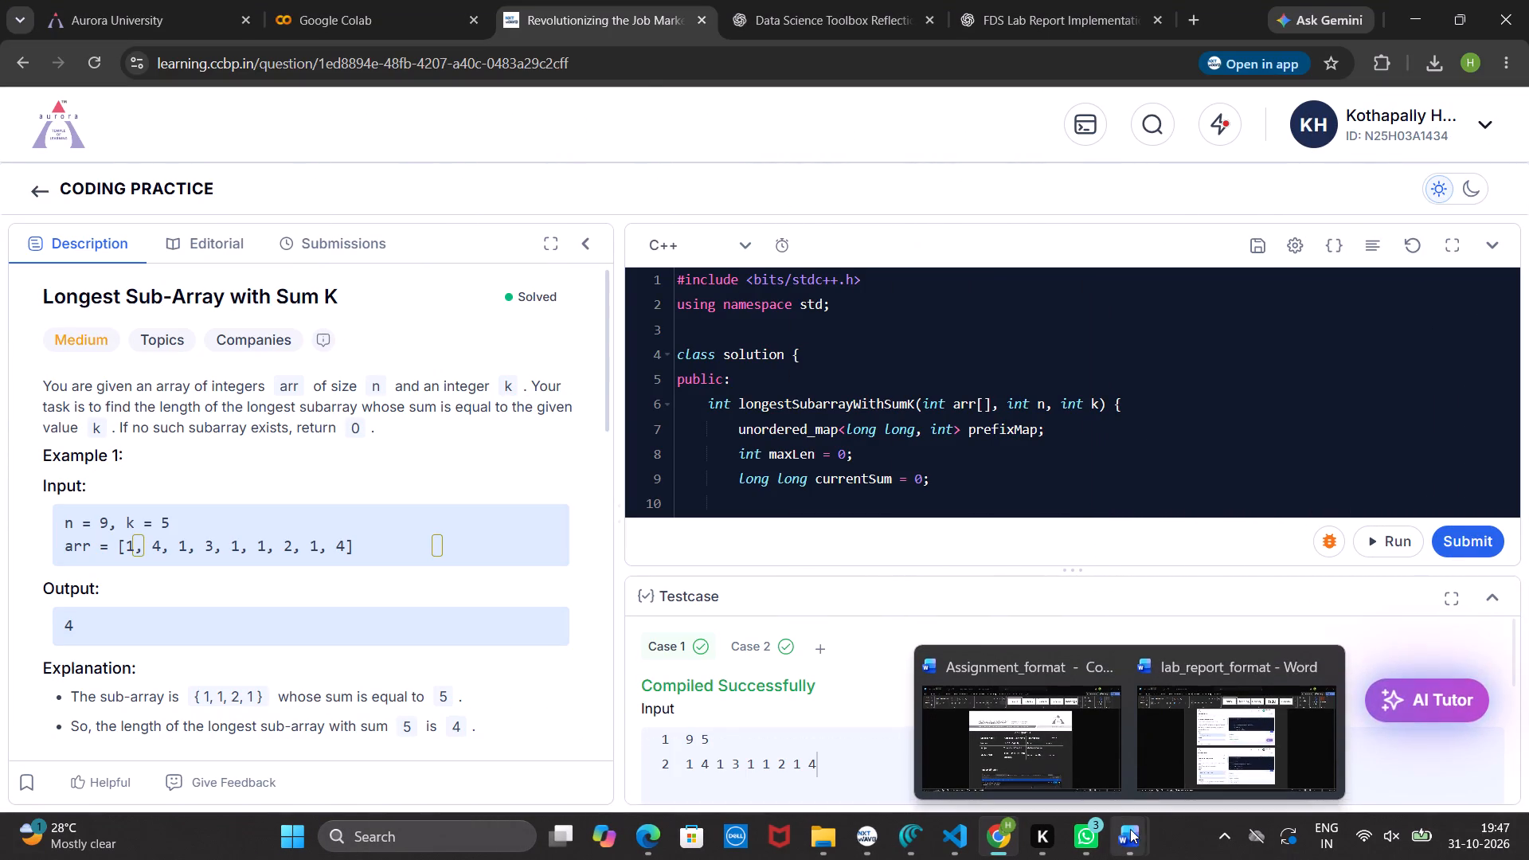
{"action": "left_click", "coordinate": [1168, 752]}
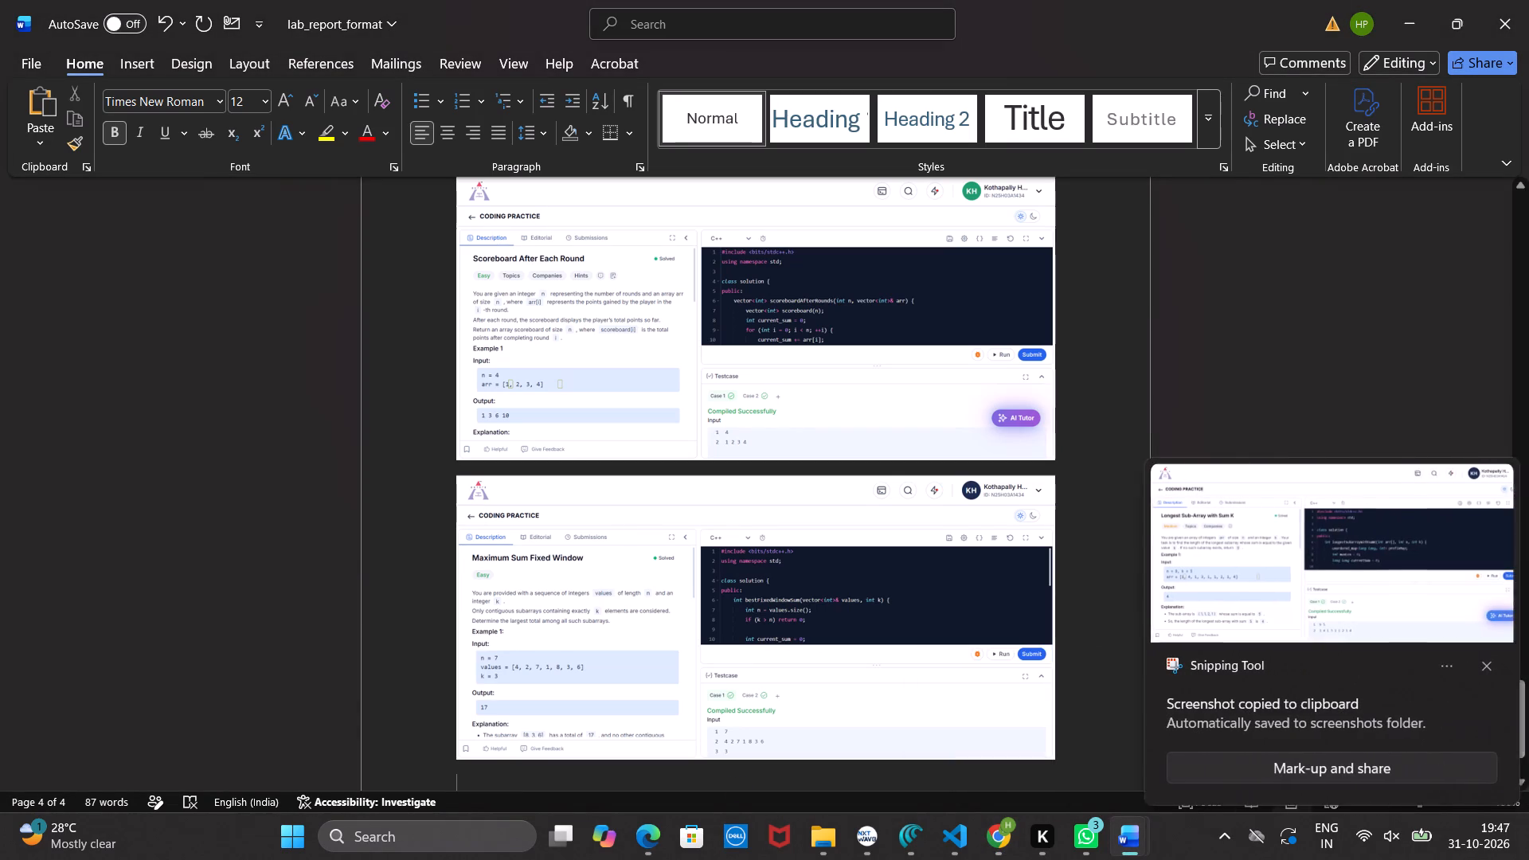
{"action": "key", "text": "ctrl+v"}
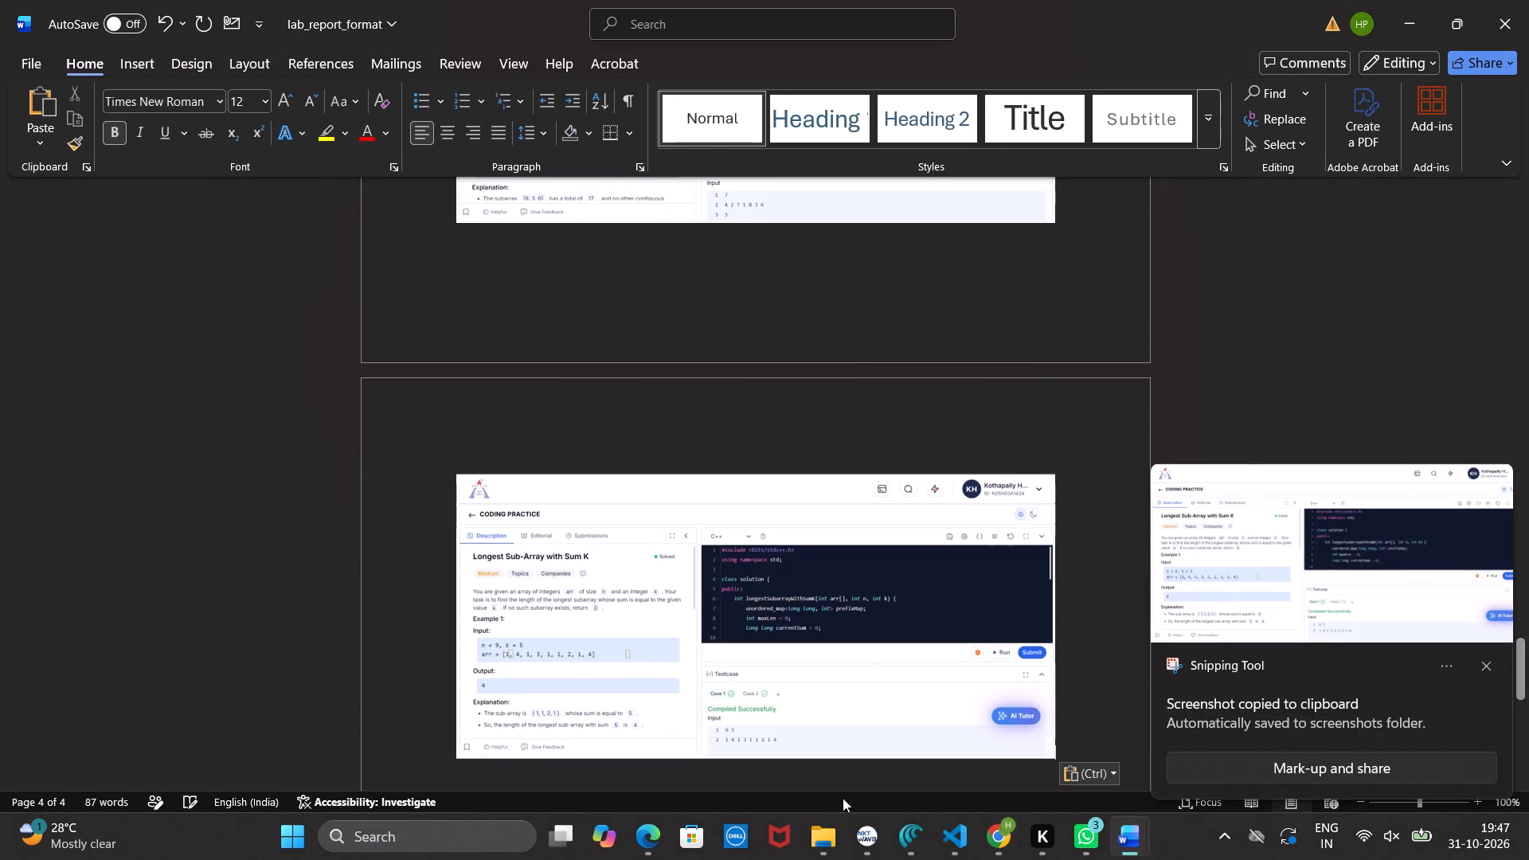